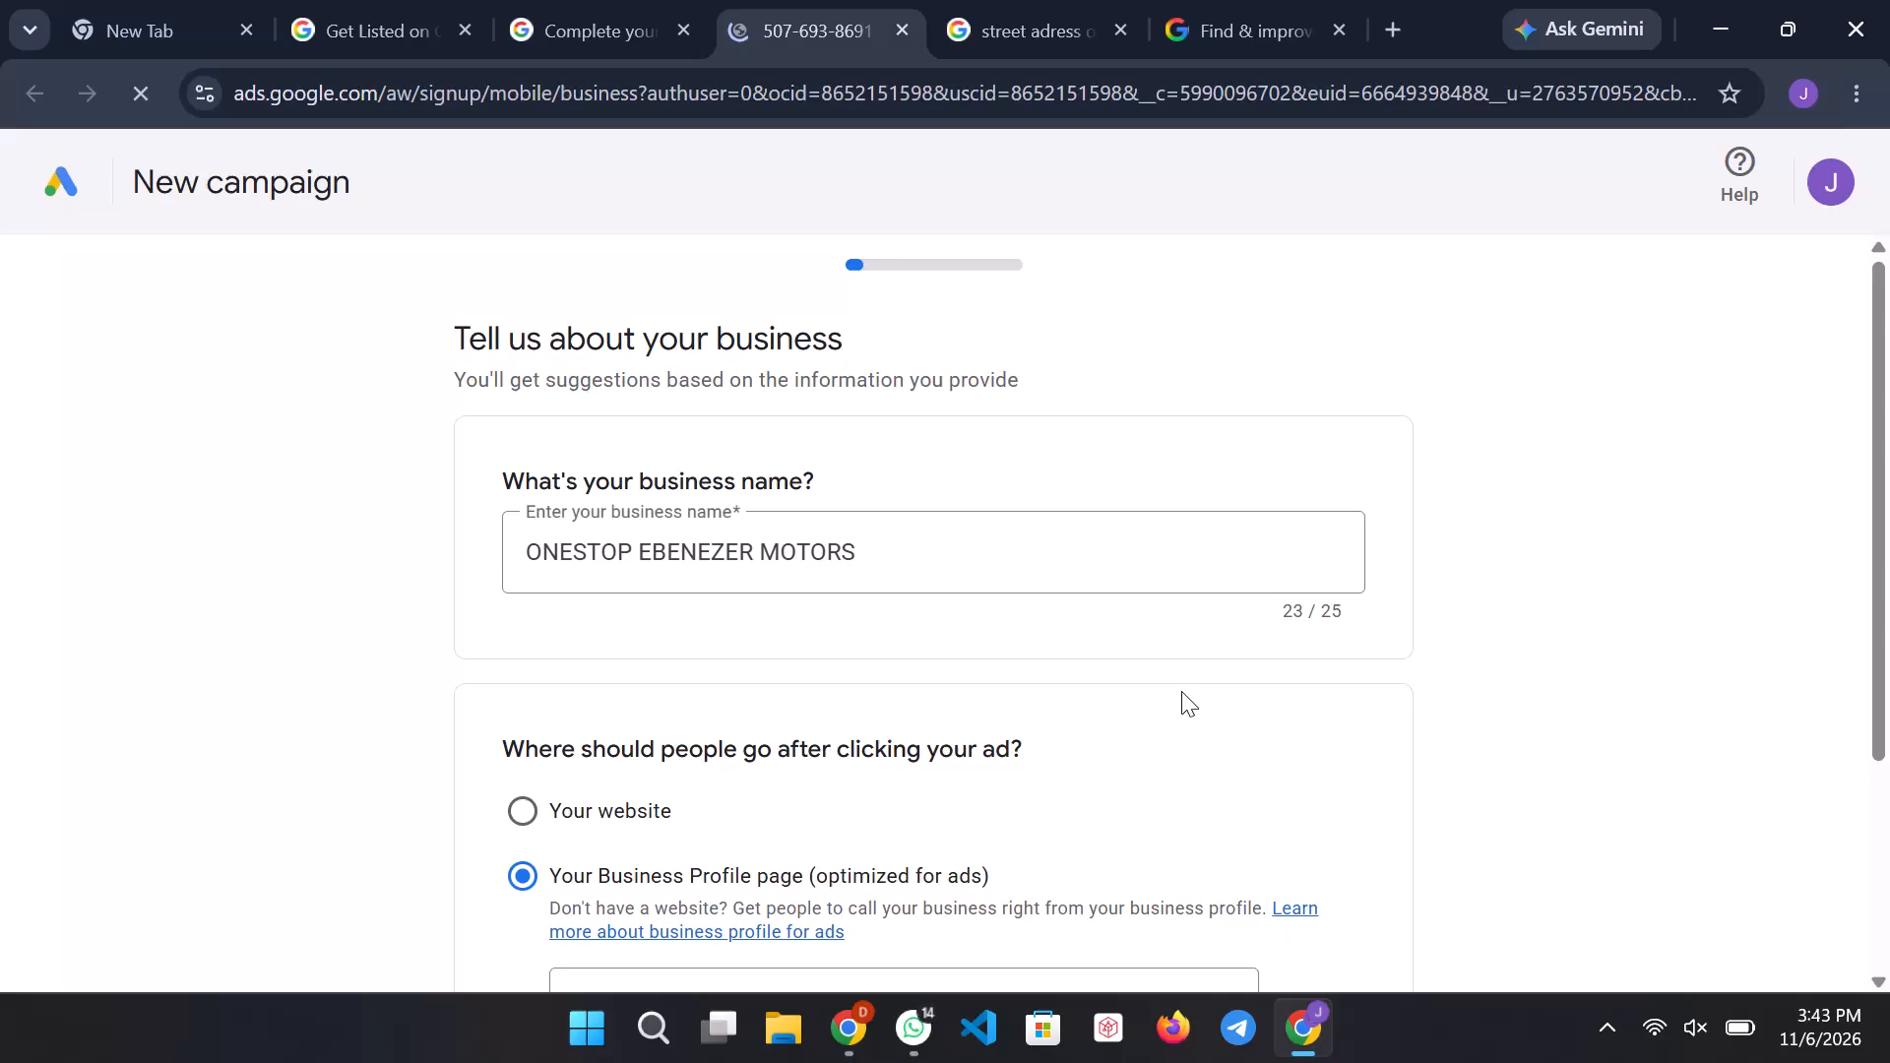
# Check the business details for ONESTOP EBENEZER MOTORS, keep its Business Profile page as the ad destination, and advance the new campaign setup.
pyautogui.scroll(-1, 1181, 691)
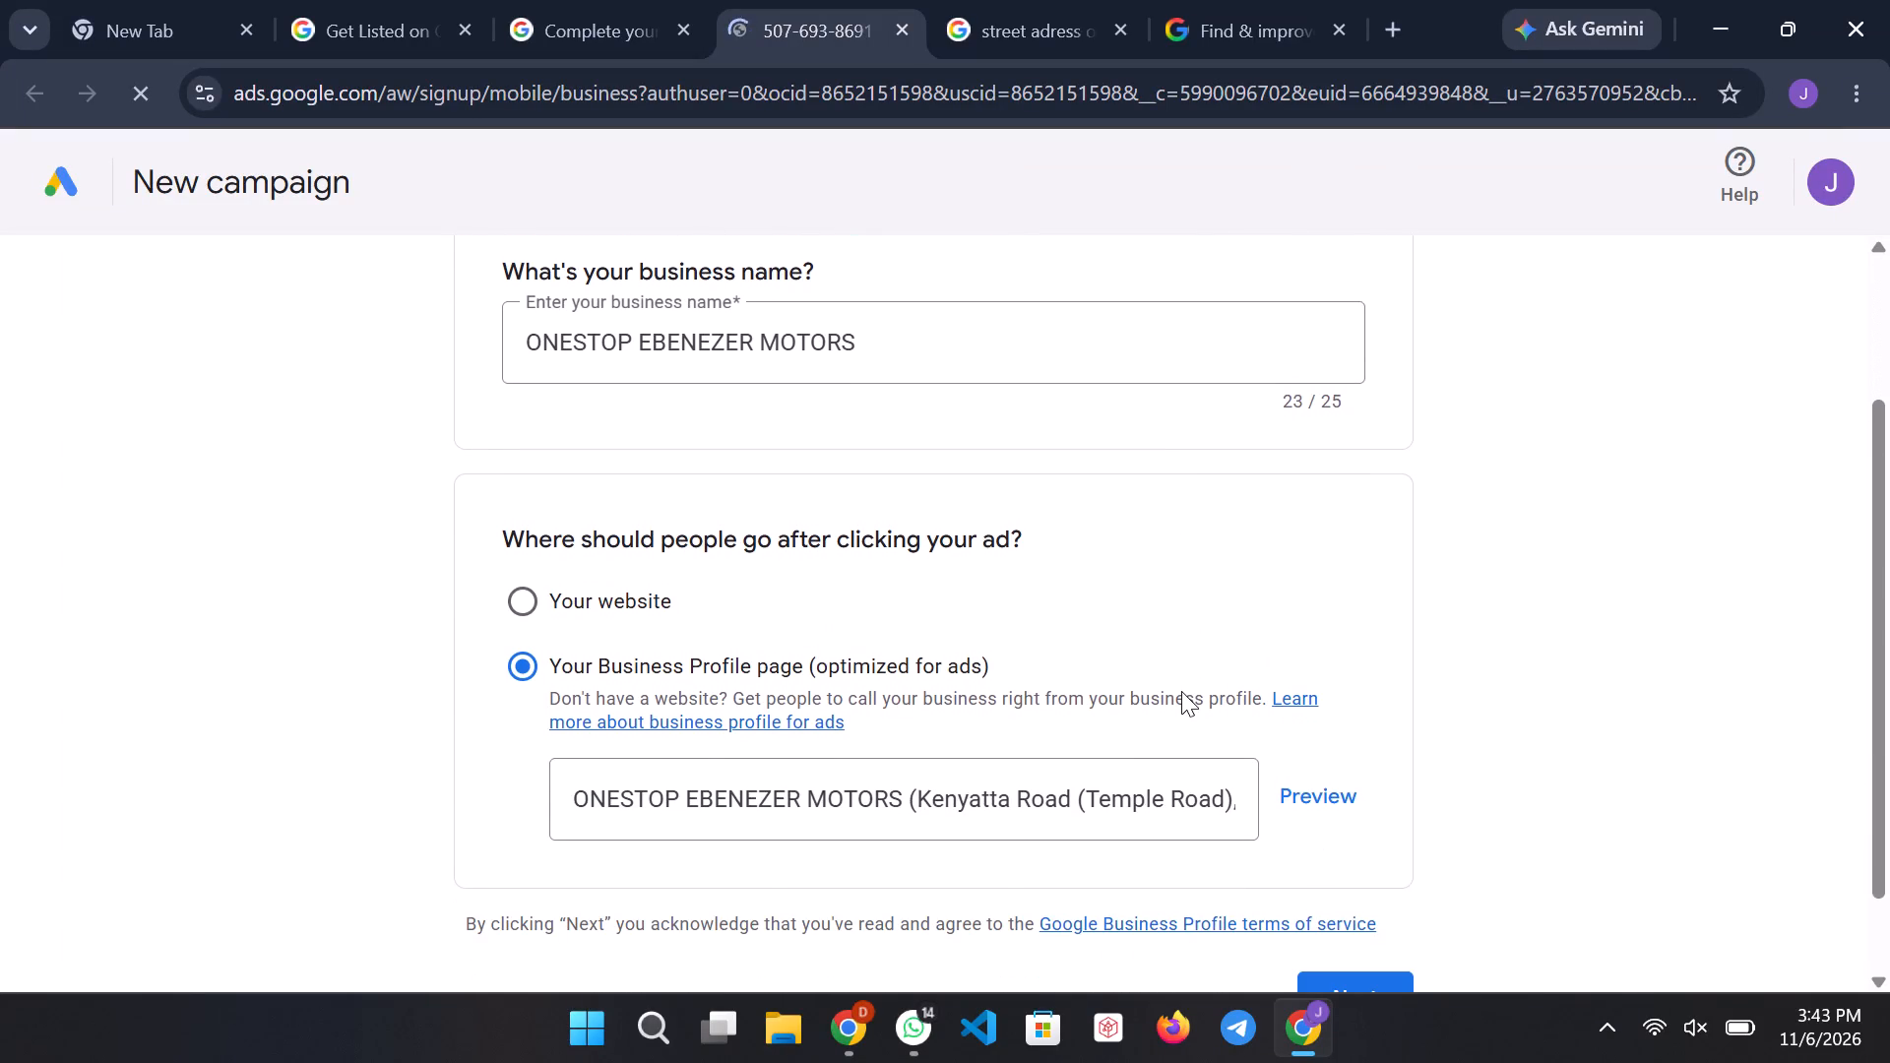
pyautogui.scroll(-2, 1181, 691)
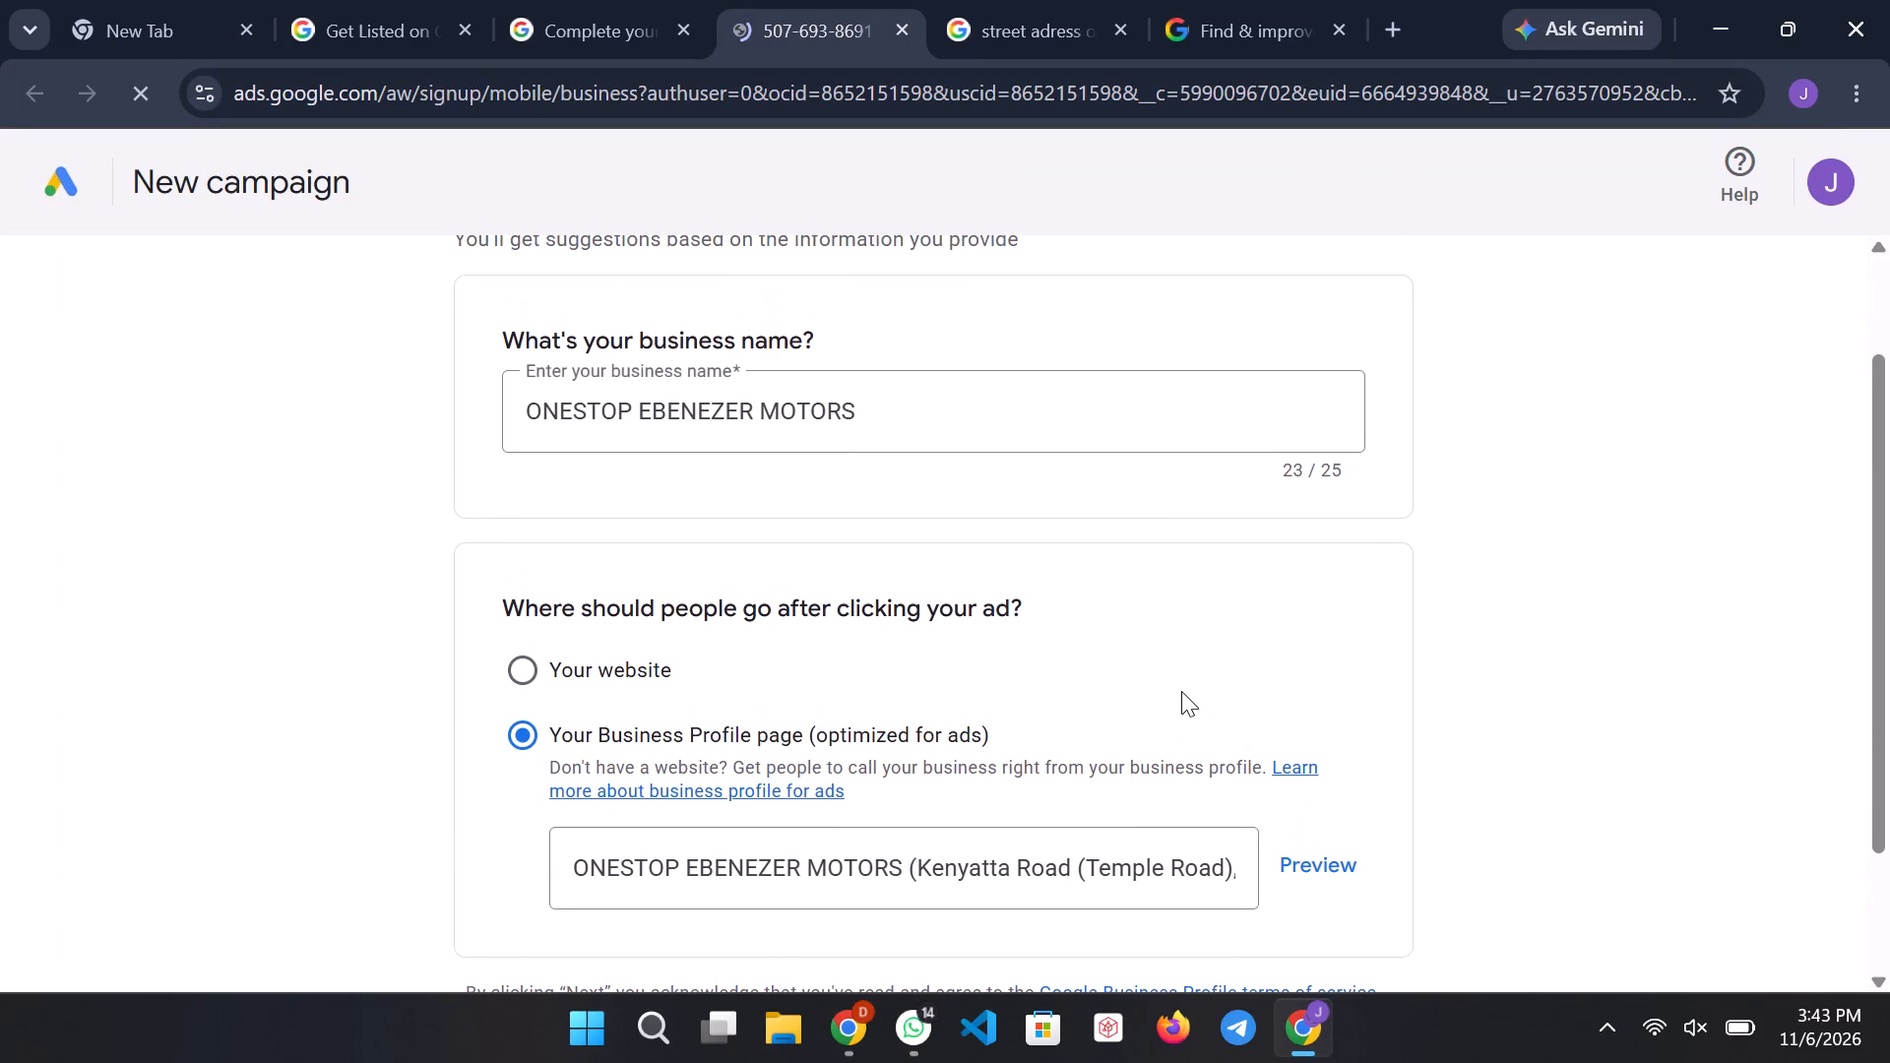
pyautogui.scroll(-2, 1181, 691)
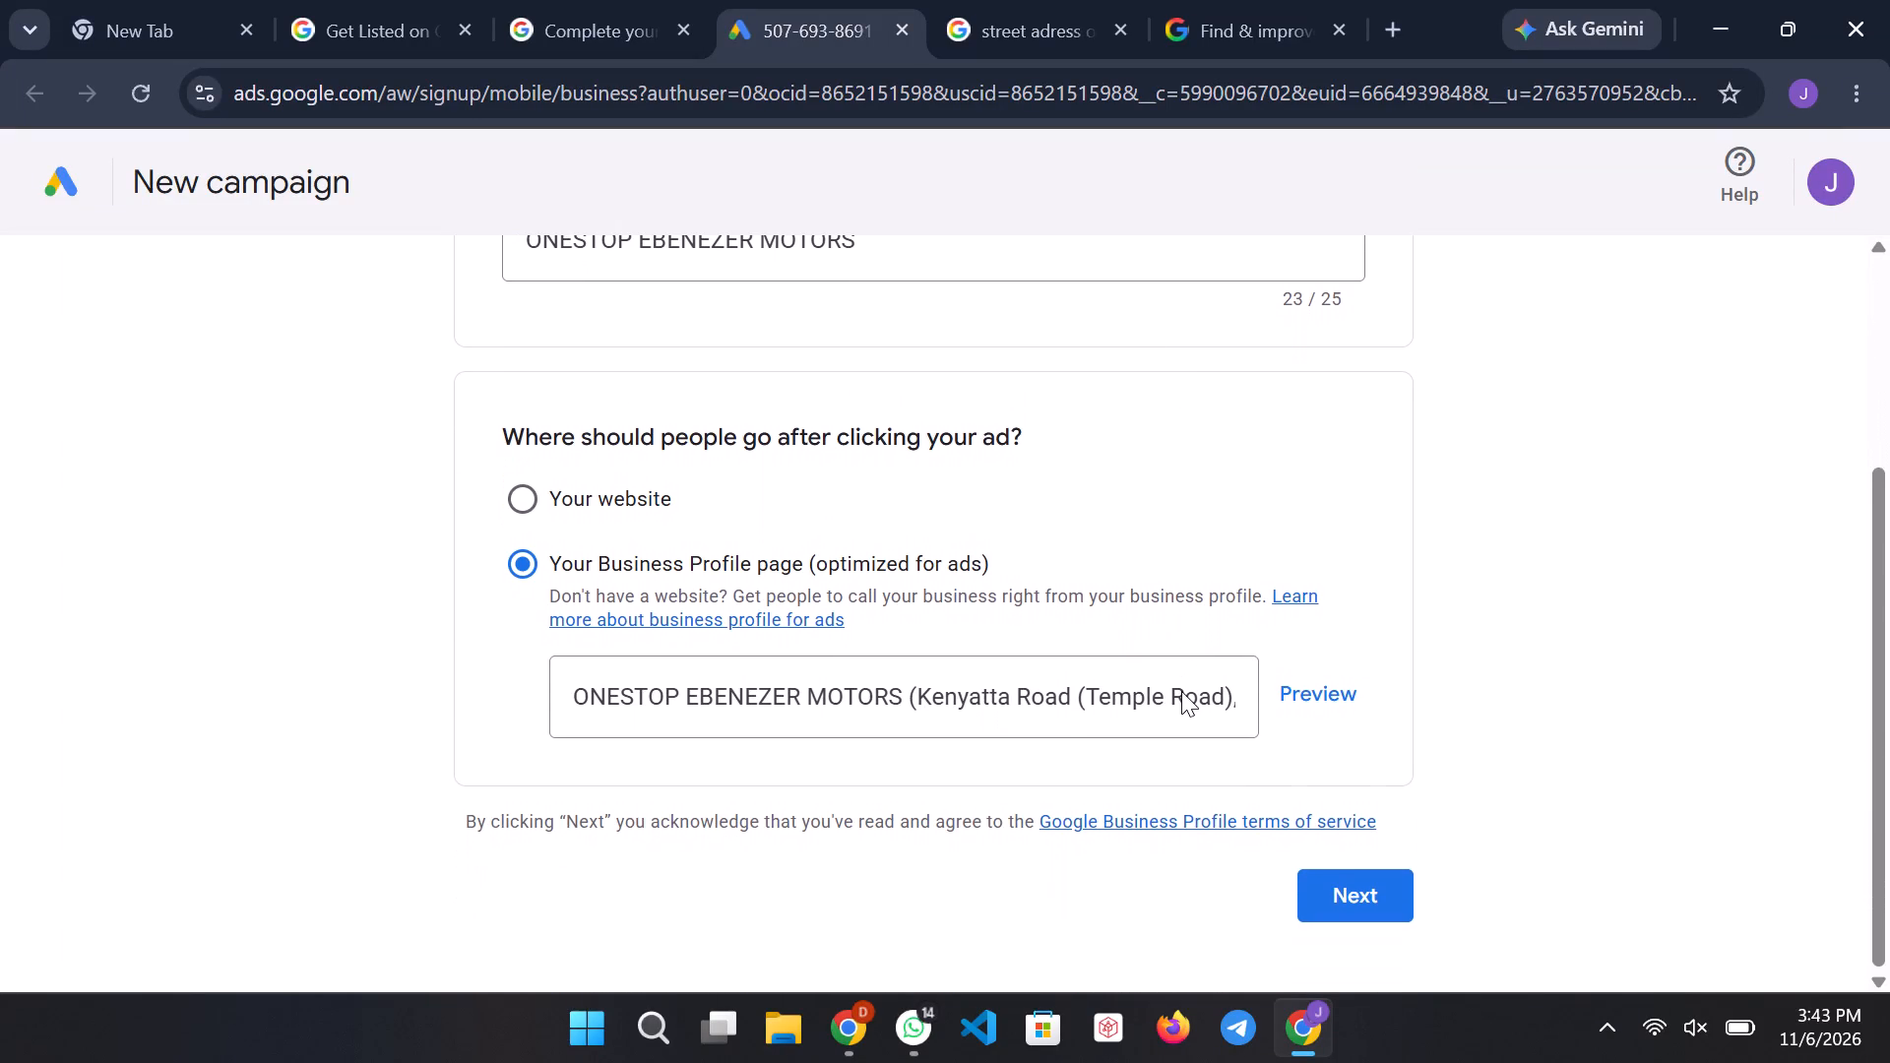
pyautogui.scroll(-1, 1181, 691)
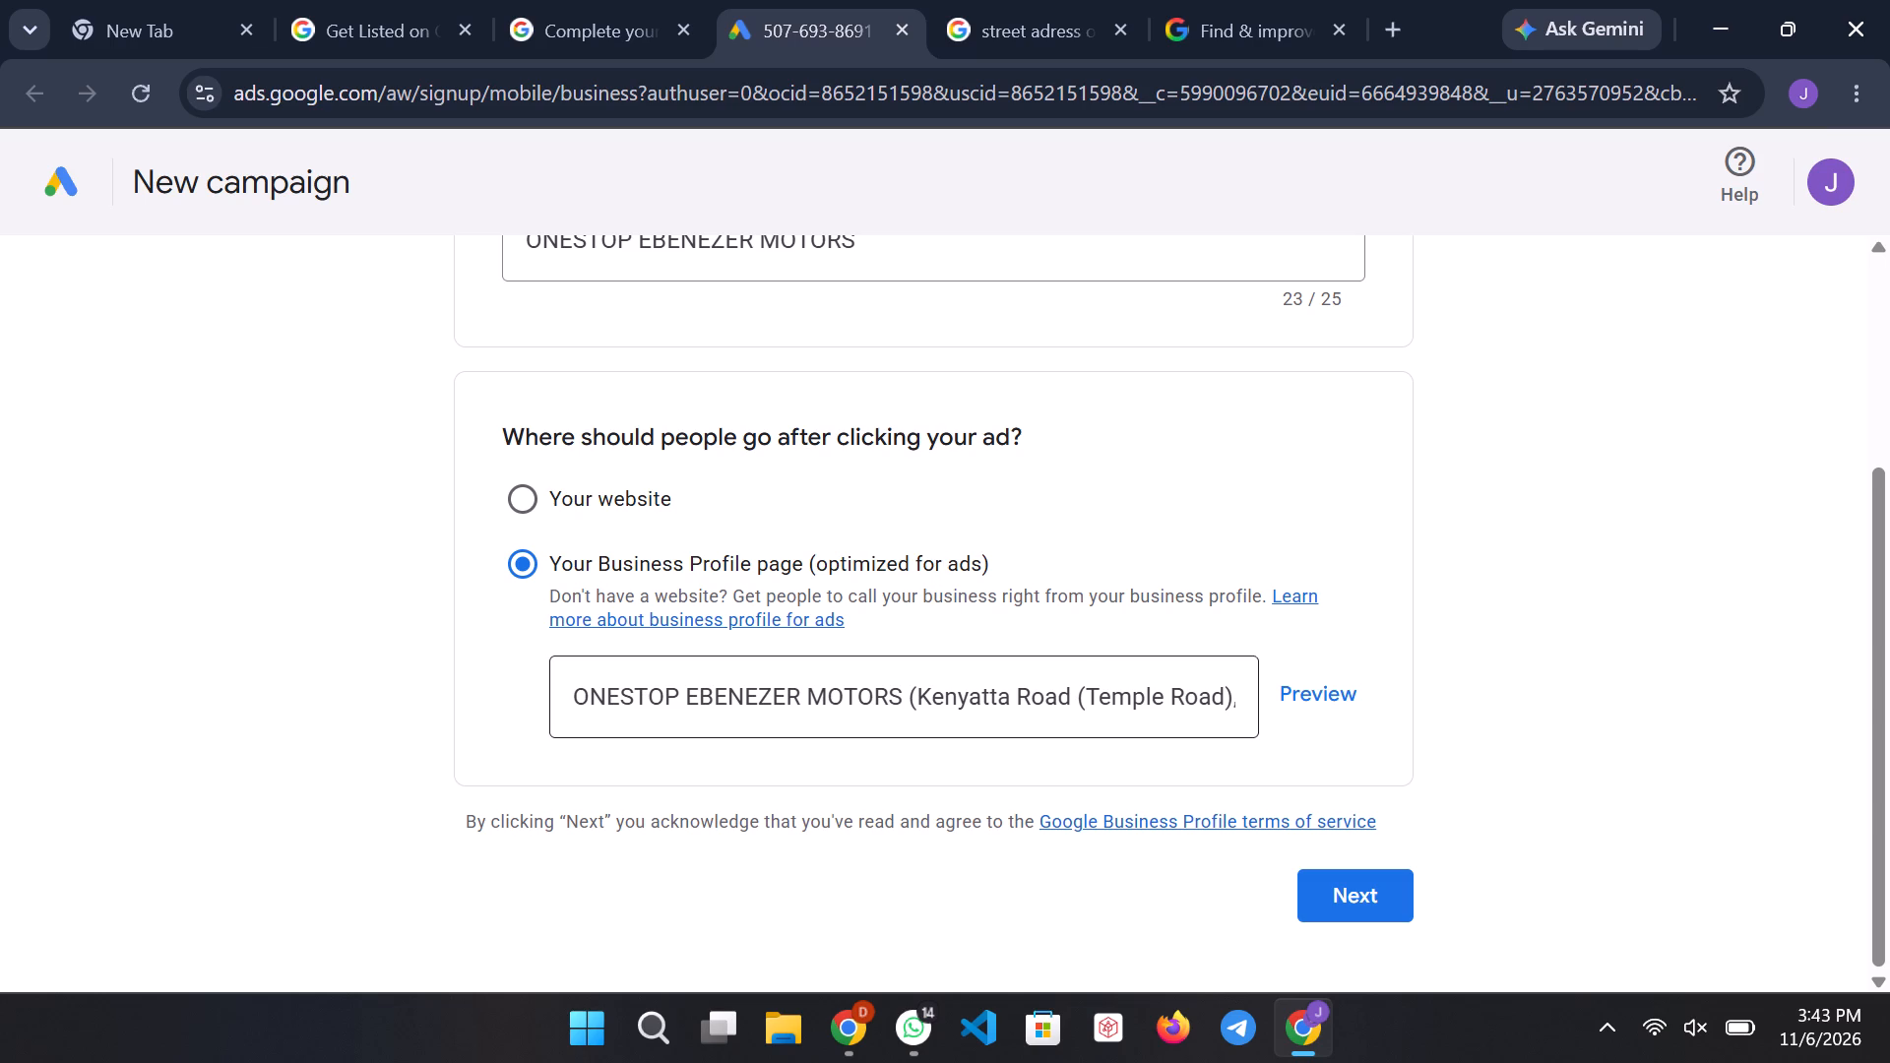
pyautogui.click(1036, 701)
pyautogui.hscroll(-3, 1036, 701)
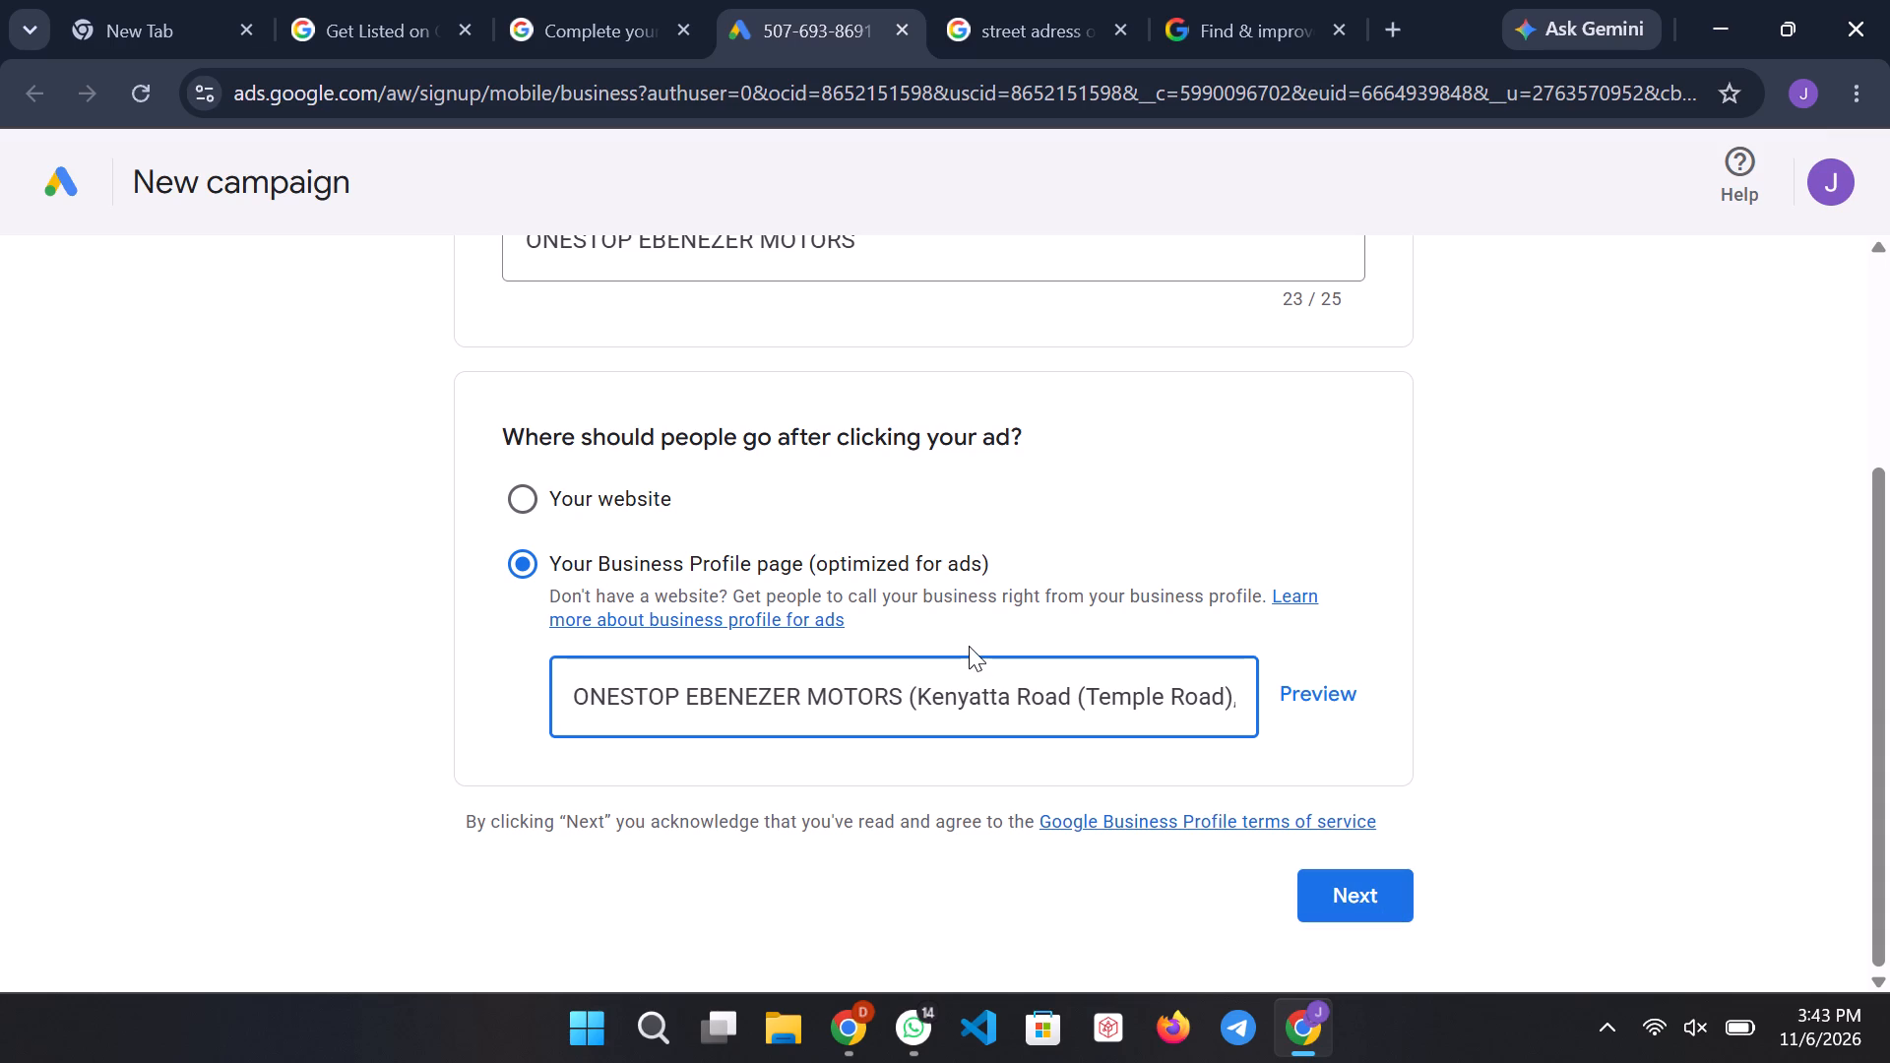
pyautogui.click(732, 688)
pyautogui.hscroll(-1, 732, 688)
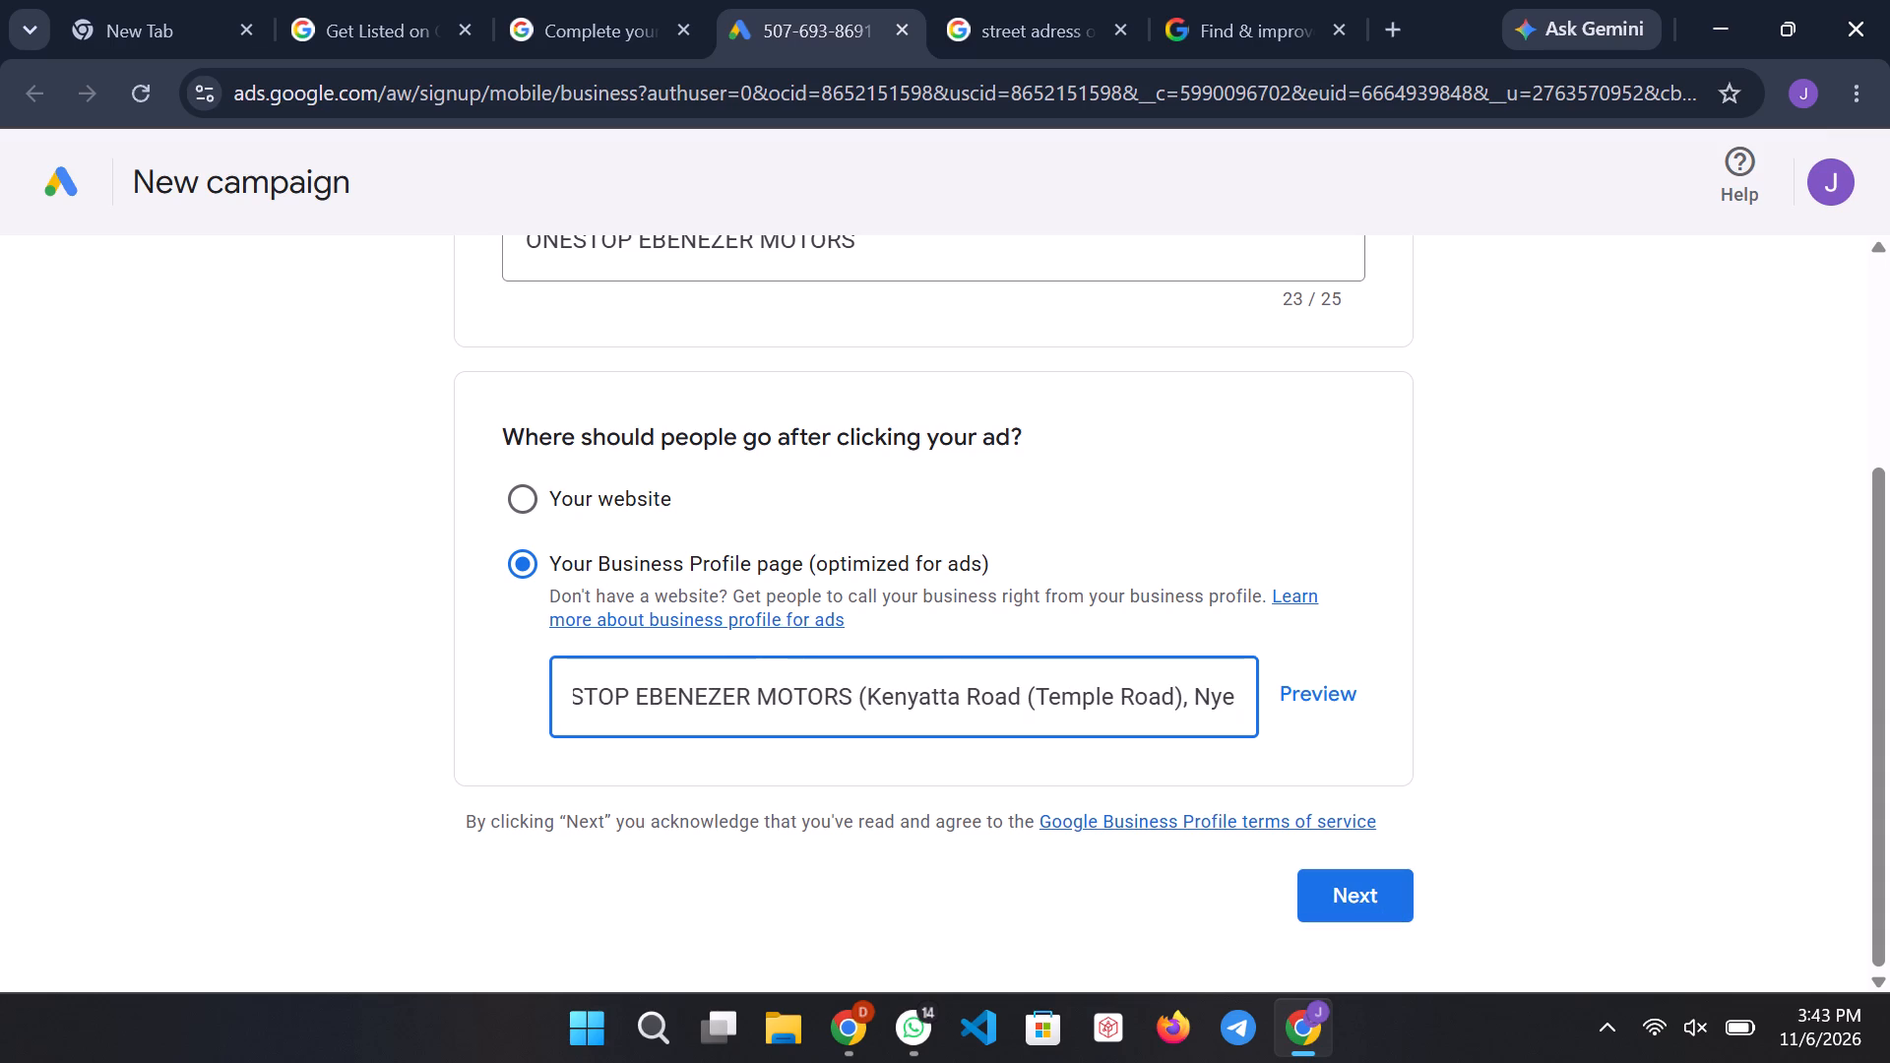
pyautogui.hscroll(-1, 732, 688)
pyautogui.click(1384, 902)
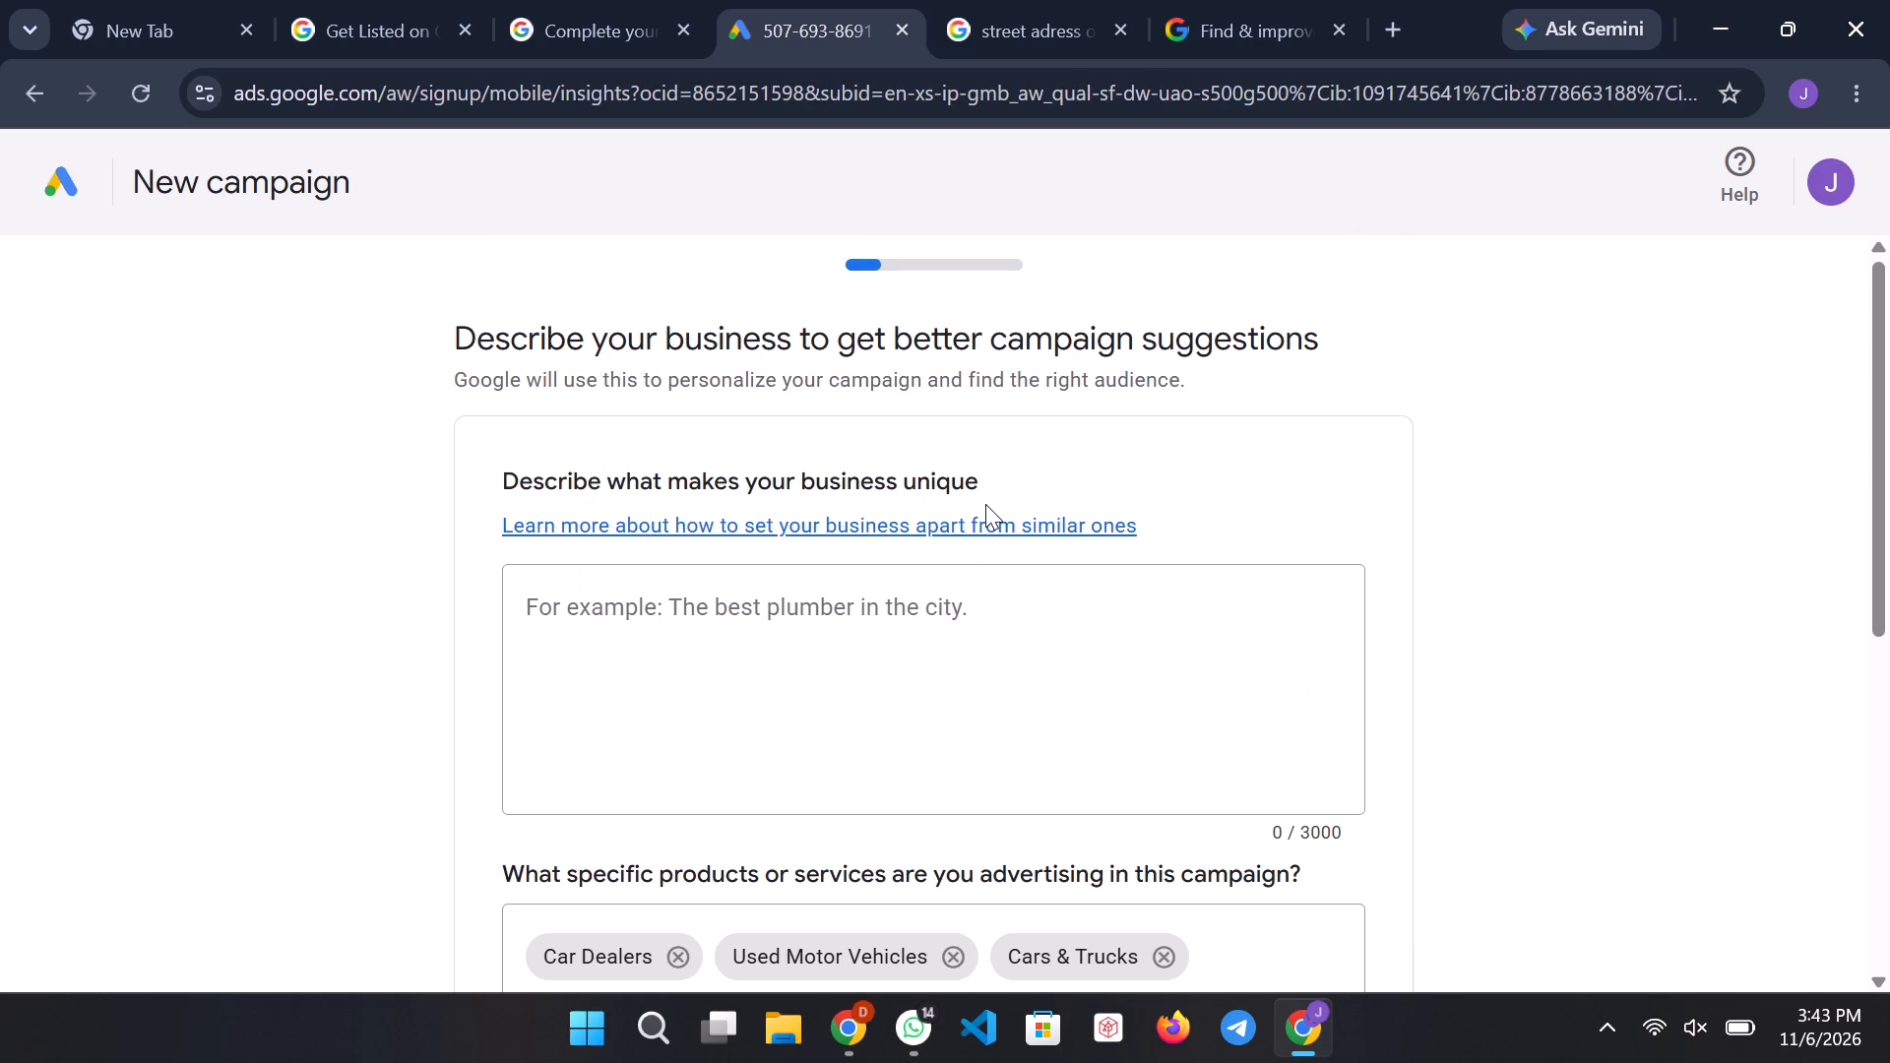
# Switch to the Business Profile Manager setup and skip the Google Workspace trial offer for a custom domain and email address.
pyautogui.click(808, 22)
pyautogui.click(609, 18)
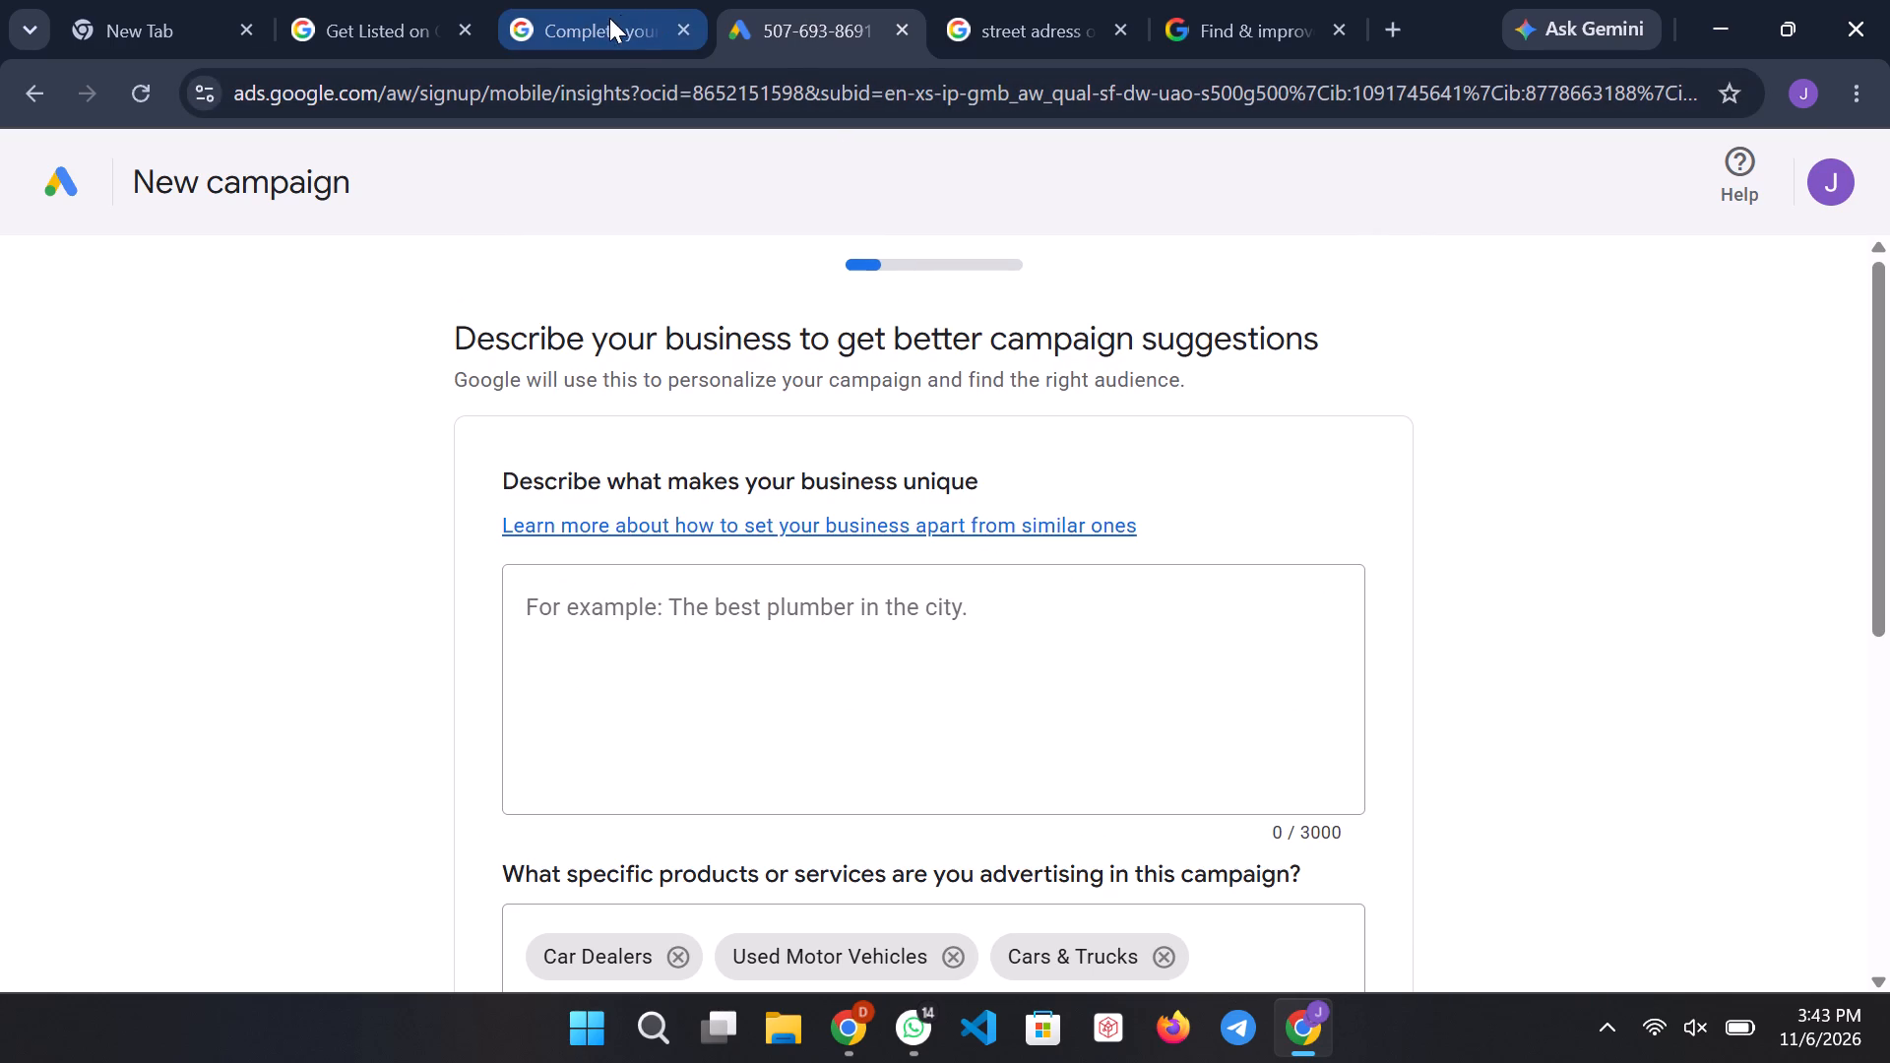
pyautogui.scroll(-1, 998, 492)
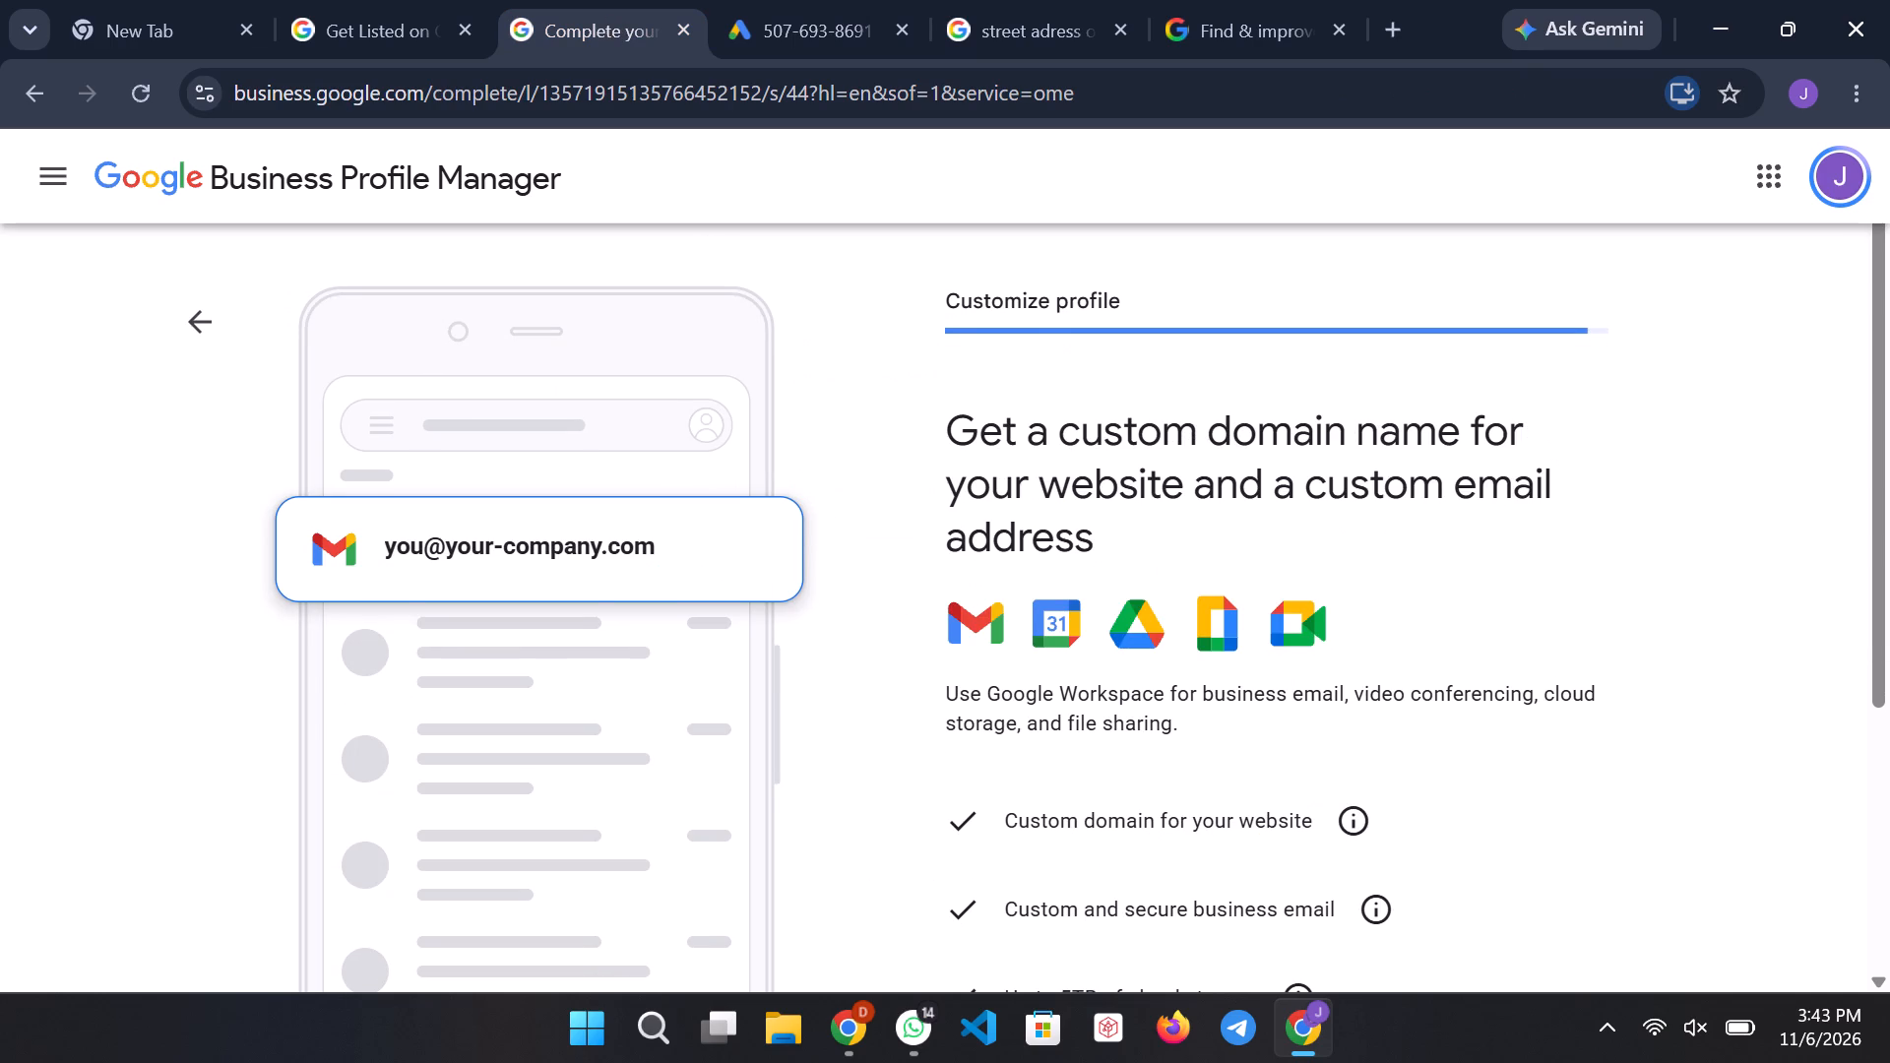
pyautogui.scroll(-3, 1140, 436)
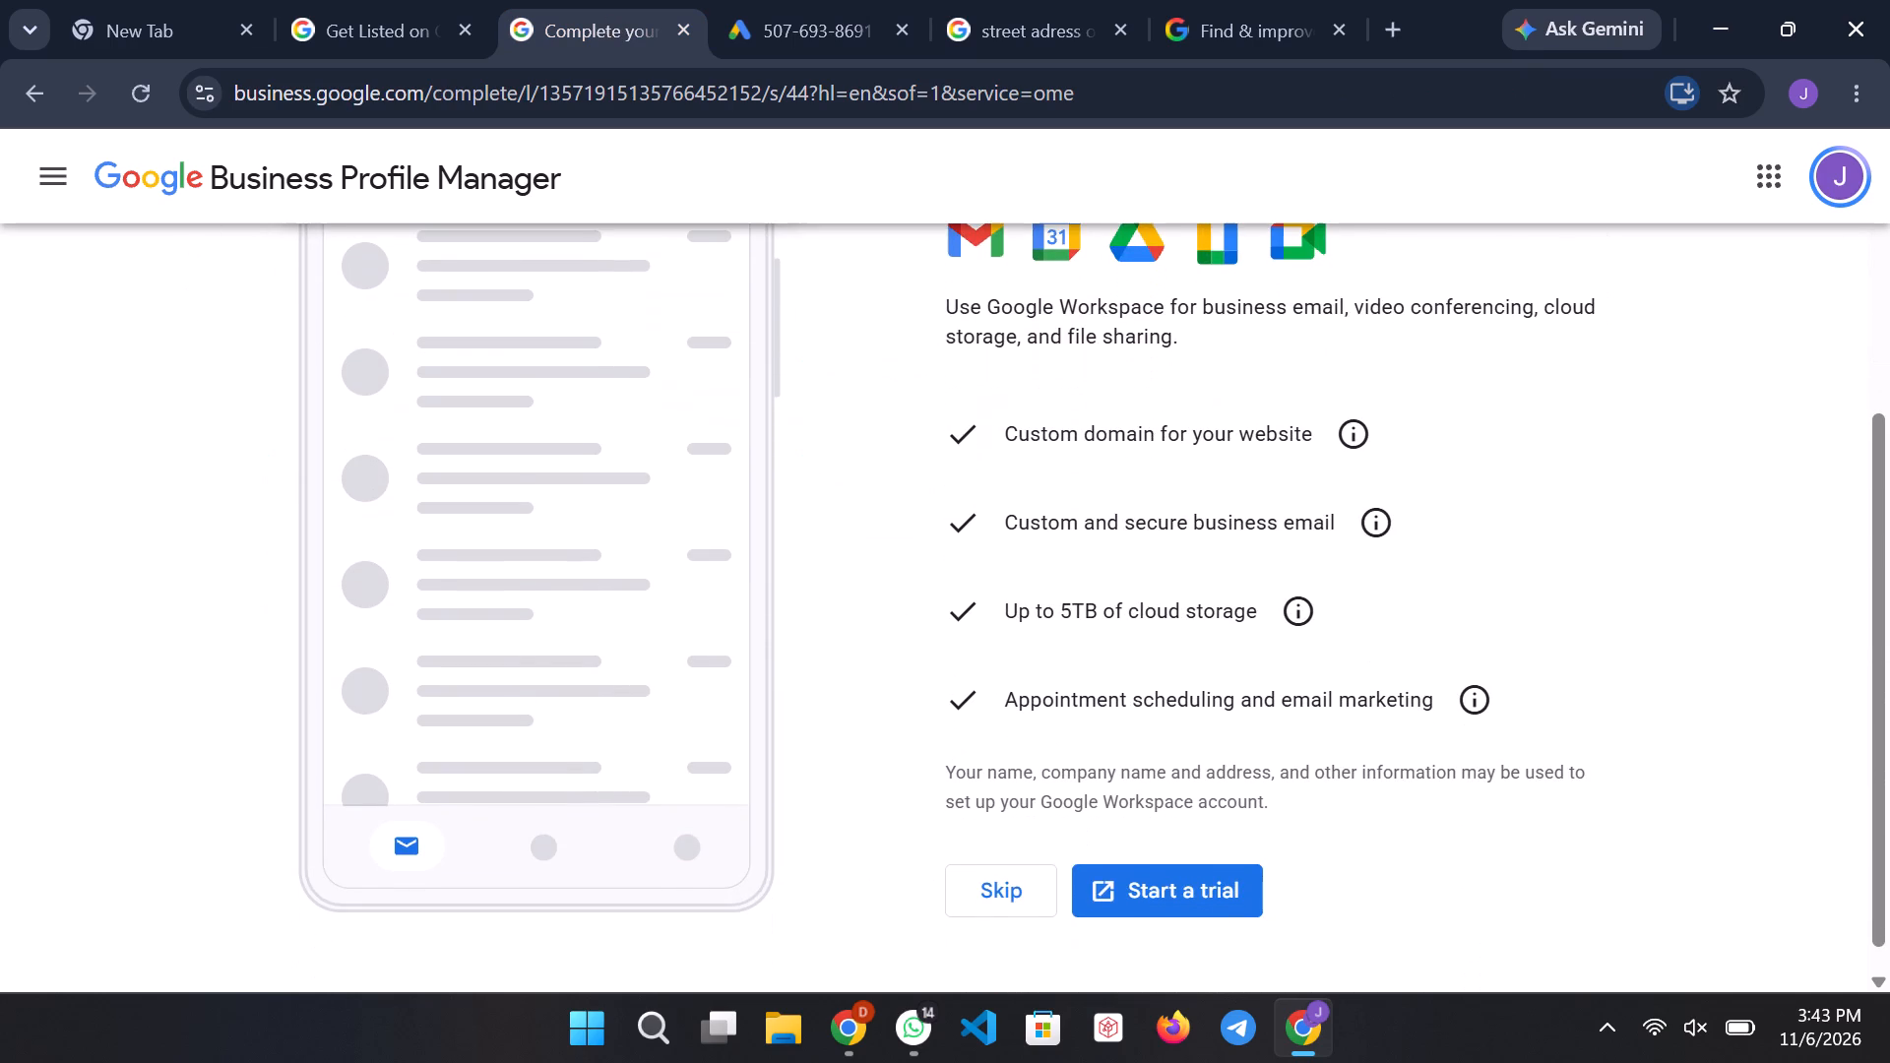
pyautogui.scroll(-1, 1140, 436)
pyautogui.click(994, 852)
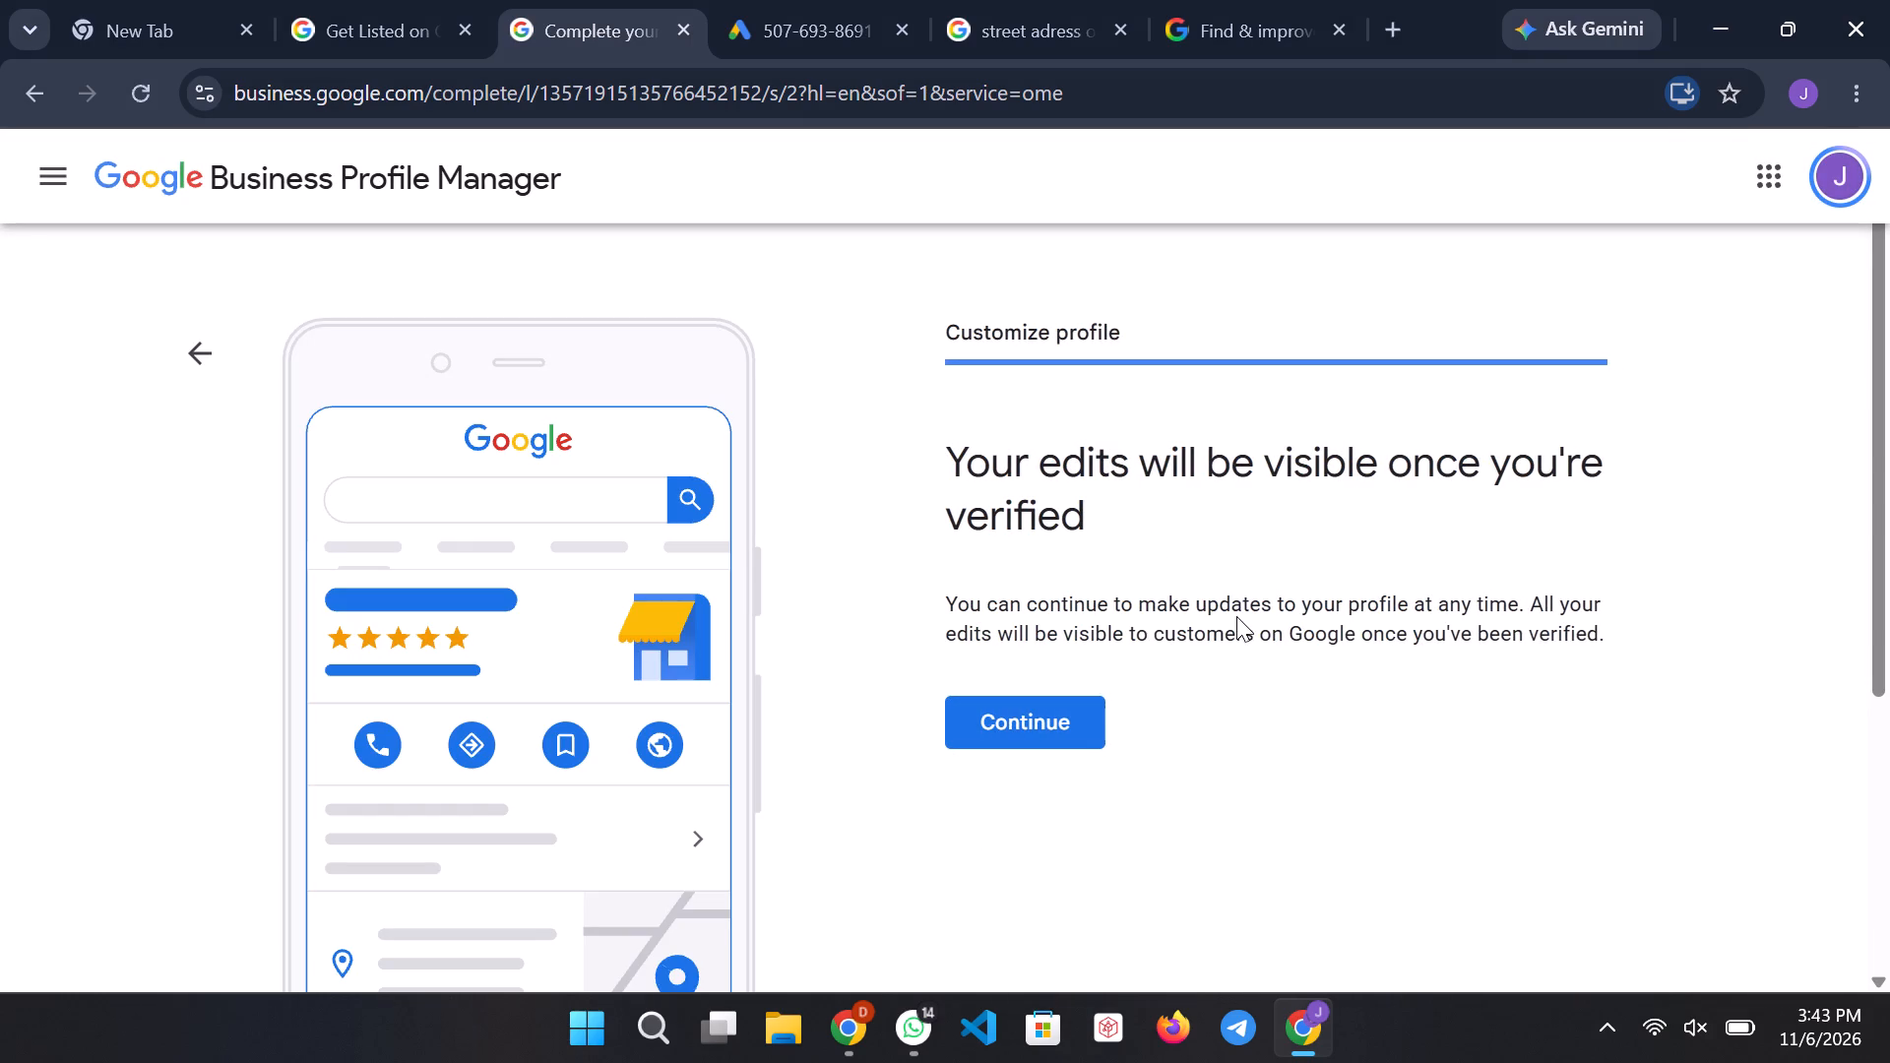
# Continue past the notice about edits and verification to finish the Business Profile customization.
pyautogui.click(1012, 720)
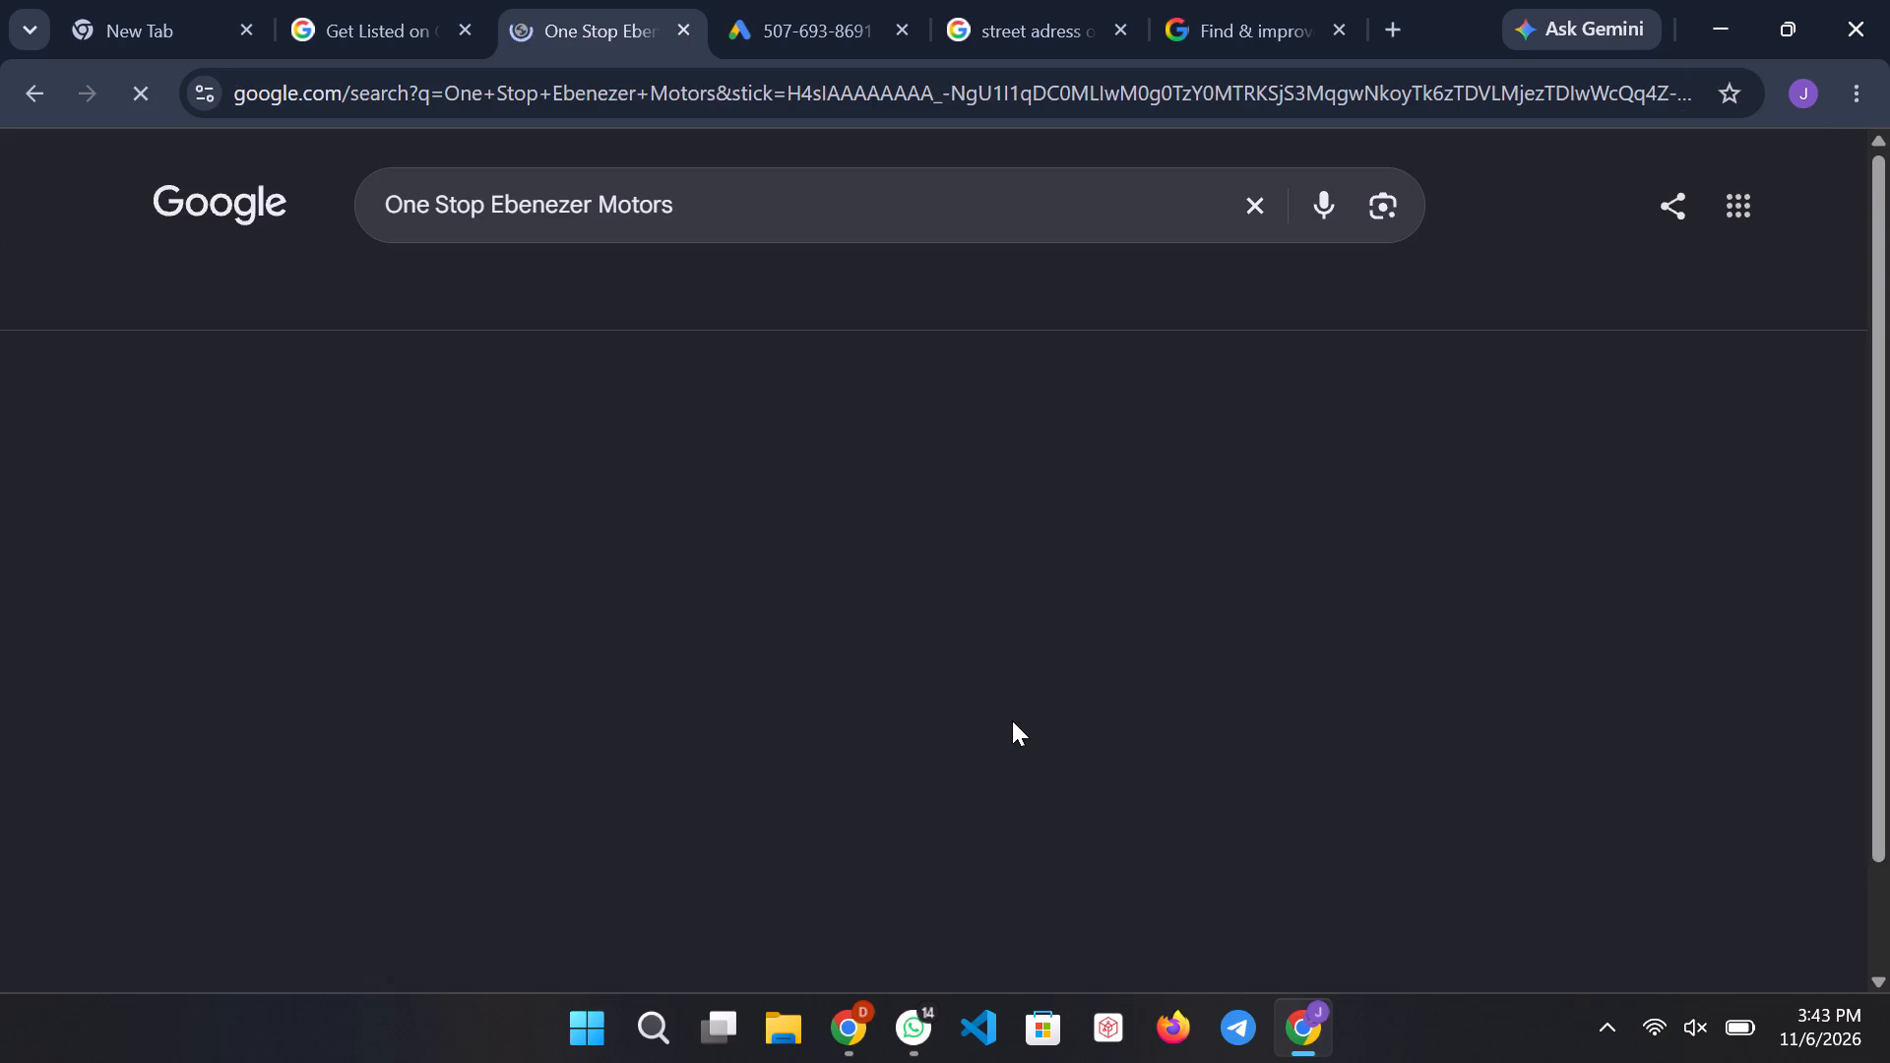
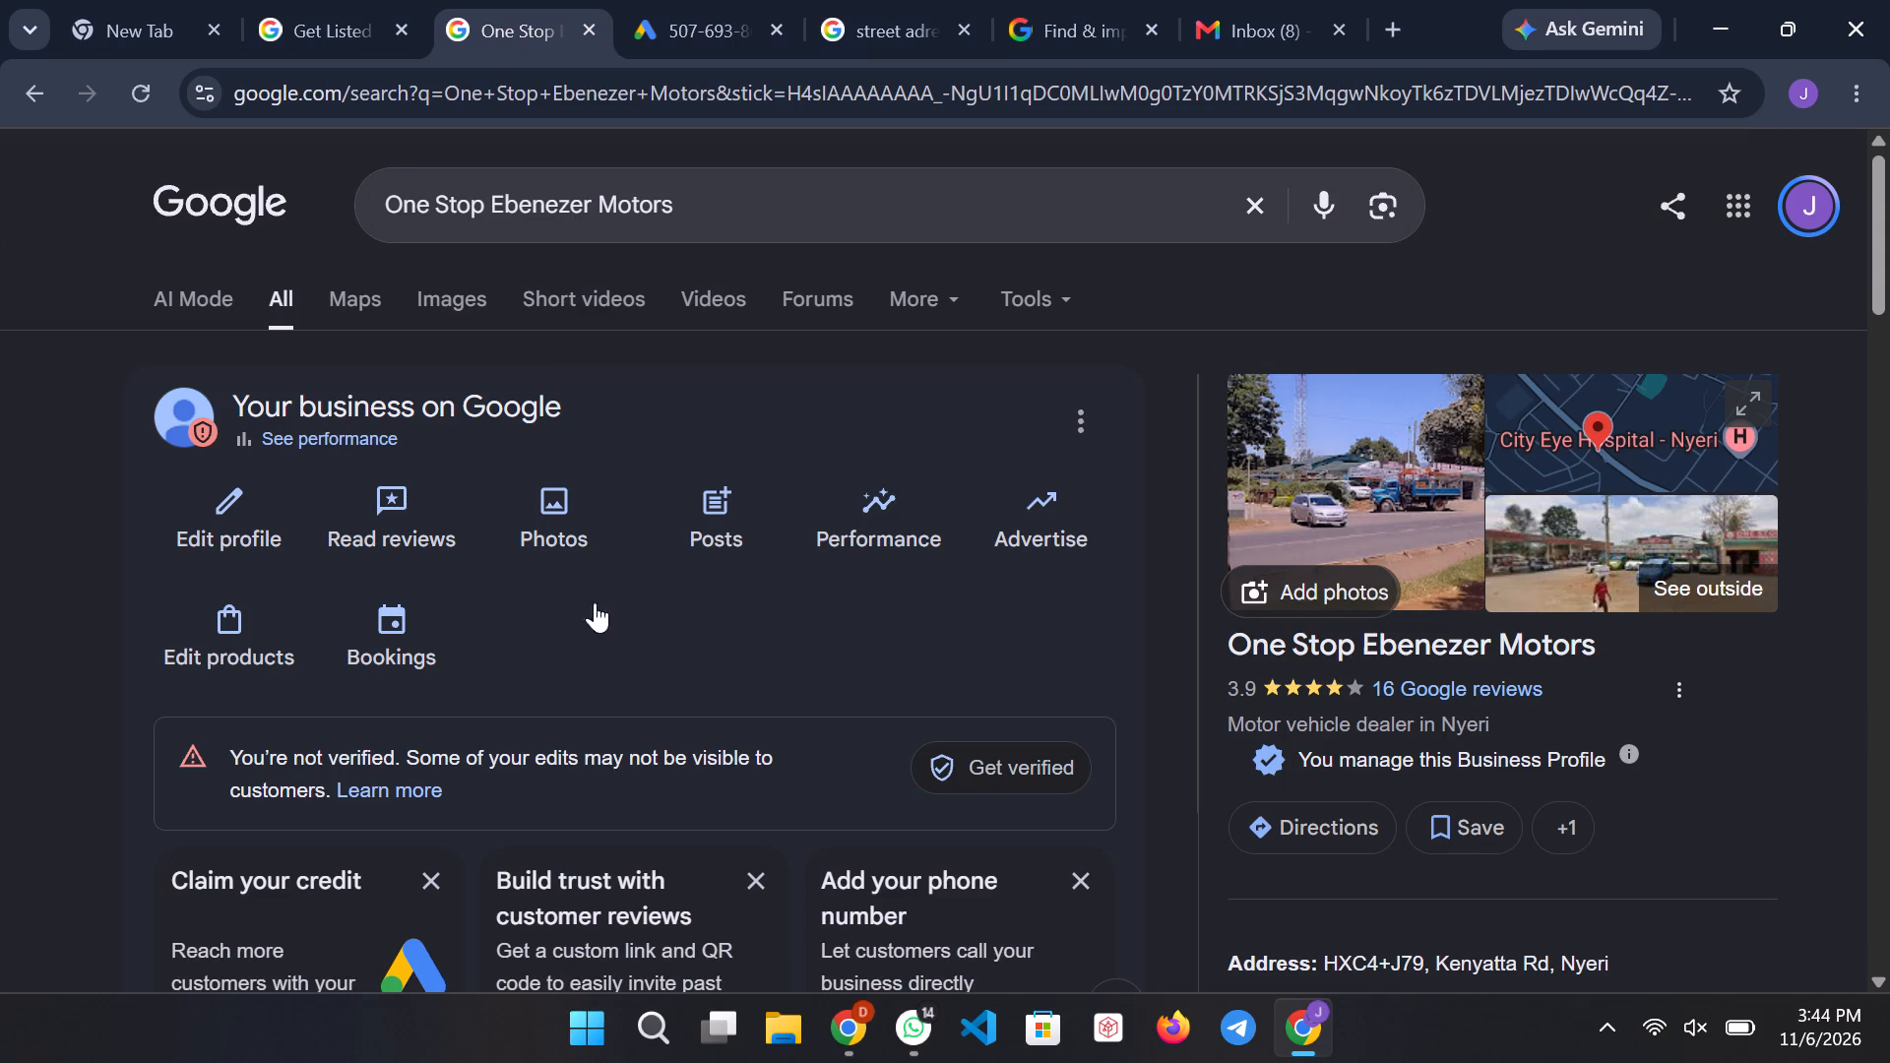
# Look over the One Stop Ebenezer Motors Business Profile in the search results, including its verification notice, setup suggestions and missing information.
pyautogui.scroll(-1, 677, 566)
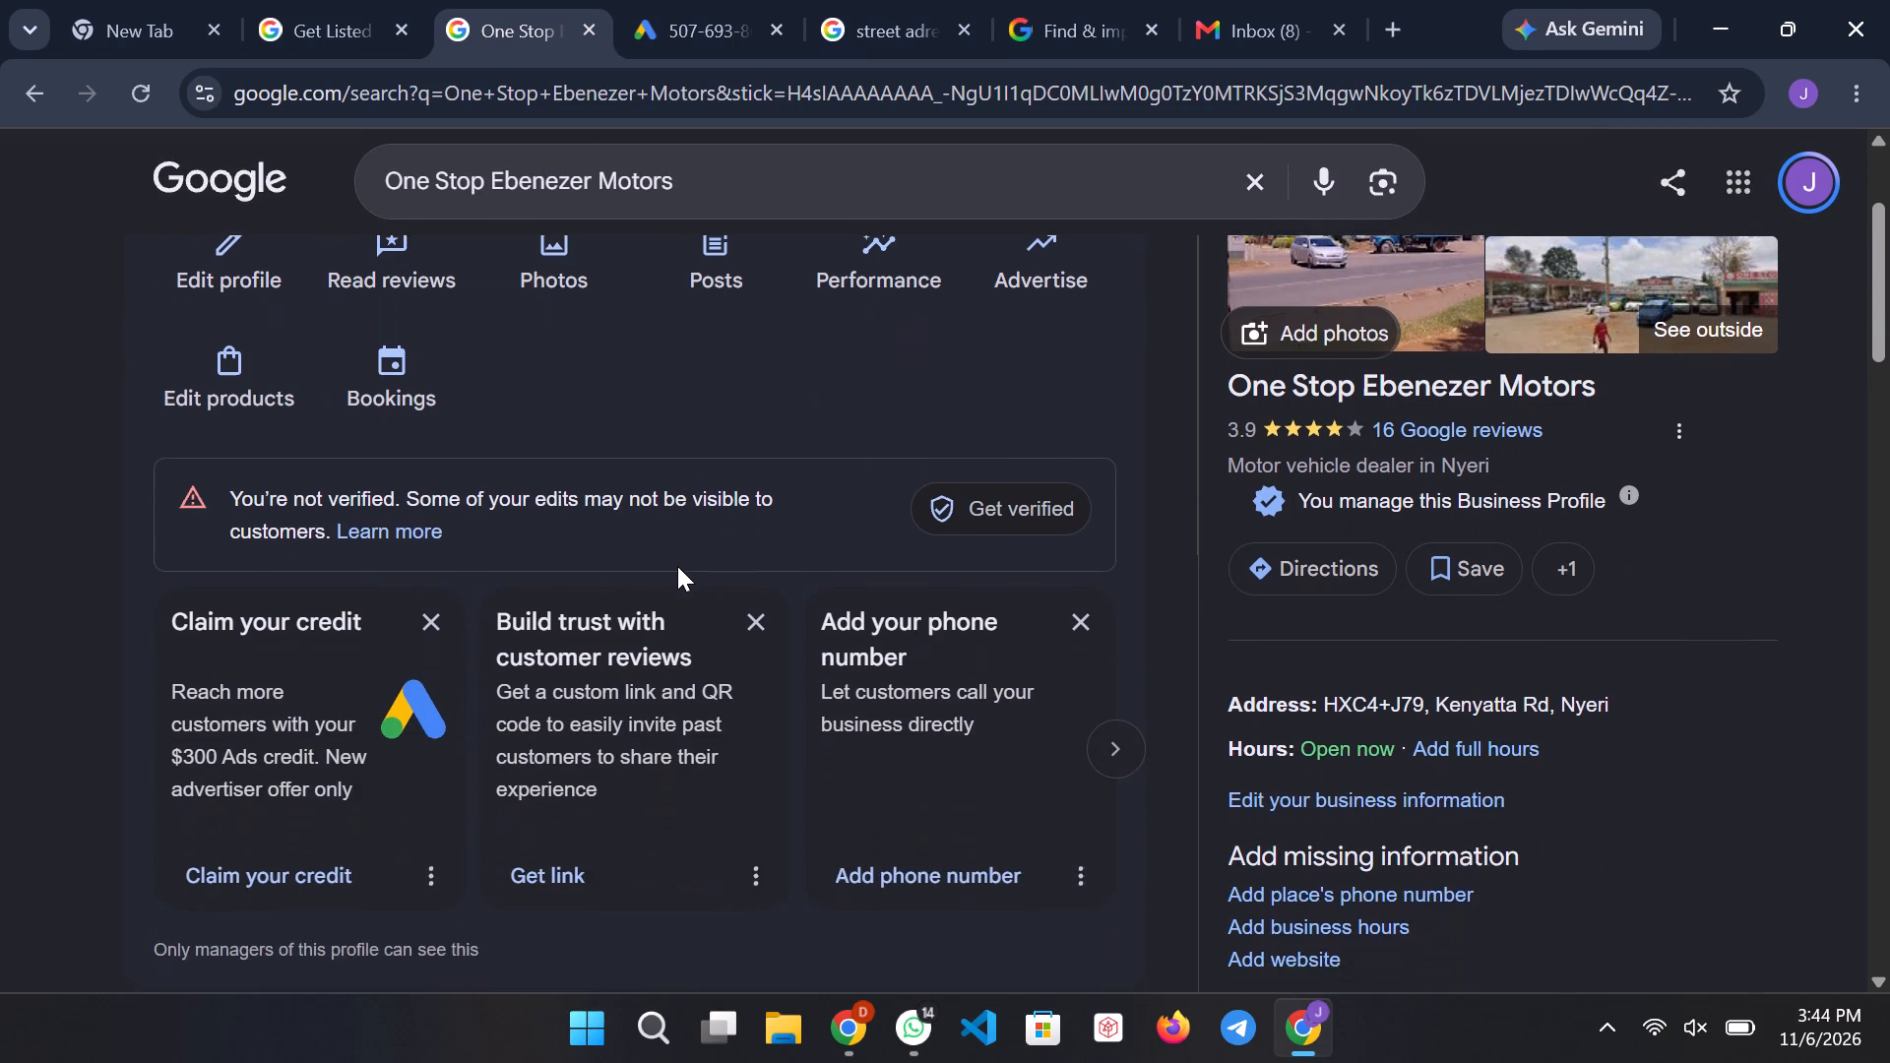
pyautogui.scroll(-2, 677, 566)
pyautogui.scroll(1, 677, 566)
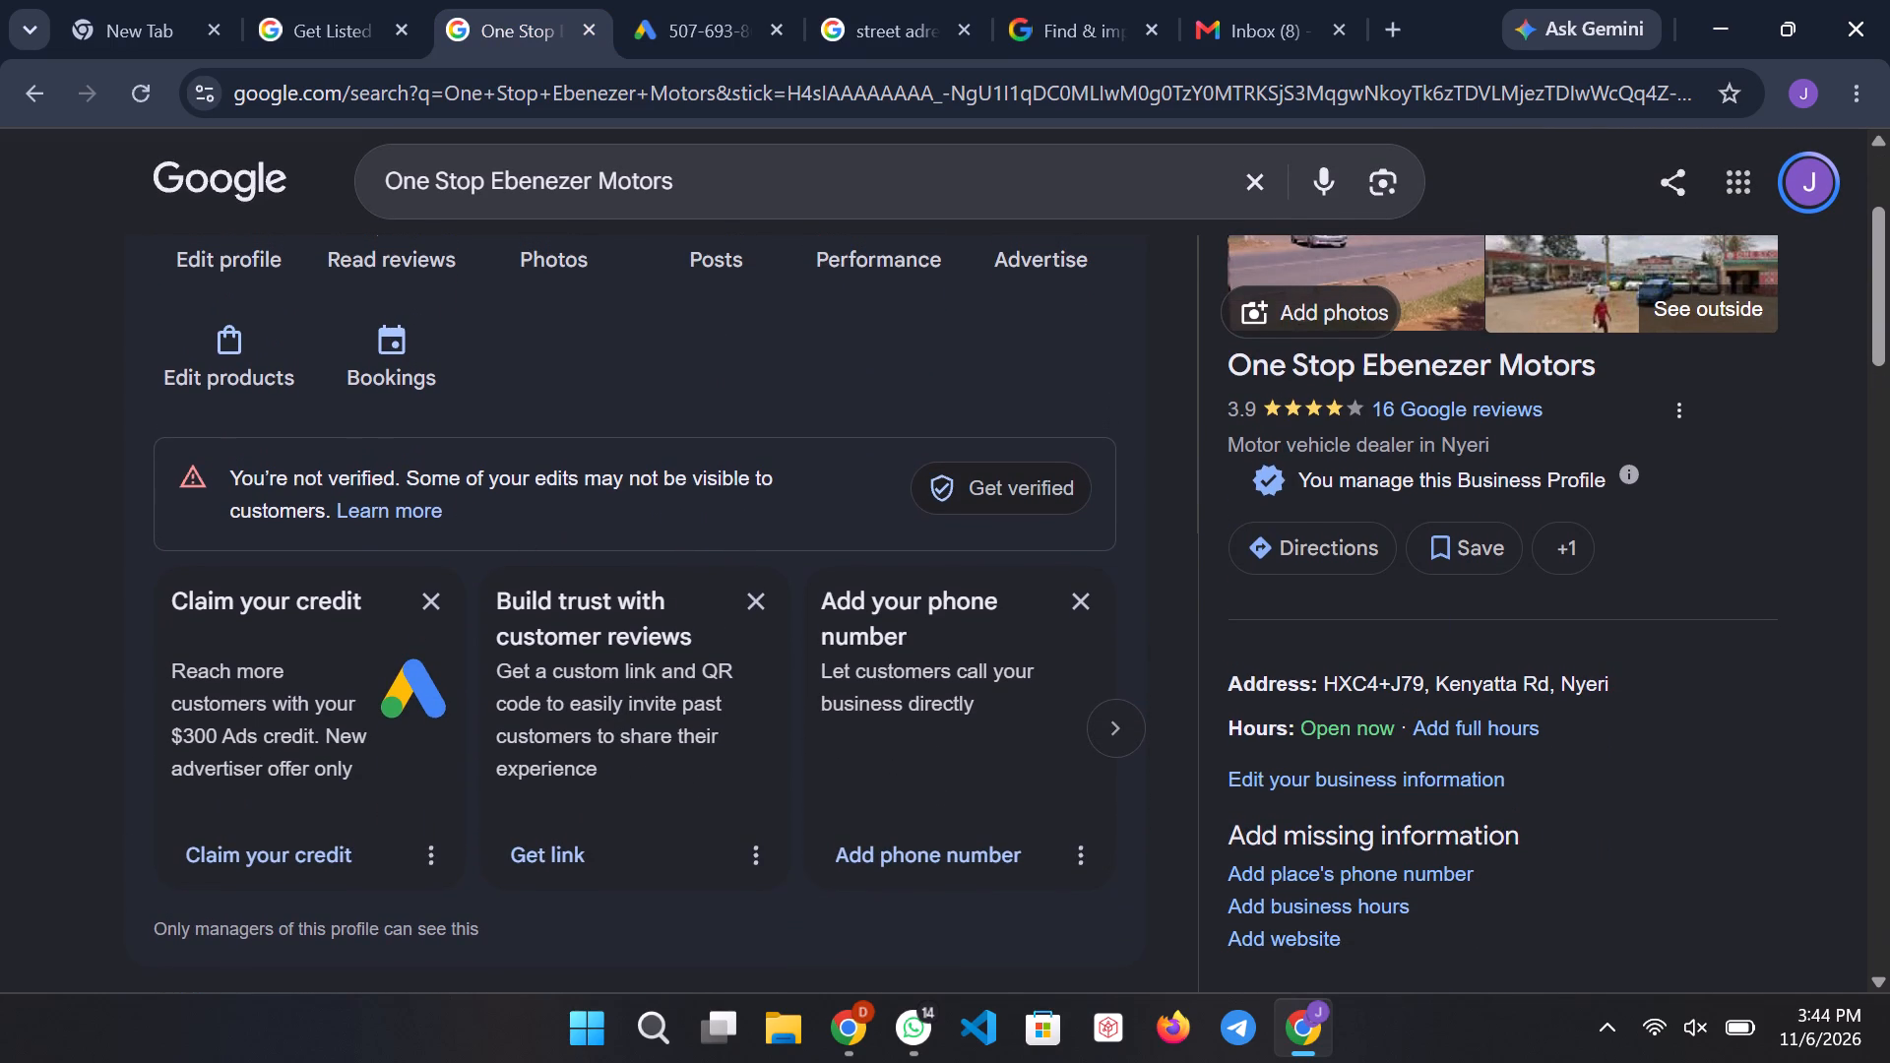
# Start verification of the One Stop Ebenezer Motors Business Profile and bring up the phone number entry form.
pyautogui.click(1037, 489)
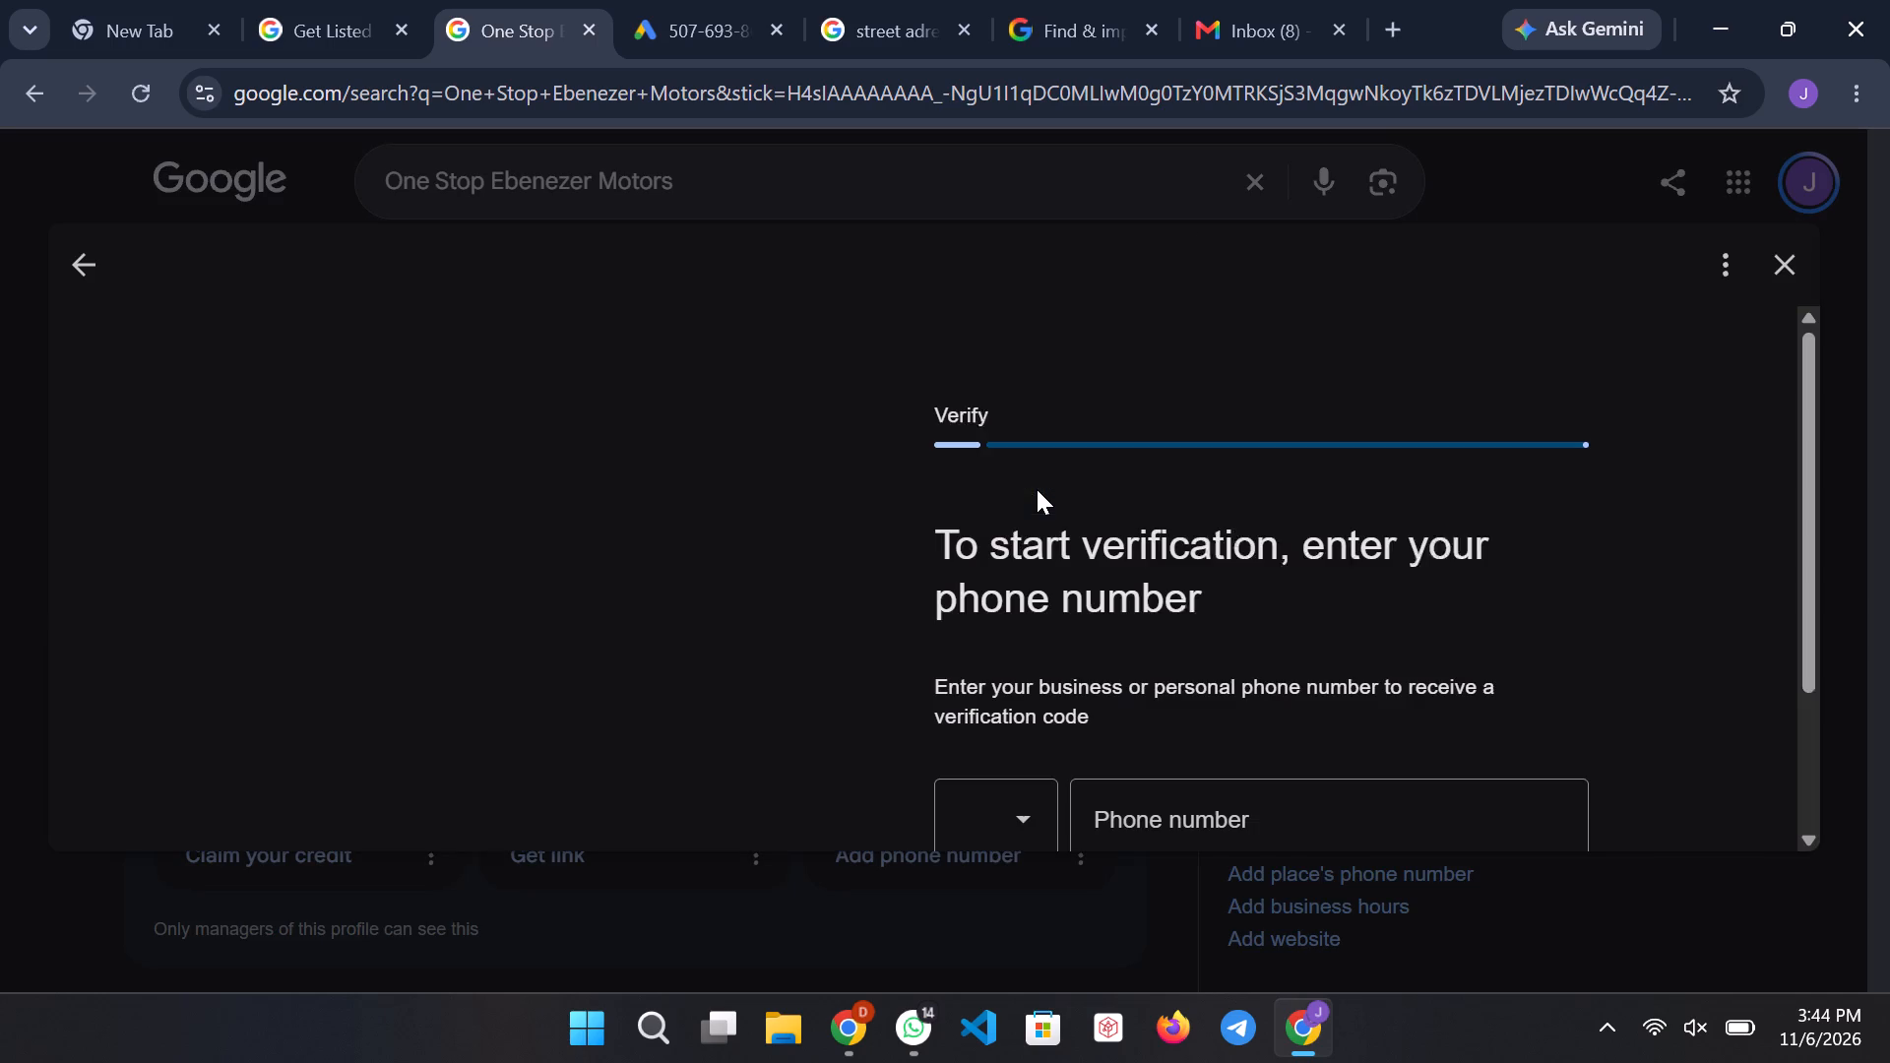
pyautogui.scroll(-1, 1037, 489)
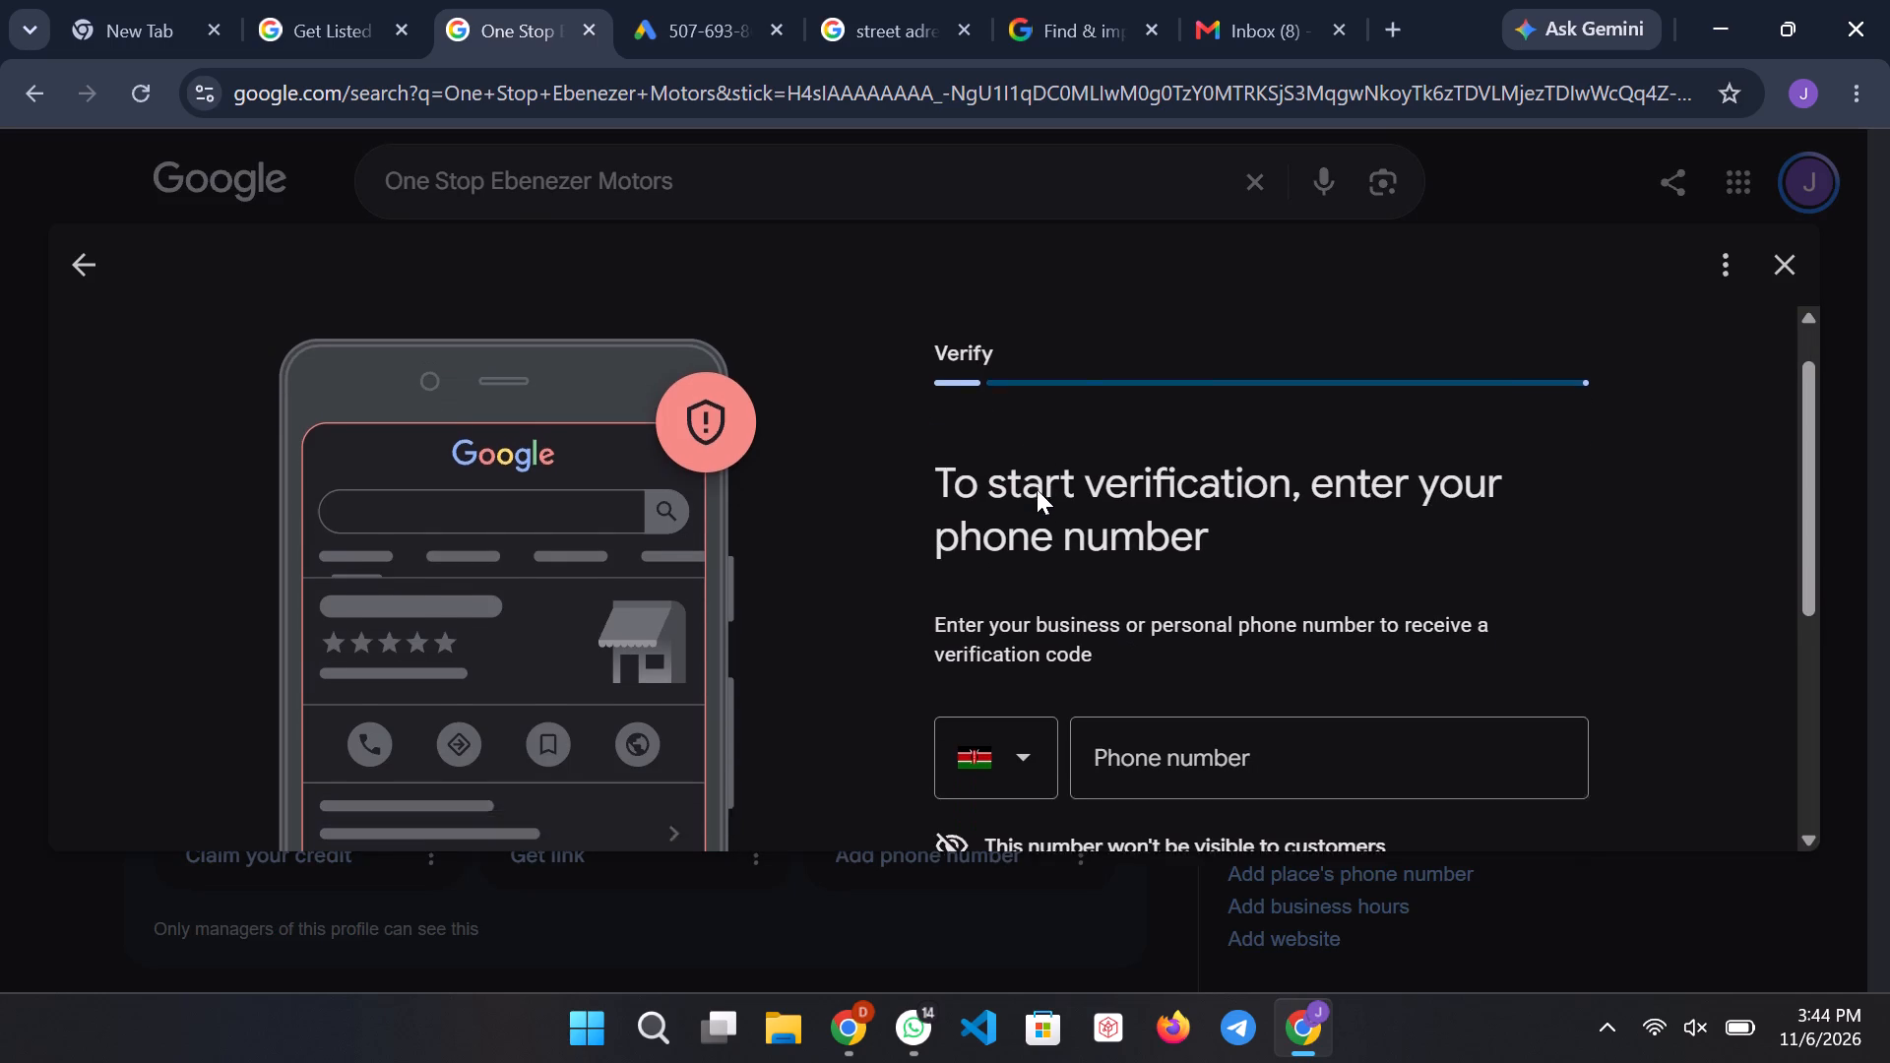
pyautogui.scroll(-1, 1037, 489)
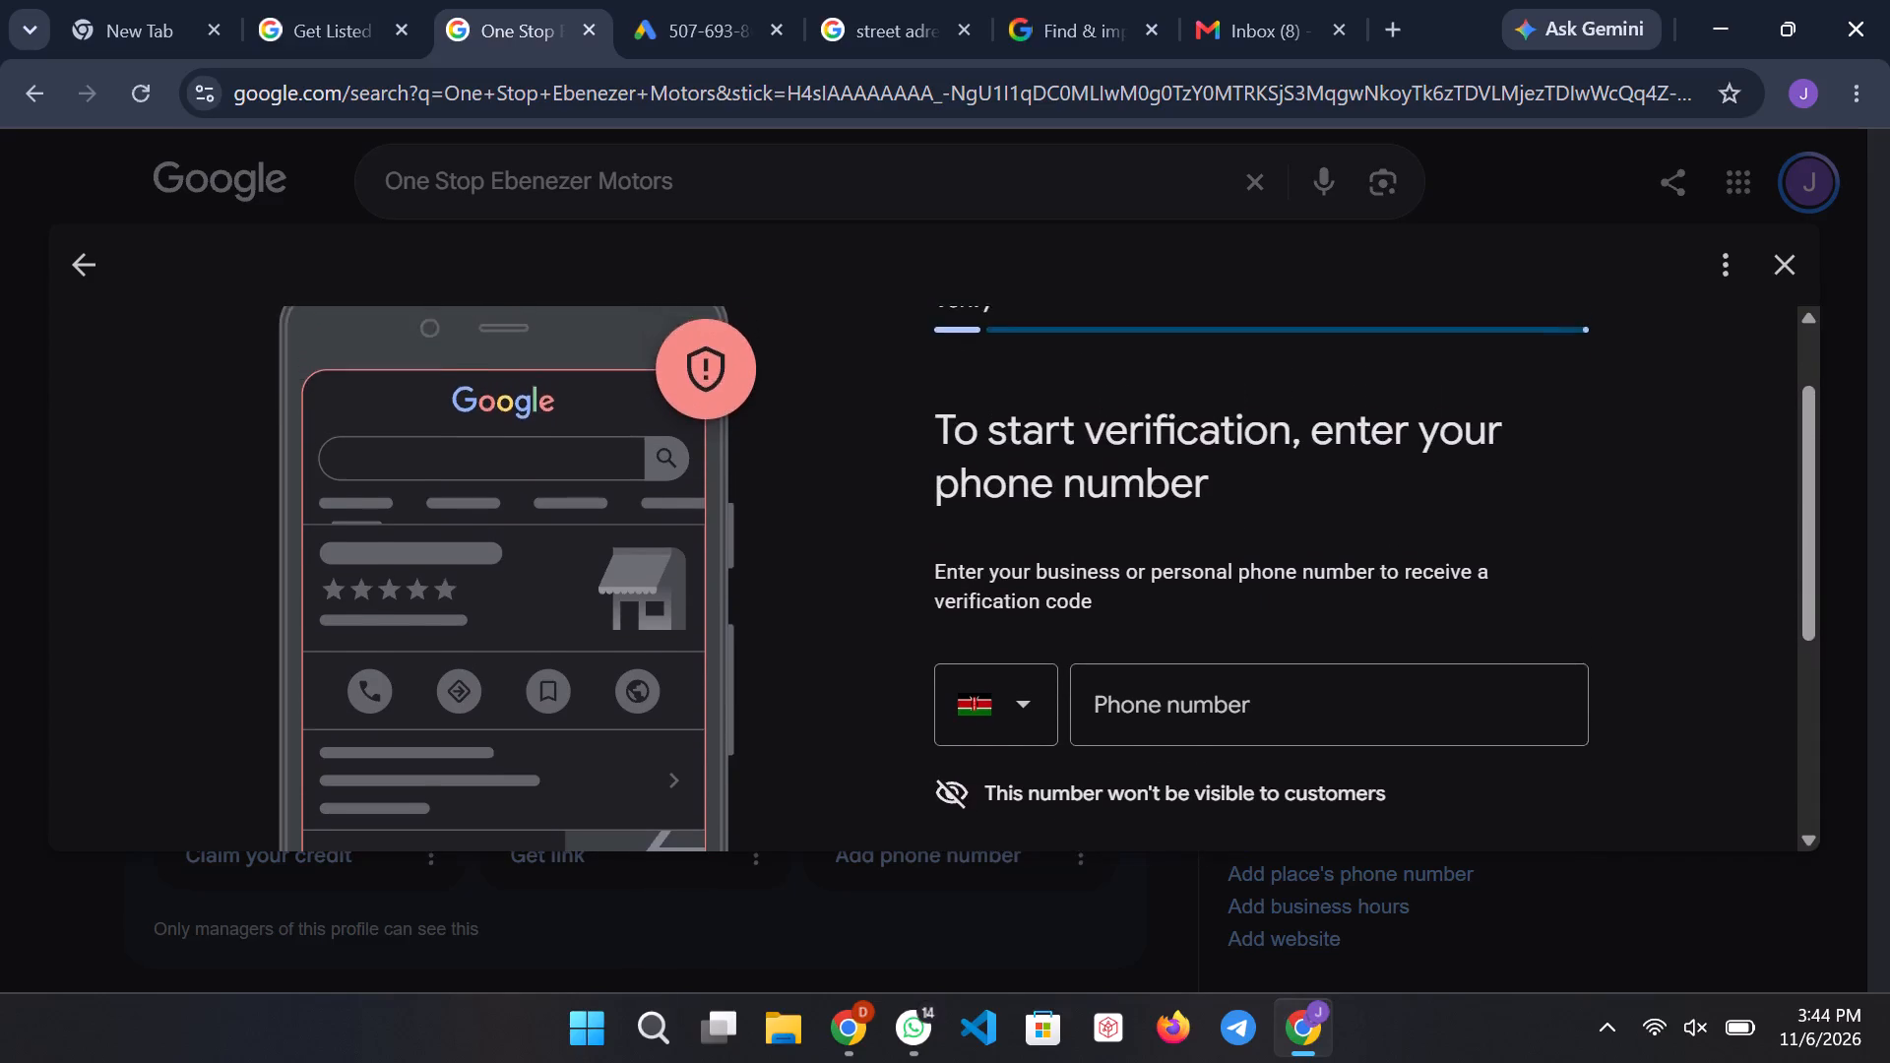
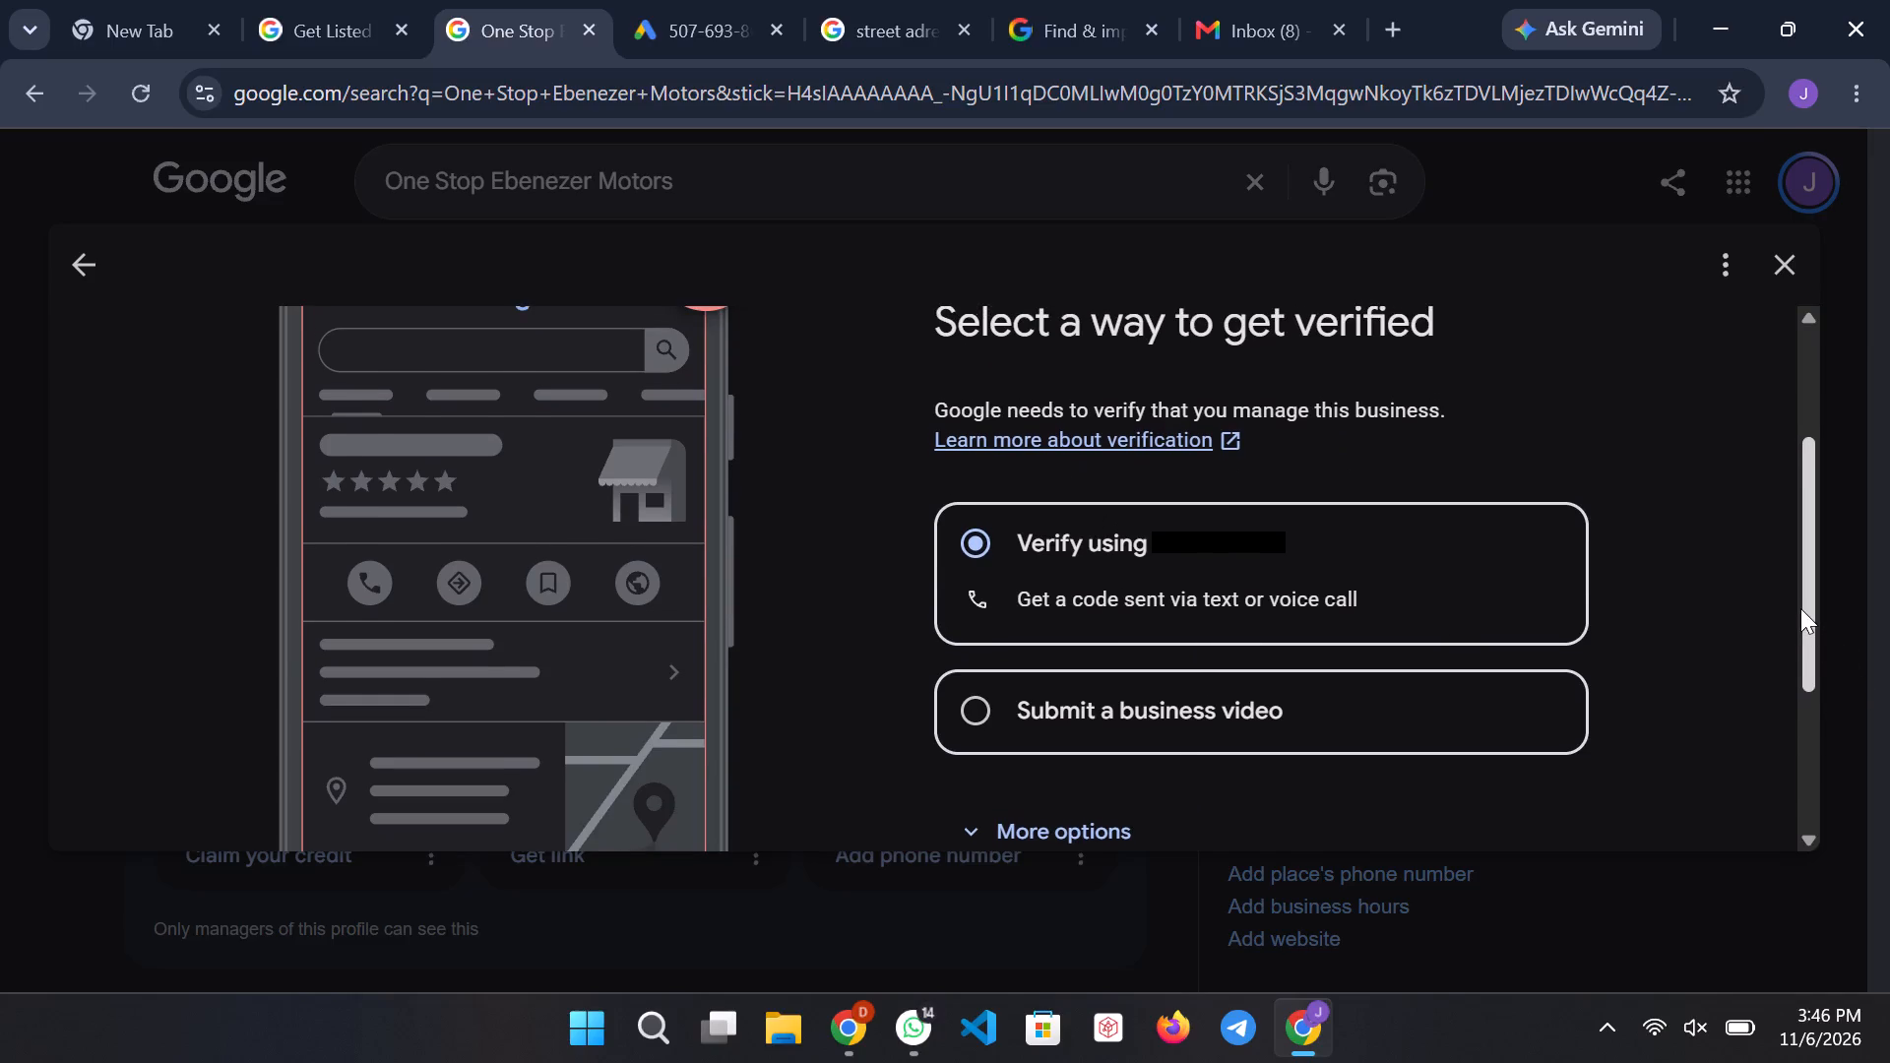
# Examine the available ways to verify the business, including the additional verification options.
pyautogui.press('Down')
pyautogui.press('Down')
pyautogui.press('Down')
pyautogui.press('Down')
pyautogui.press('Down')
pyautogui.press('Down')
pyautogui.press('Down')
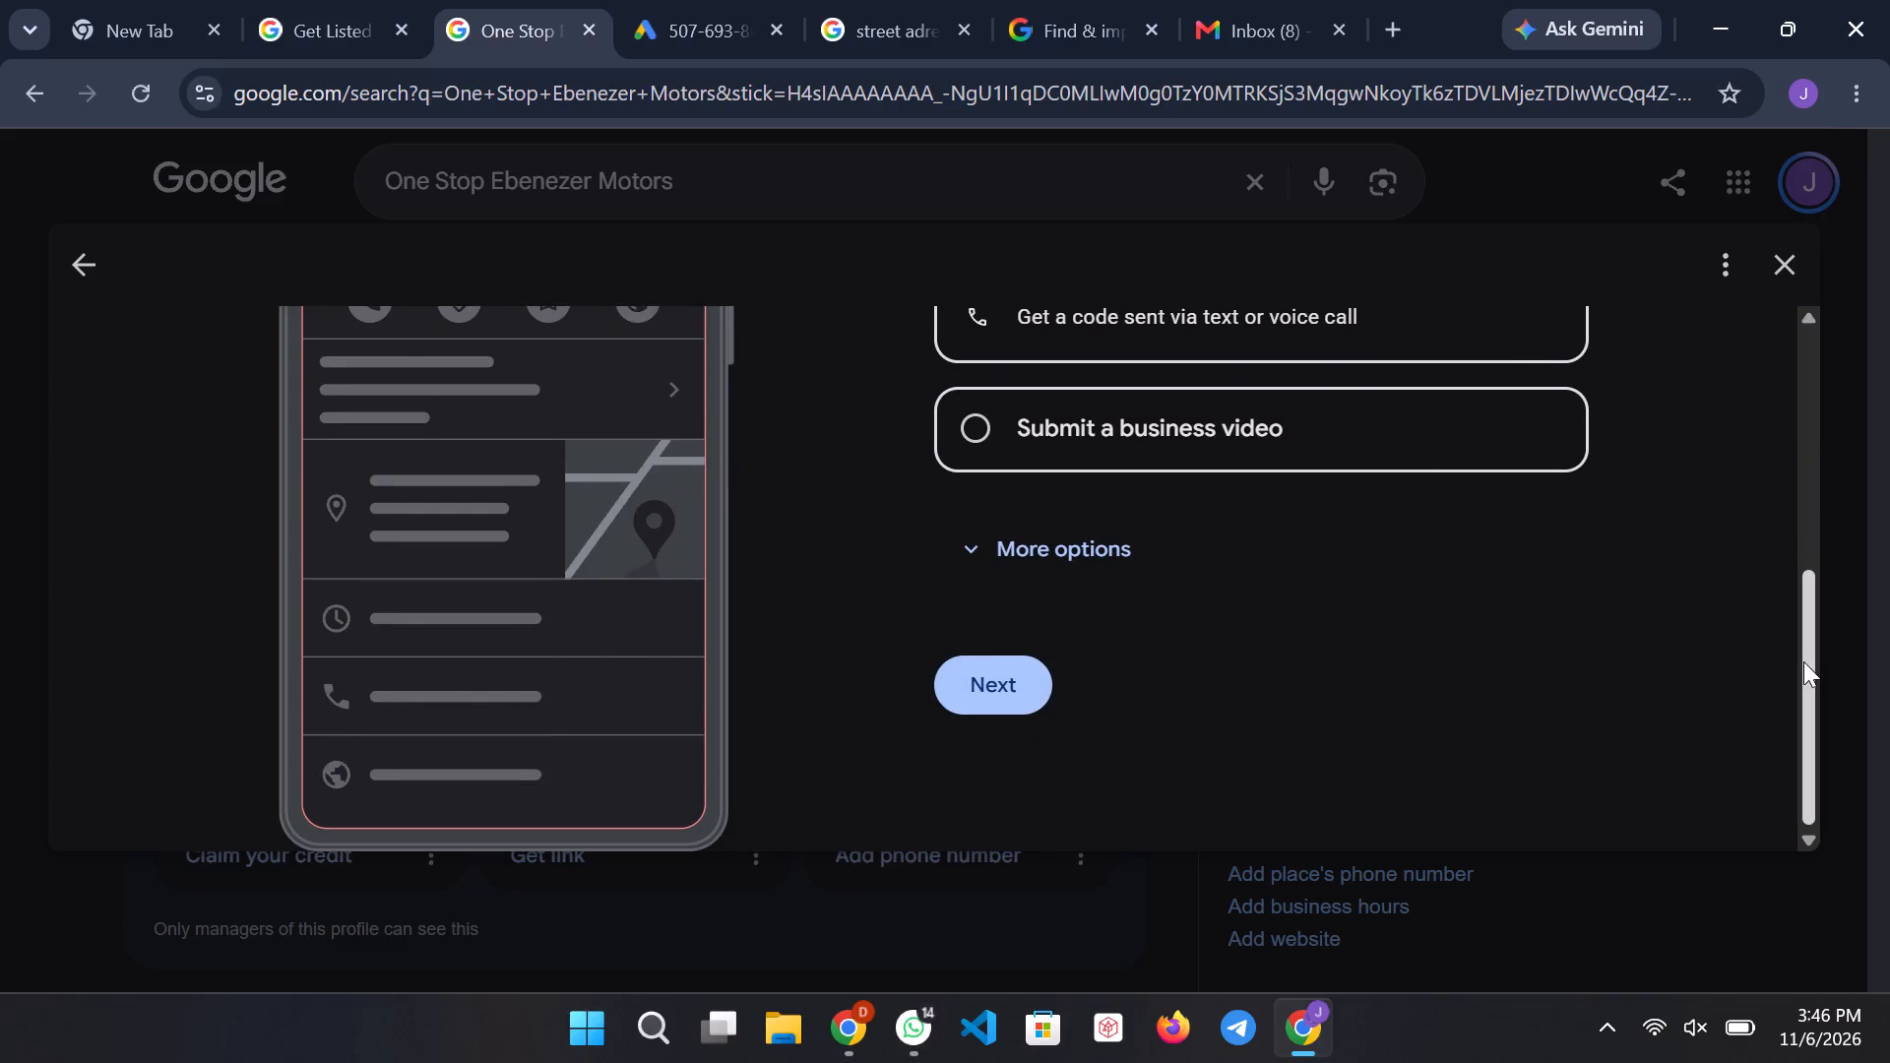
pyautogui.moveTo(1803, 661); pyautogui.dragTo(1816, 488)
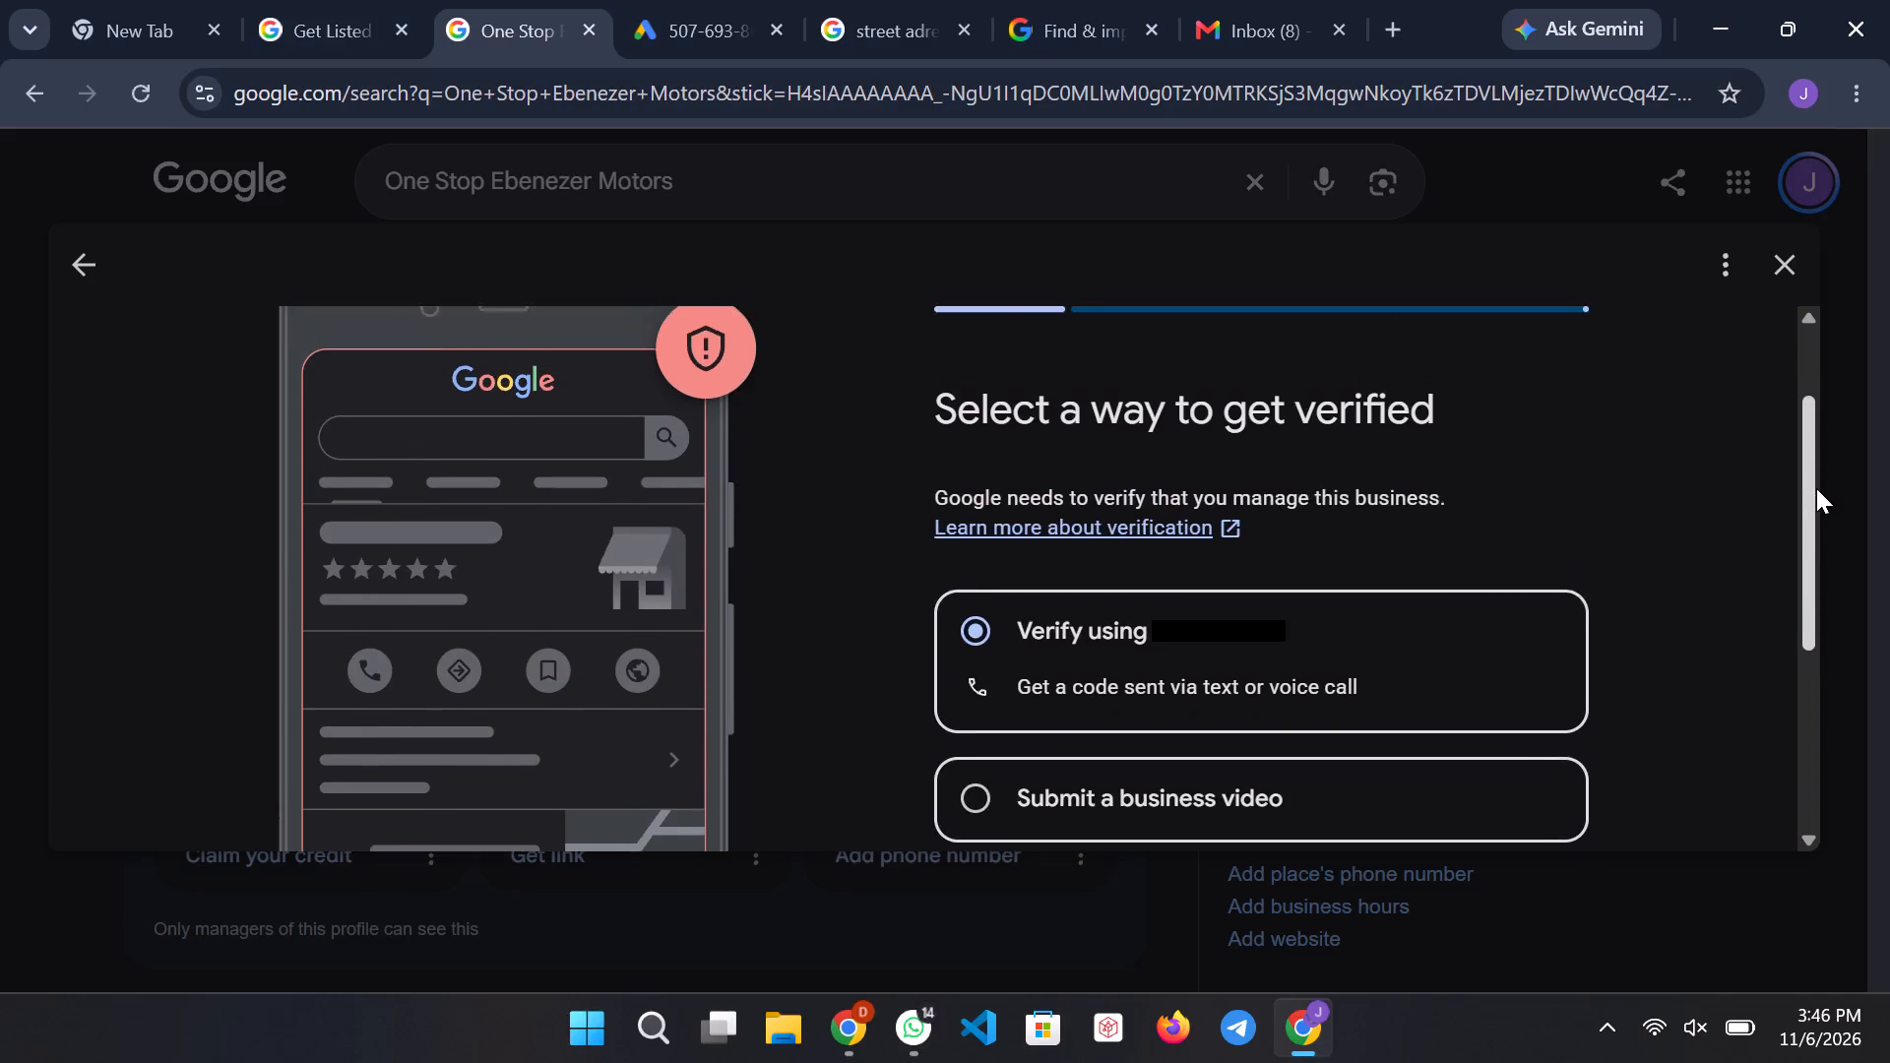
pyautogui.moveTo(1816, 488); pyautogui.dragTo(1833, 549)
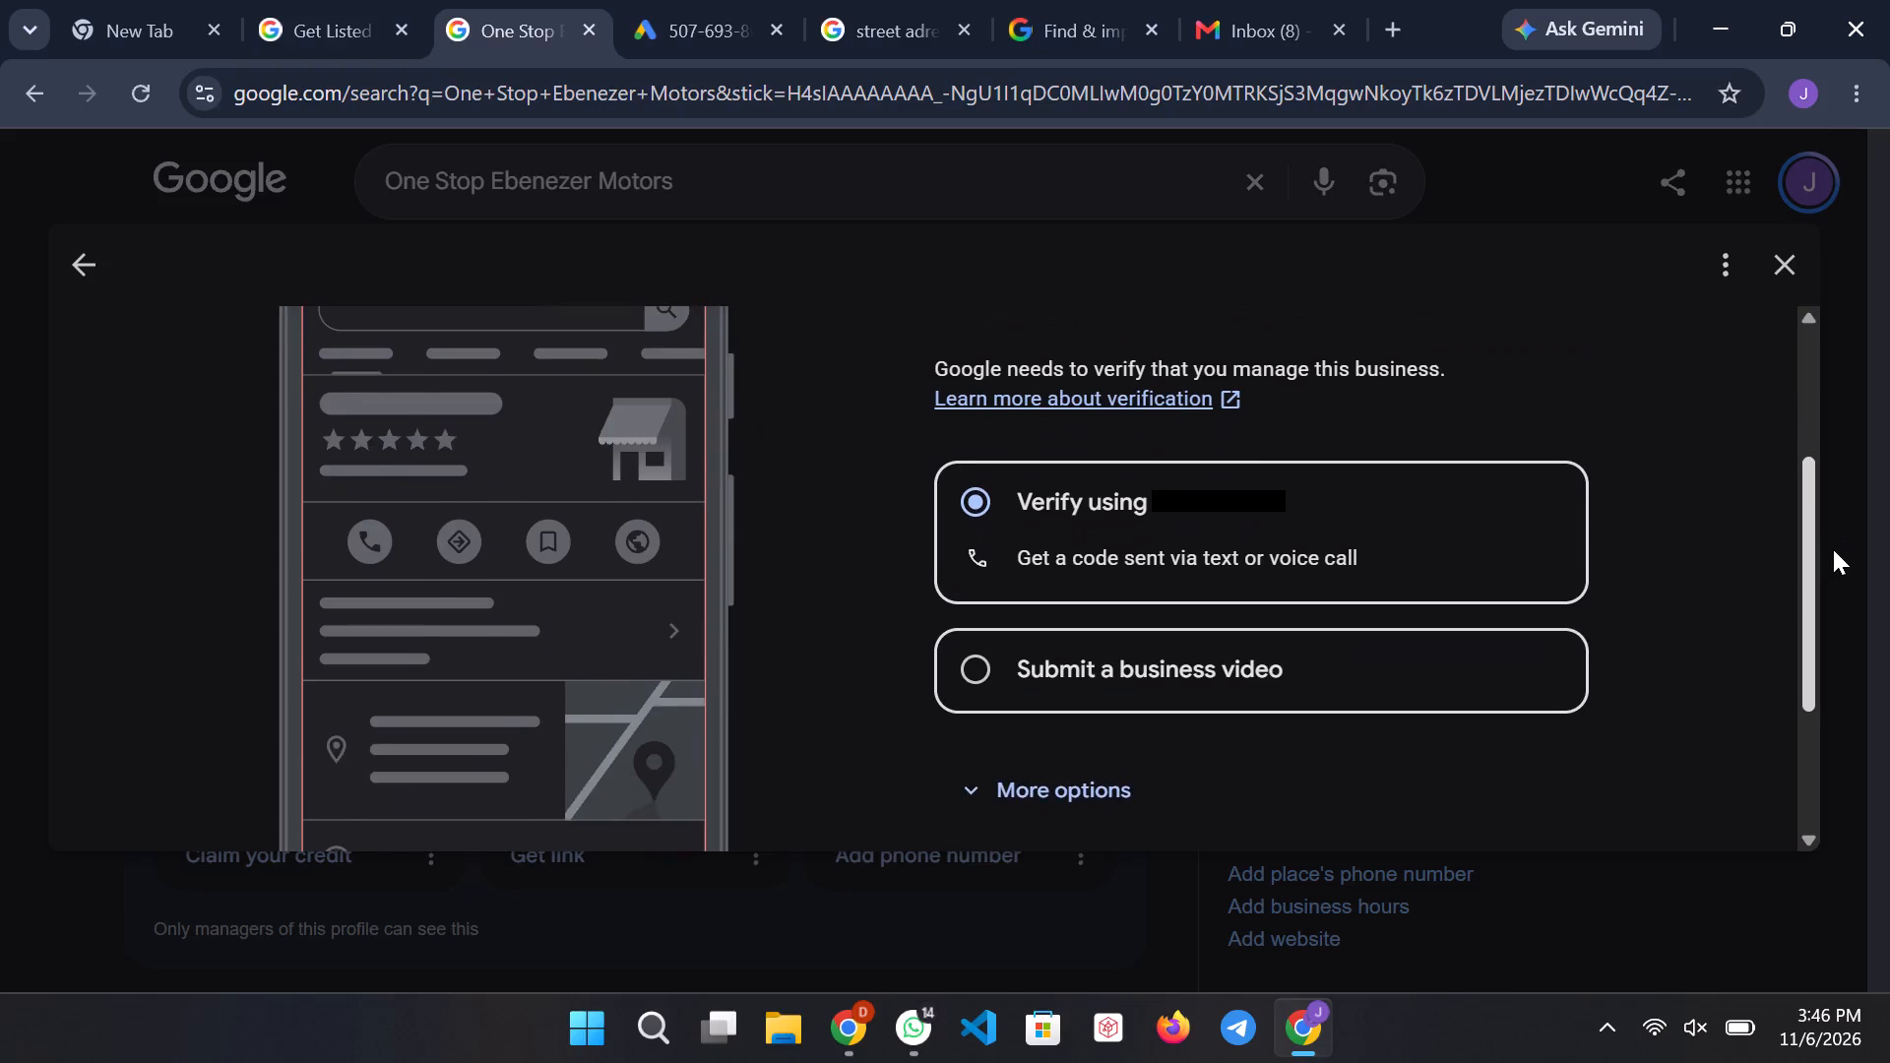
pyautogui.moveTo(1833, 549); pyautogui.dragTo(1830, 531)
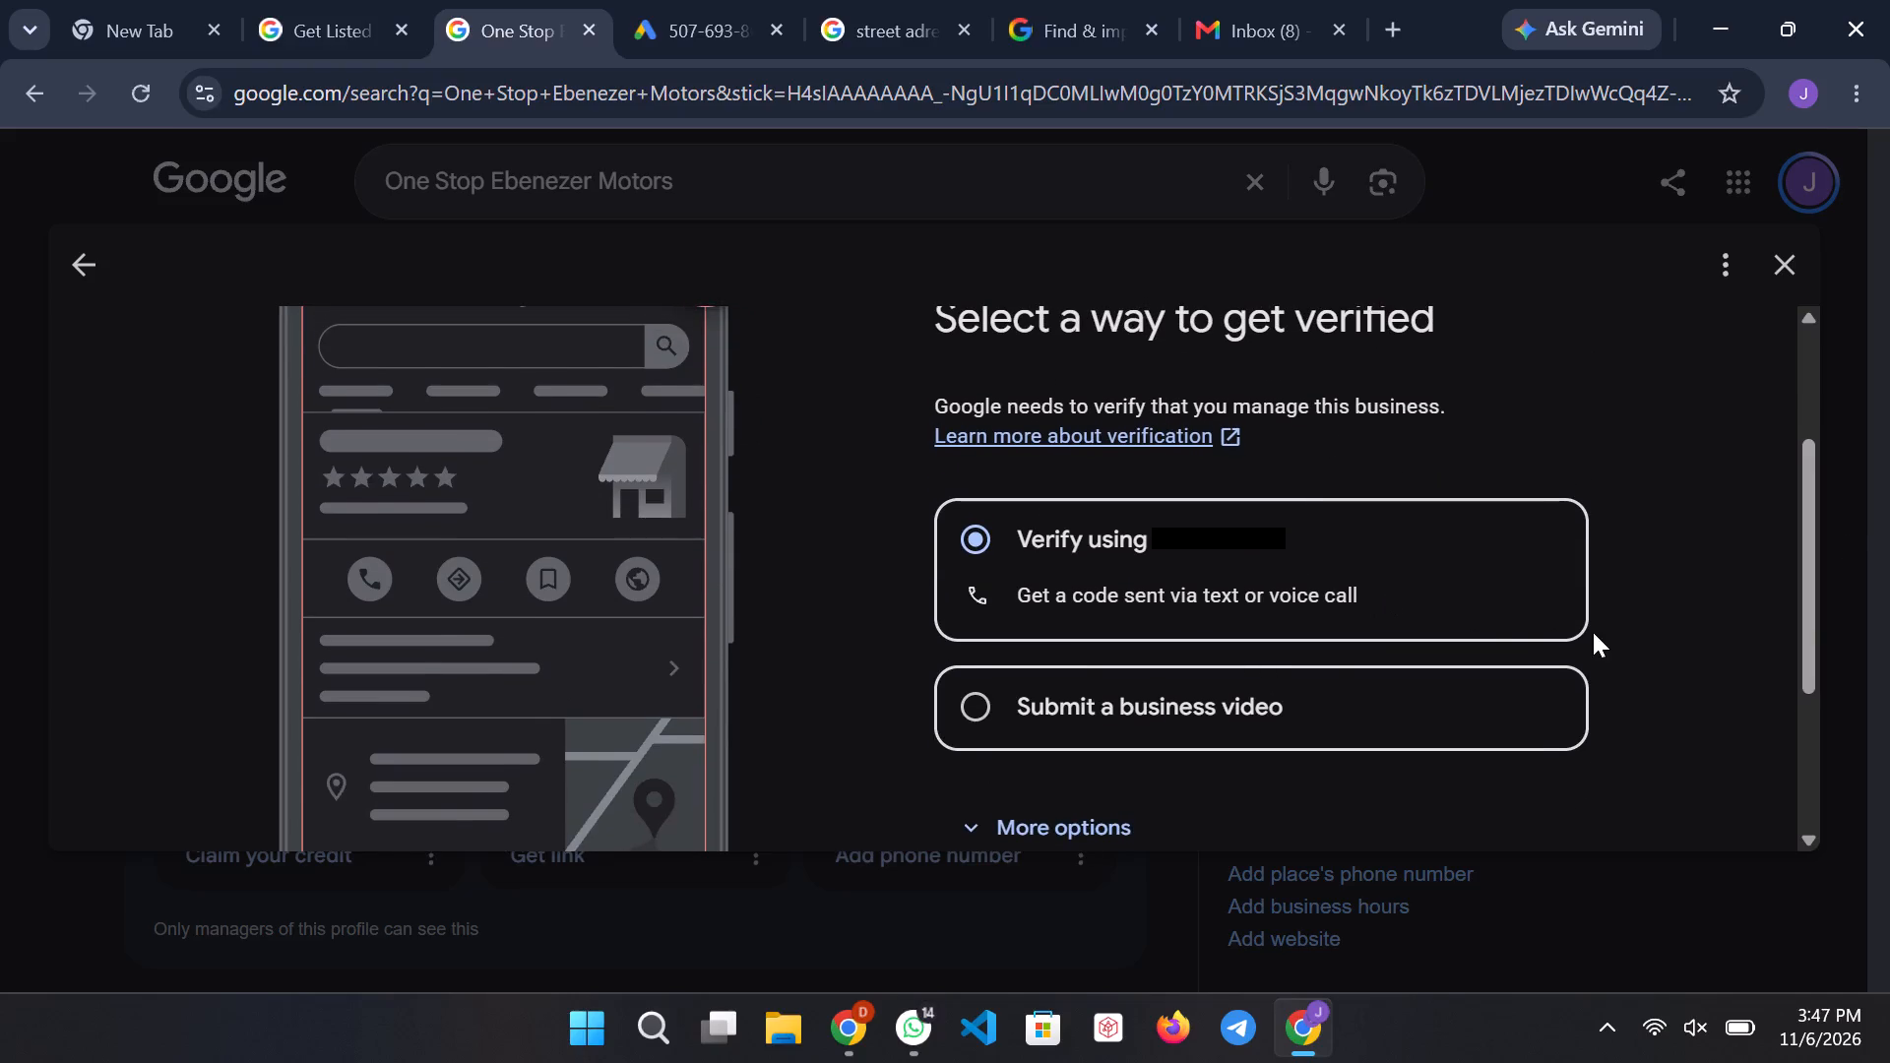
pyautogui.moveTo(1806, 585); pyautogui.dragTo(1800, 657)
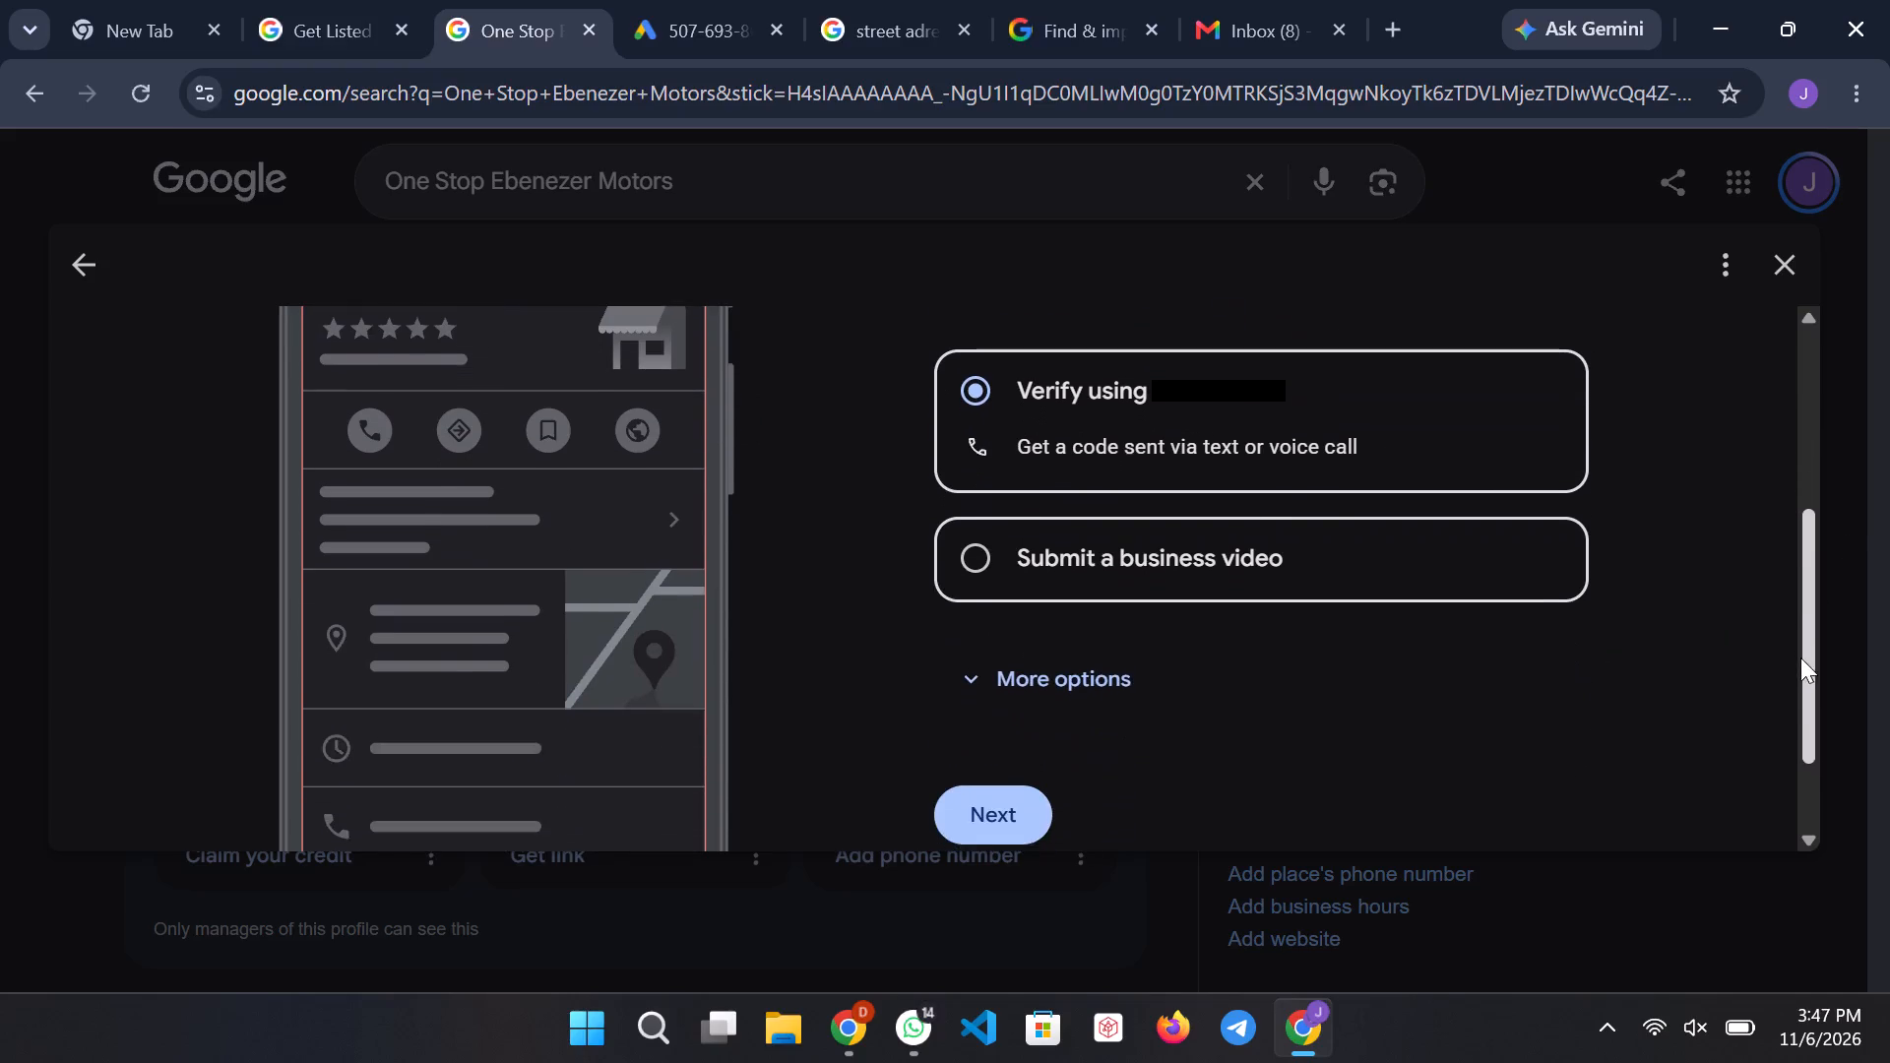
pyautogui.moveTo(1800, 657); pyautogui.dragTo(1800, 690)
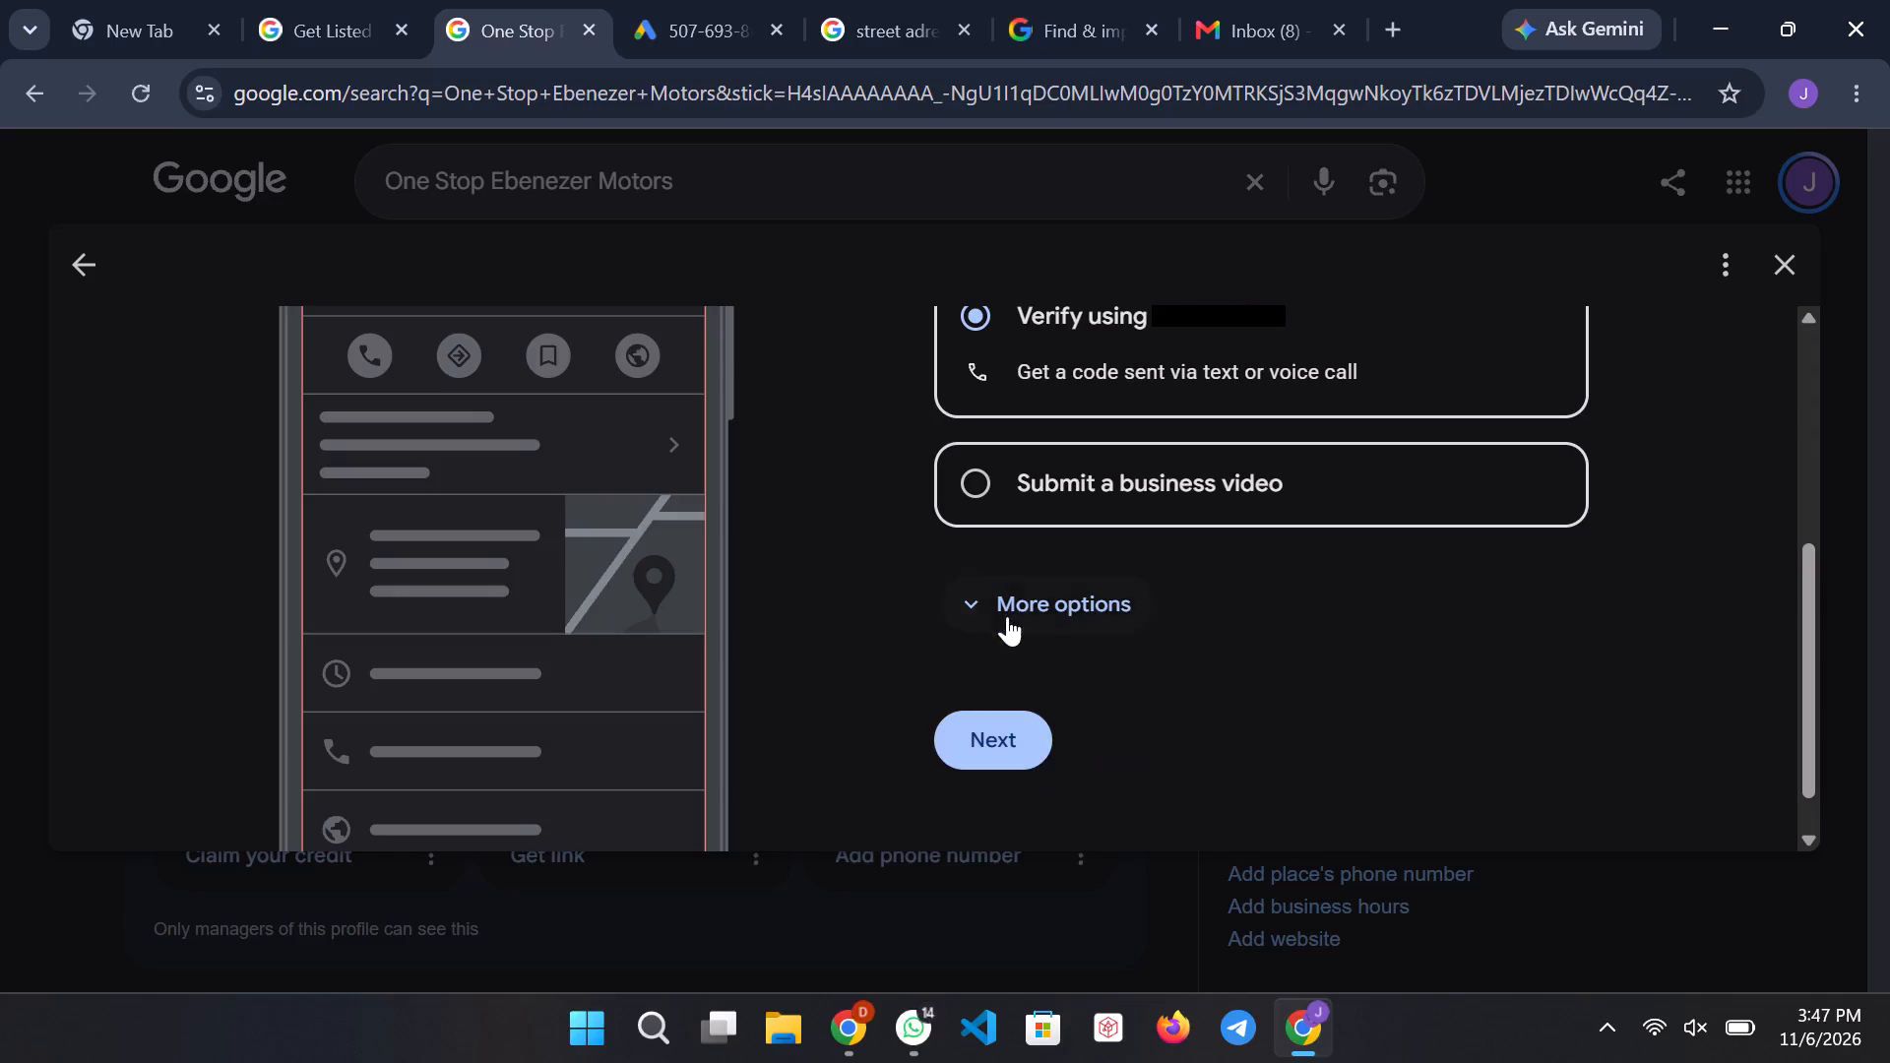
pyautogui.click(1007, 591)
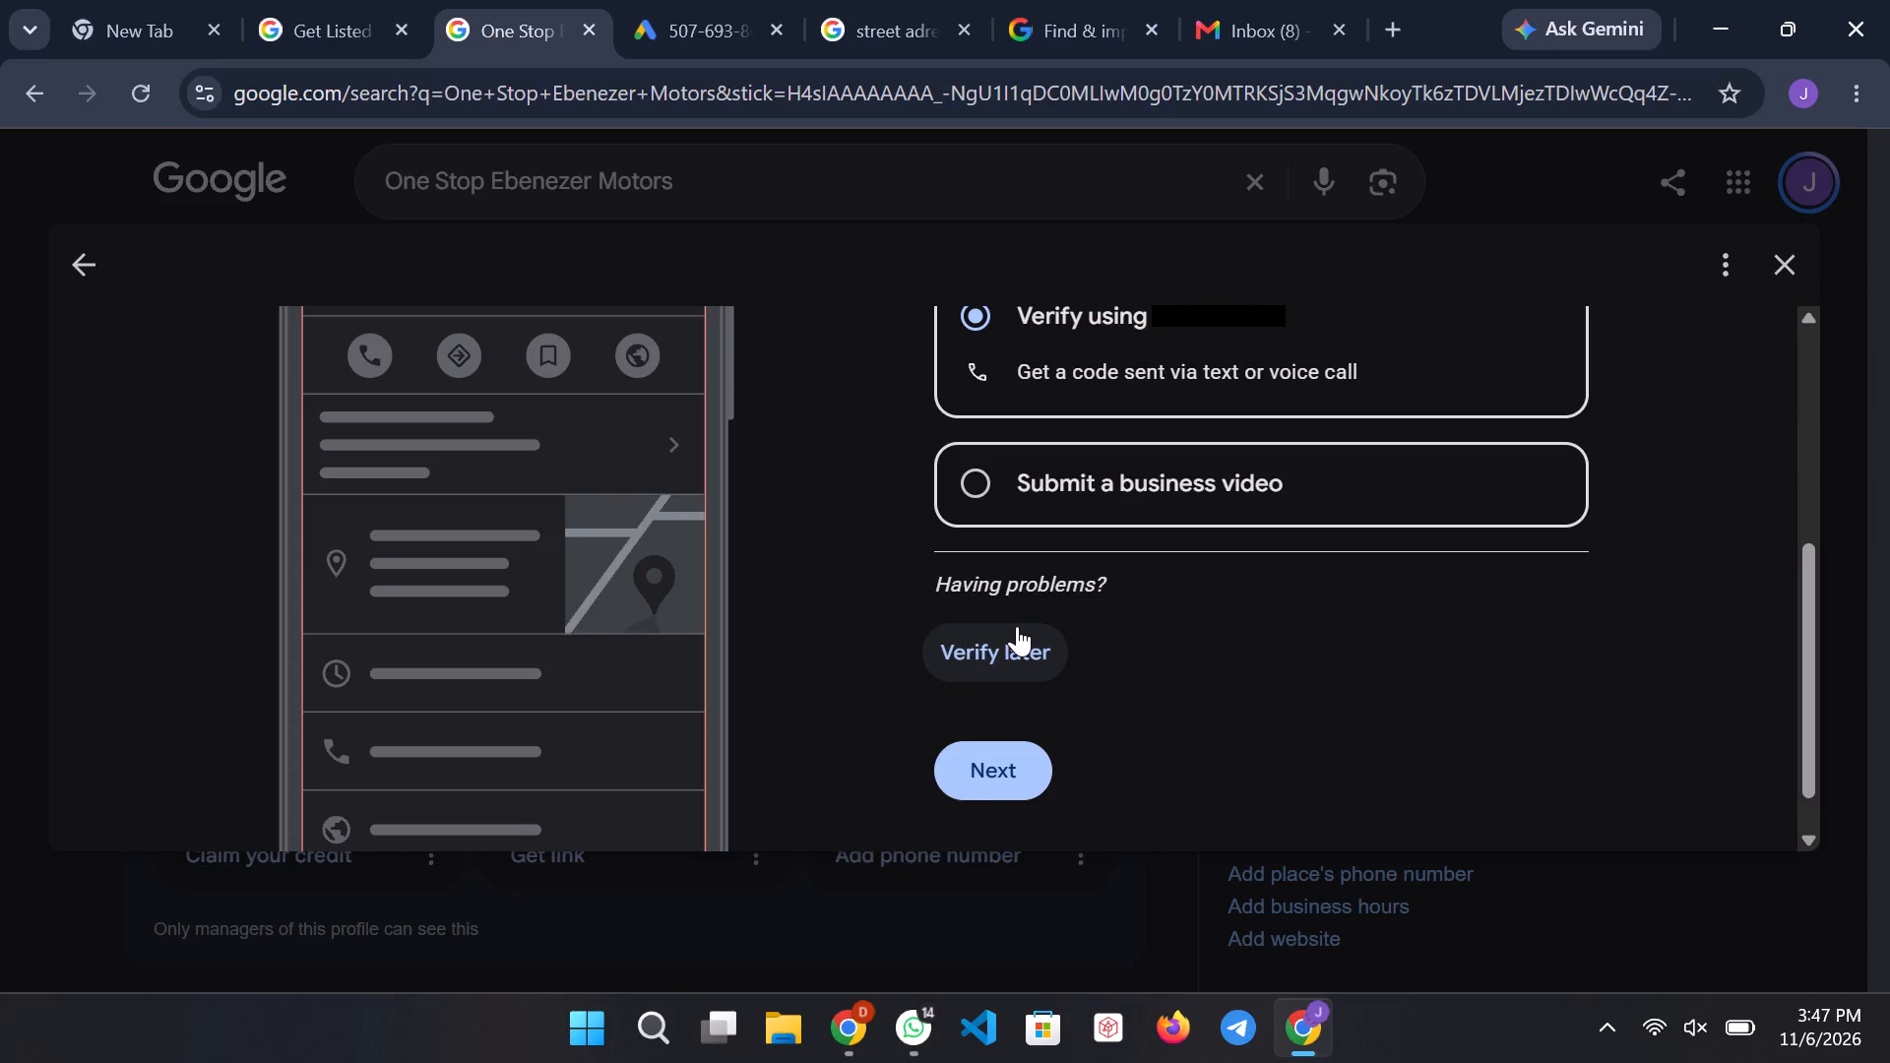
# Continue with verification by the business phone number and request the code via text message.
pyautogui.click(1017, 743)
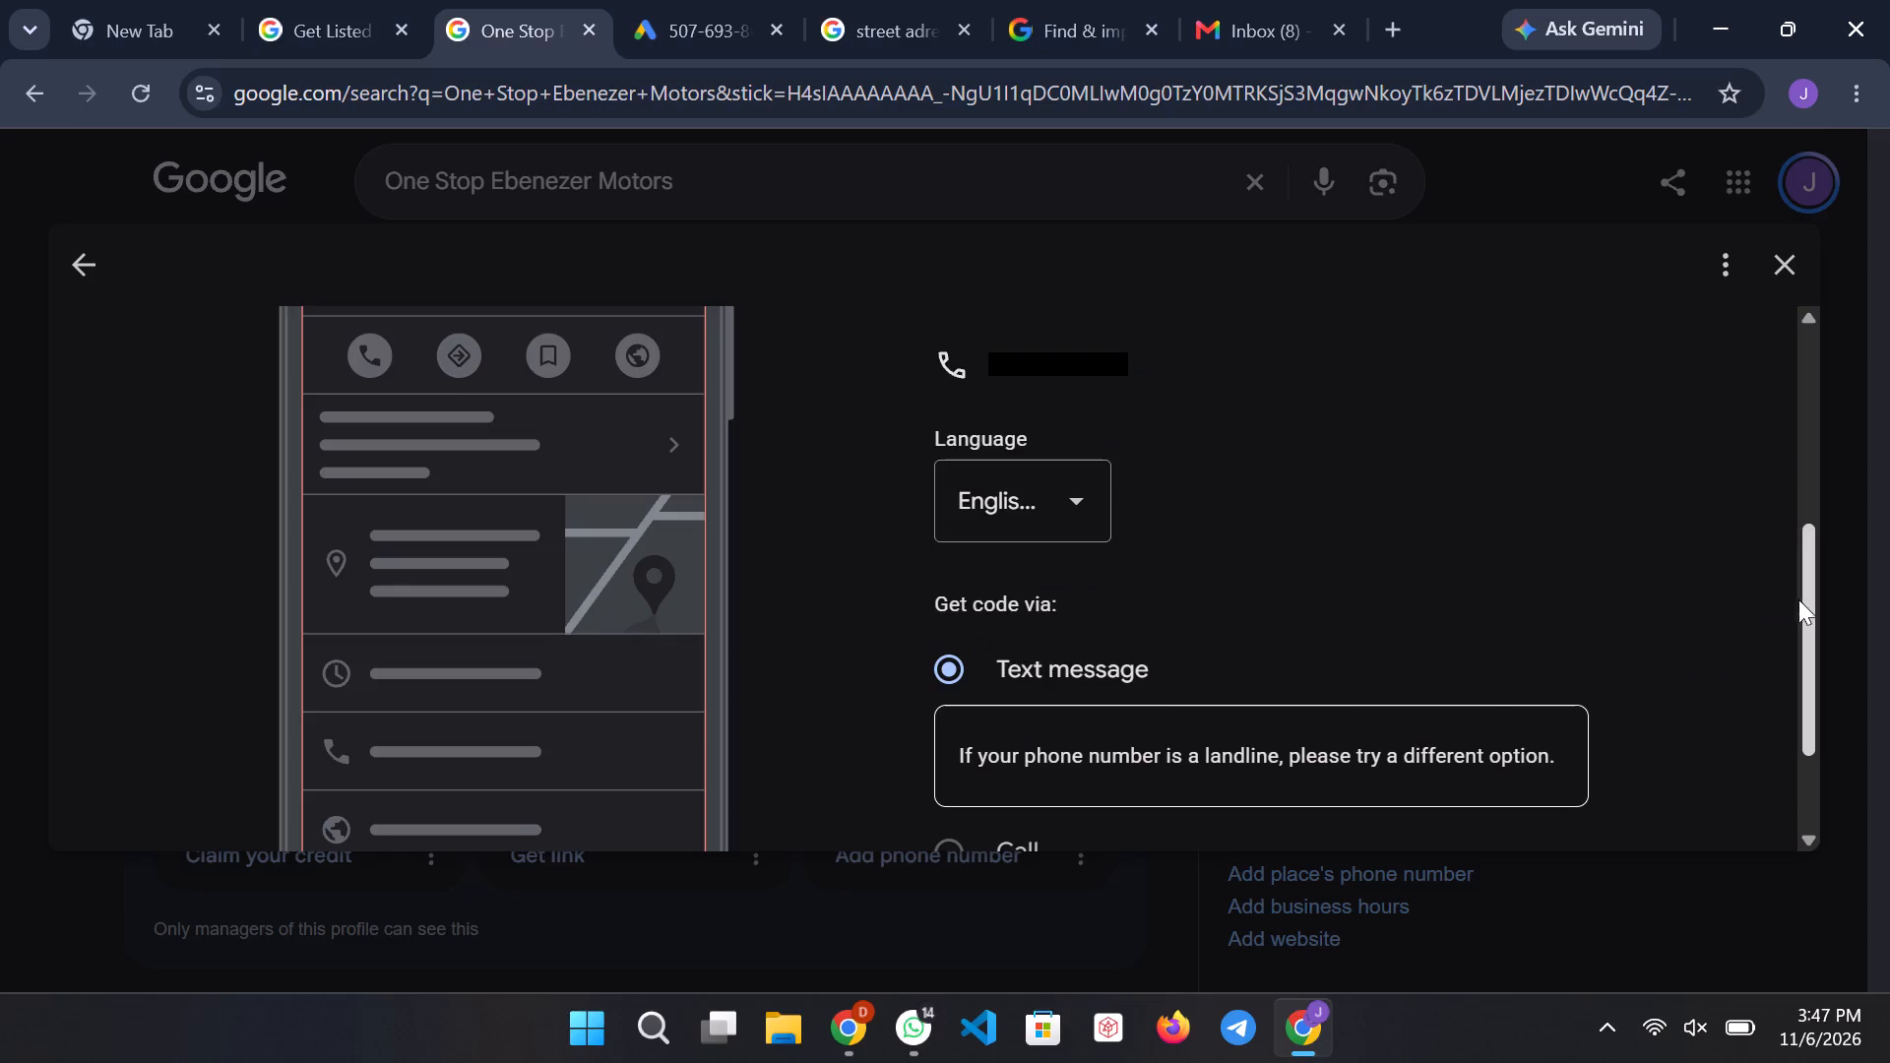
pyautogui.moveTo(1801, 598); pyautogui.dragTo(1777, 698)
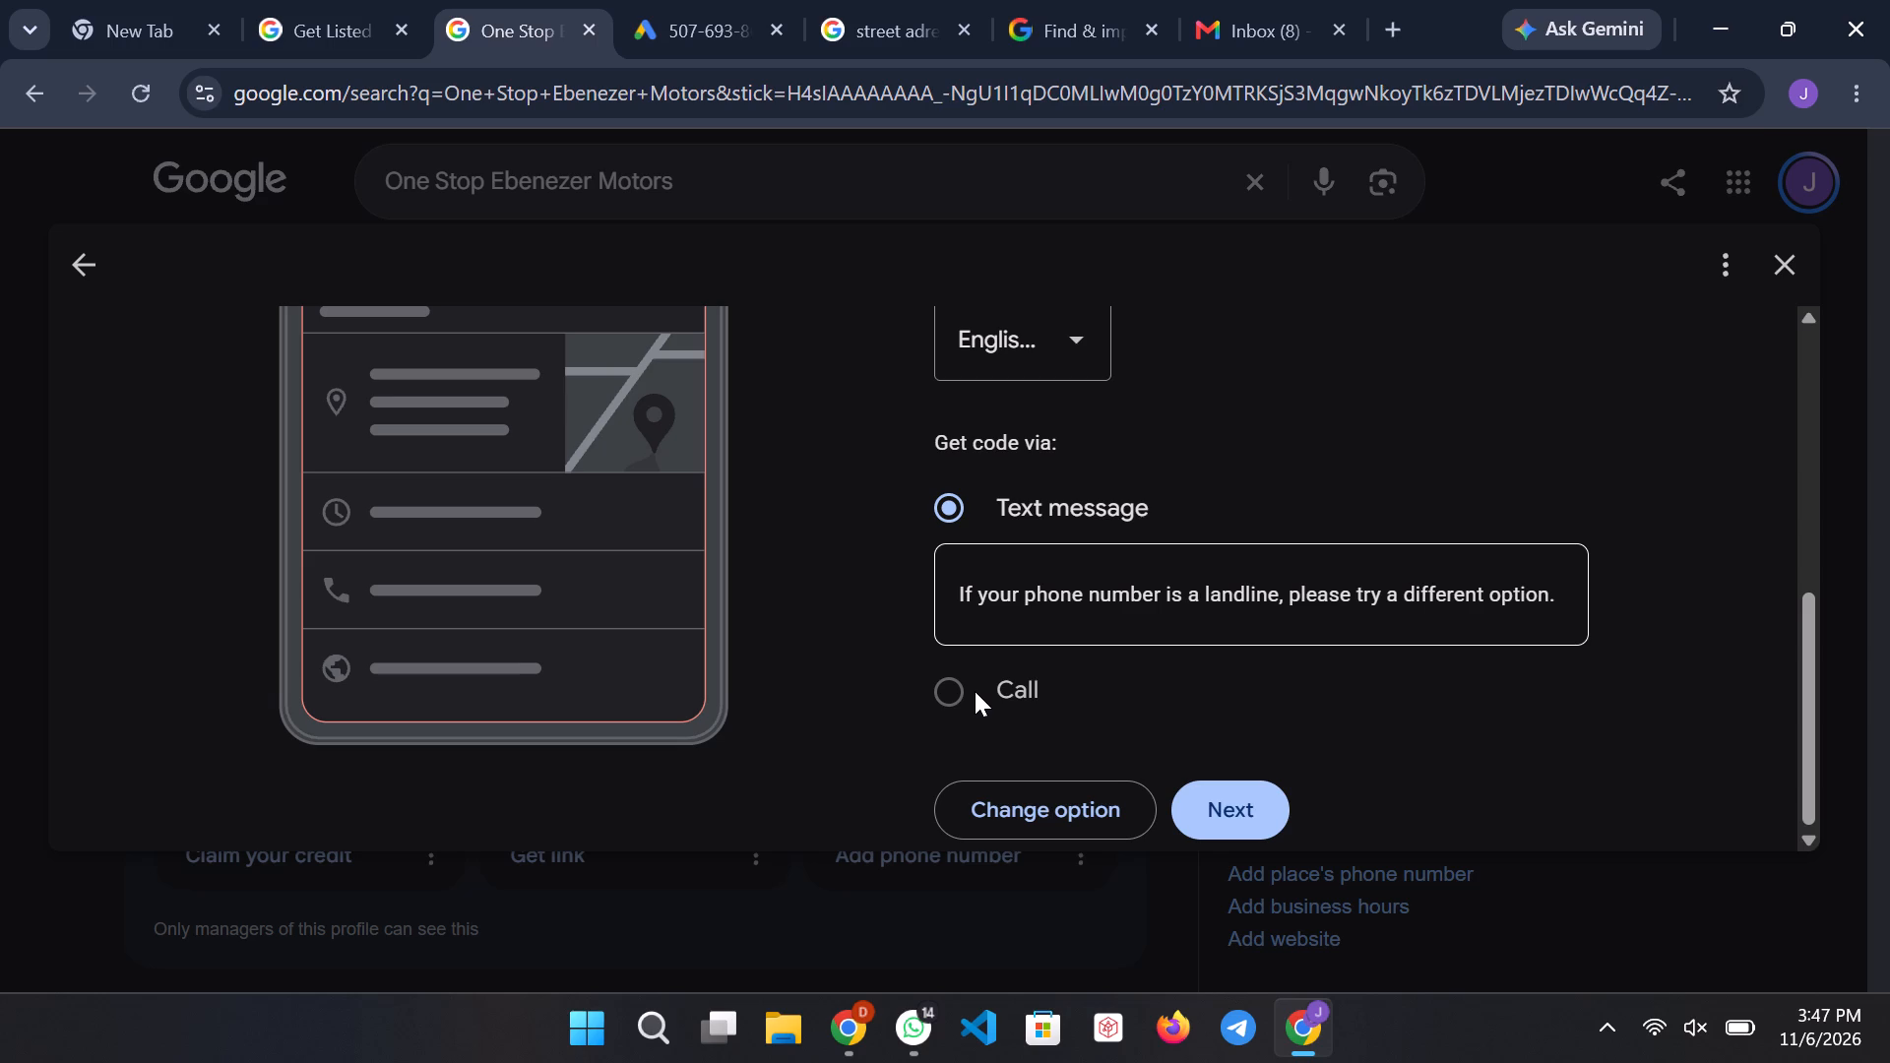
pyautogui.click(1246, 795)
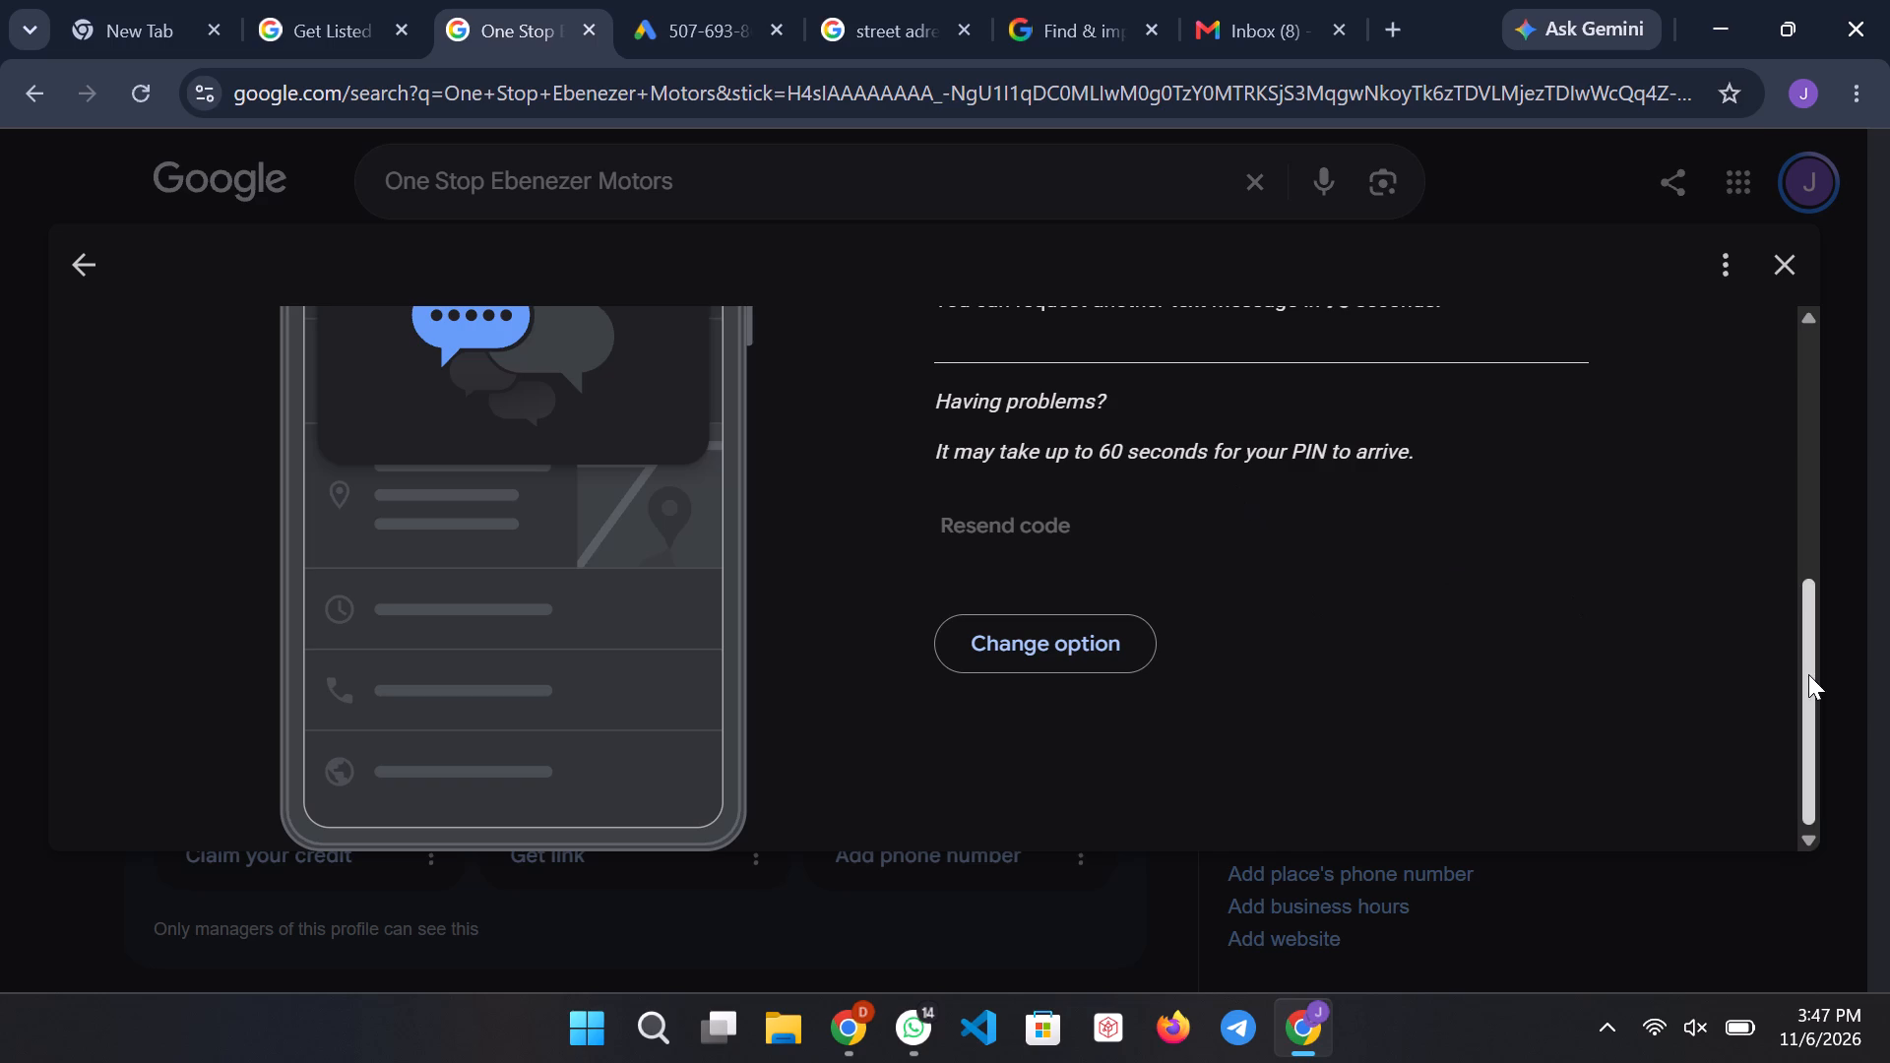
# Activate the 6-digit code field on the verification code form.
pyautogui.rightClick(1889, 759)
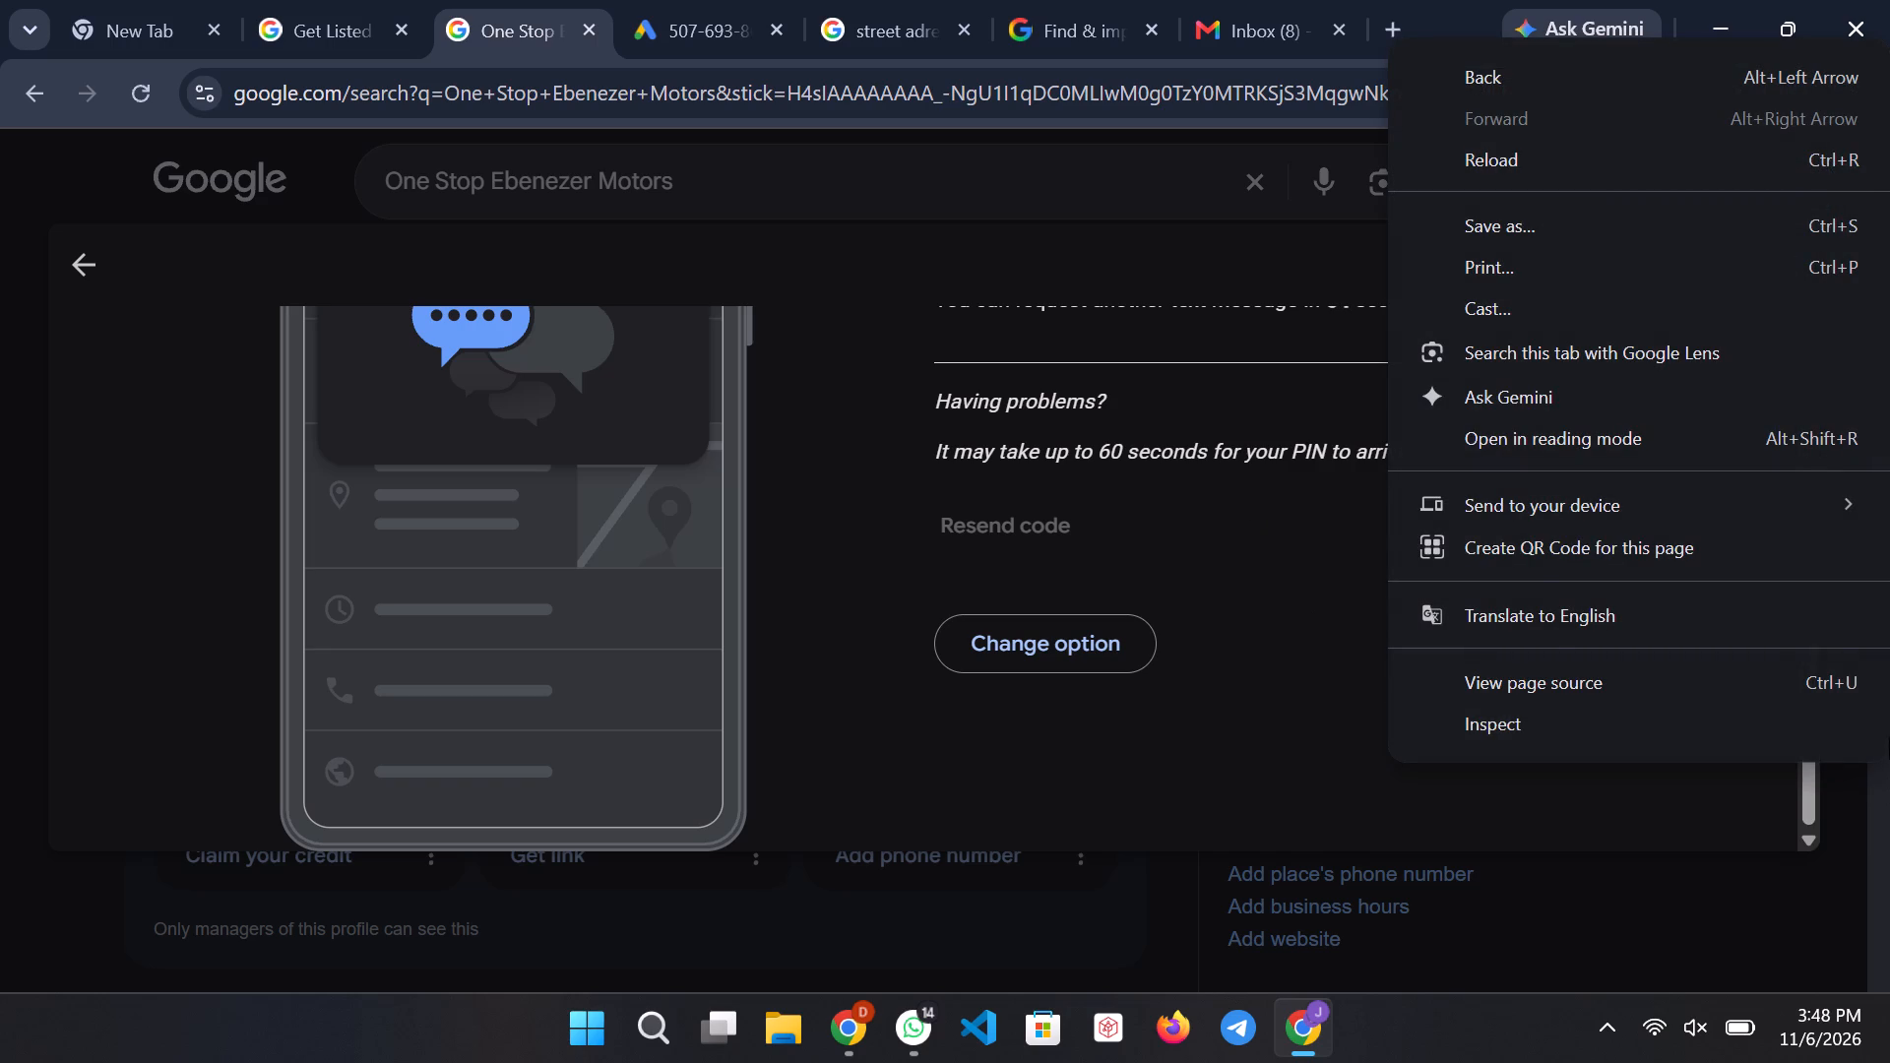
pyautogui.click(1300, 820)
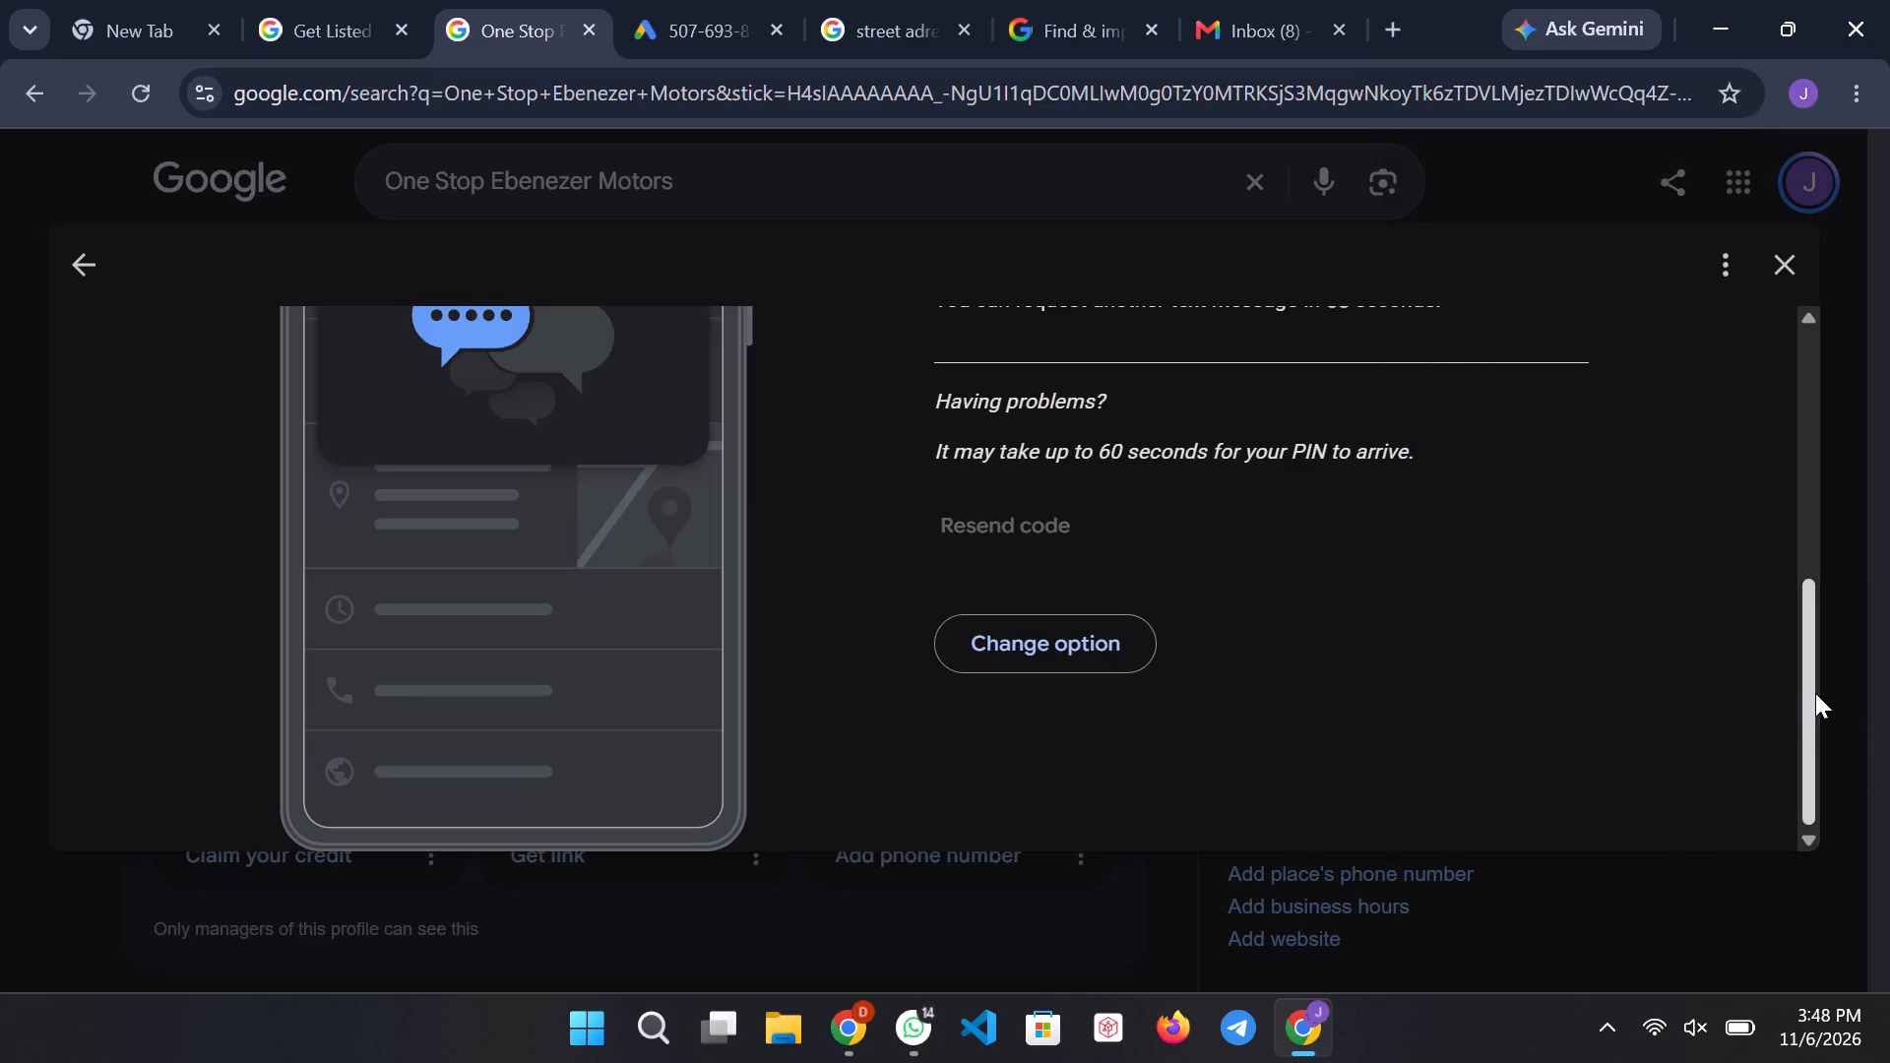
pyautogui.moveTo(1816, 692); pyautogui.dragTo(1812, 521)
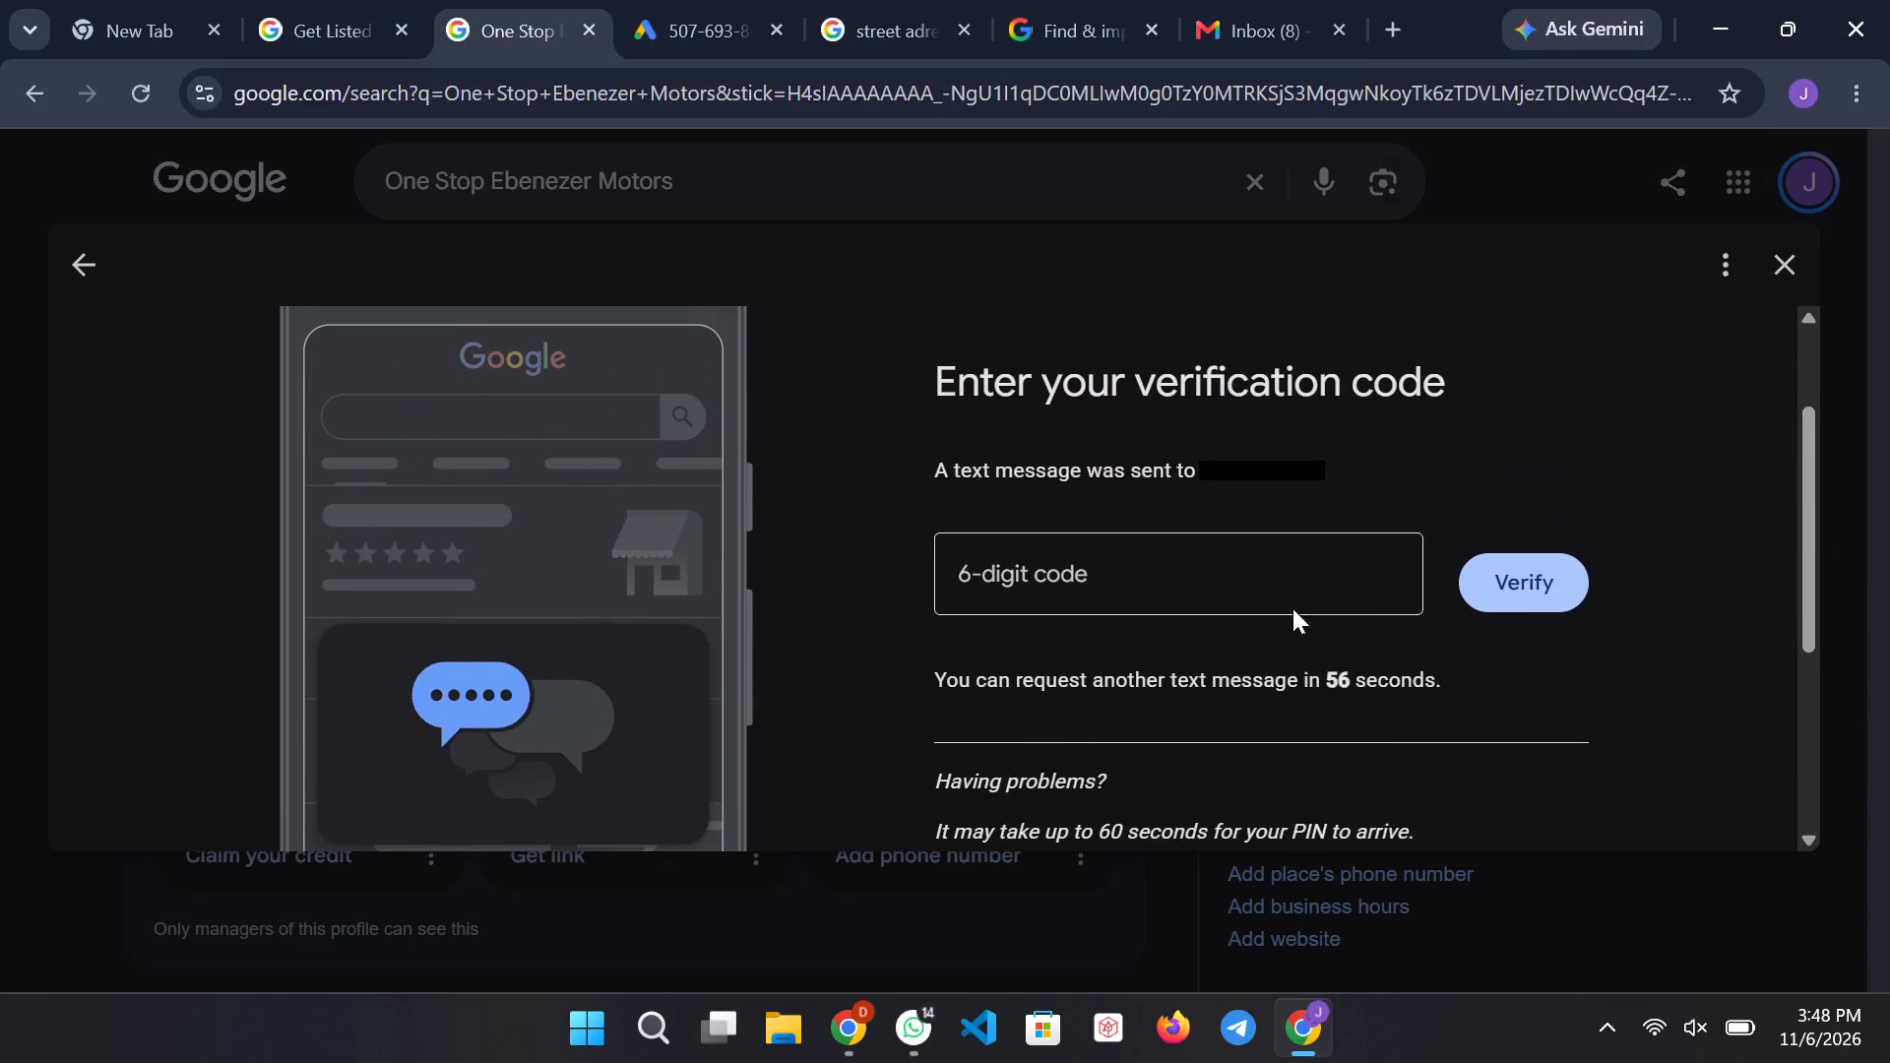
pyautogui.click(1216, 578)
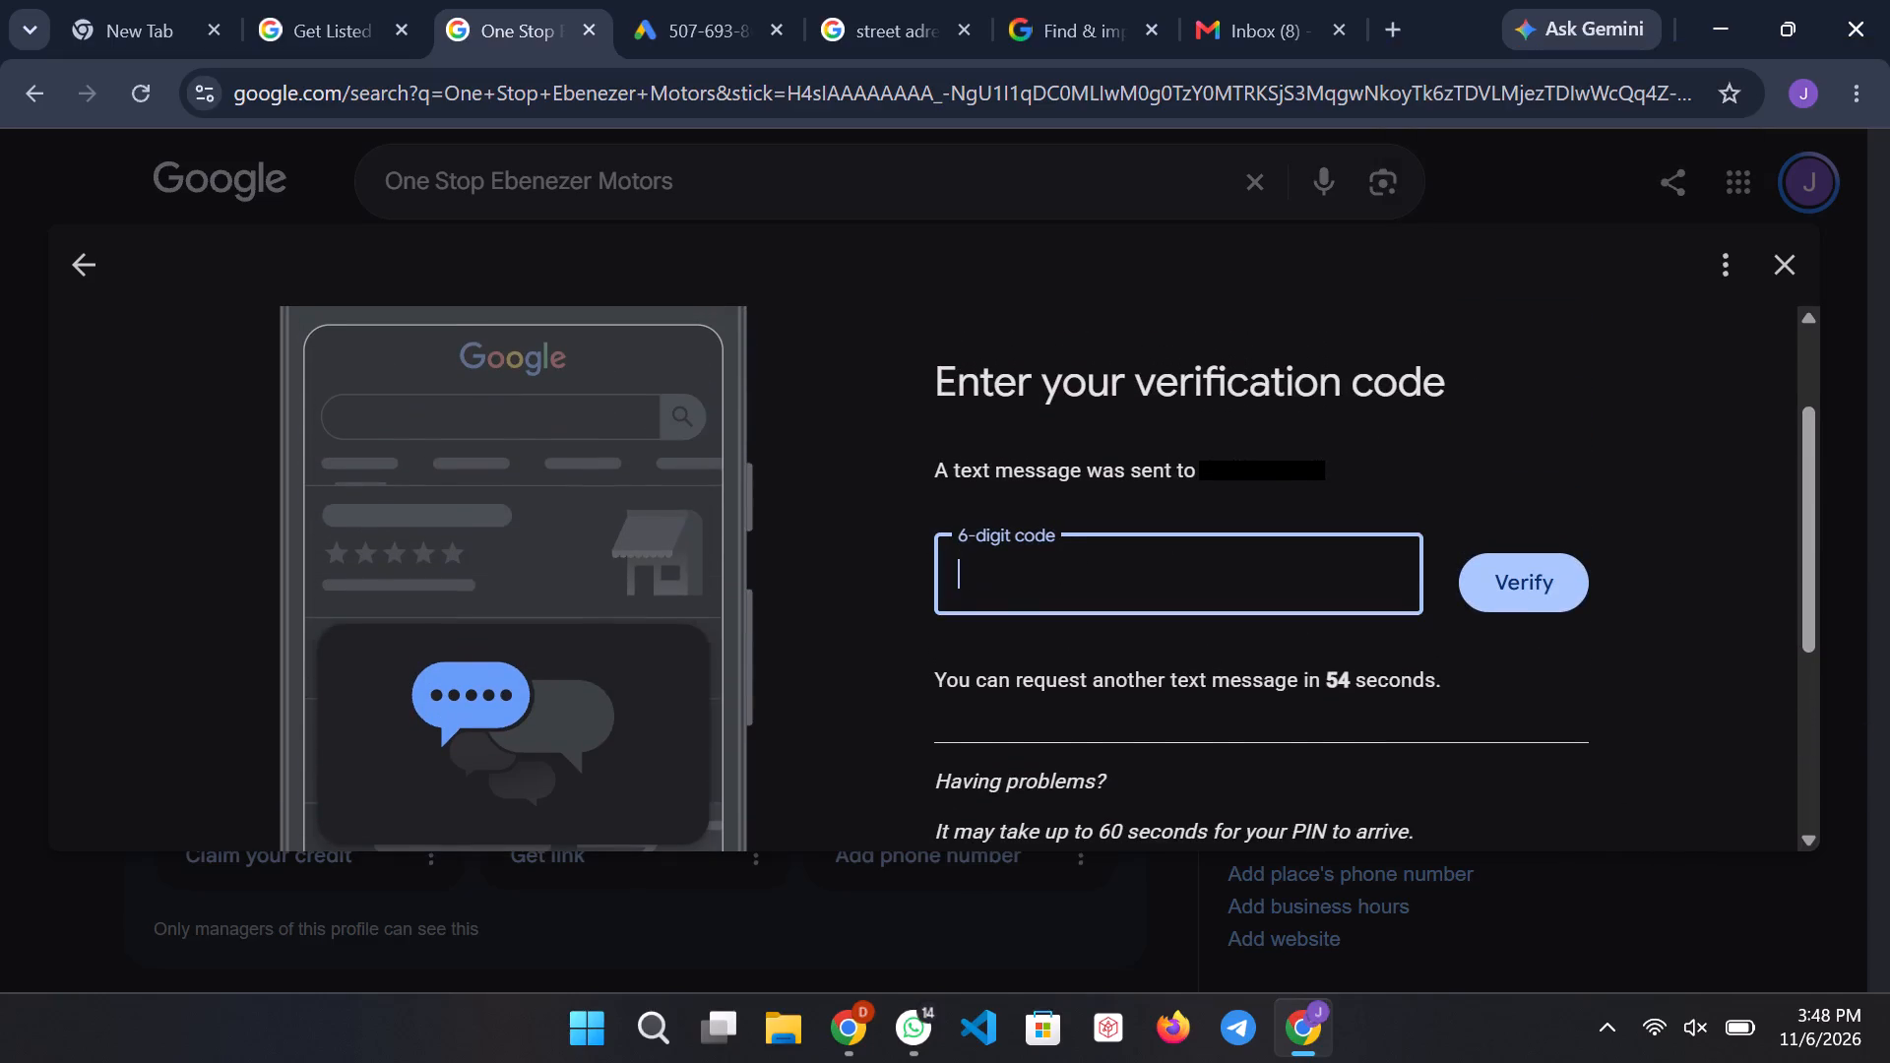
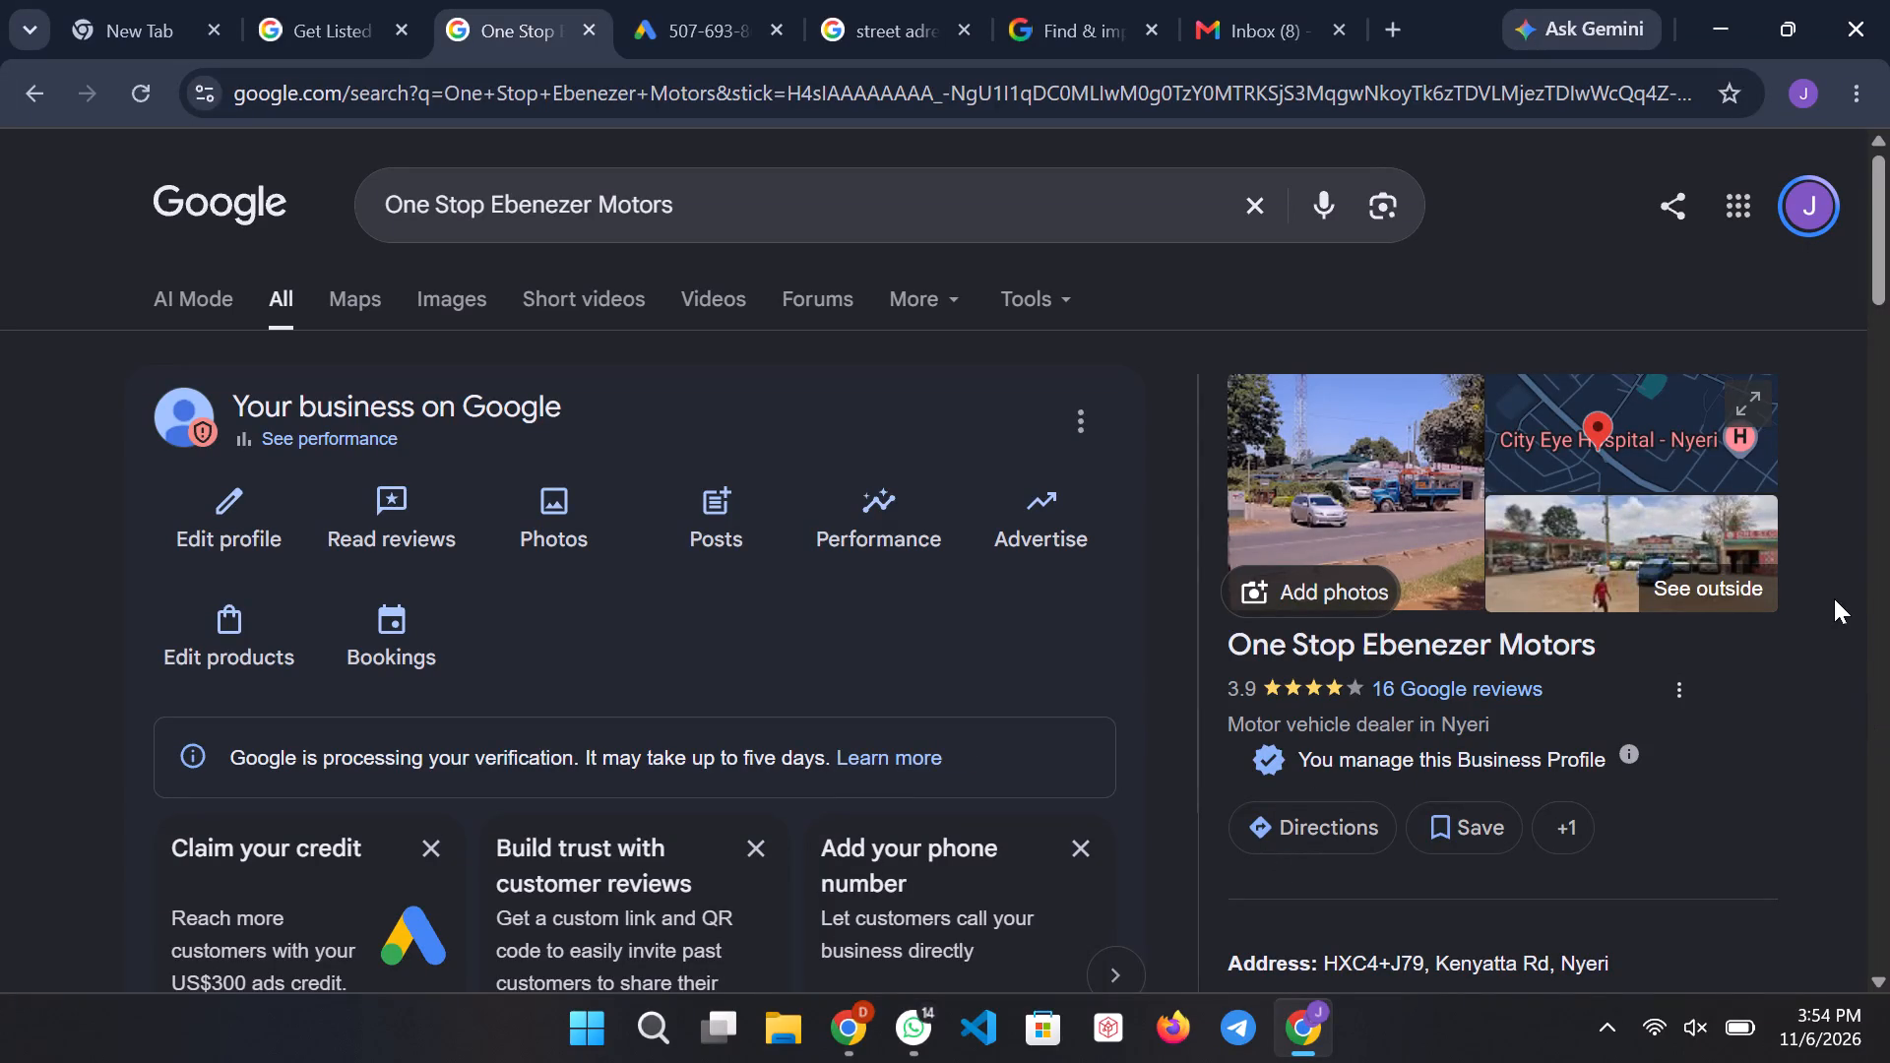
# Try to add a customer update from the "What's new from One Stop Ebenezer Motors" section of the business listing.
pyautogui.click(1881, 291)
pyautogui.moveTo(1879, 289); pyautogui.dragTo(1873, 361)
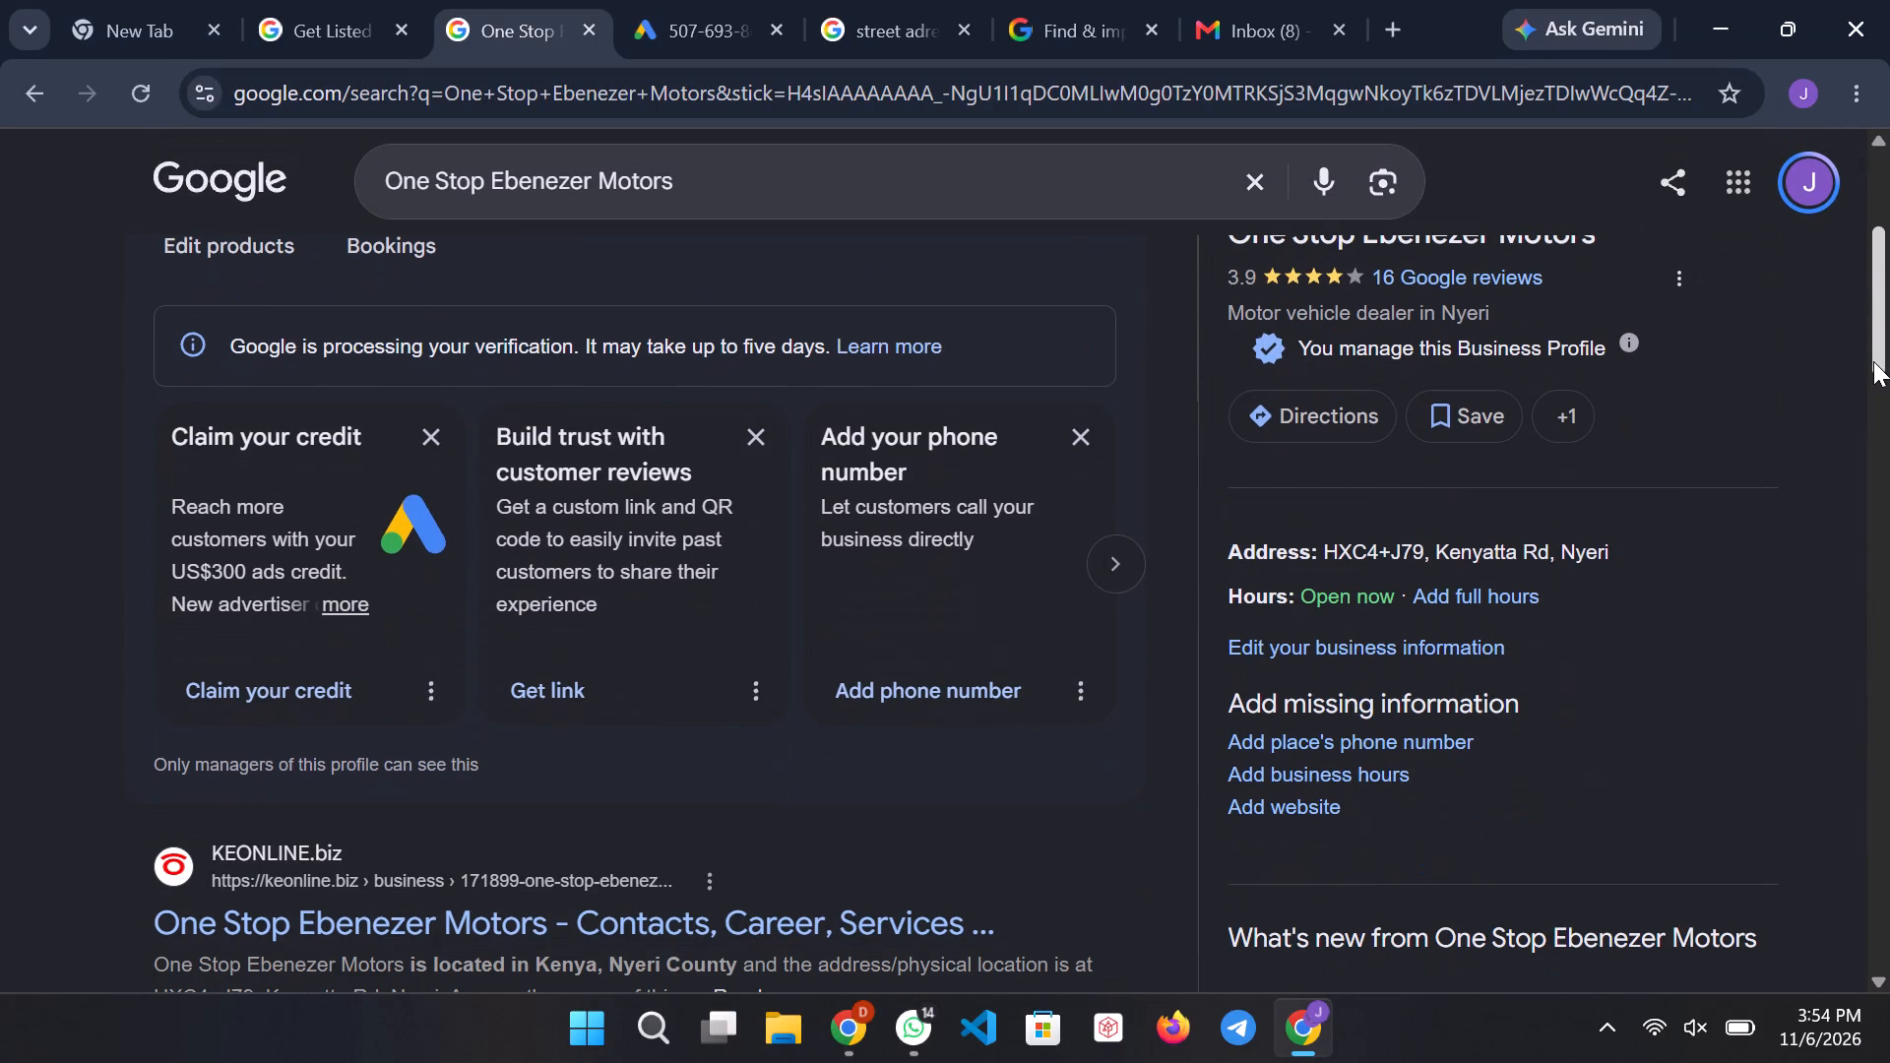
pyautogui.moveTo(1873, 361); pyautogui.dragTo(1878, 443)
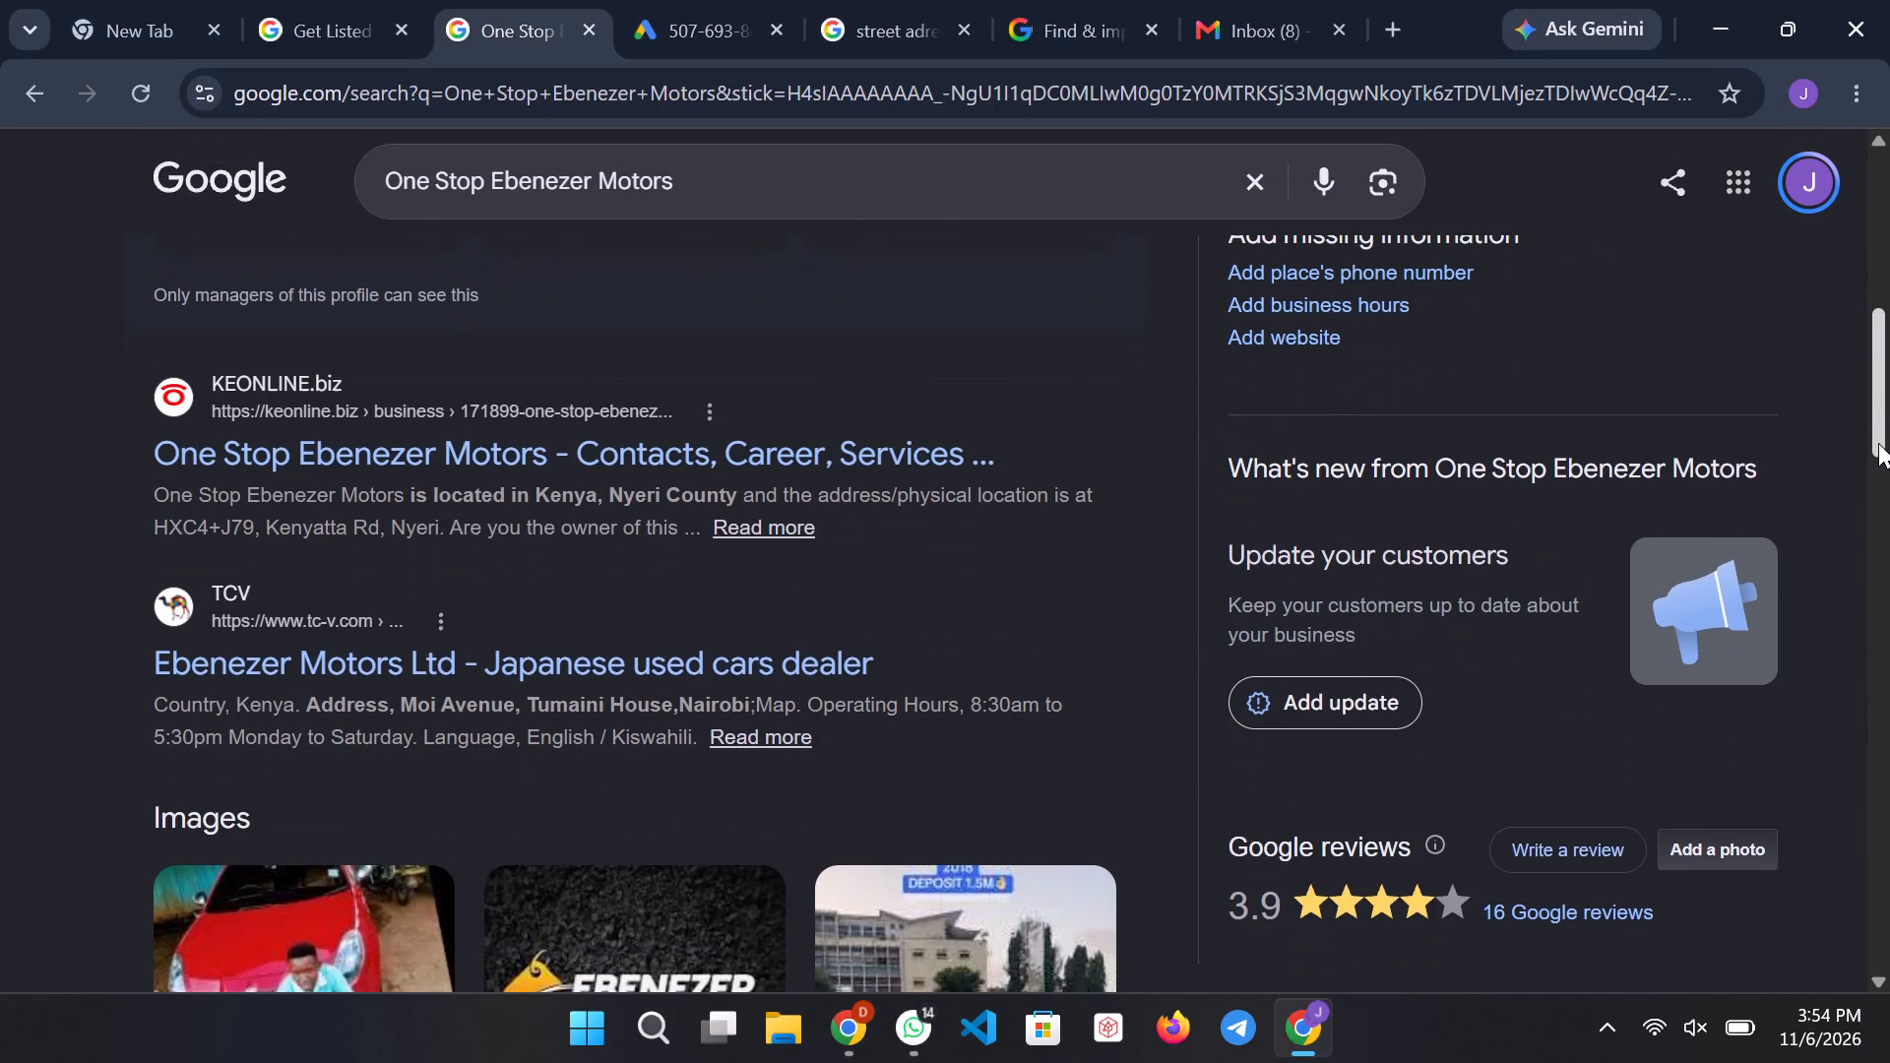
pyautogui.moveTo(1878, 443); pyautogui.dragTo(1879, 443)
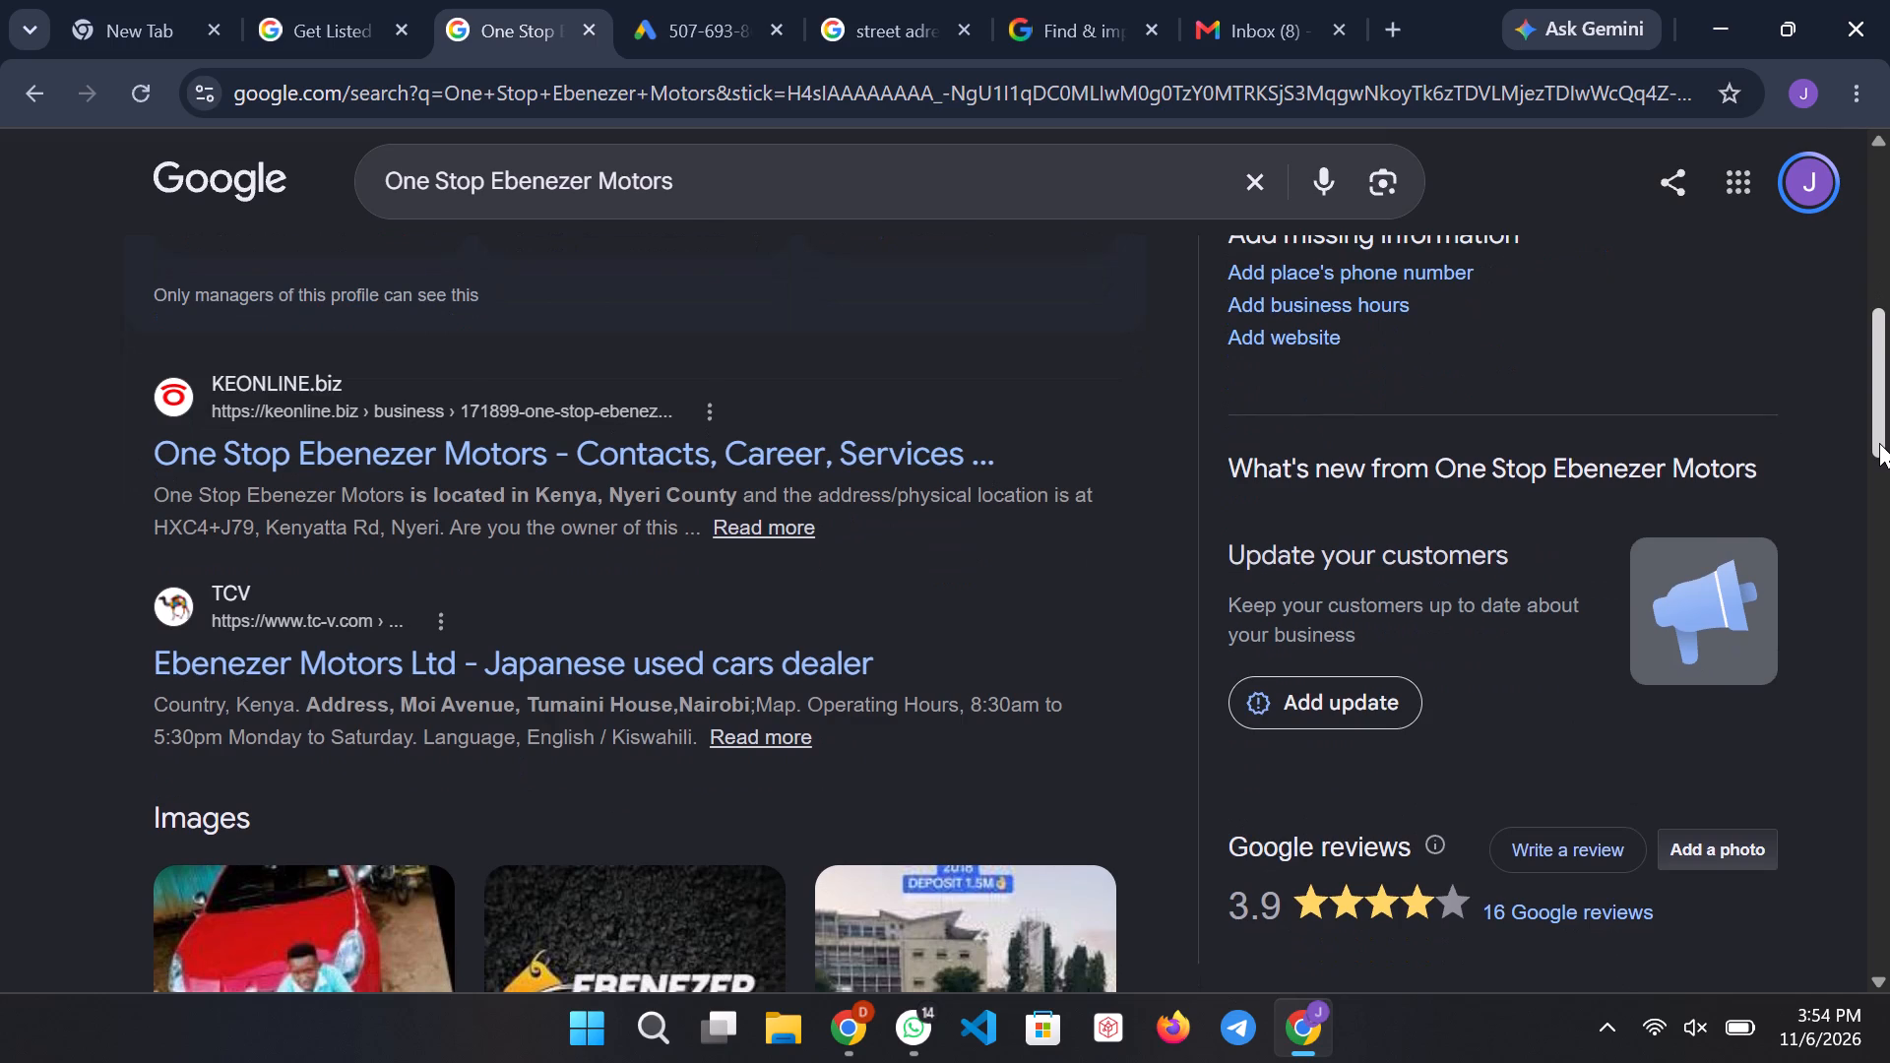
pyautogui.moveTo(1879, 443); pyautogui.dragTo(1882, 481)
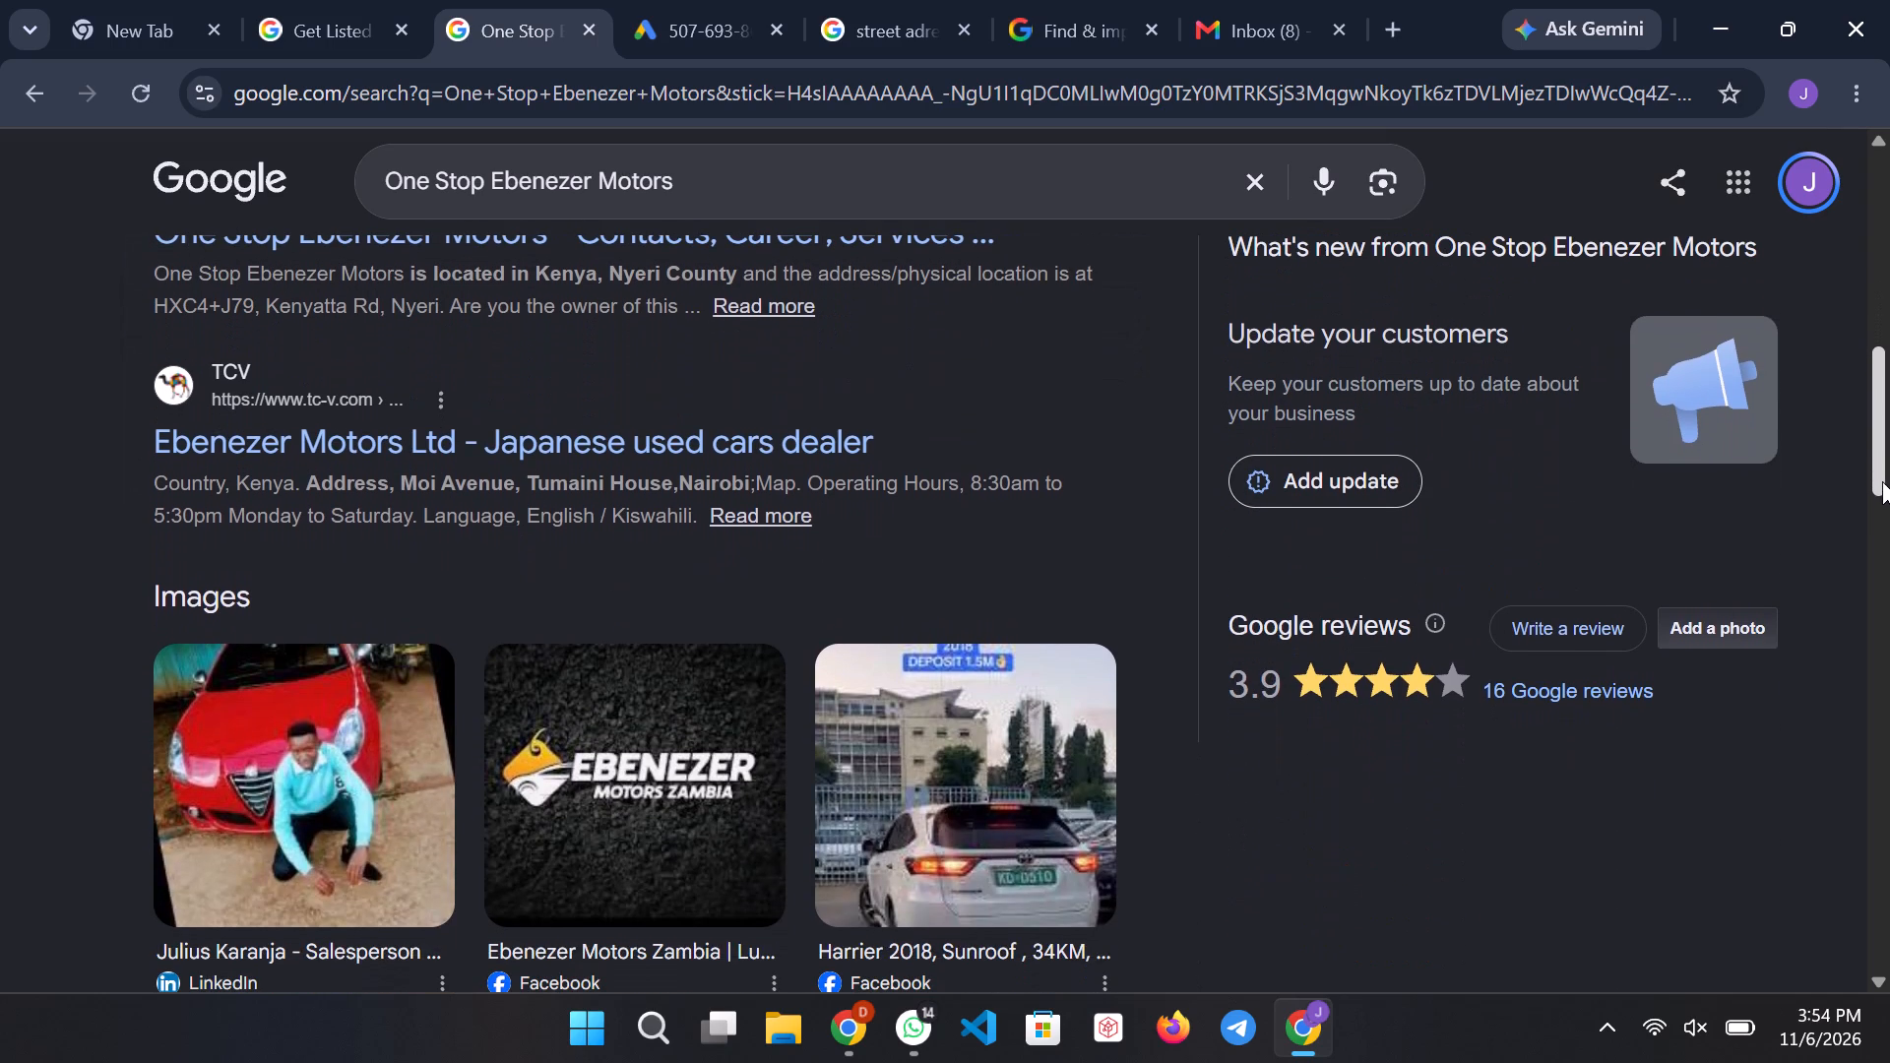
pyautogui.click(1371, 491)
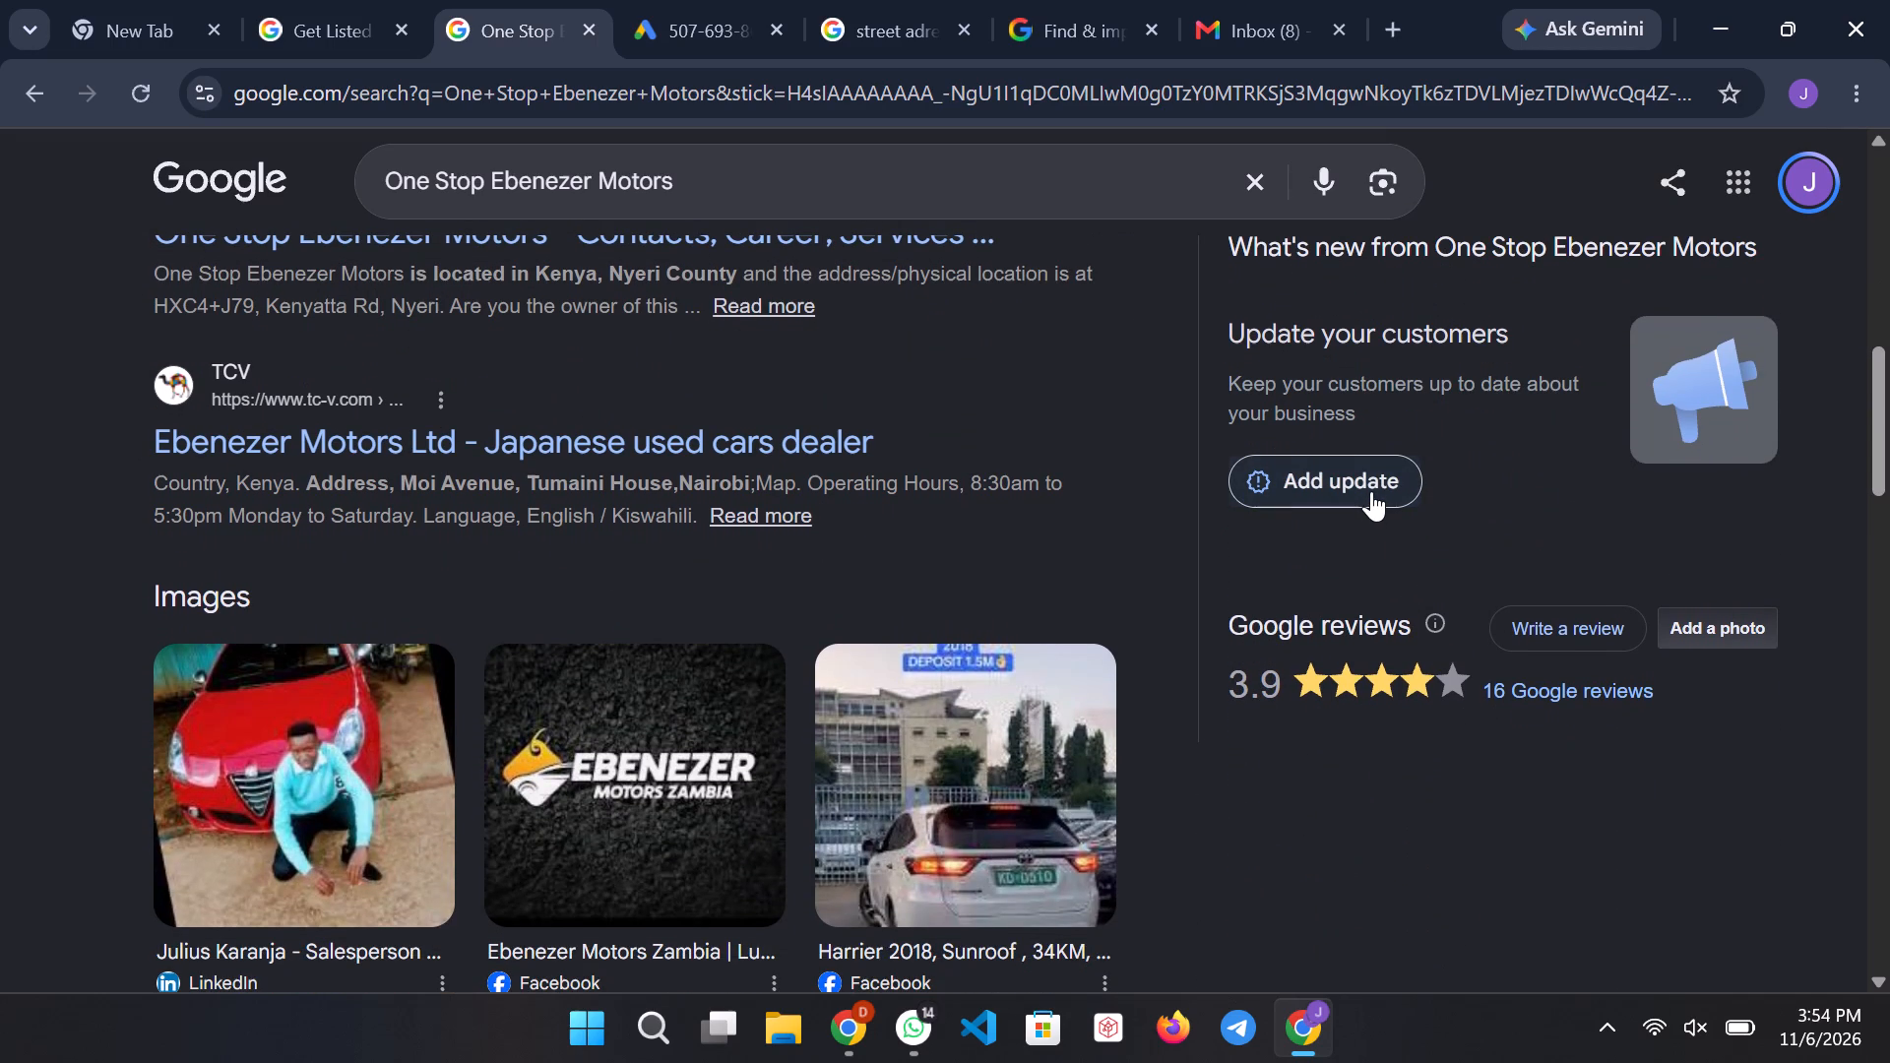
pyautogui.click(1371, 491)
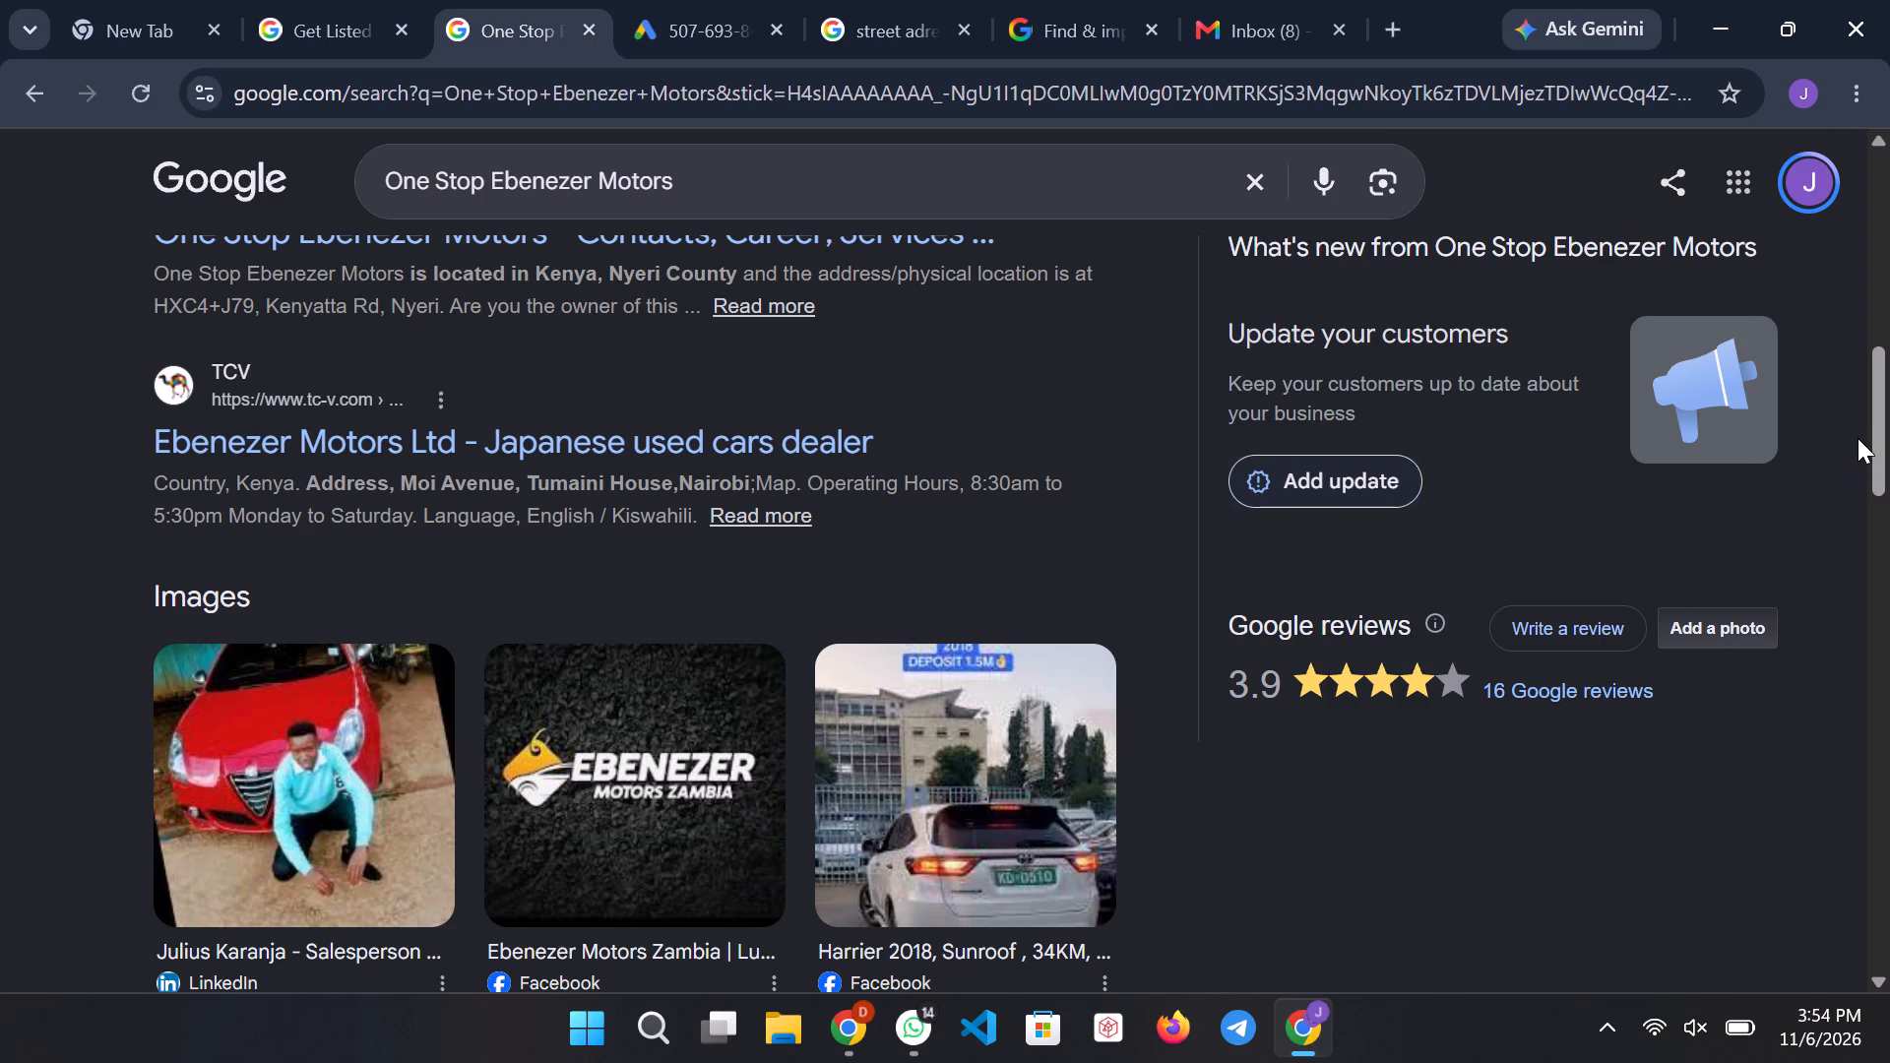
# Examine the About section of the profile's business information, opening it from the listing's link and from its options.
pyautogui.moveTo(1873, 438); pyautogui.dragTo(1863, 309)
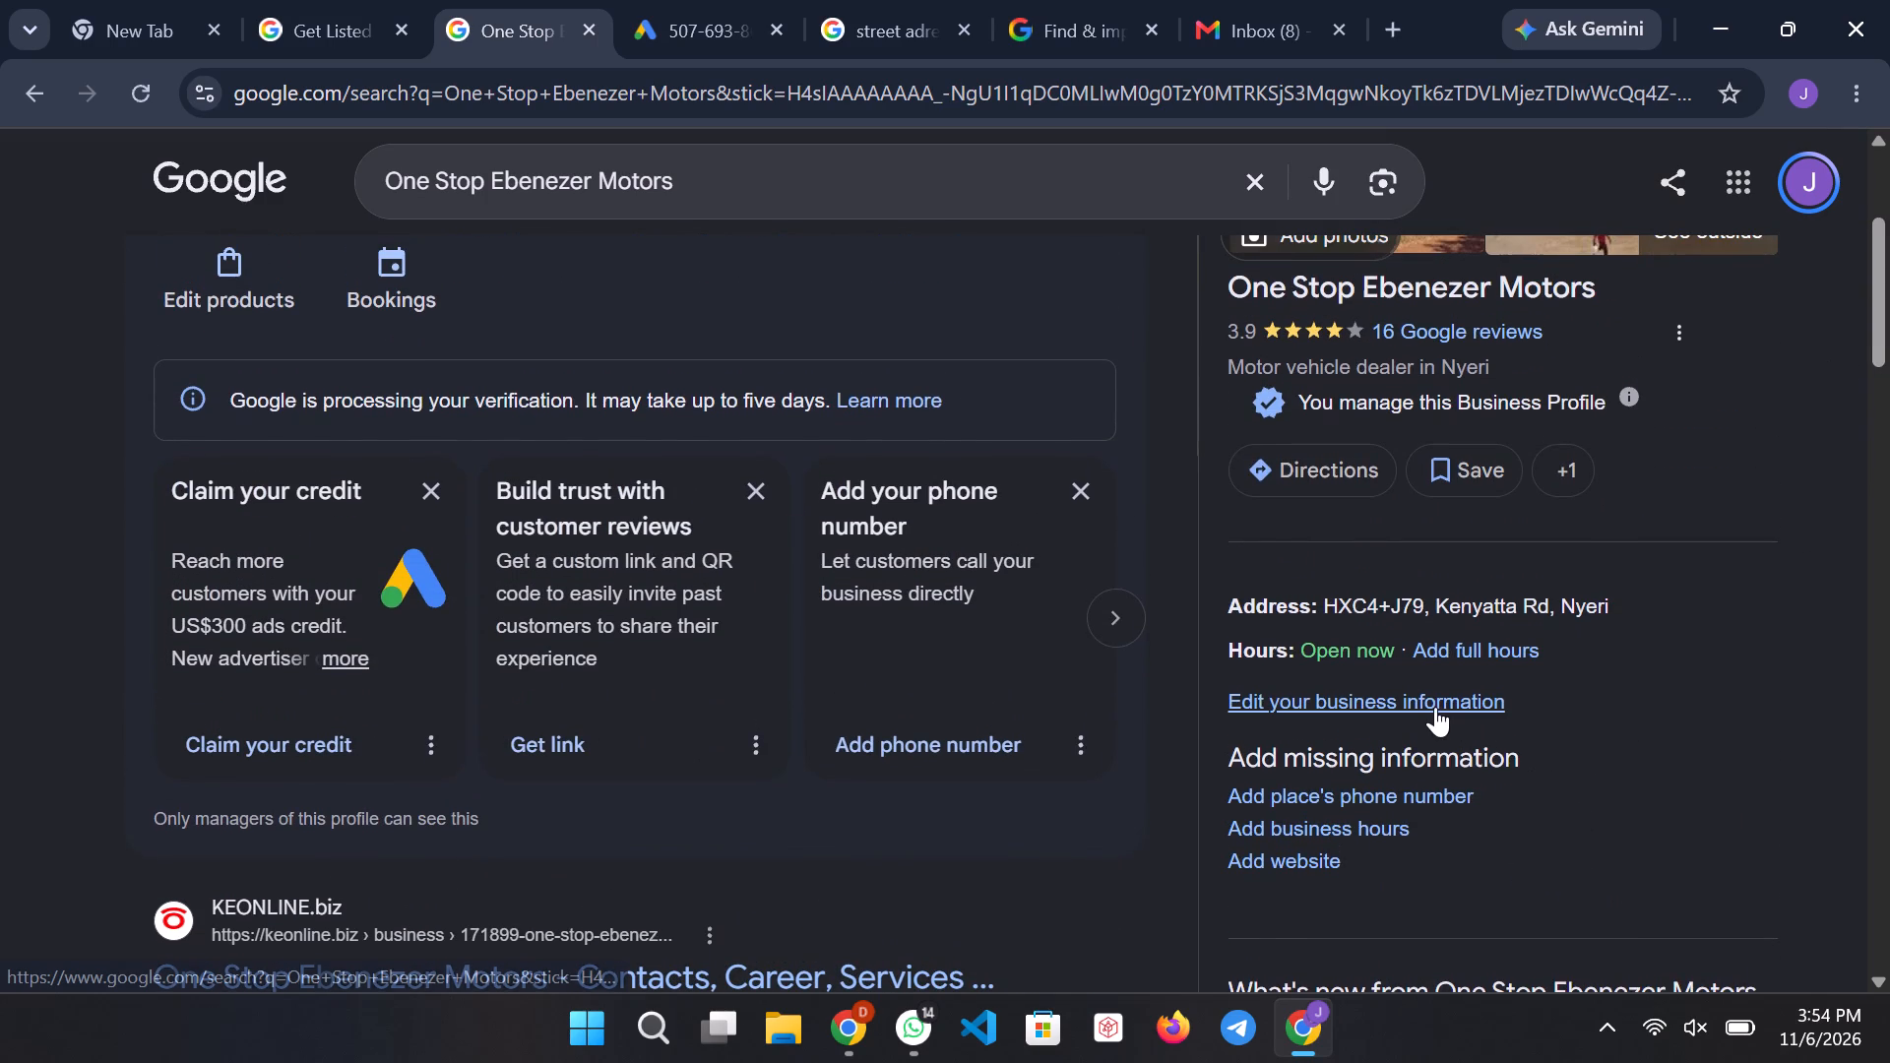
pyautogui.click(1435, 707)
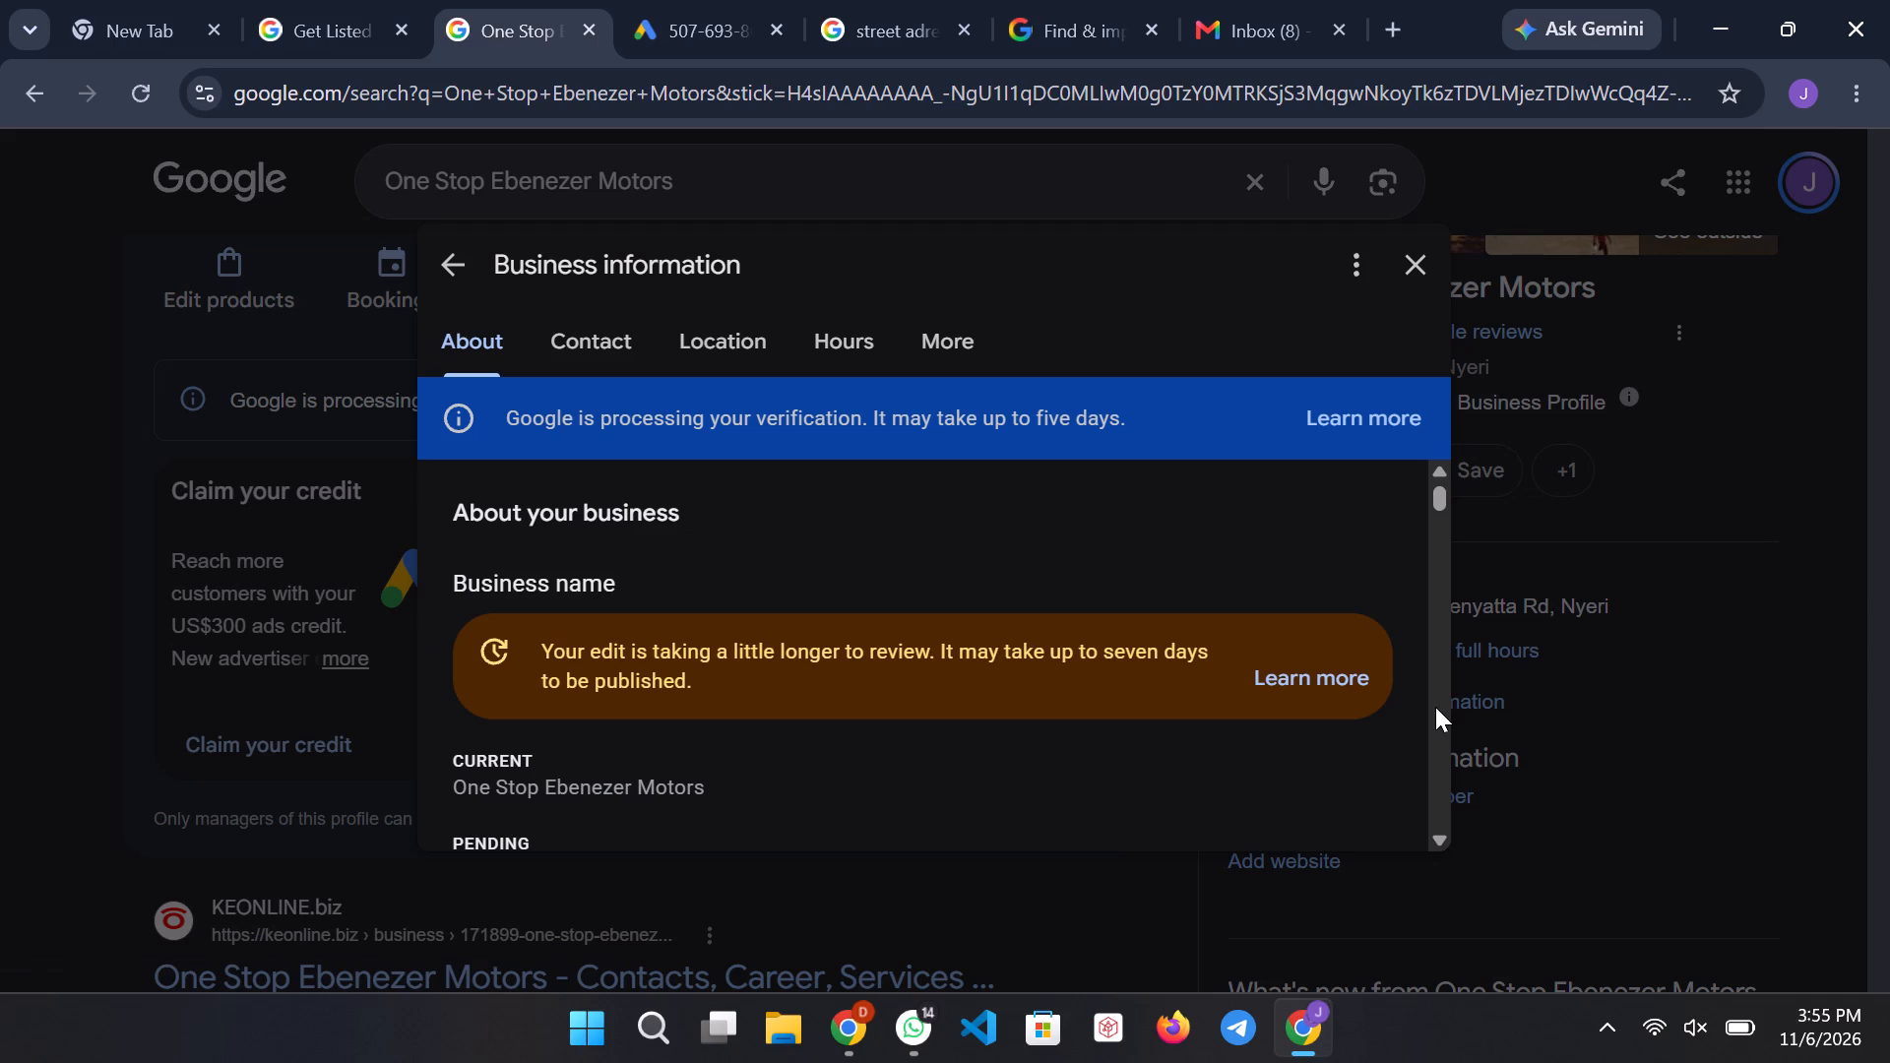
pyautogui.click(1424, 264)
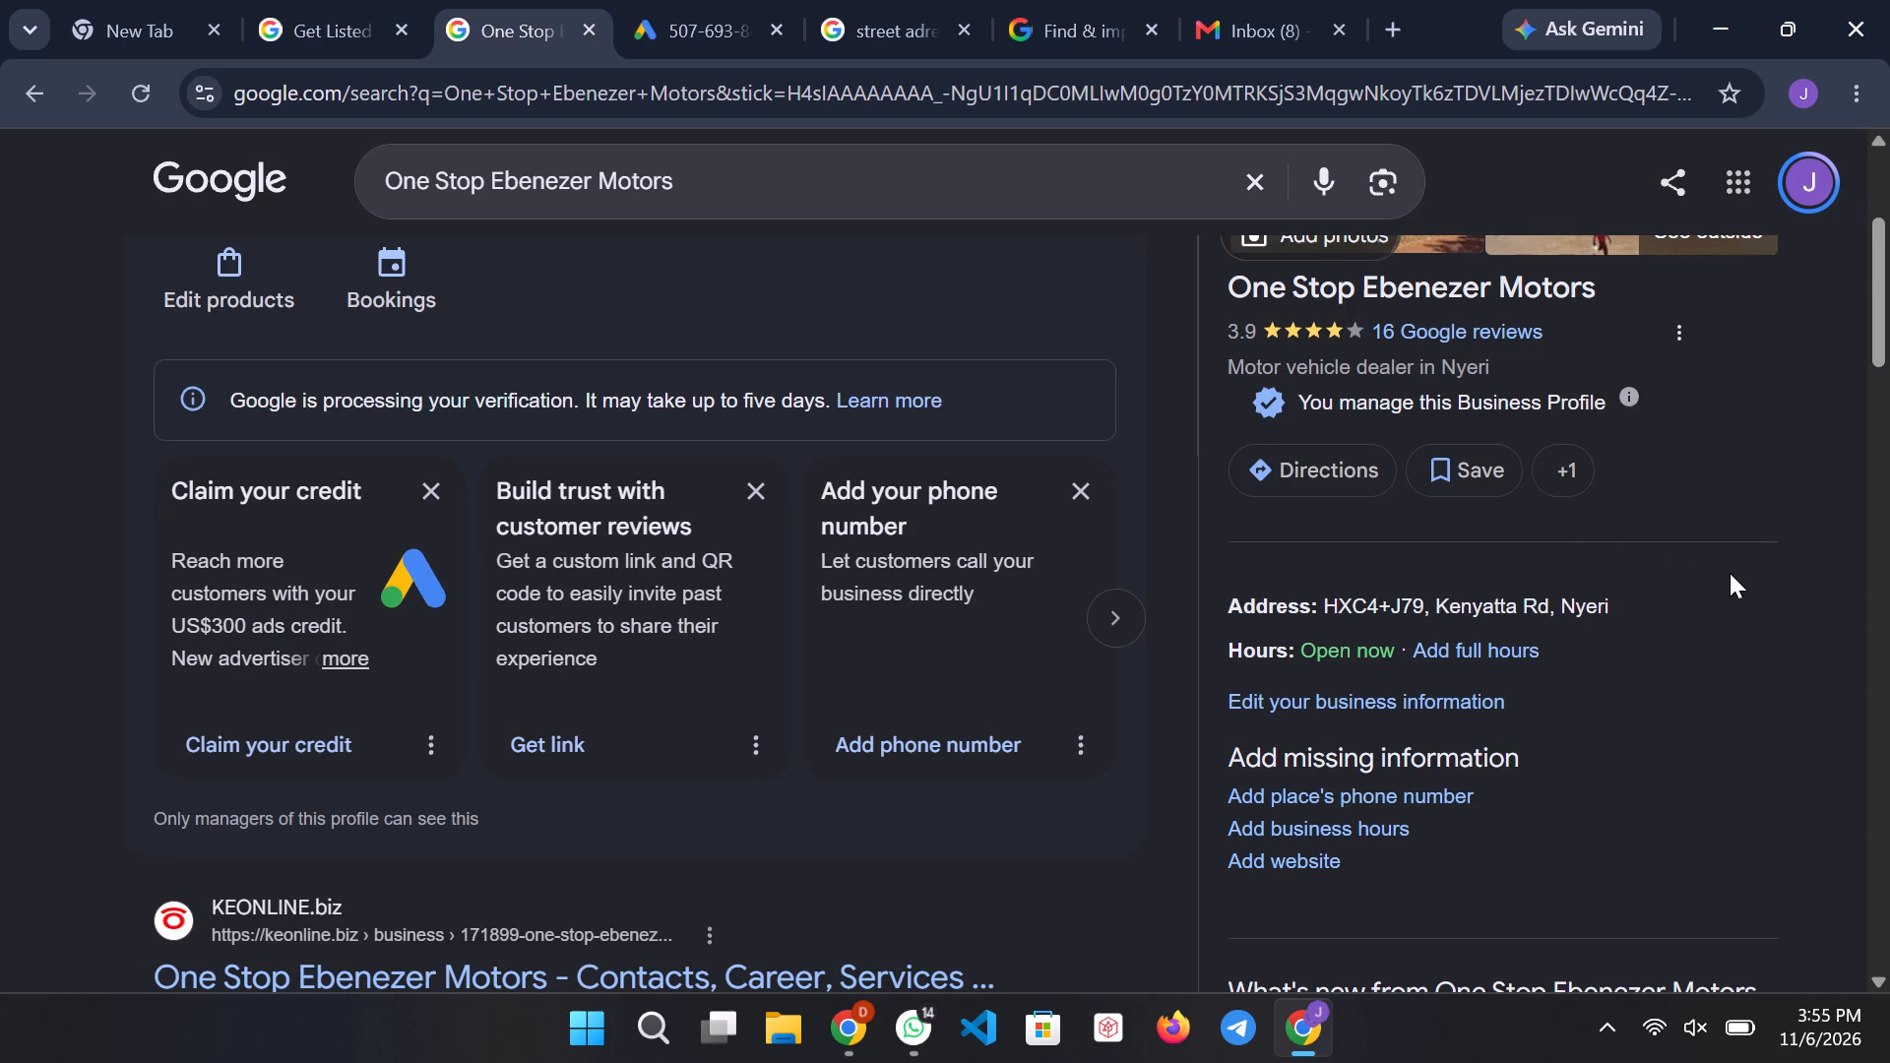
pyautogui.click(1409, 704)
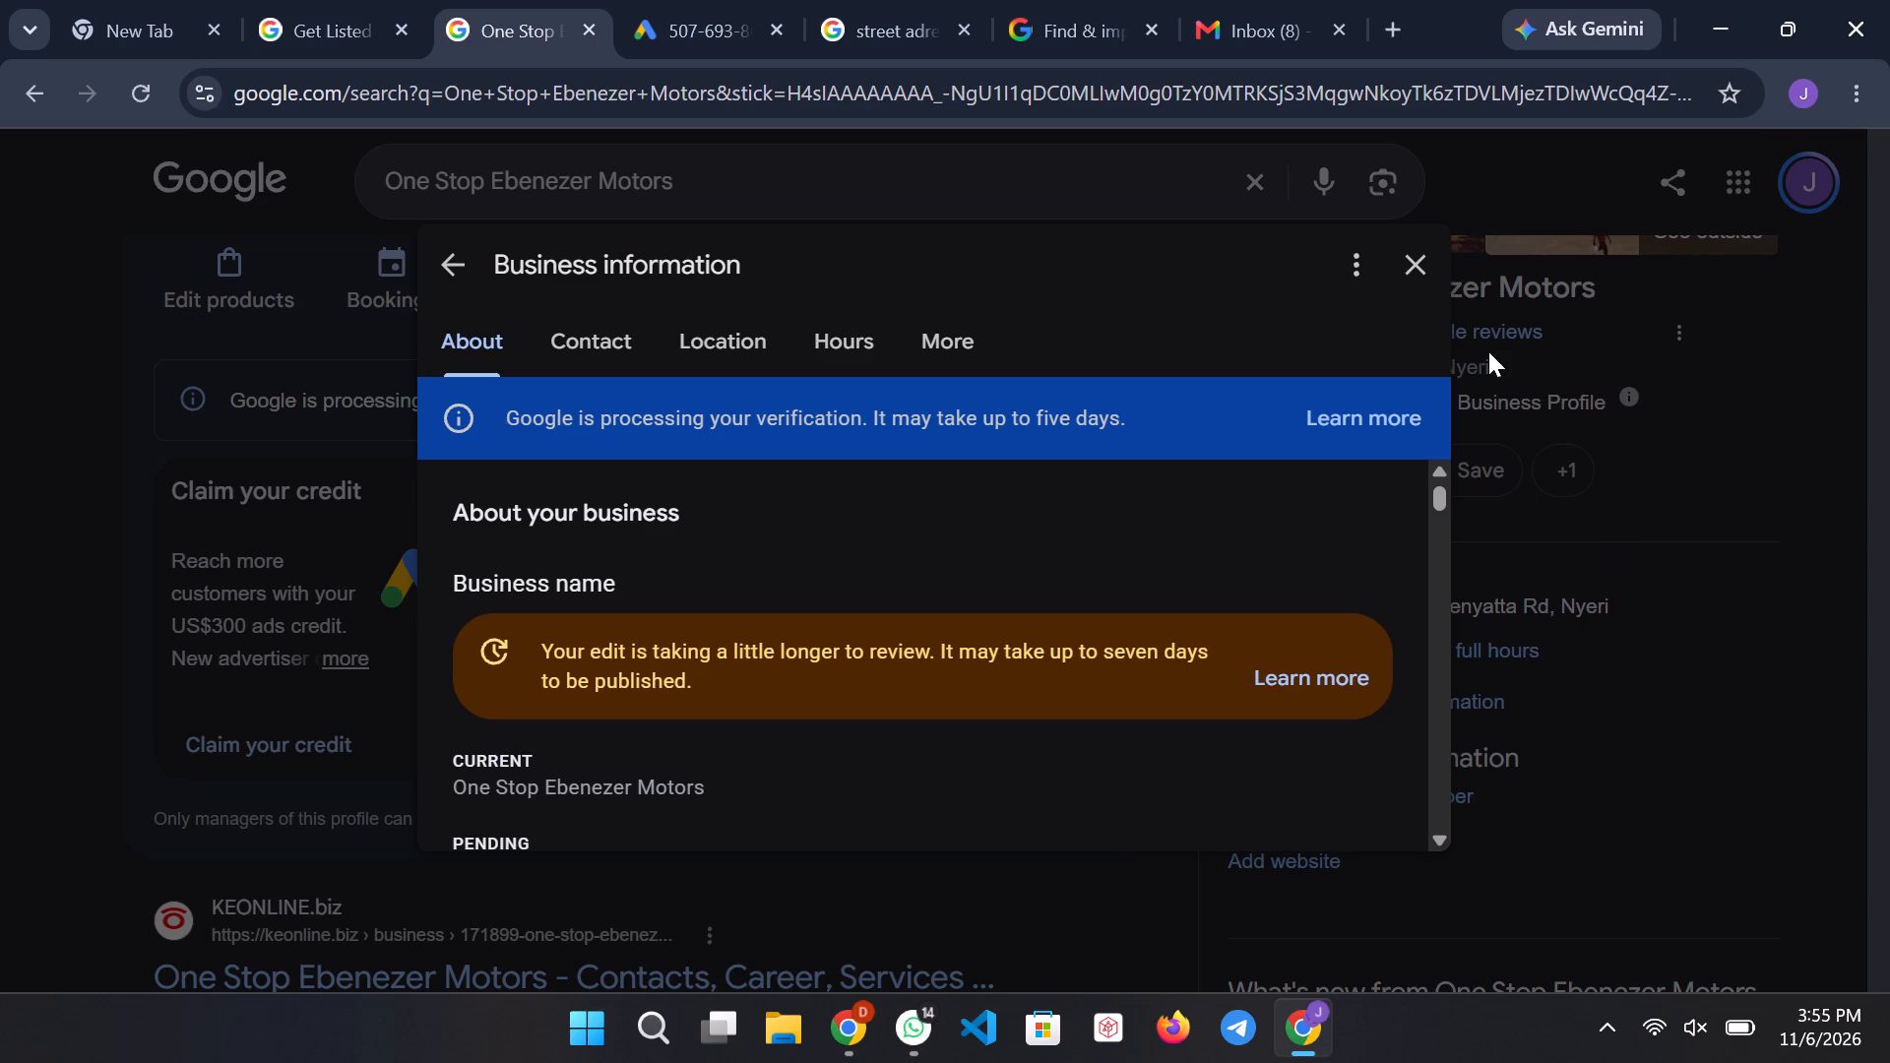
pyautogui.click(1420, 268)
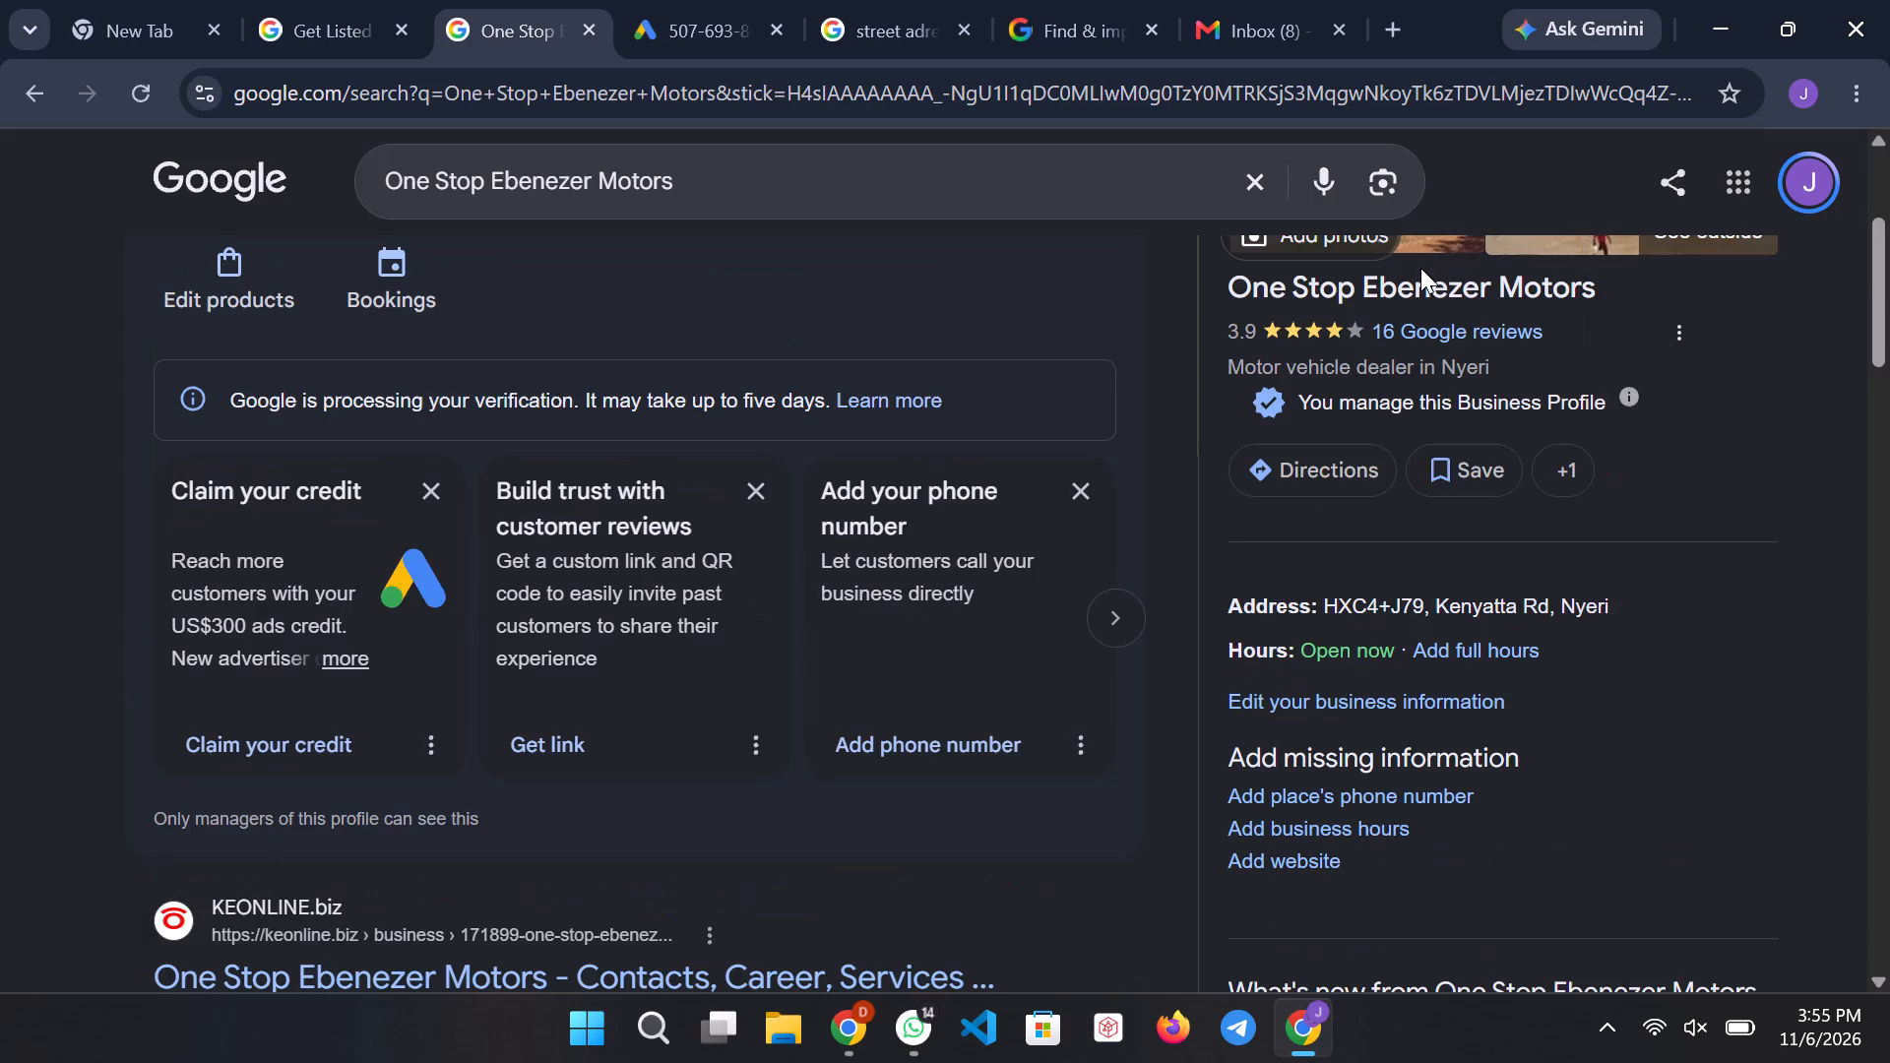
pyautogui.click(1874, 317)
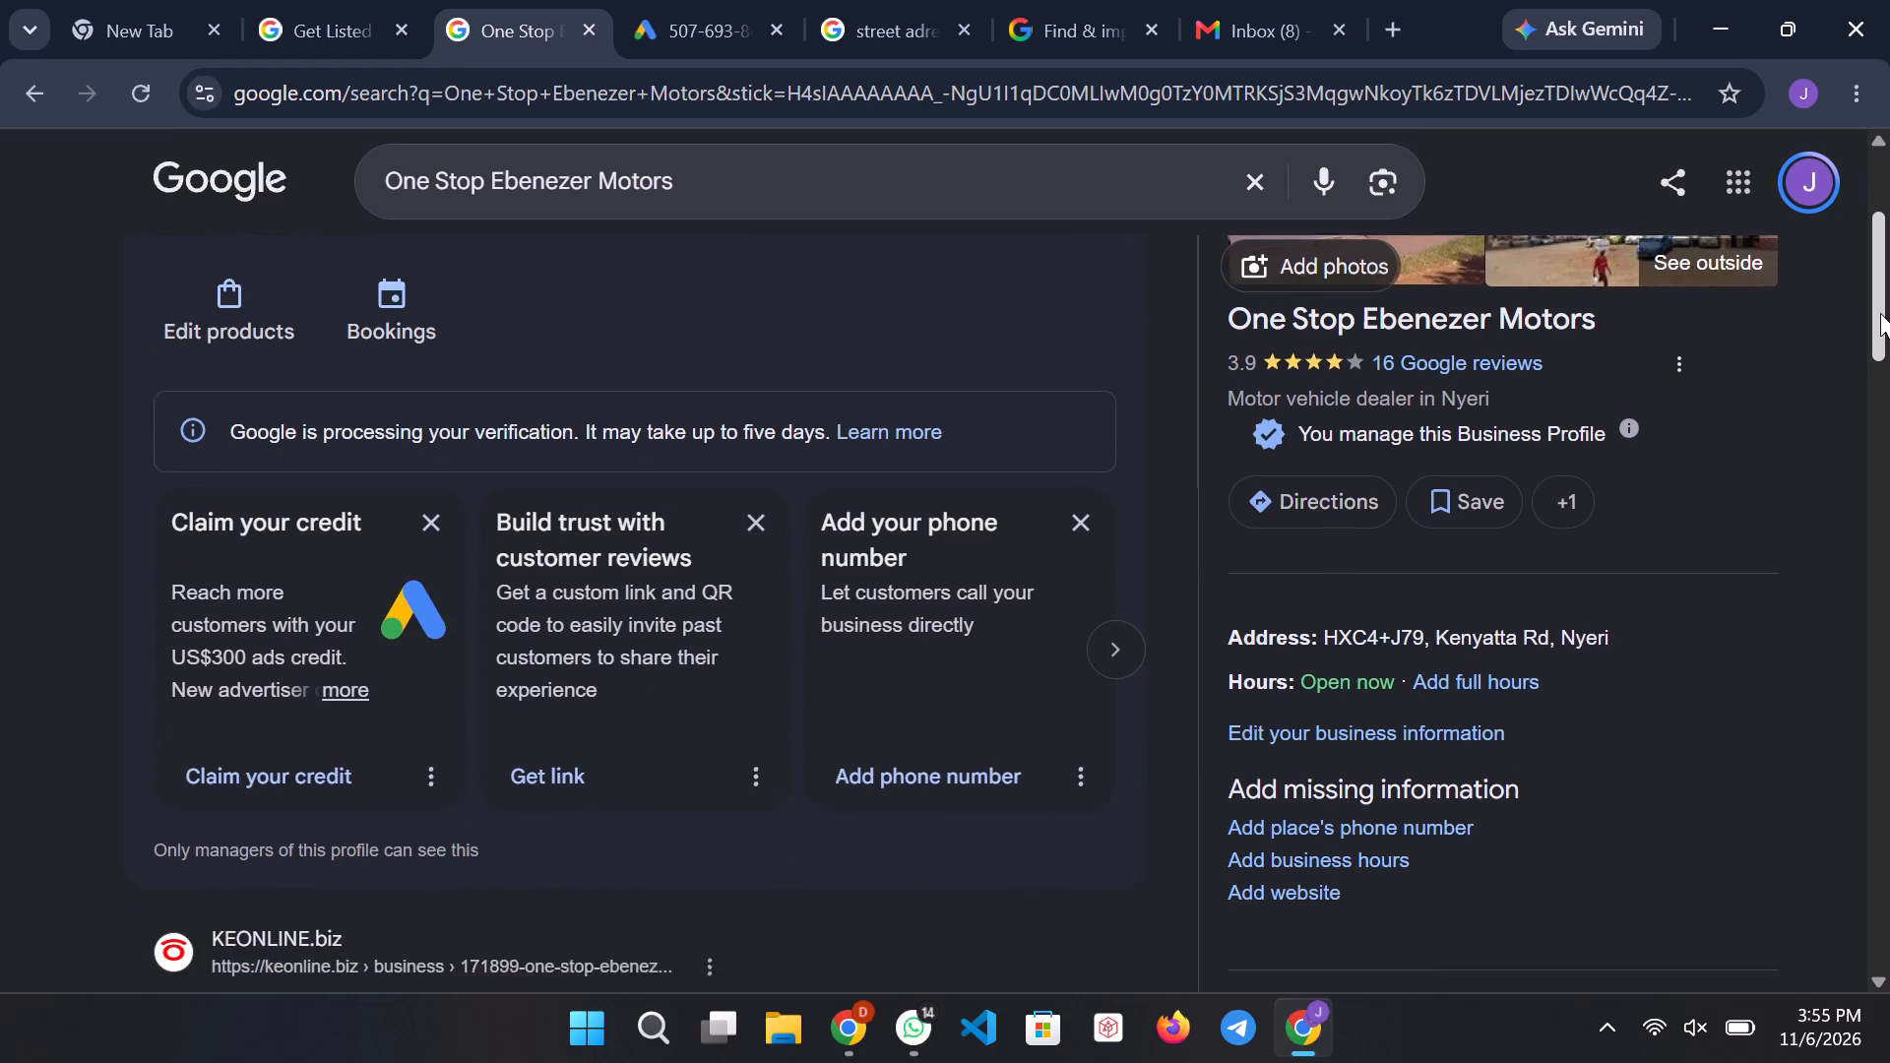
pyautogui.click(1881, 323)
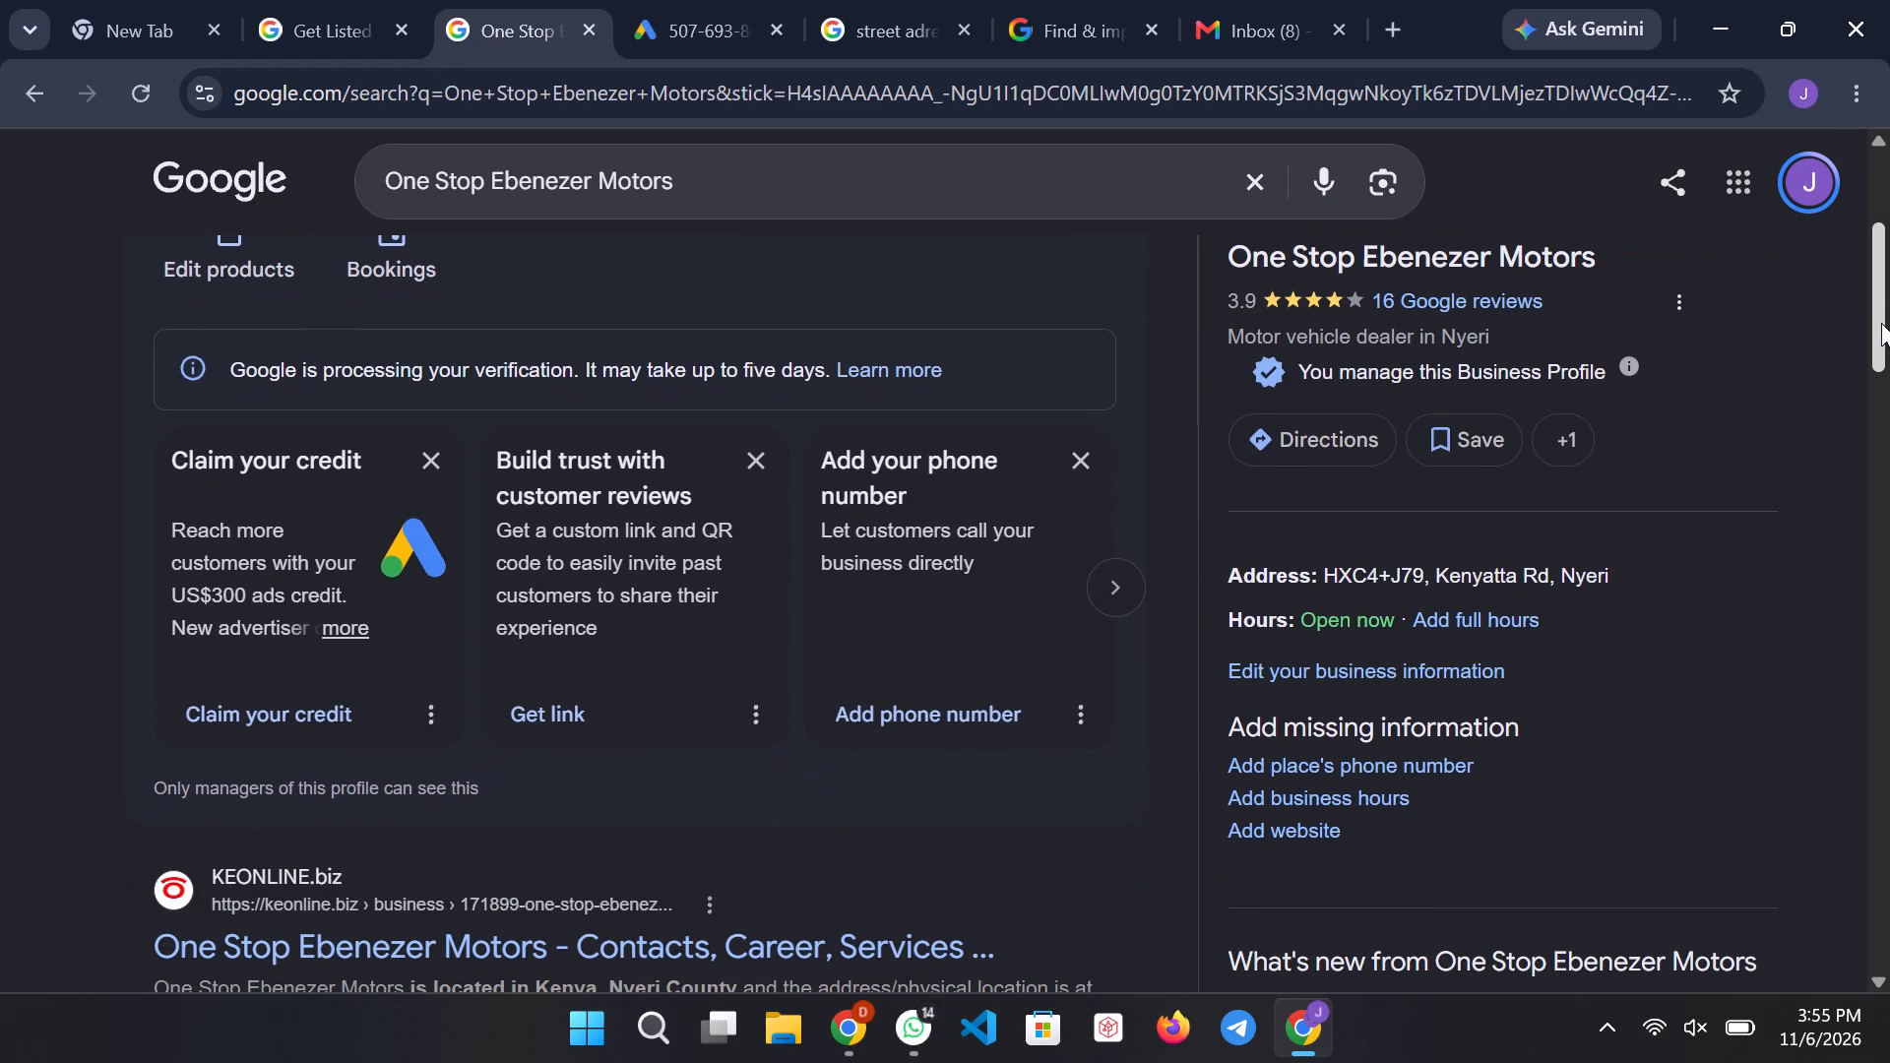
pyautogui.click(1881, 325)
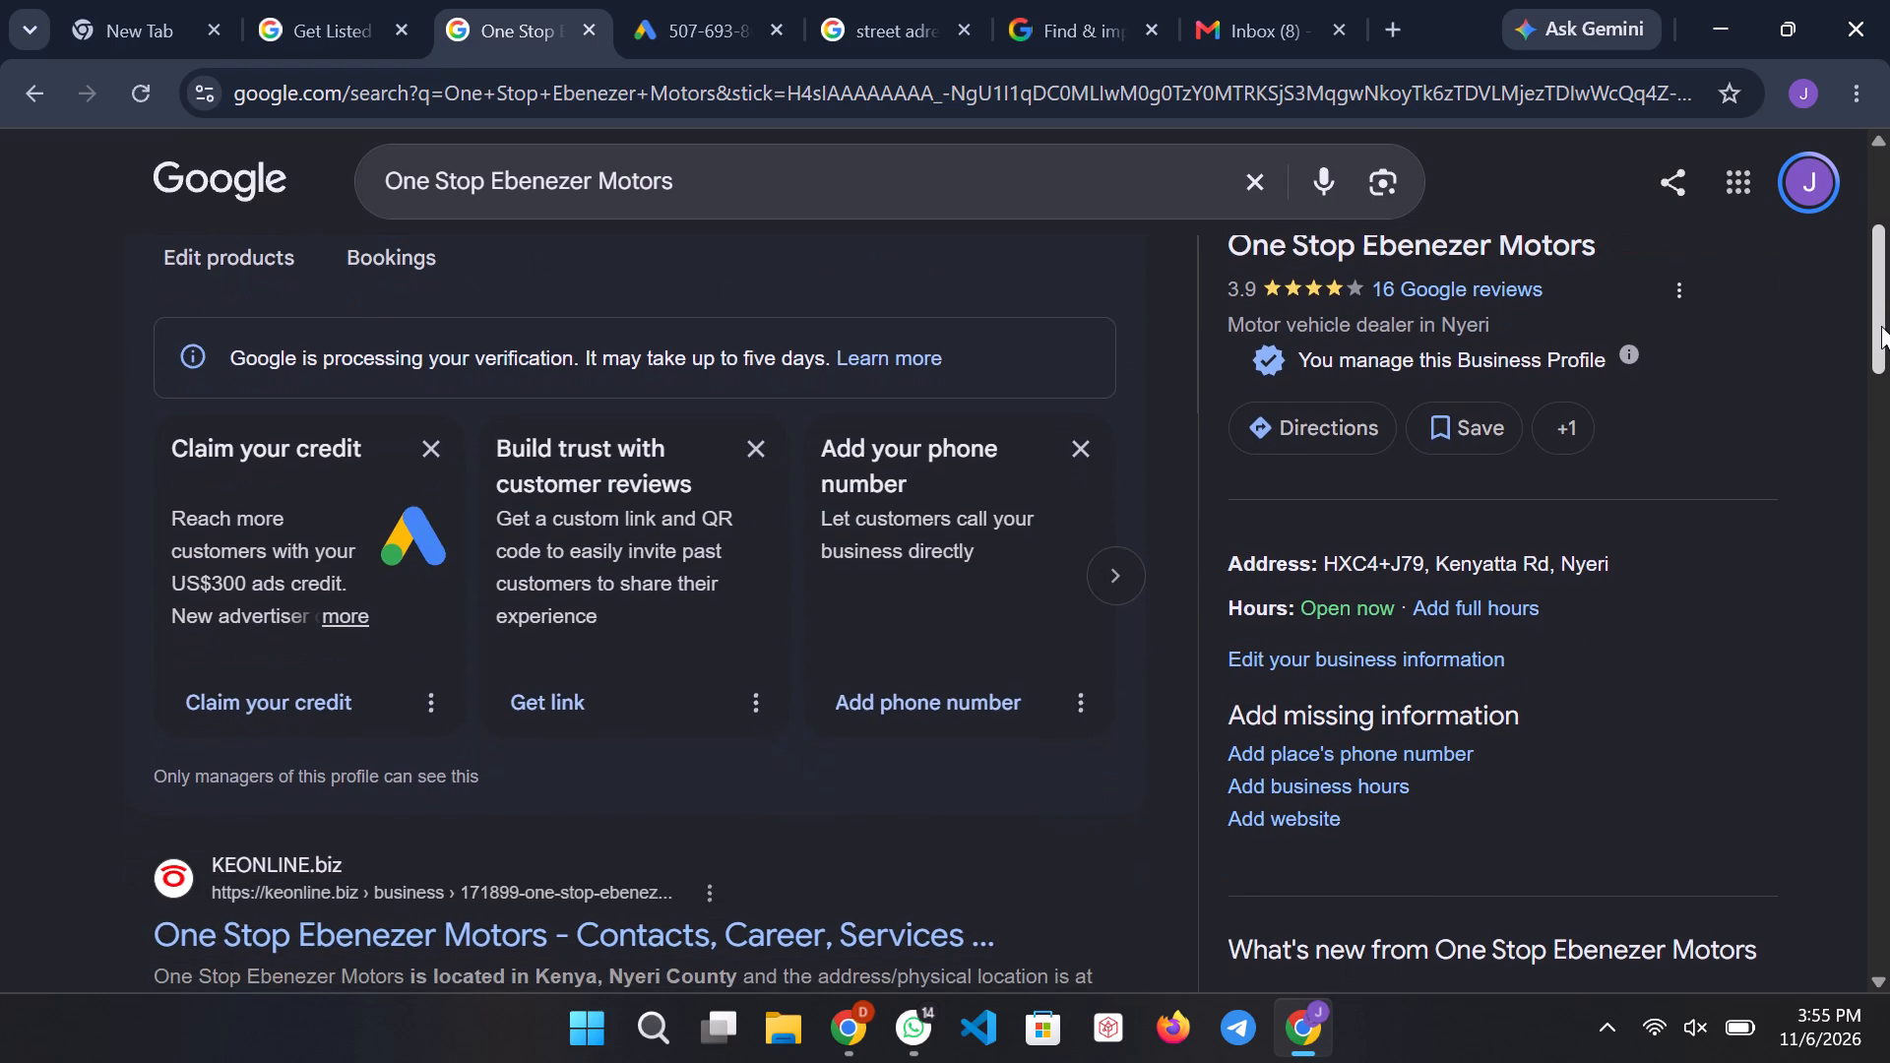
pyautogui.click(1881, 326)
pyautogui.click(1881, 326)
pyautogui.click(1678, 287)
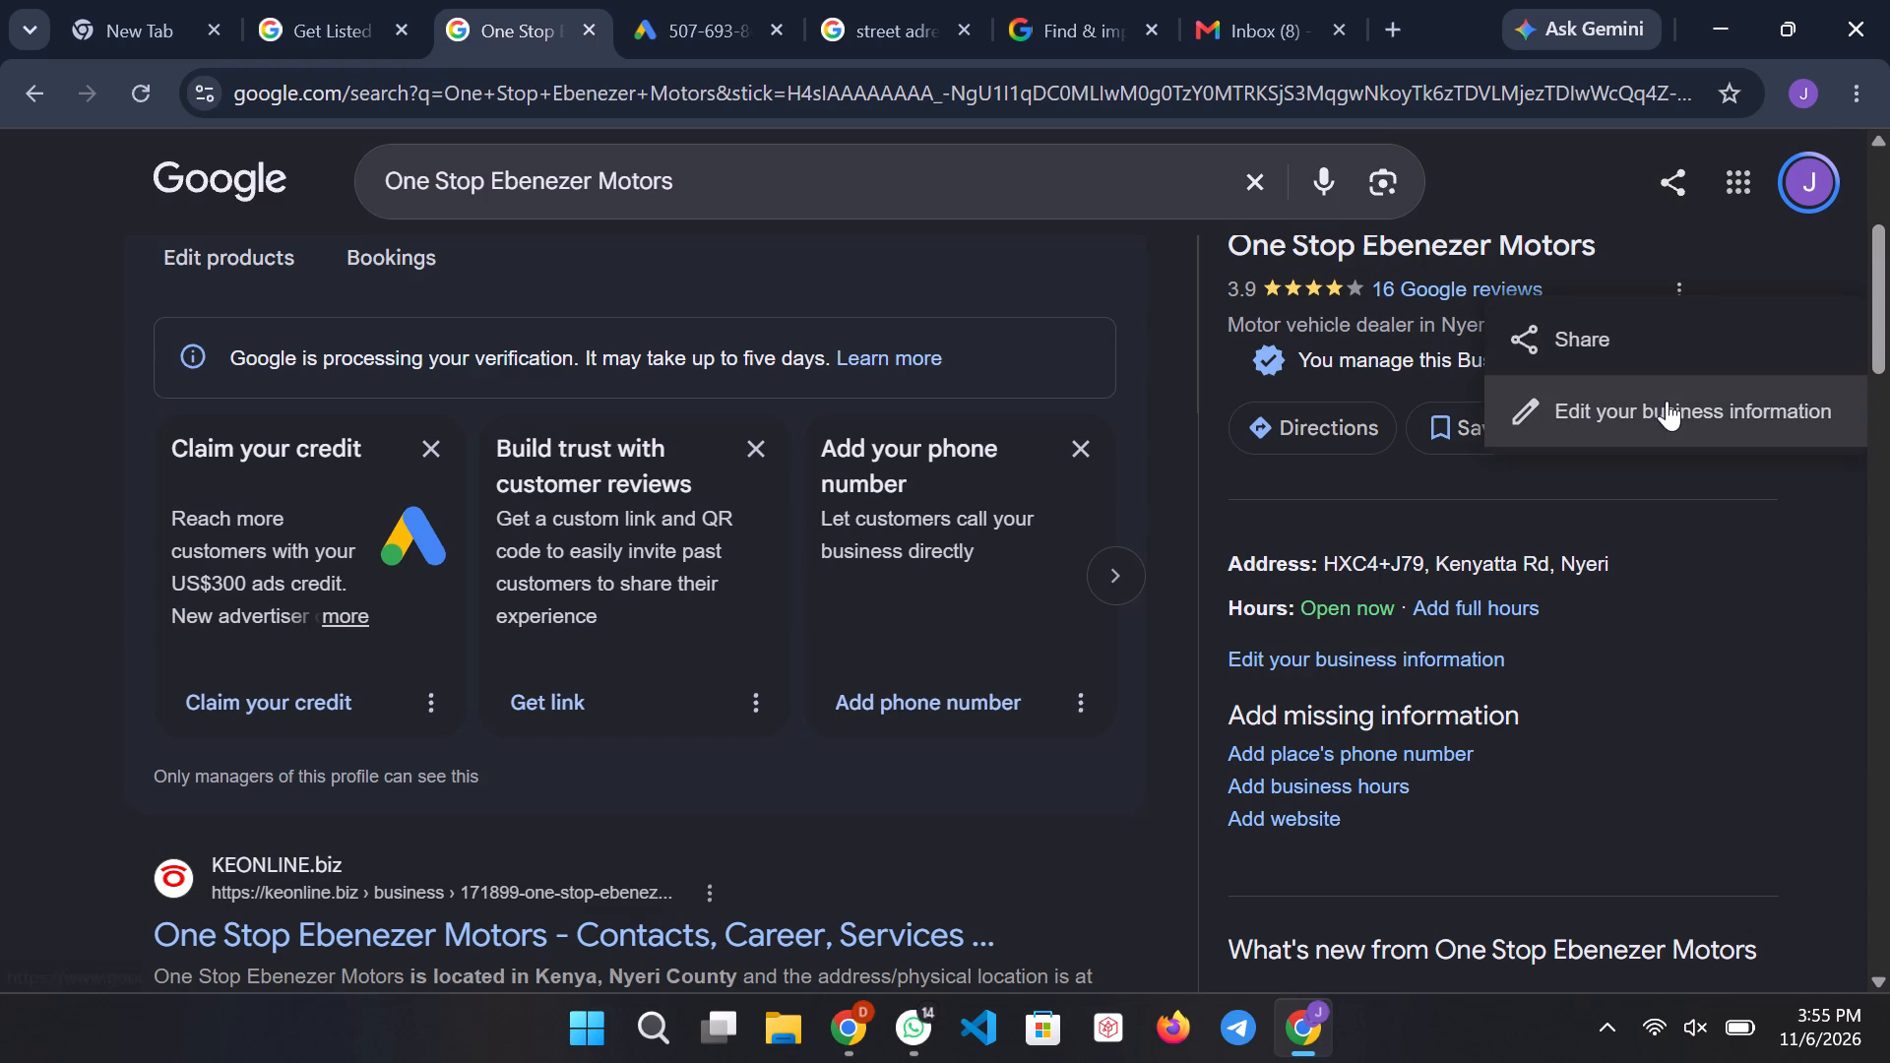
pyautogui.click(1667, 401)
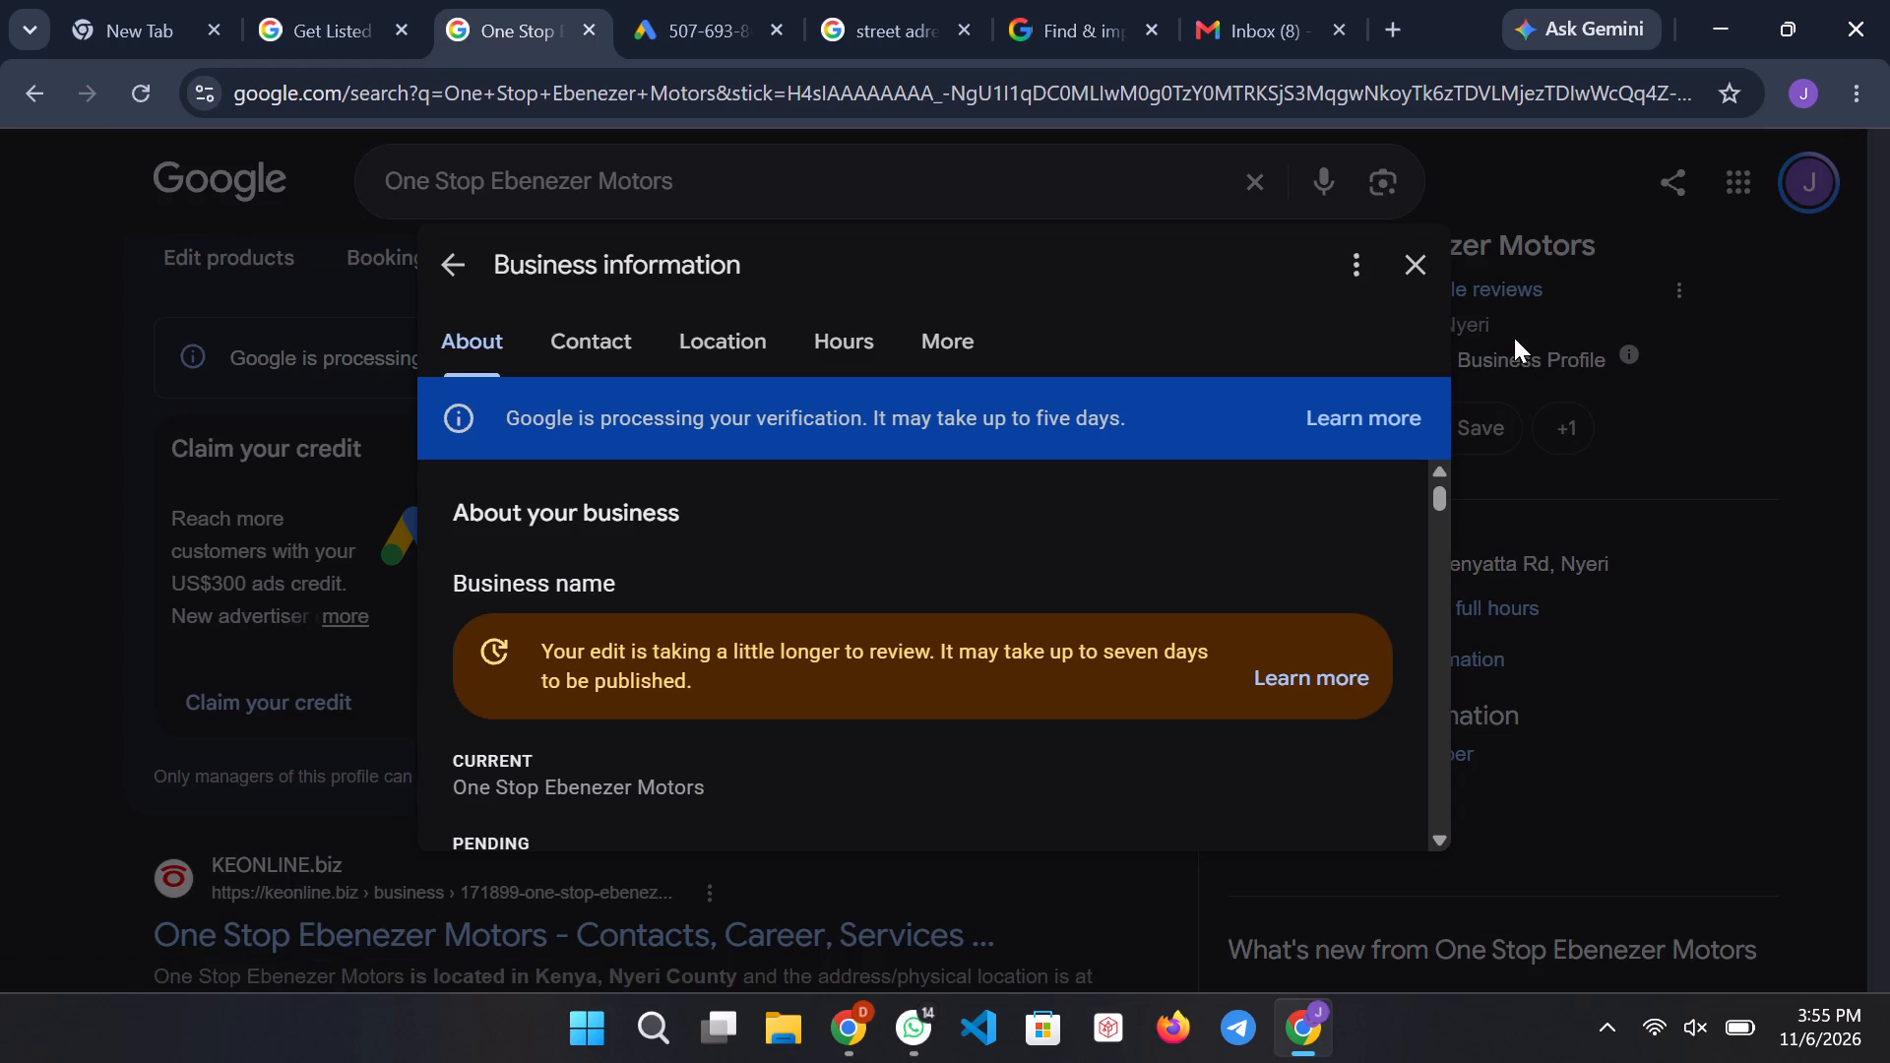
# Save the One Stop Ebenezer Motors listing as a saved place without adding it to any collection.
pyautogui.doubleClick(1488, 318)
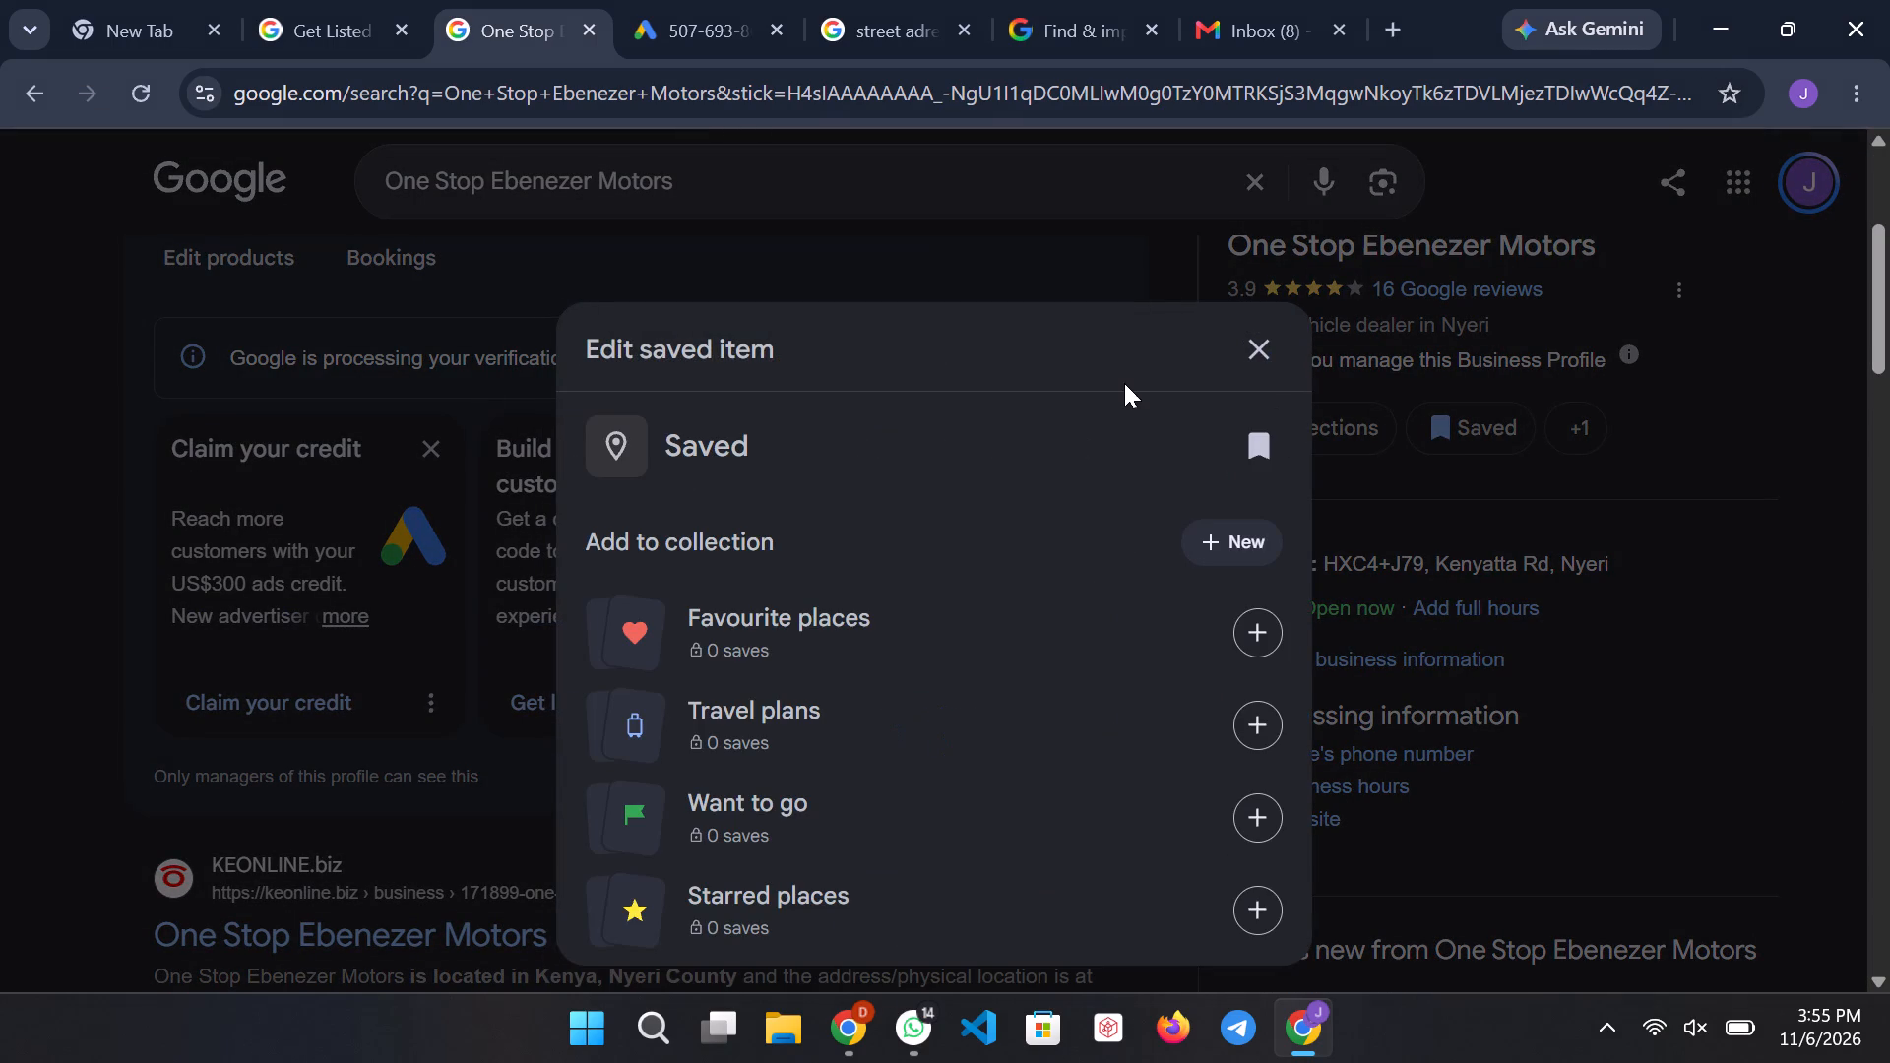
pyautogui.click(1258, 354)
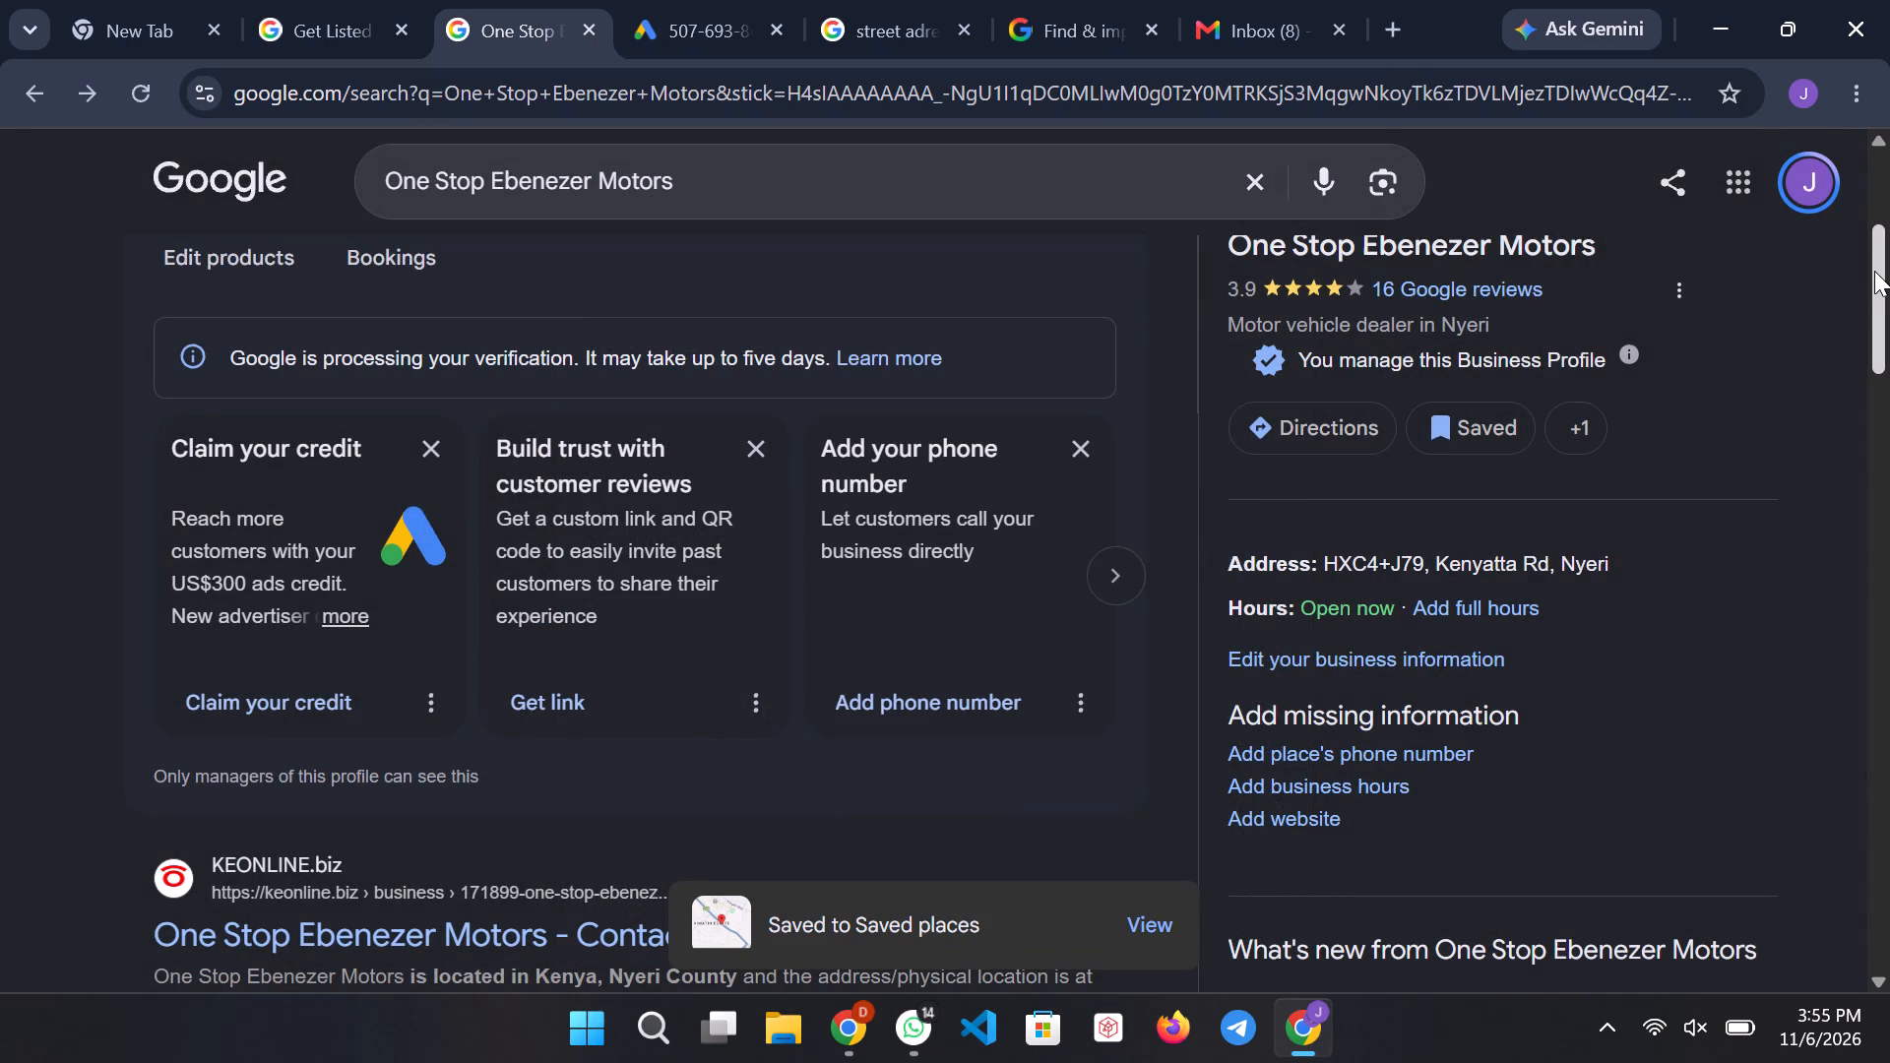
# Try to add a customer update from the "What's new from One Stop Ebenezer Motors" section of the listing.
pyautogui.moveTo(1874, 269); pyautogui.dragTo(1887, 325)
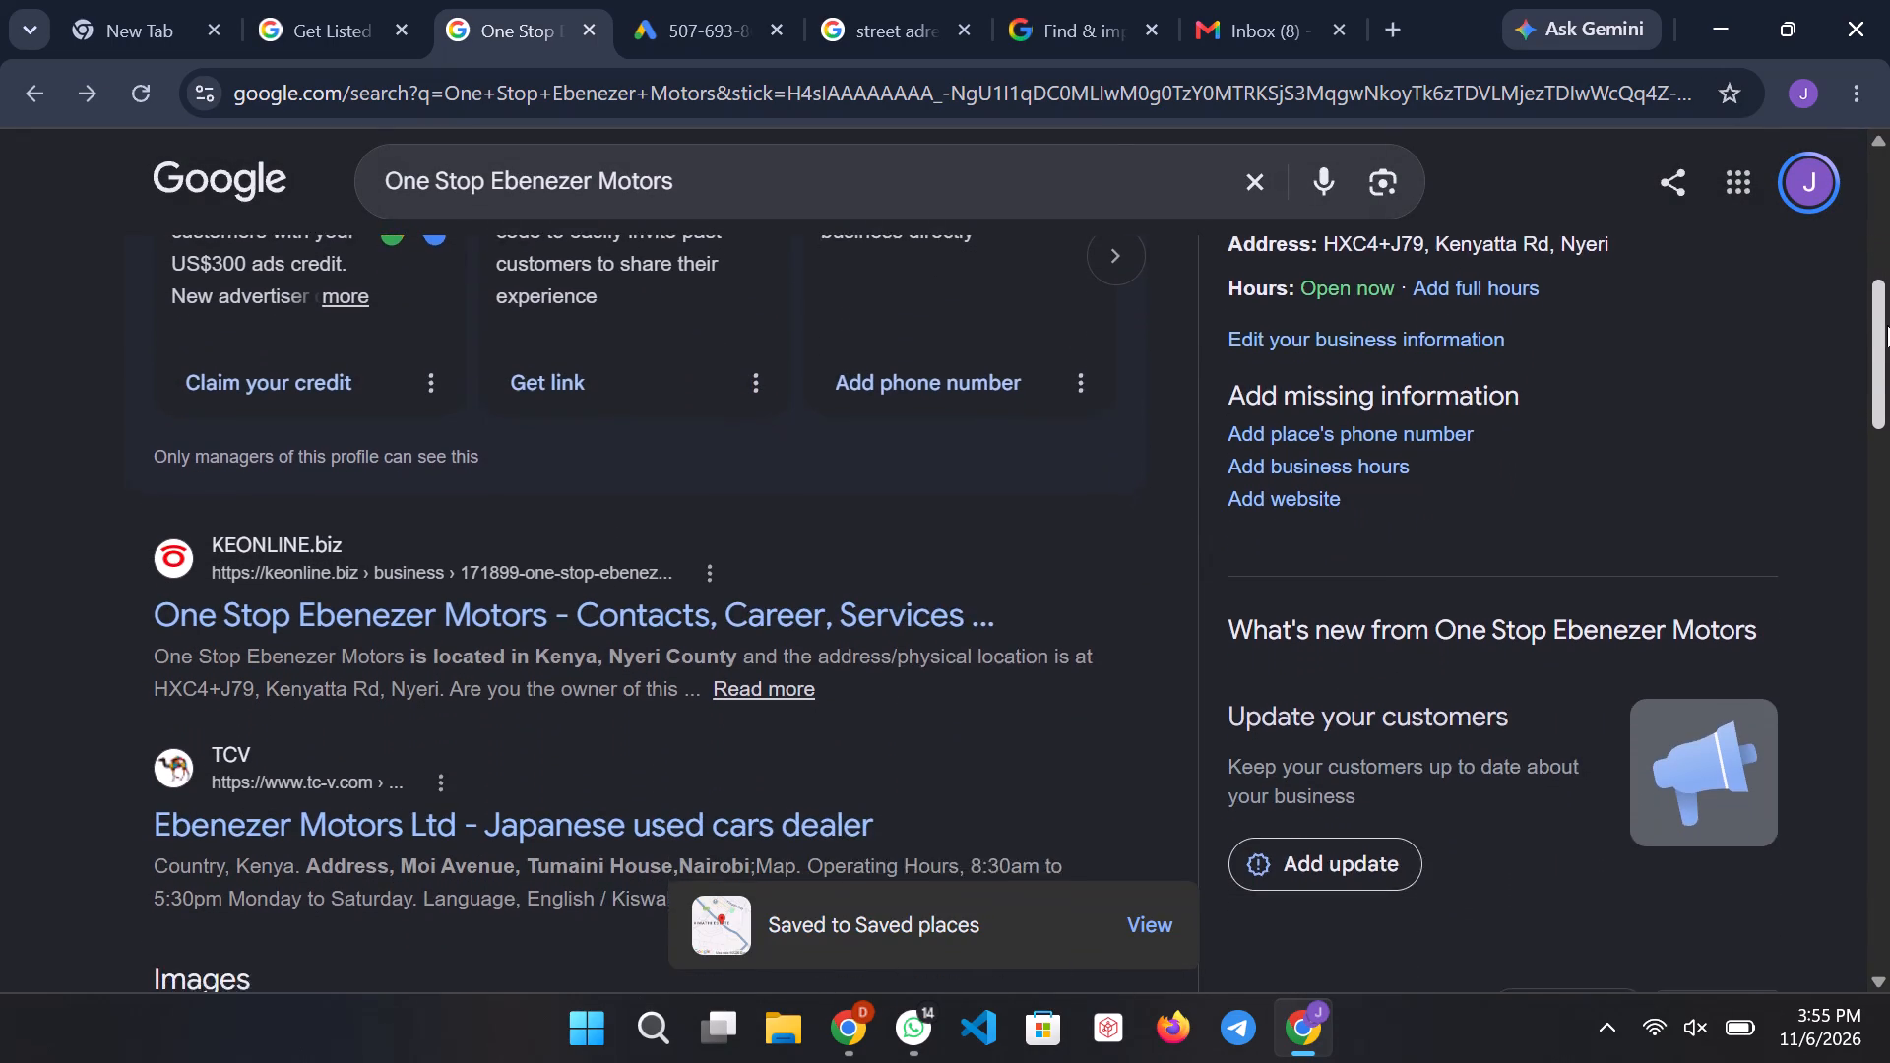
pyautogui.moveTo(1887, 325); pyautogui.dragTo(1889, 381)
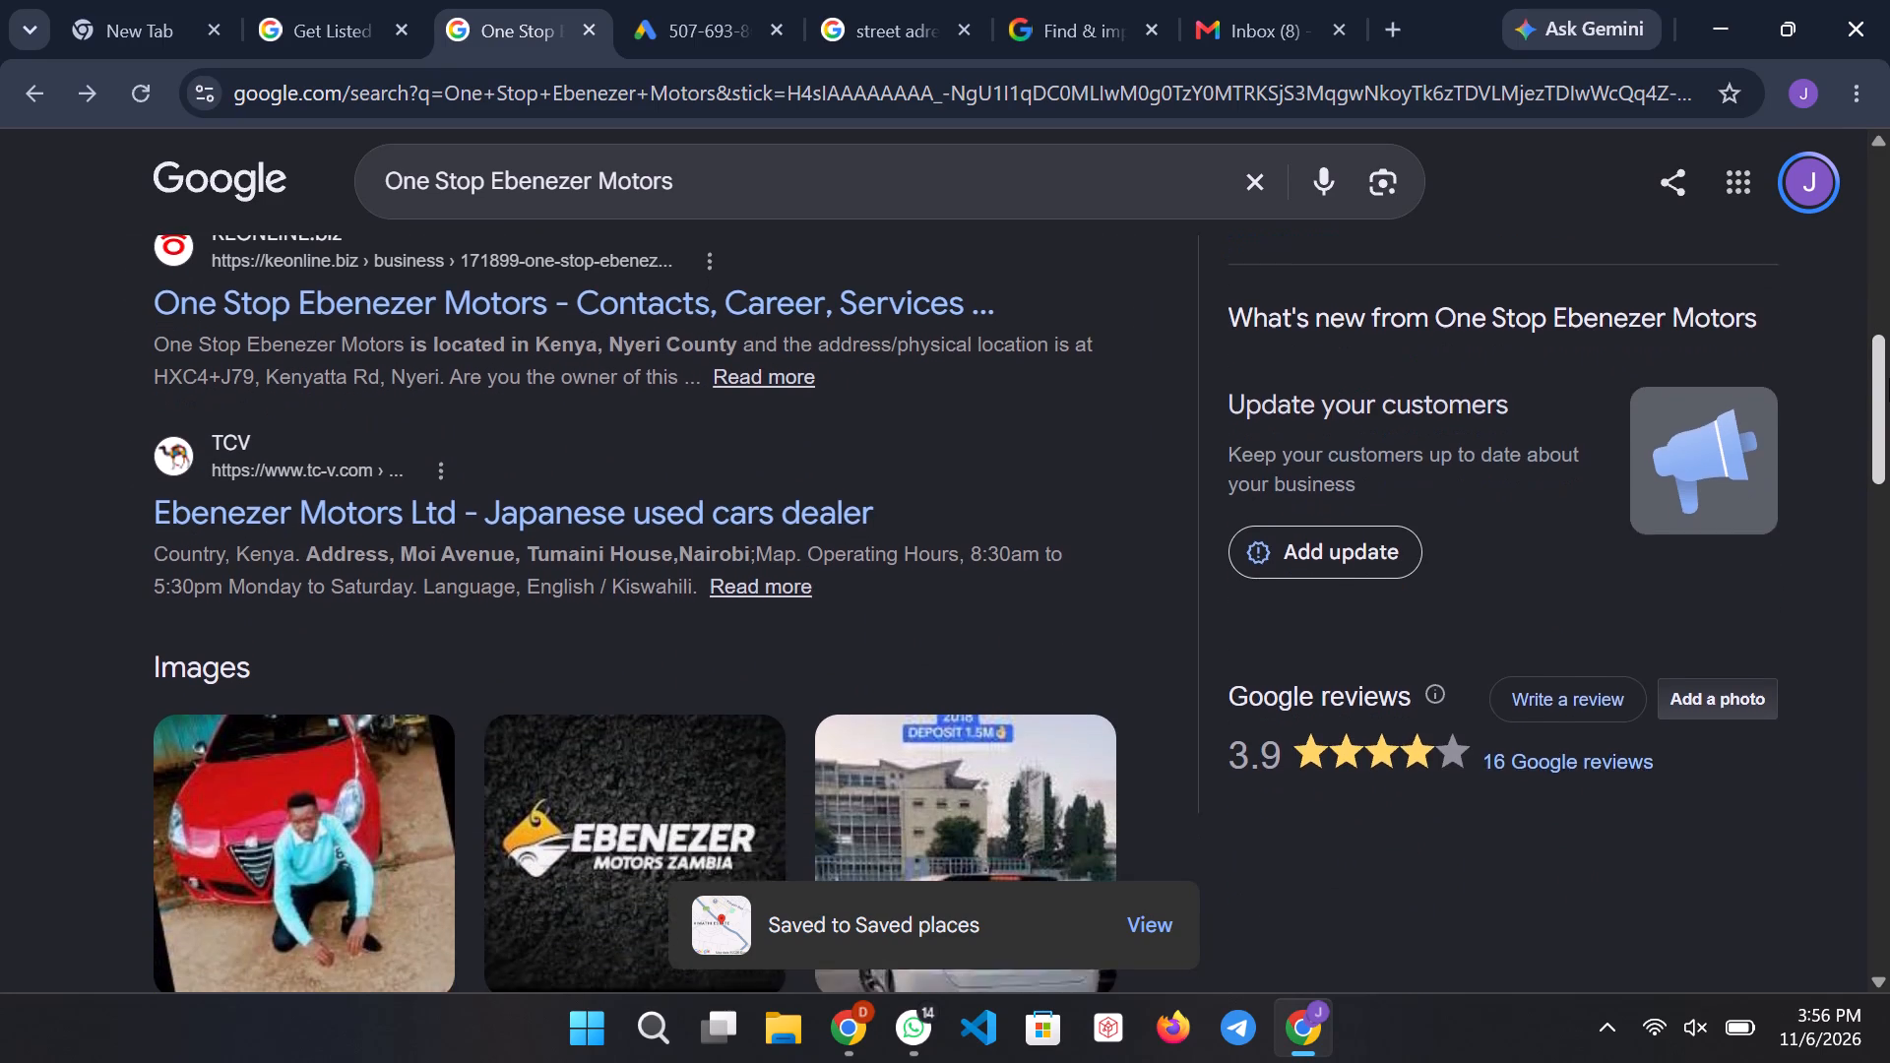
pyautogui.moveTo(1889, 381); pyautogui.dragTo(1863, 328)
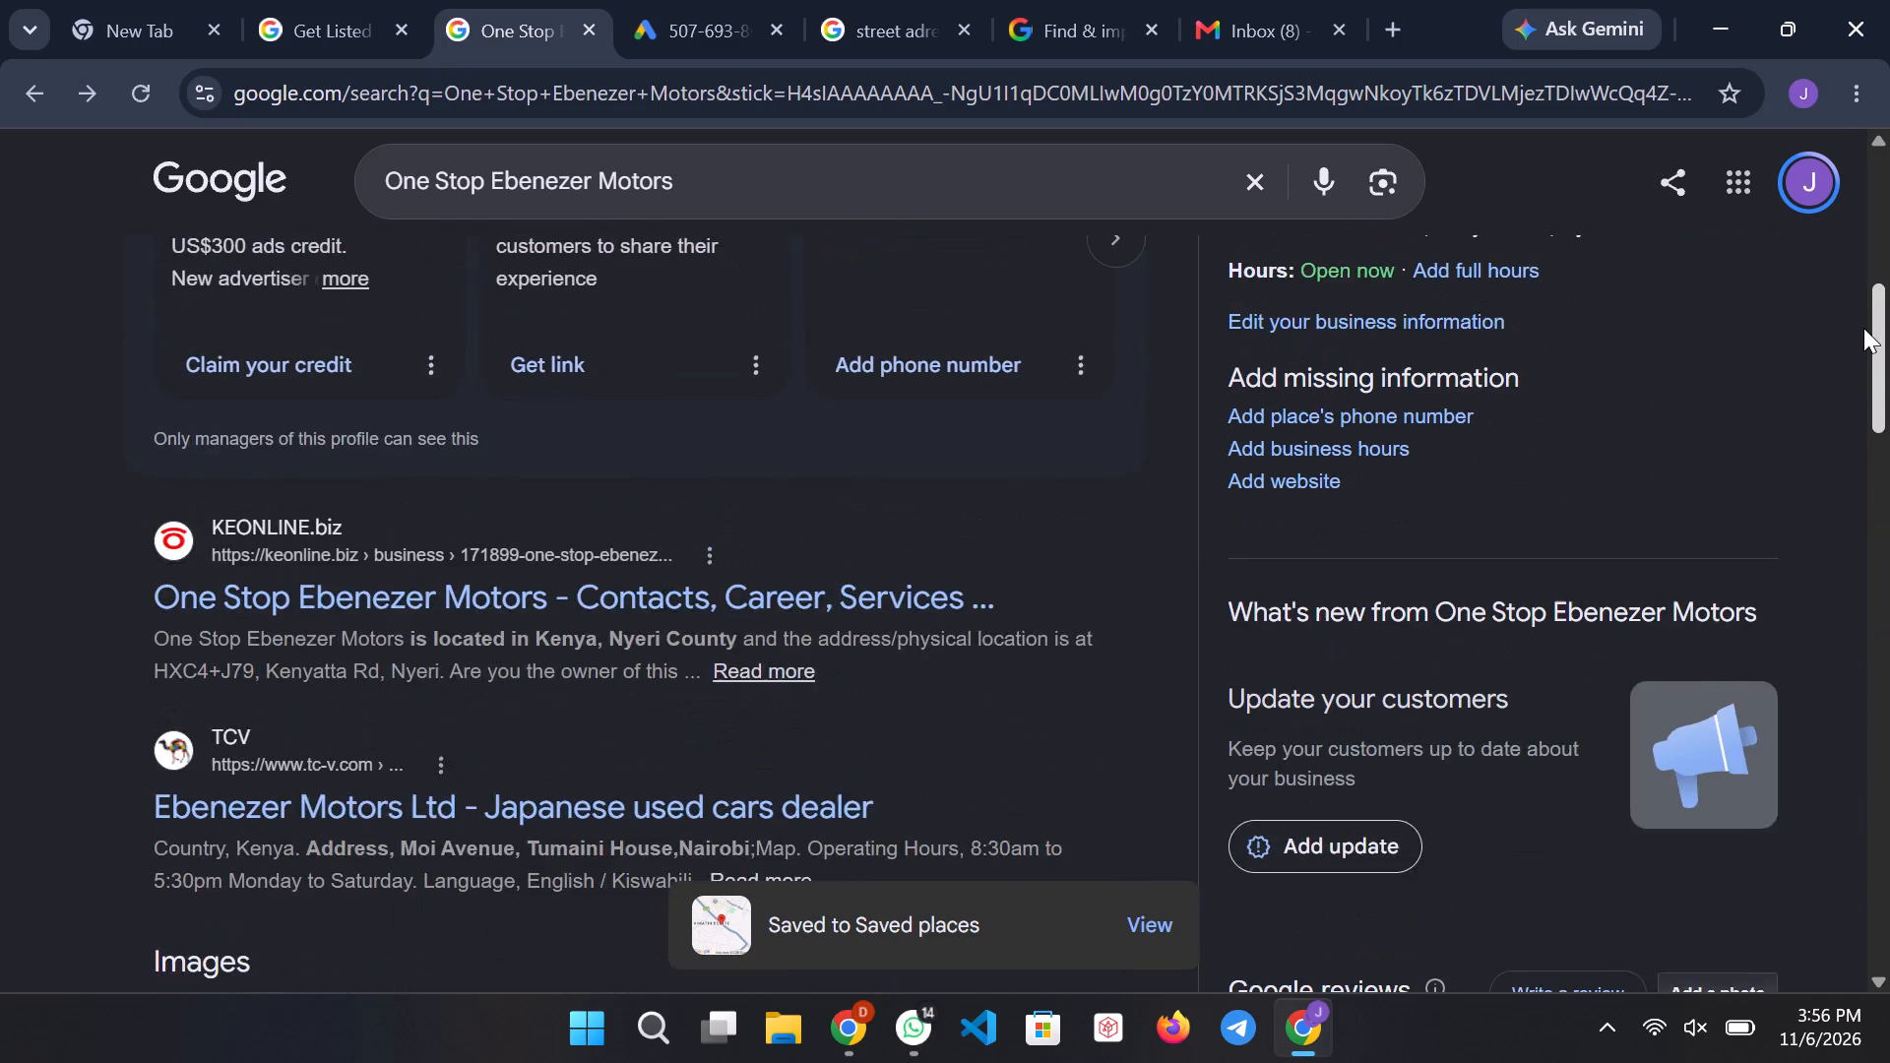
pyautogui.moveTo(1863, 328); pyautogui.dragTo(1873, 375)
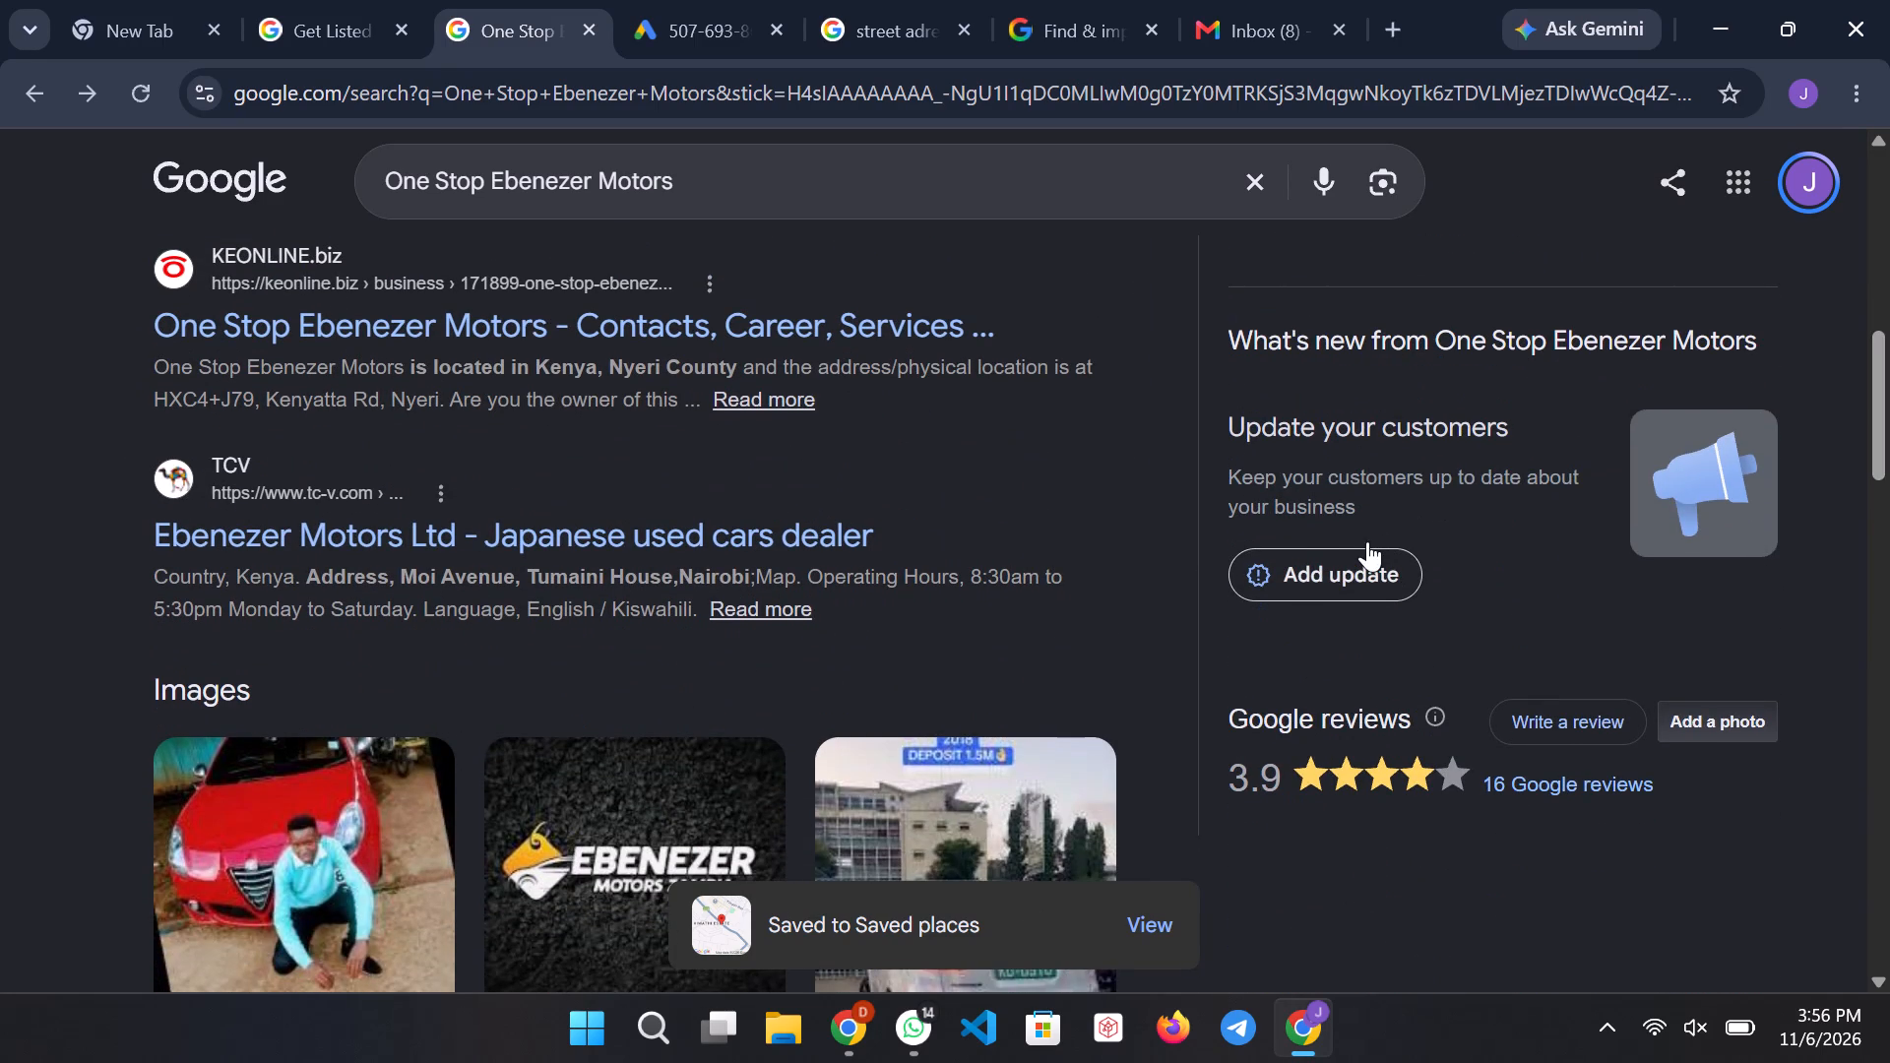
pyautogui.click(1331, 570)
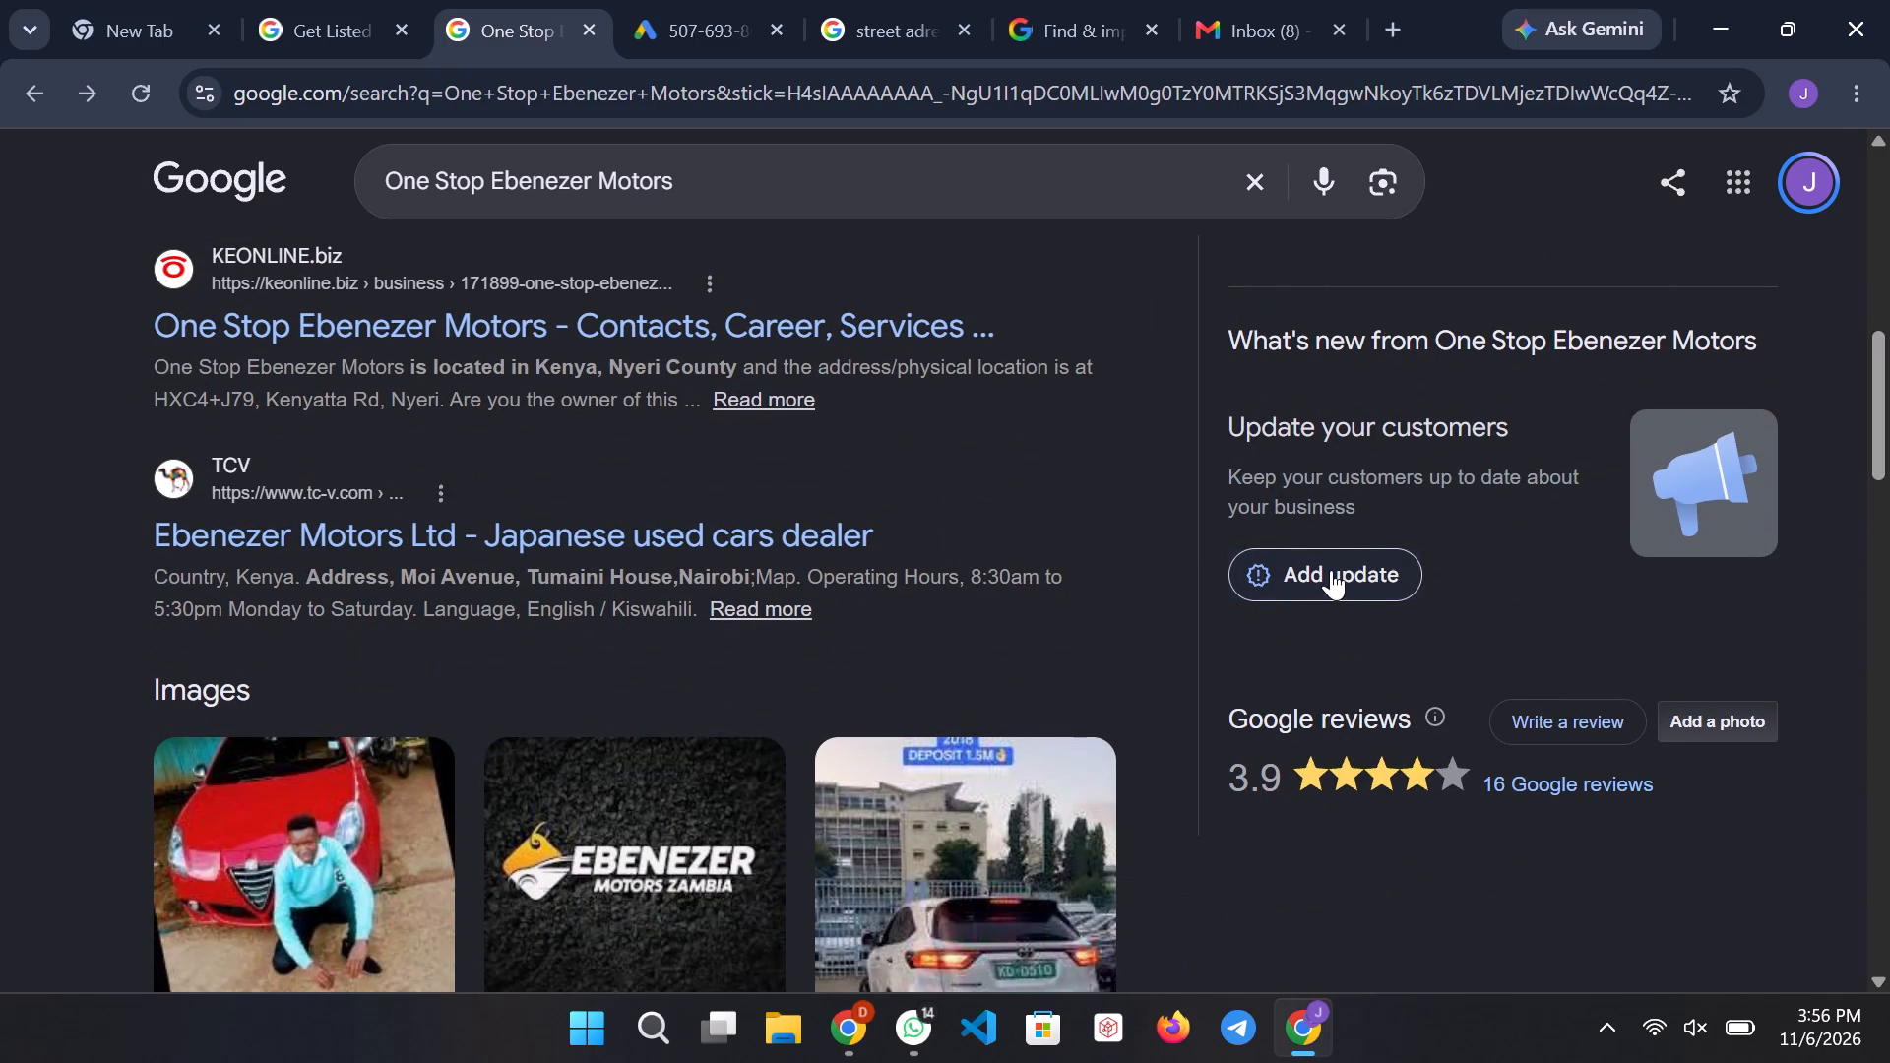
# Upload the WhatsApp image of the grey Alfa Romeo's front from Downloads as a photo on the One Stop Ebenezer Motors listing.
pyautogui.click(1715, 718)
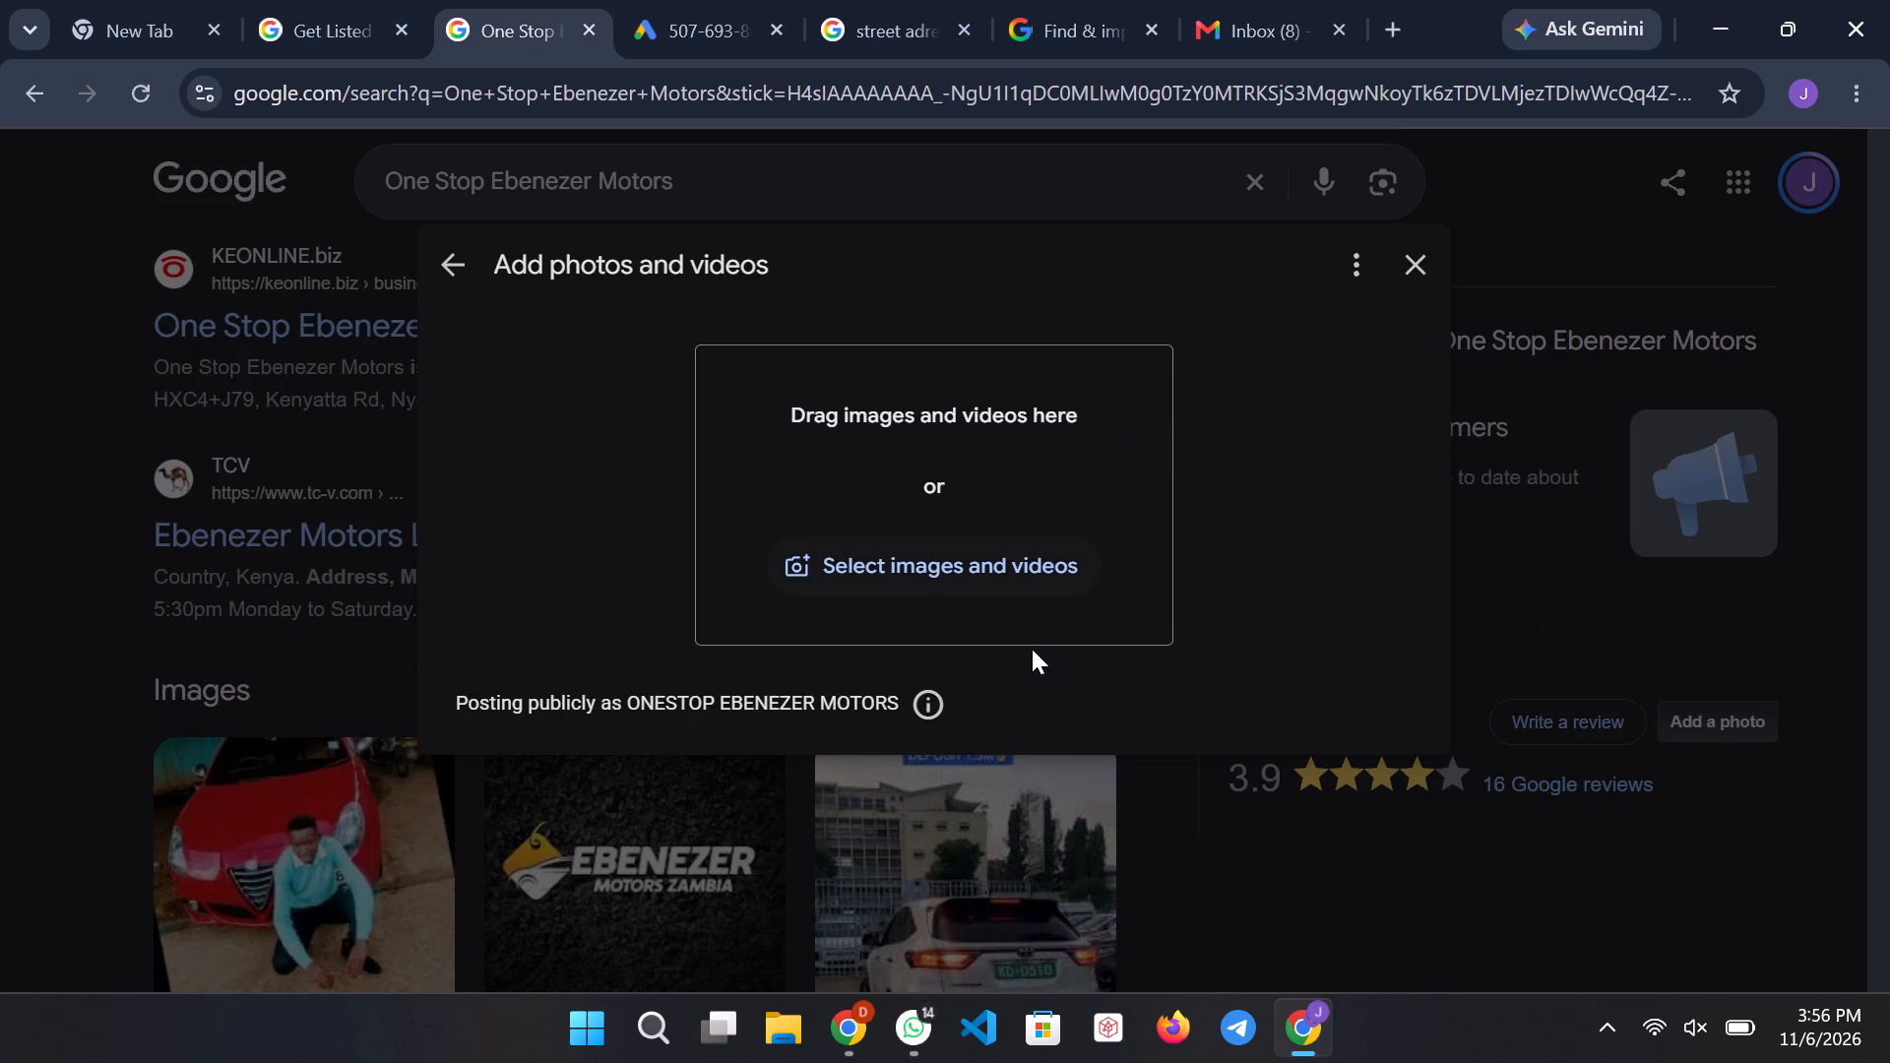
pyautogui.click(908, 562)
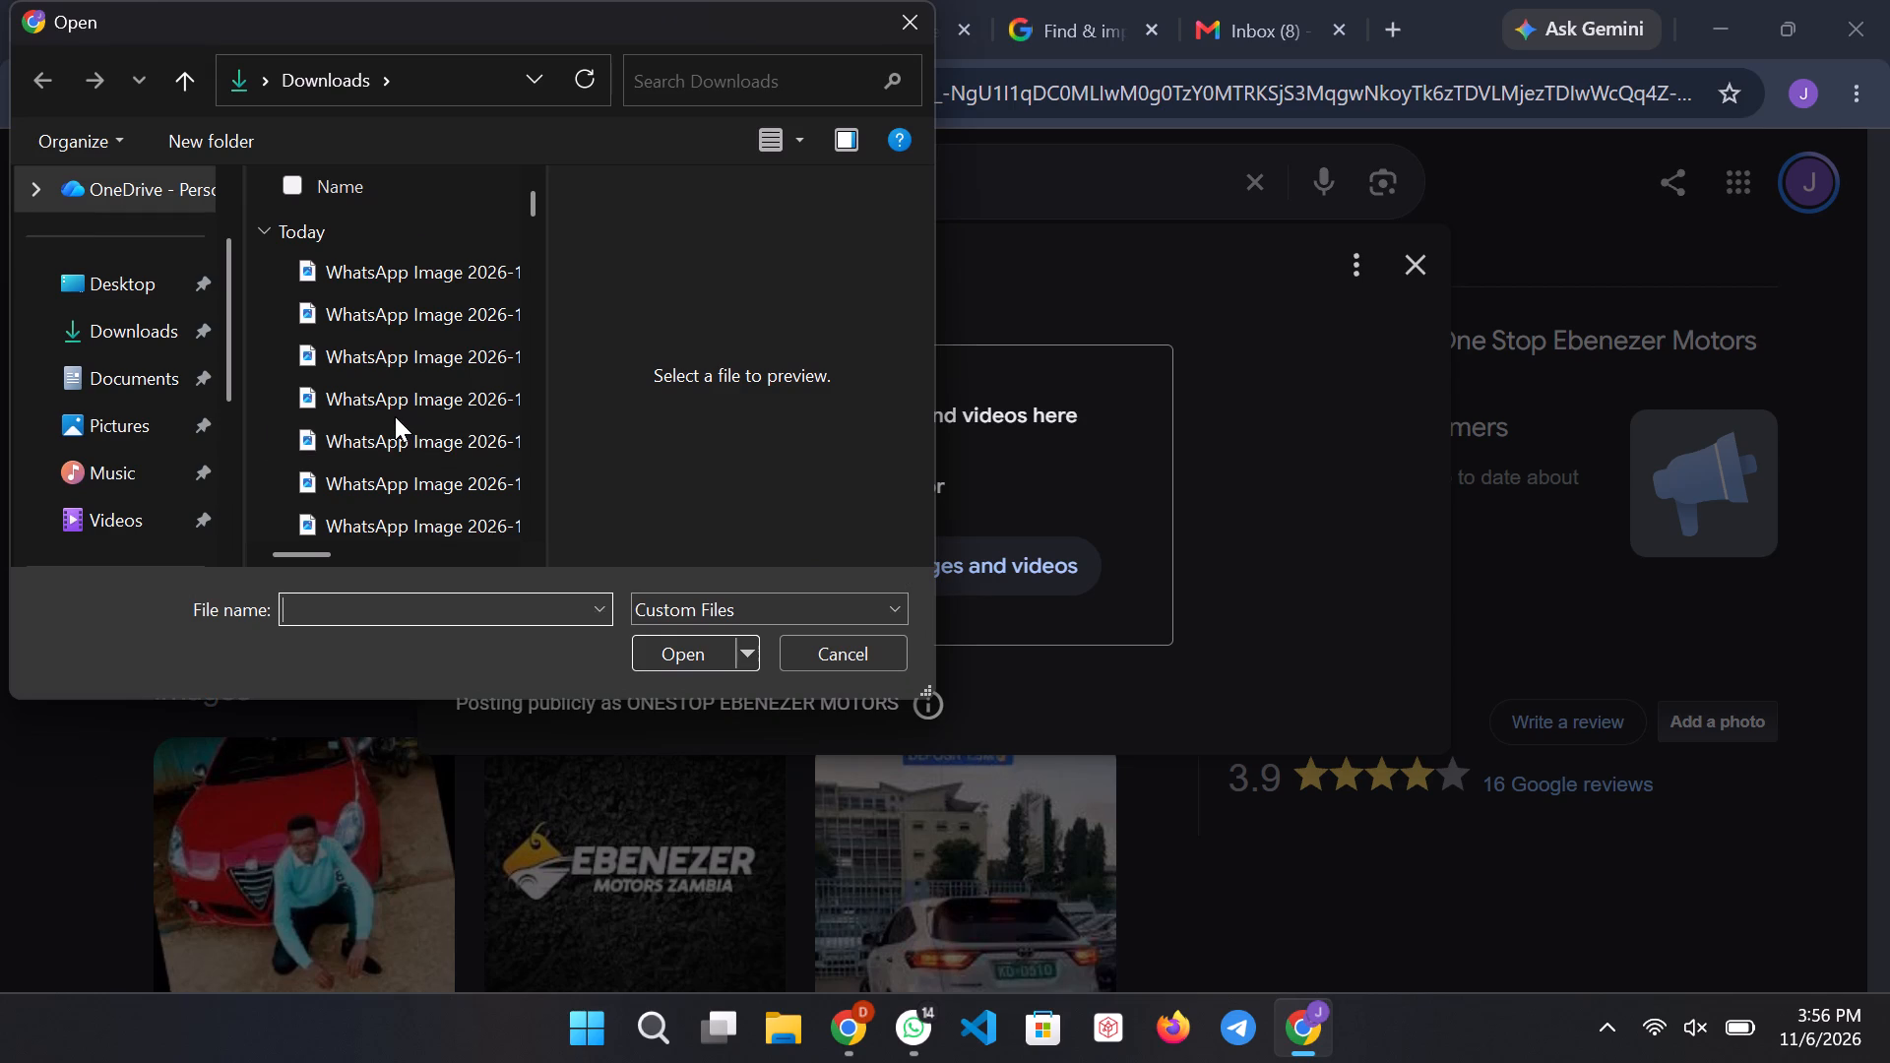
pyautogui.click(395, 416)
pyautogui.click(381, 399)
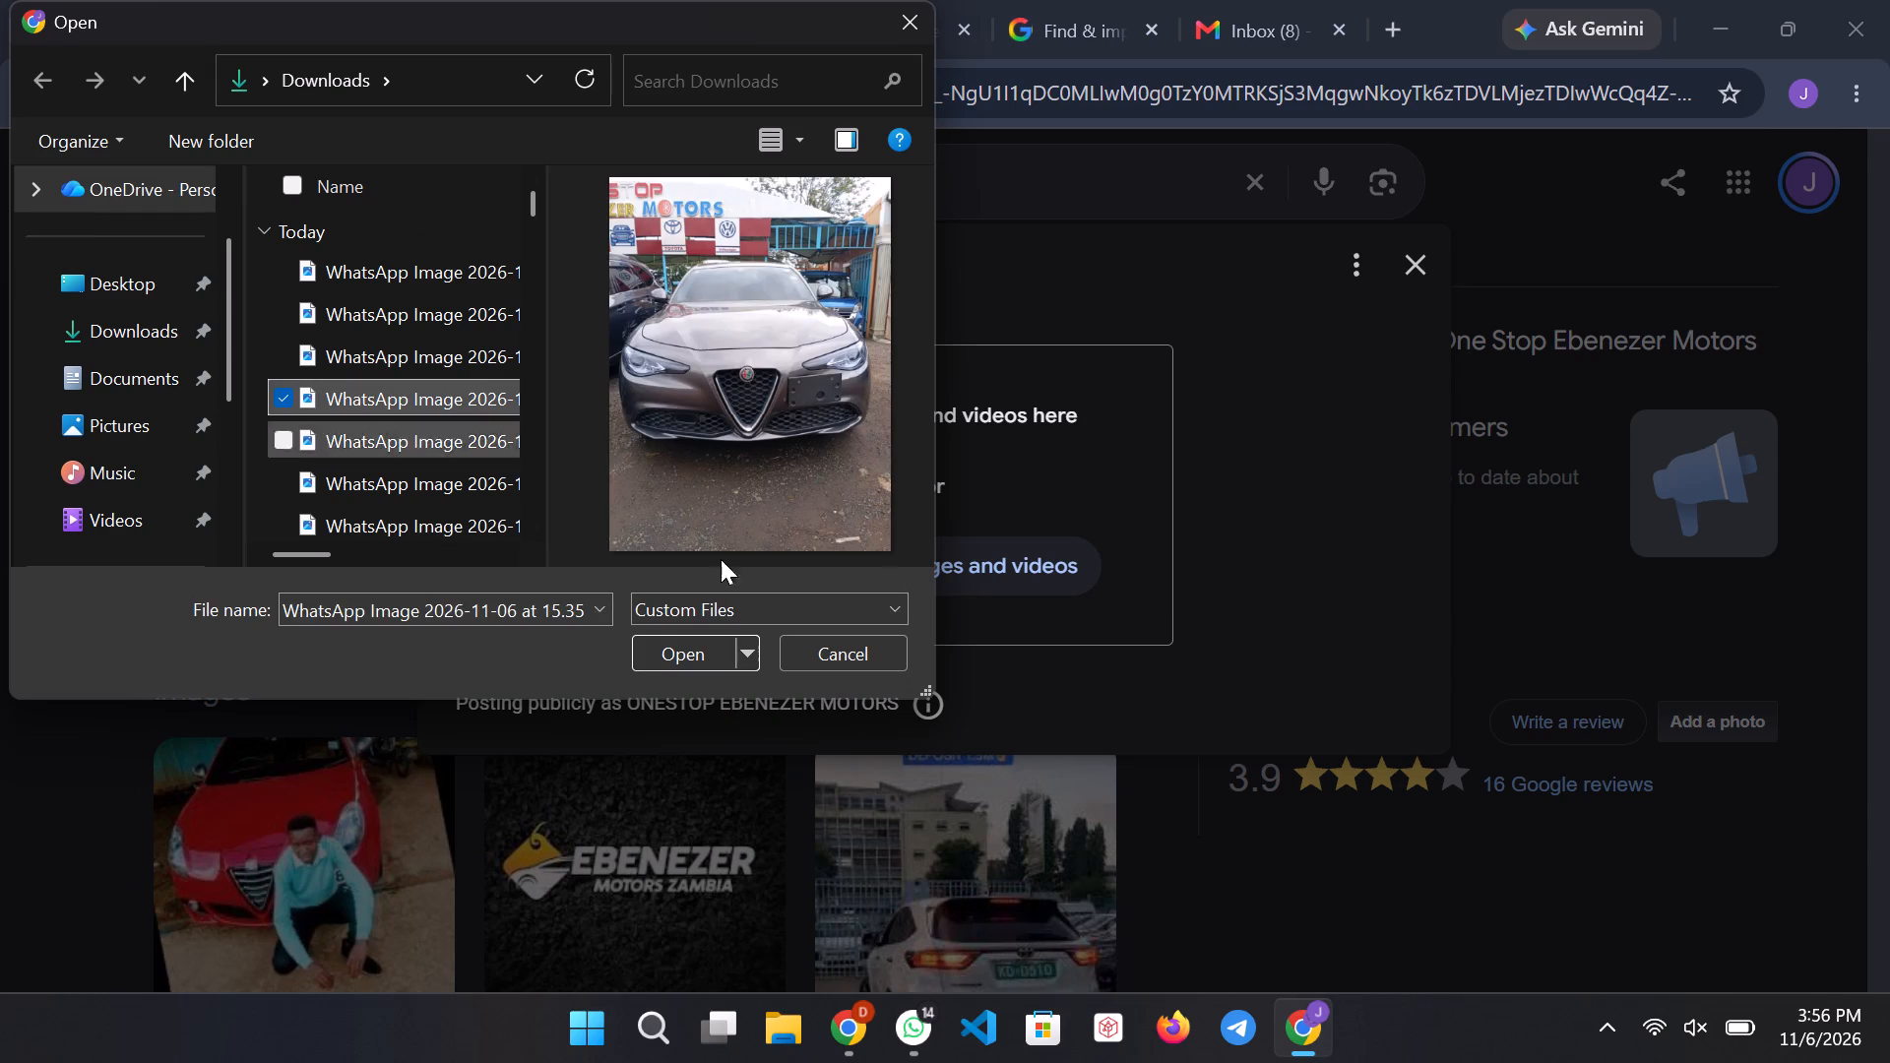
pyautogui.click(670, 651)
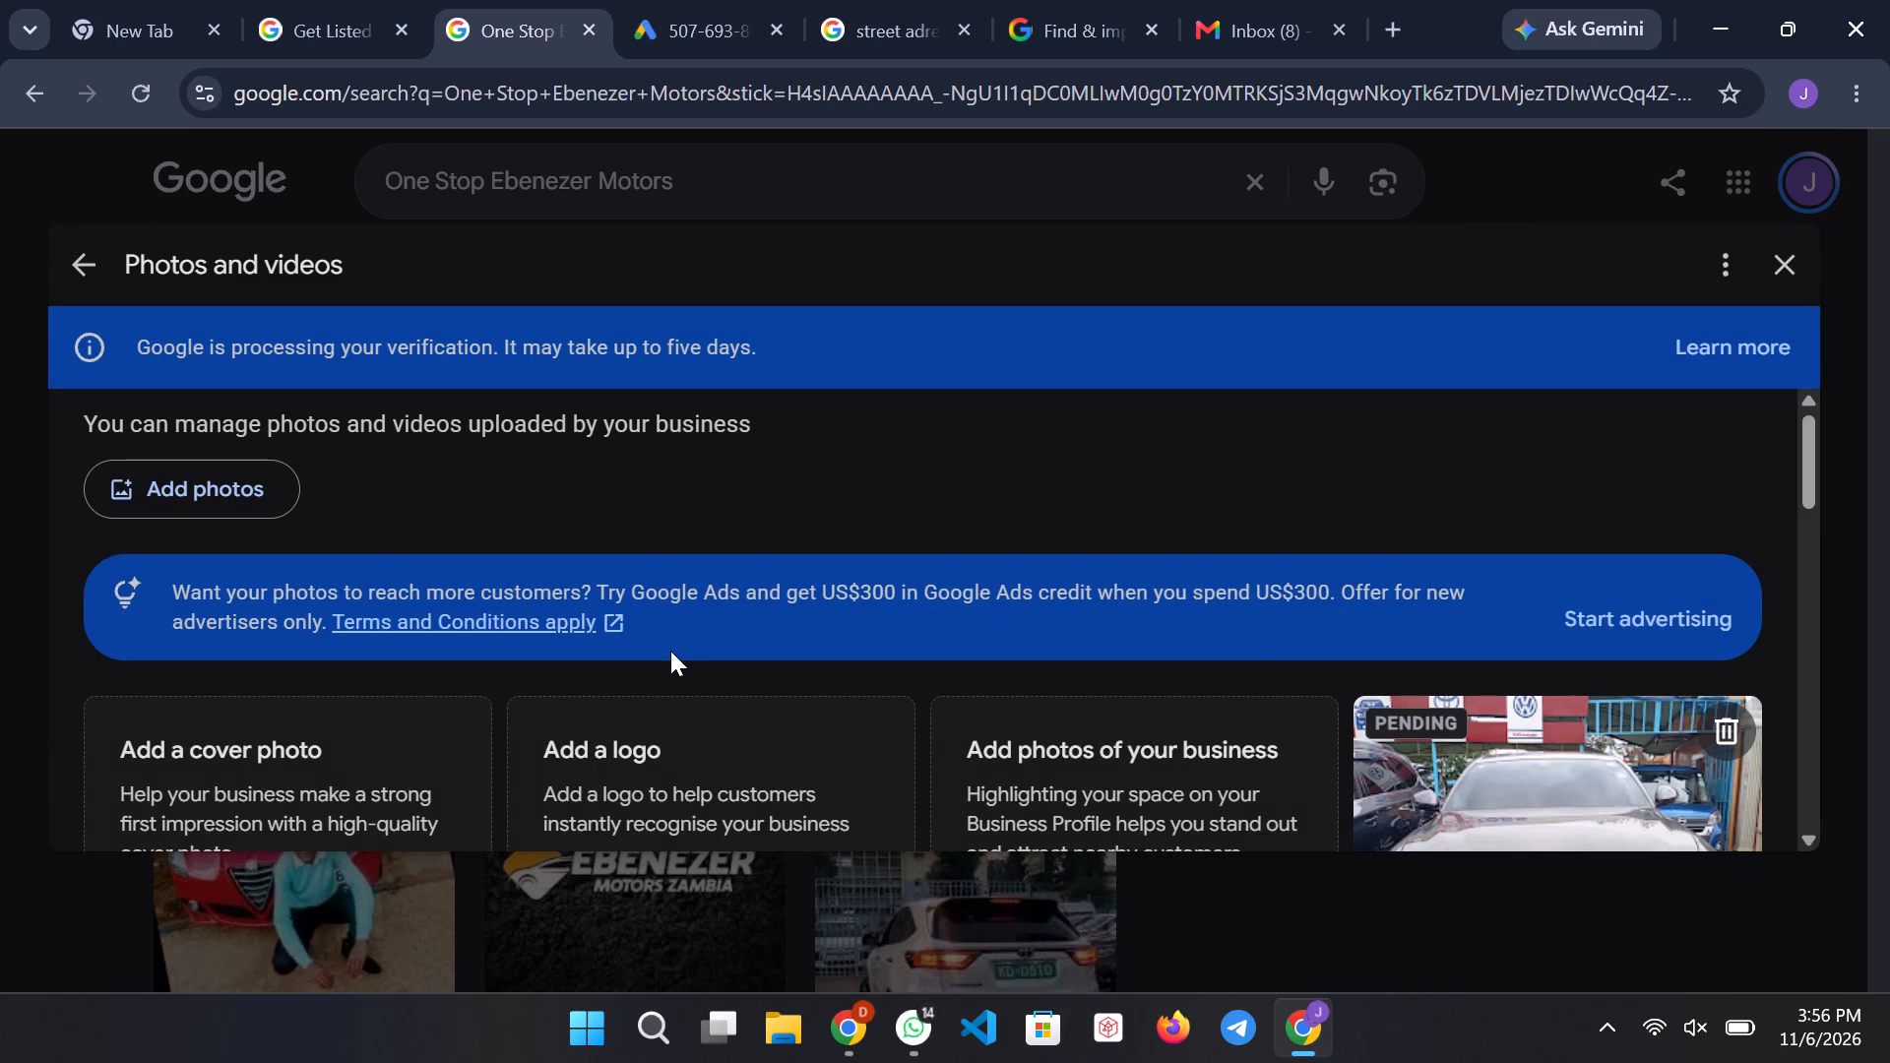
# Look through the business's uploaded photos and the cover photo and logo options in Photos and videos.
pyautogui.click(1815, 473)
pyautogui.moveTo(1815, 473); pyautogui.dragTo(1822, 573)
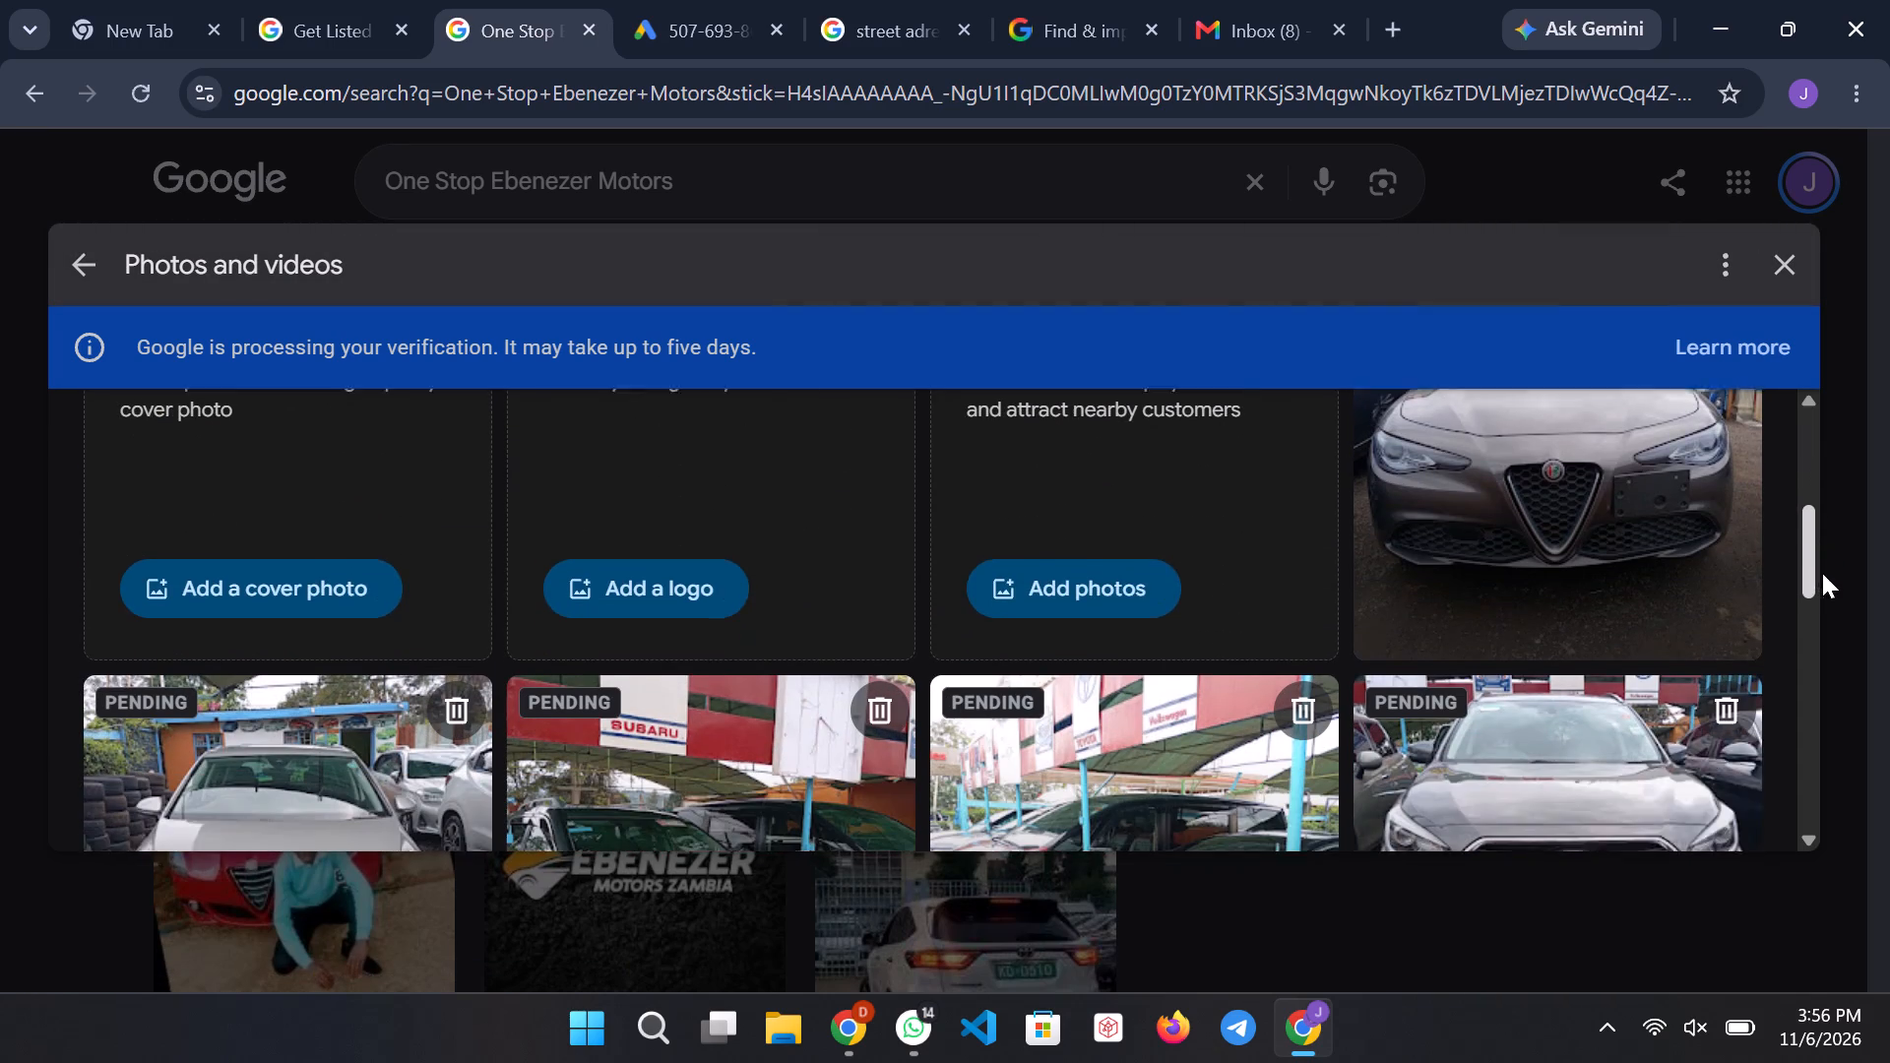
# Look through the business's uploaded photos and start advertising from the US$300 Google Ads credit offer there.
pyautogui.moveTo(1822, 573); pyautogui.dragTo(1858, 808)
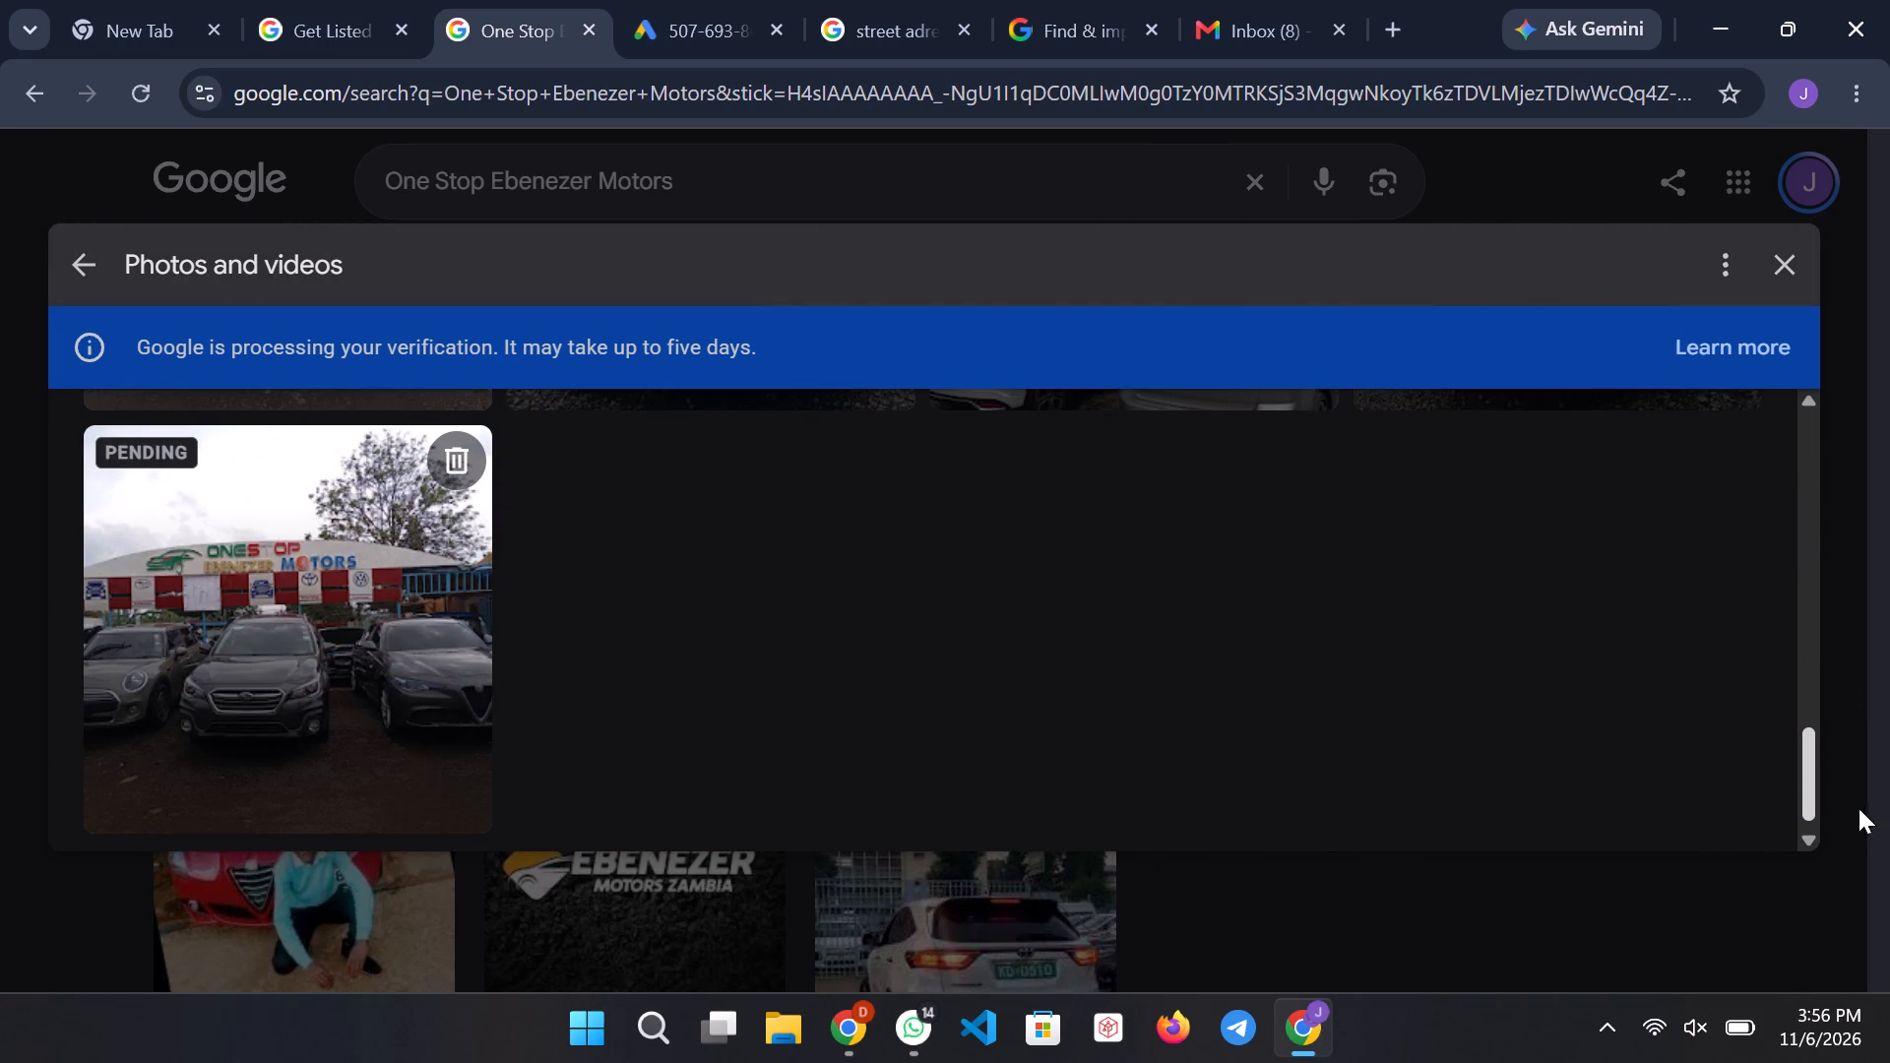
pyautogui.moveTo(1858, 808); pyautogui.dragTo(1849, 716)
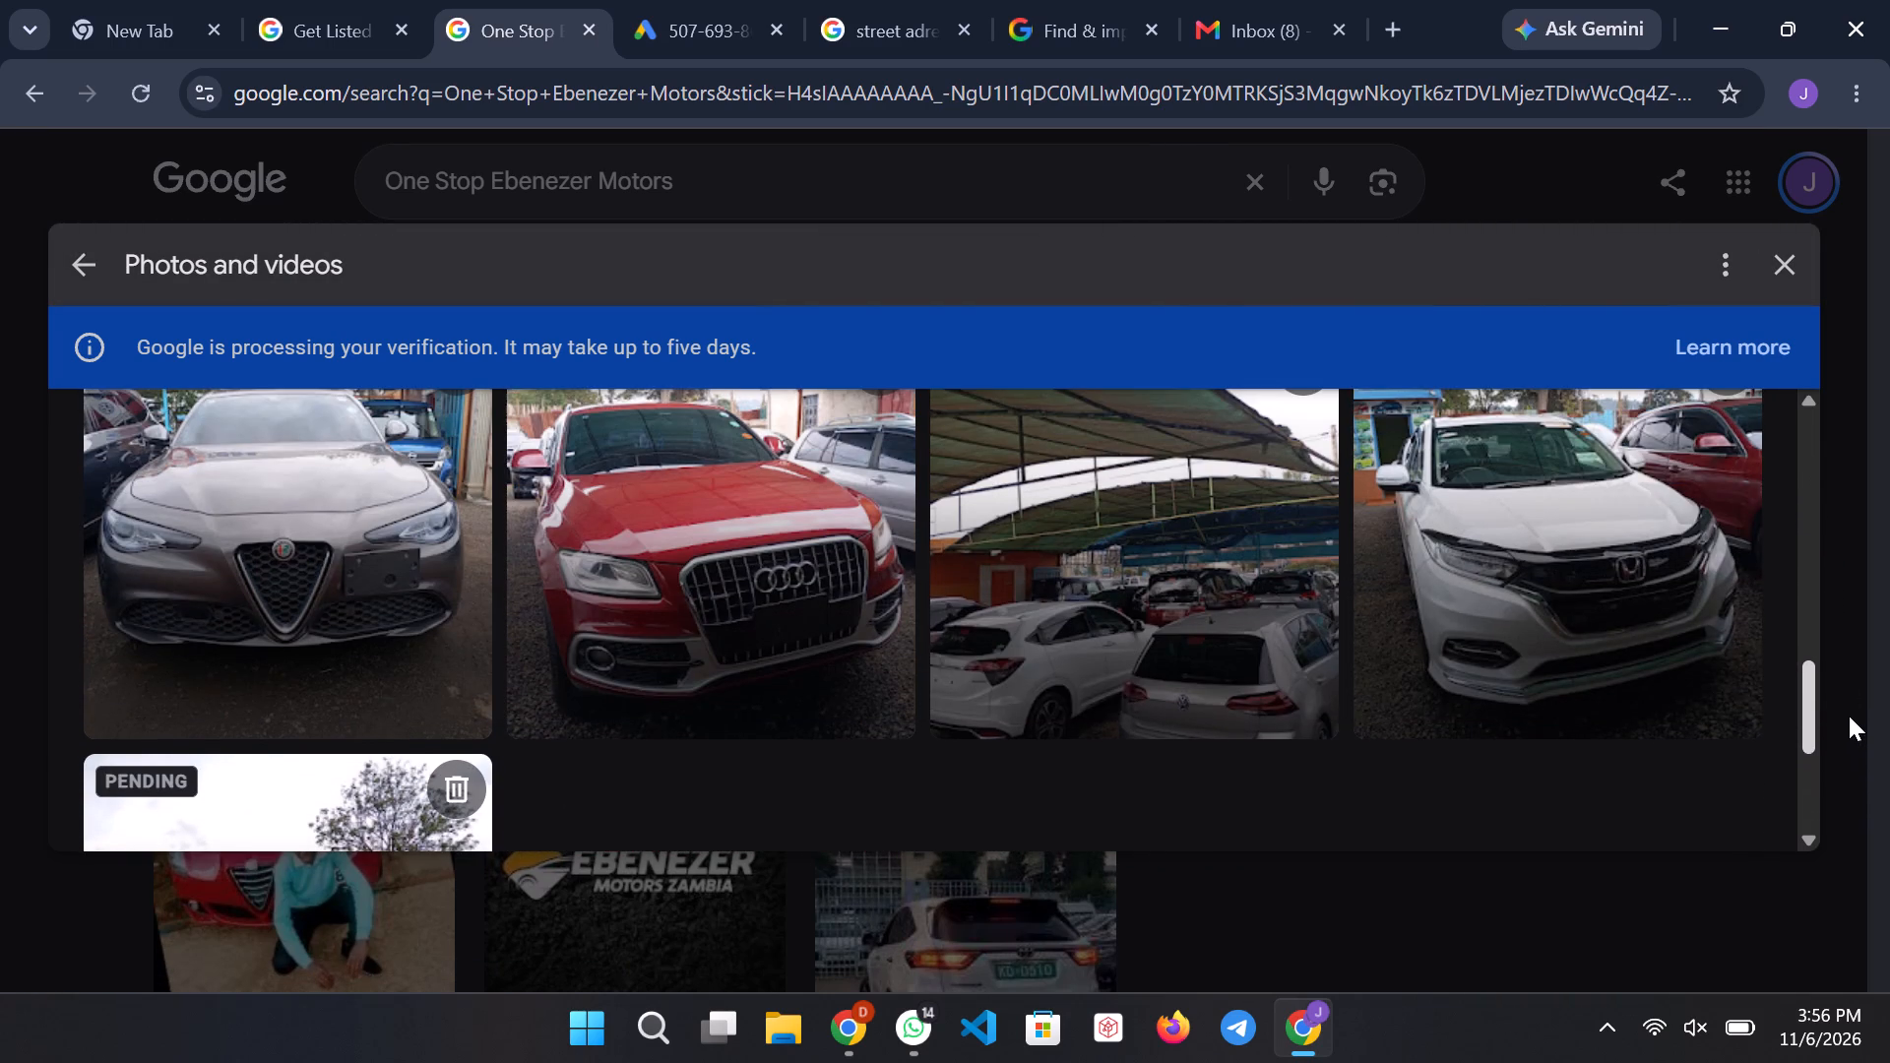
pyautogui.moveTo(1849, 716); pyautogui.dragTo(1832, 588)
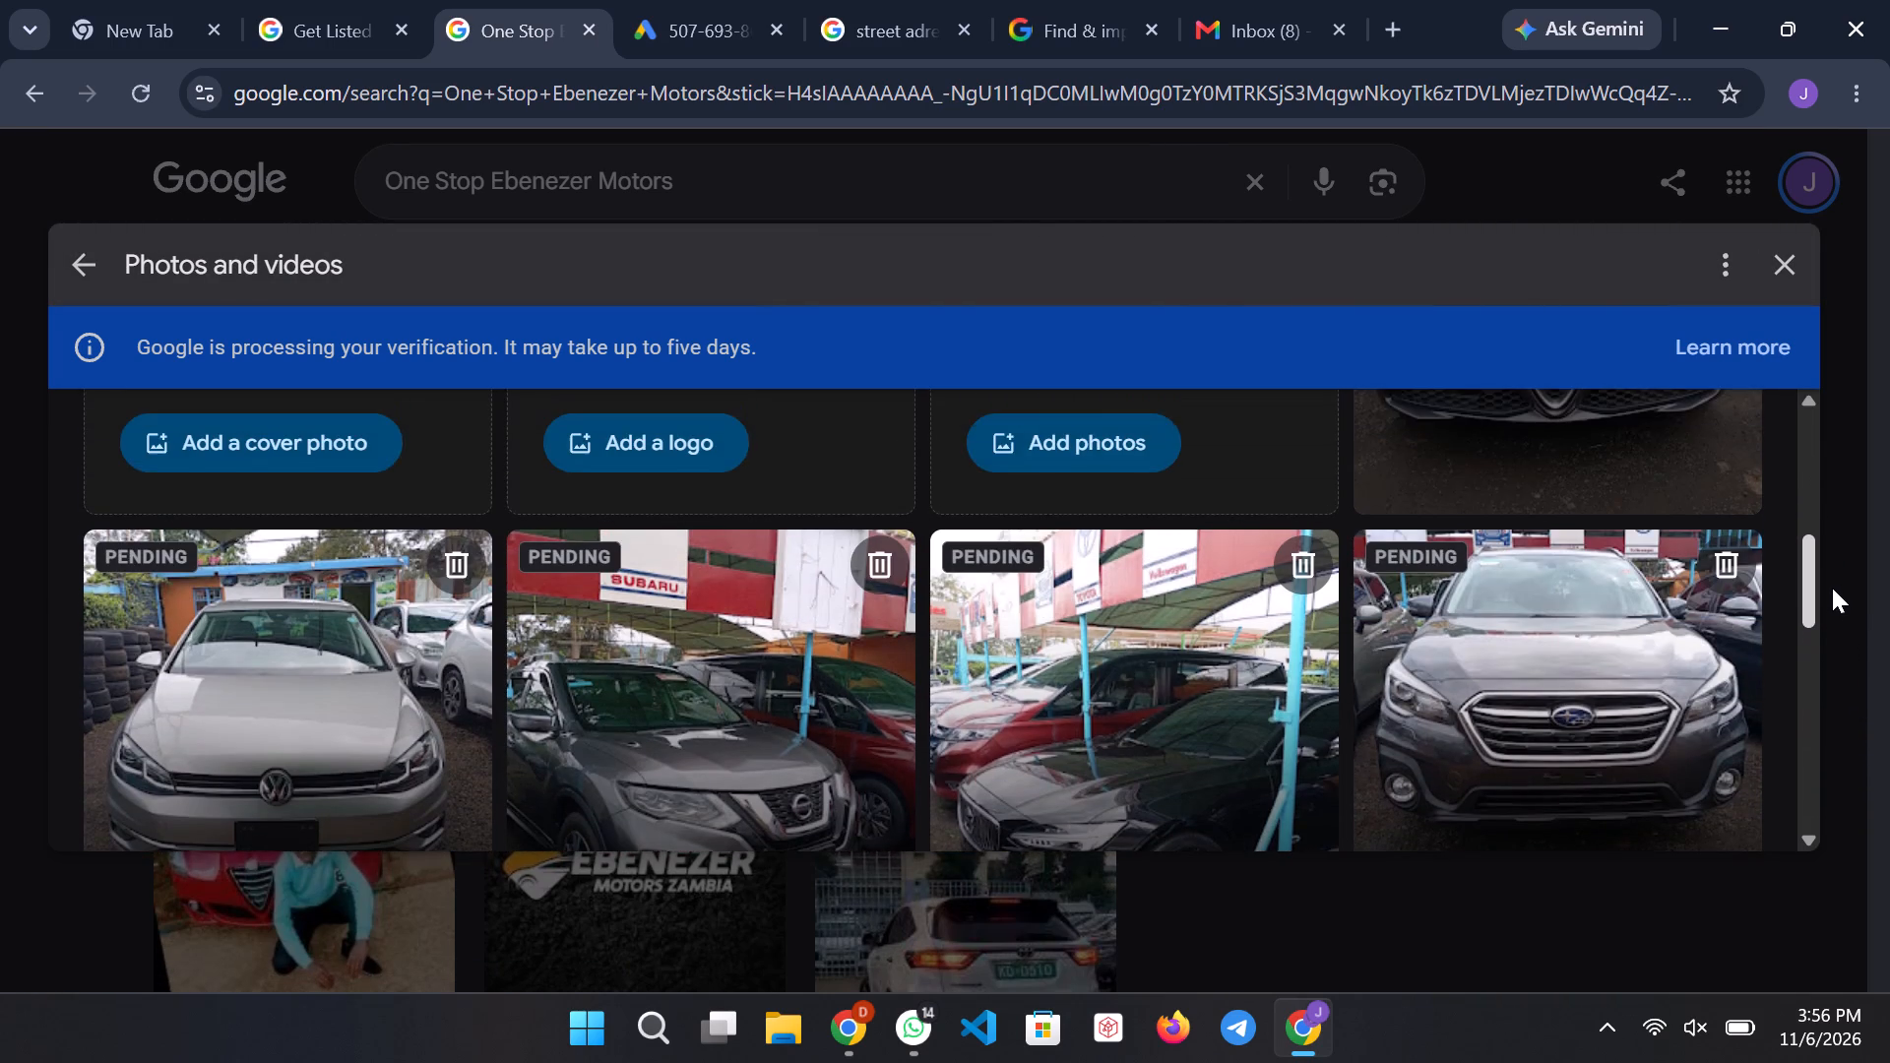
pyautogui.moveTo(1832, 588); pyautogui.dragTo(1825, 421)
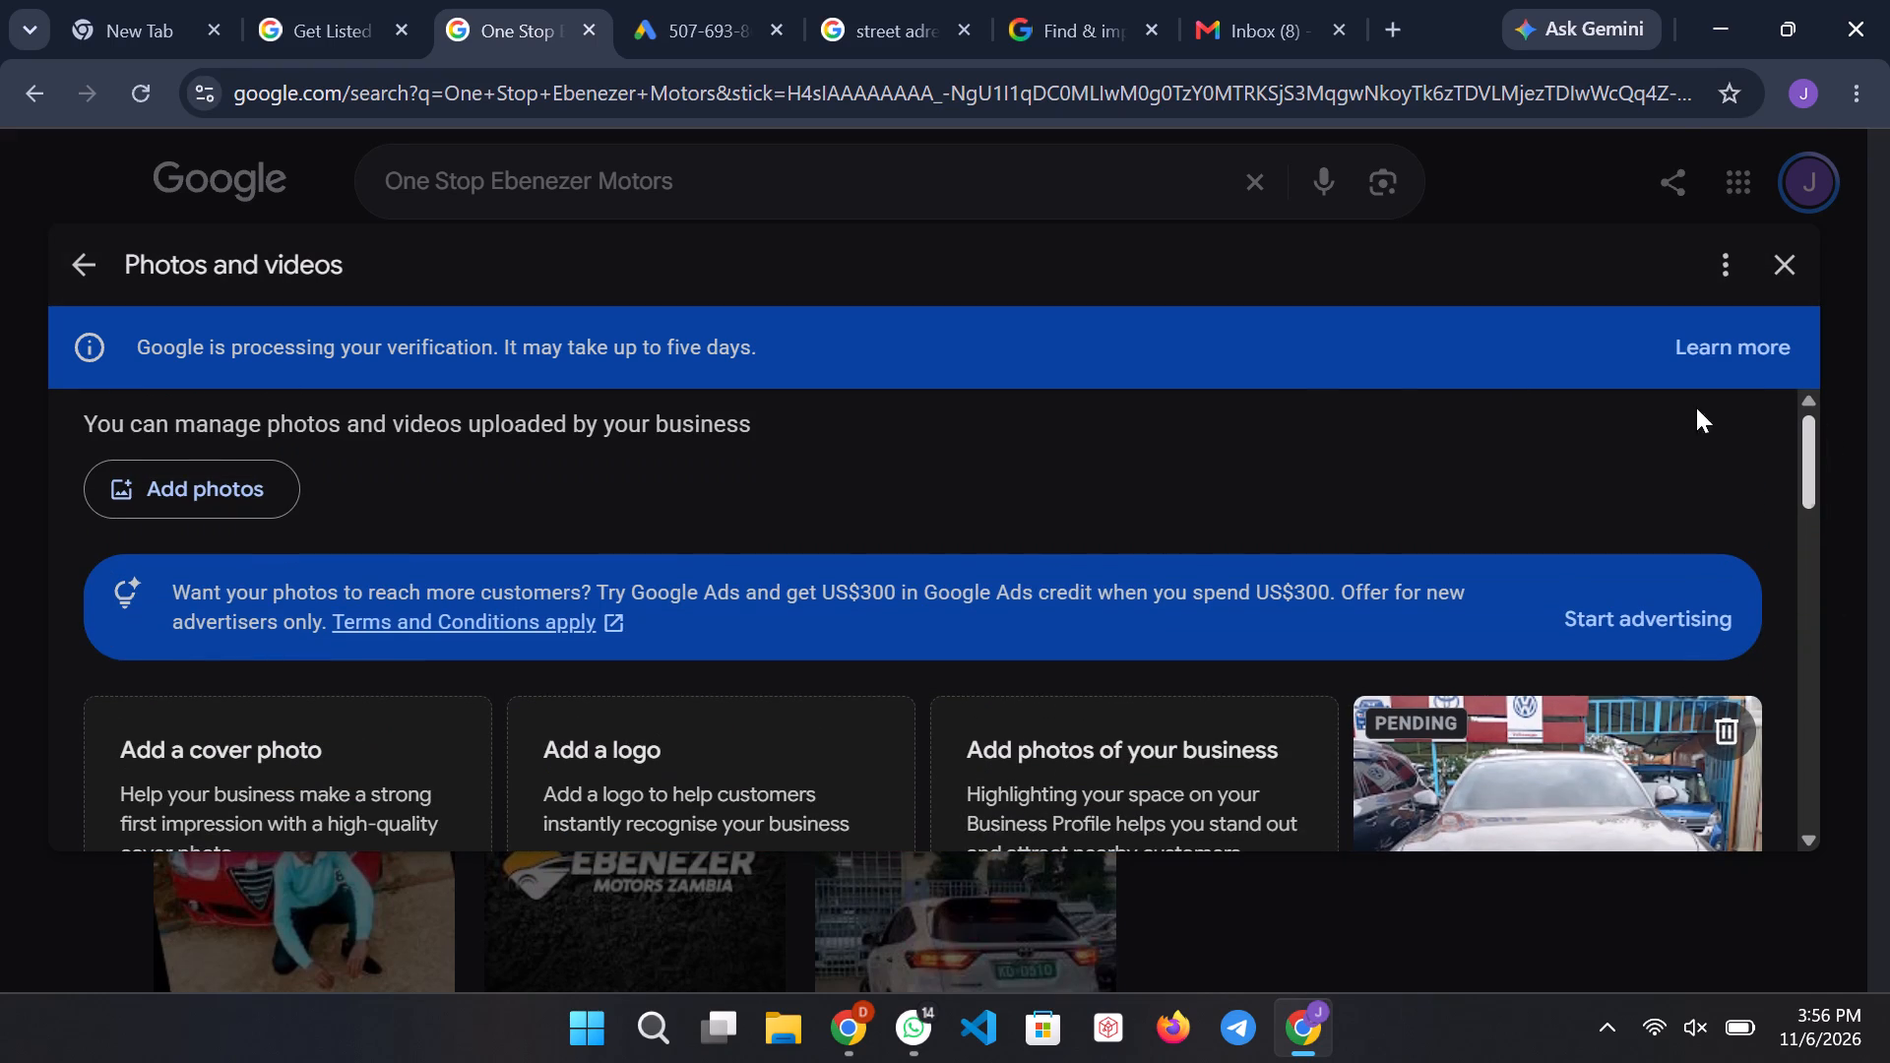
pyautogui.click(1618, 618)
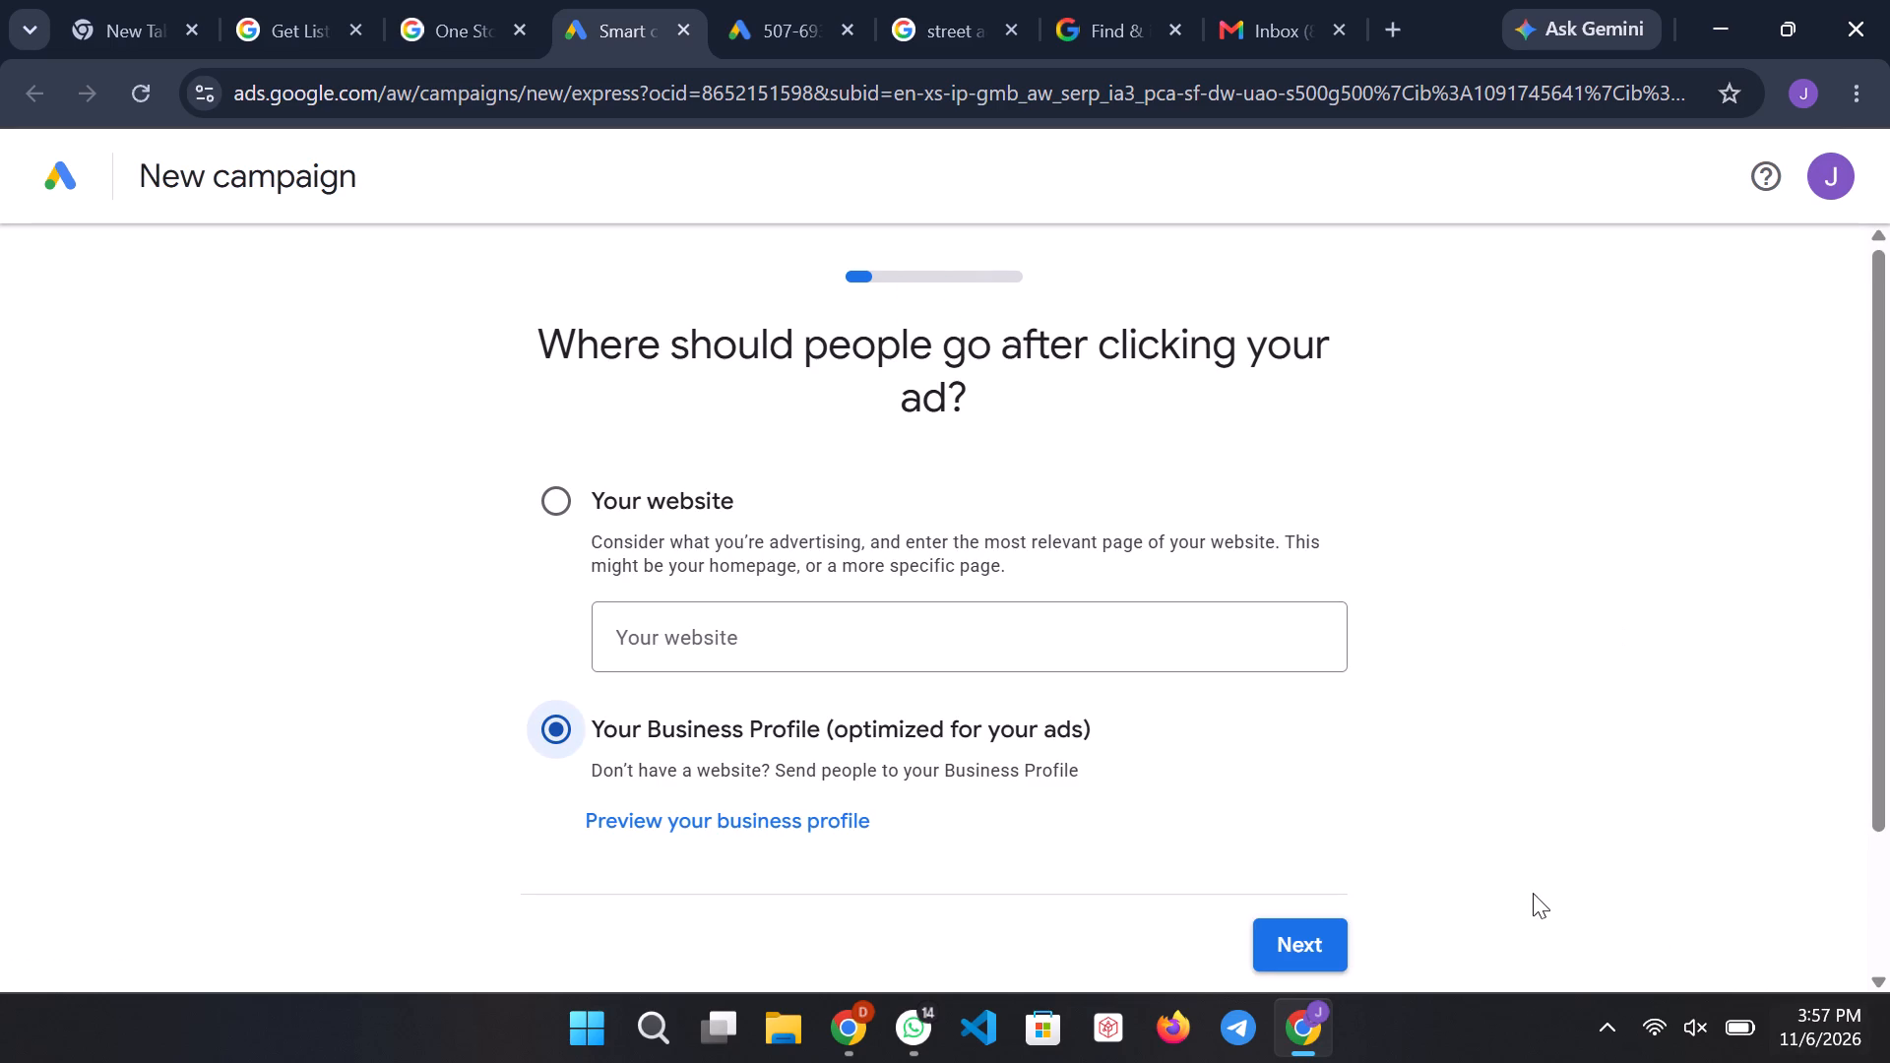
# Use the Business Profile as the ad's landing destination, check its desktop preview and continue to the advertising goal.
pyautogui.click(1314, 956)
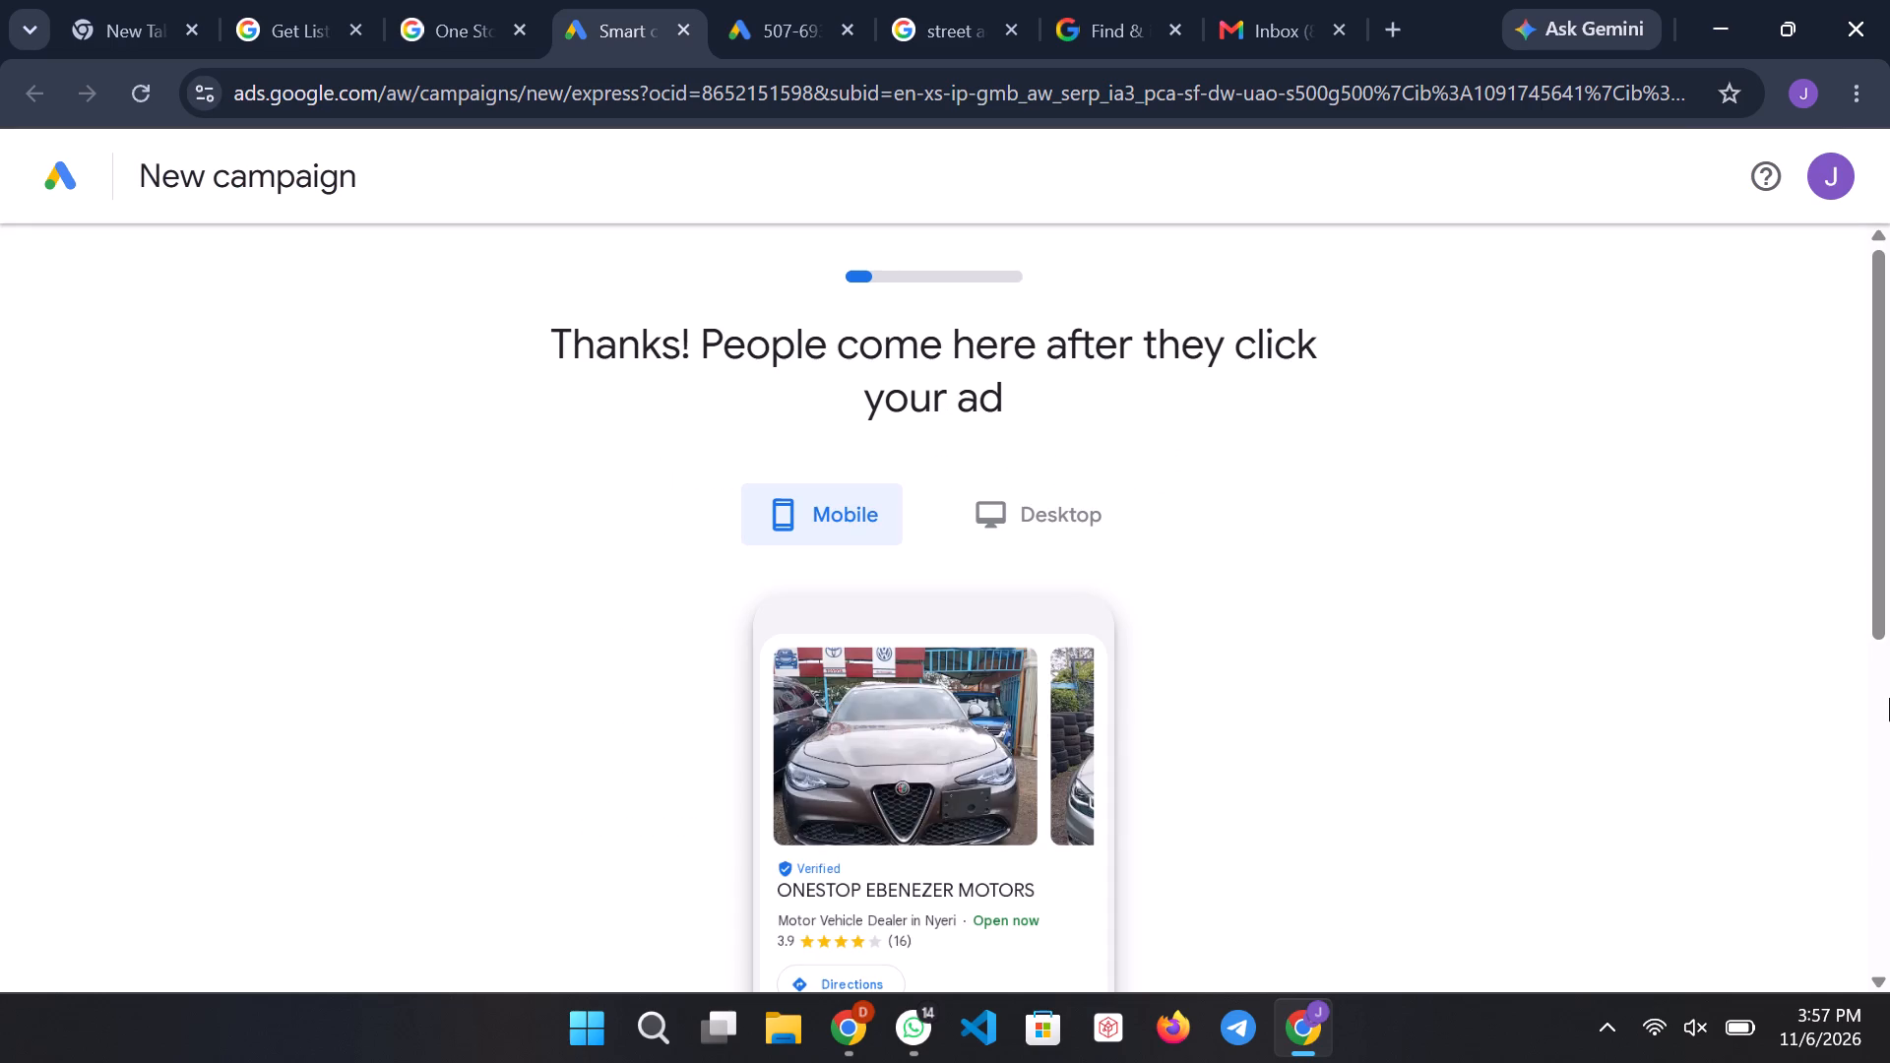
pyautogui.click(1033, 512)
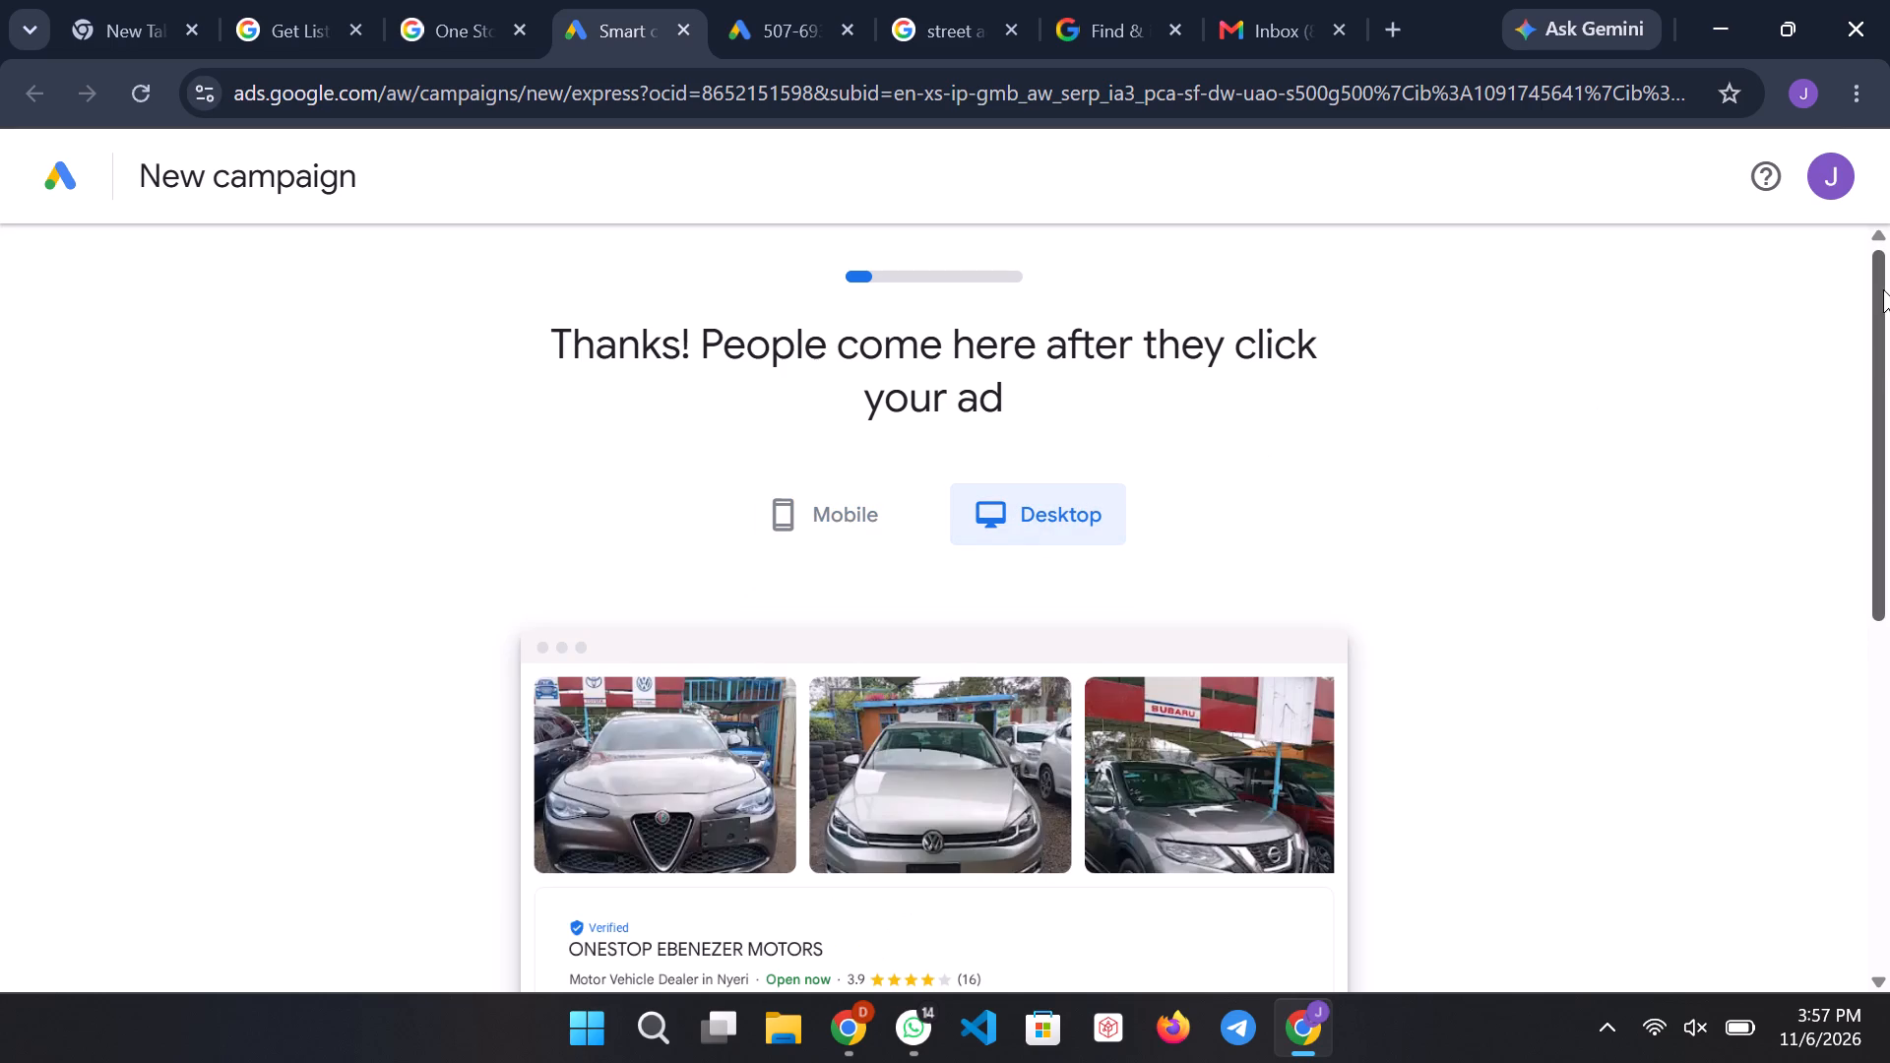
pyautogui.moveTo(1882, 284); pyautogui.dragTo(1877, 538)
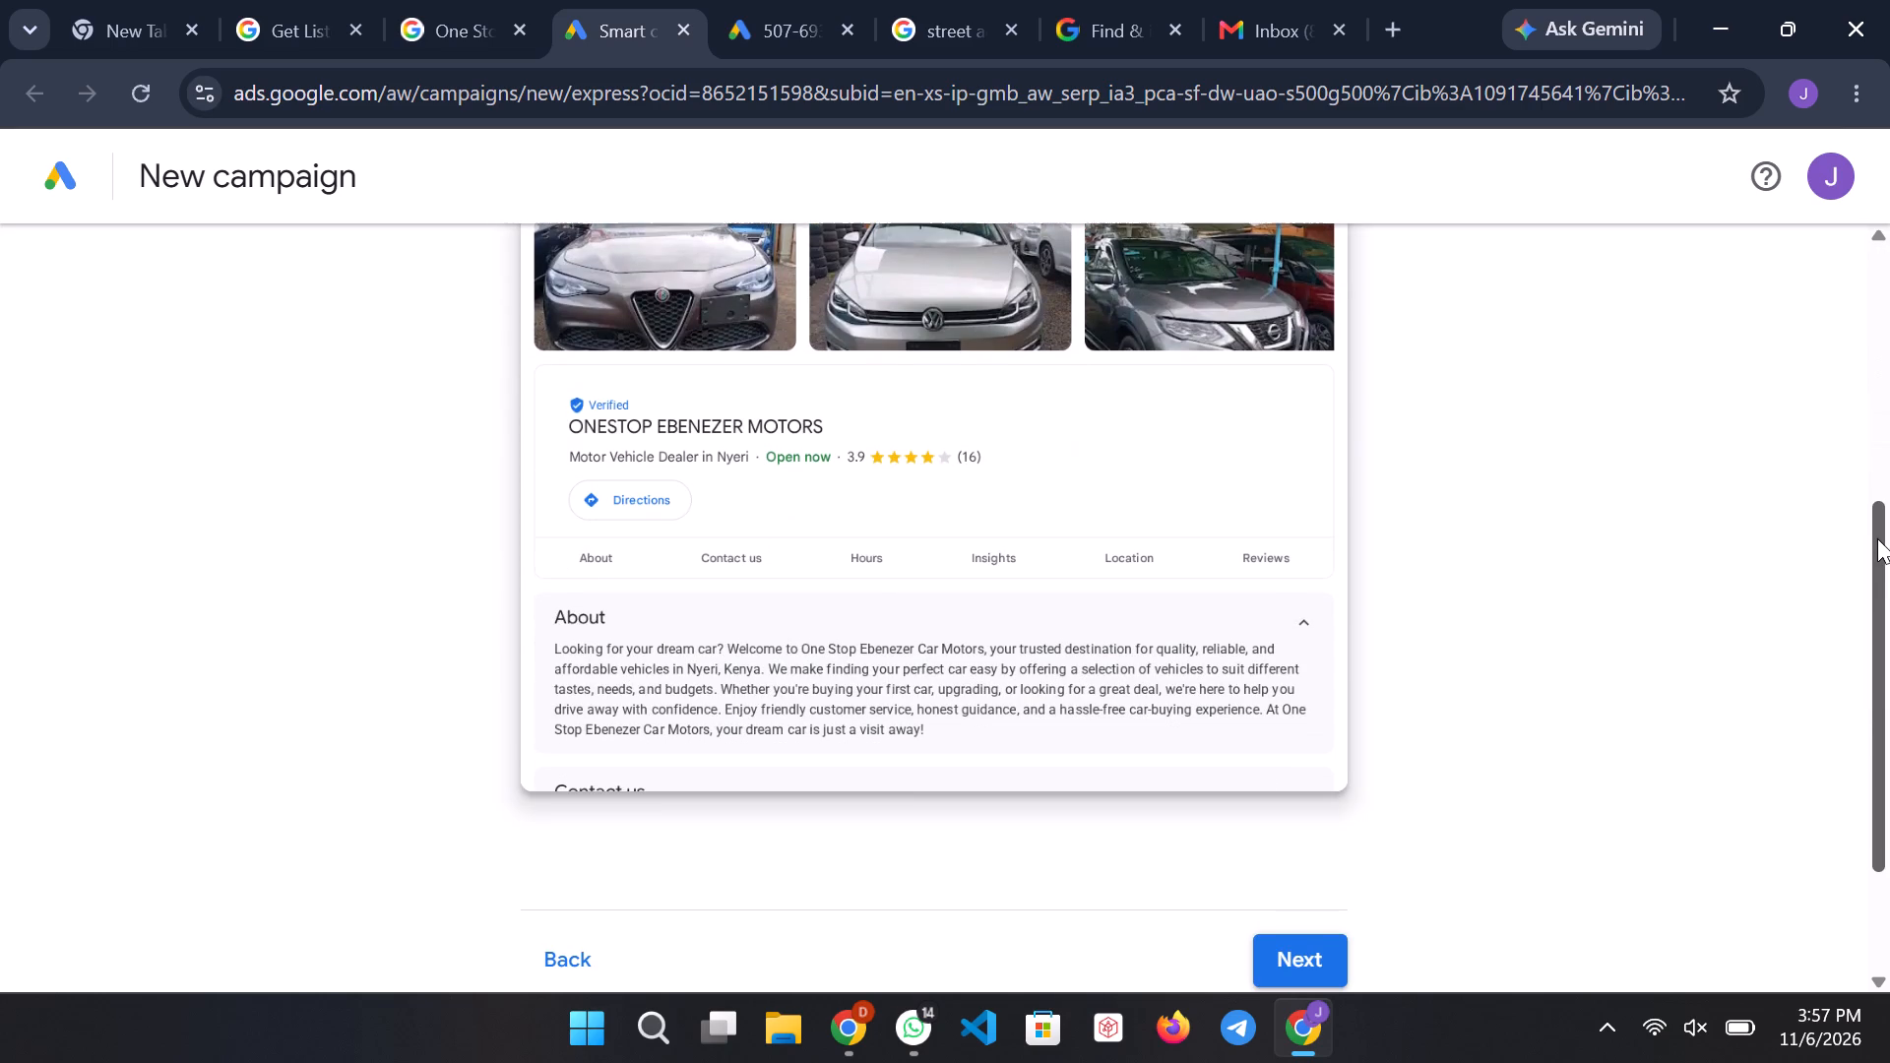
pyautogui.moveTo(1877, 538); pyautogui.dragTo(1878, 648)
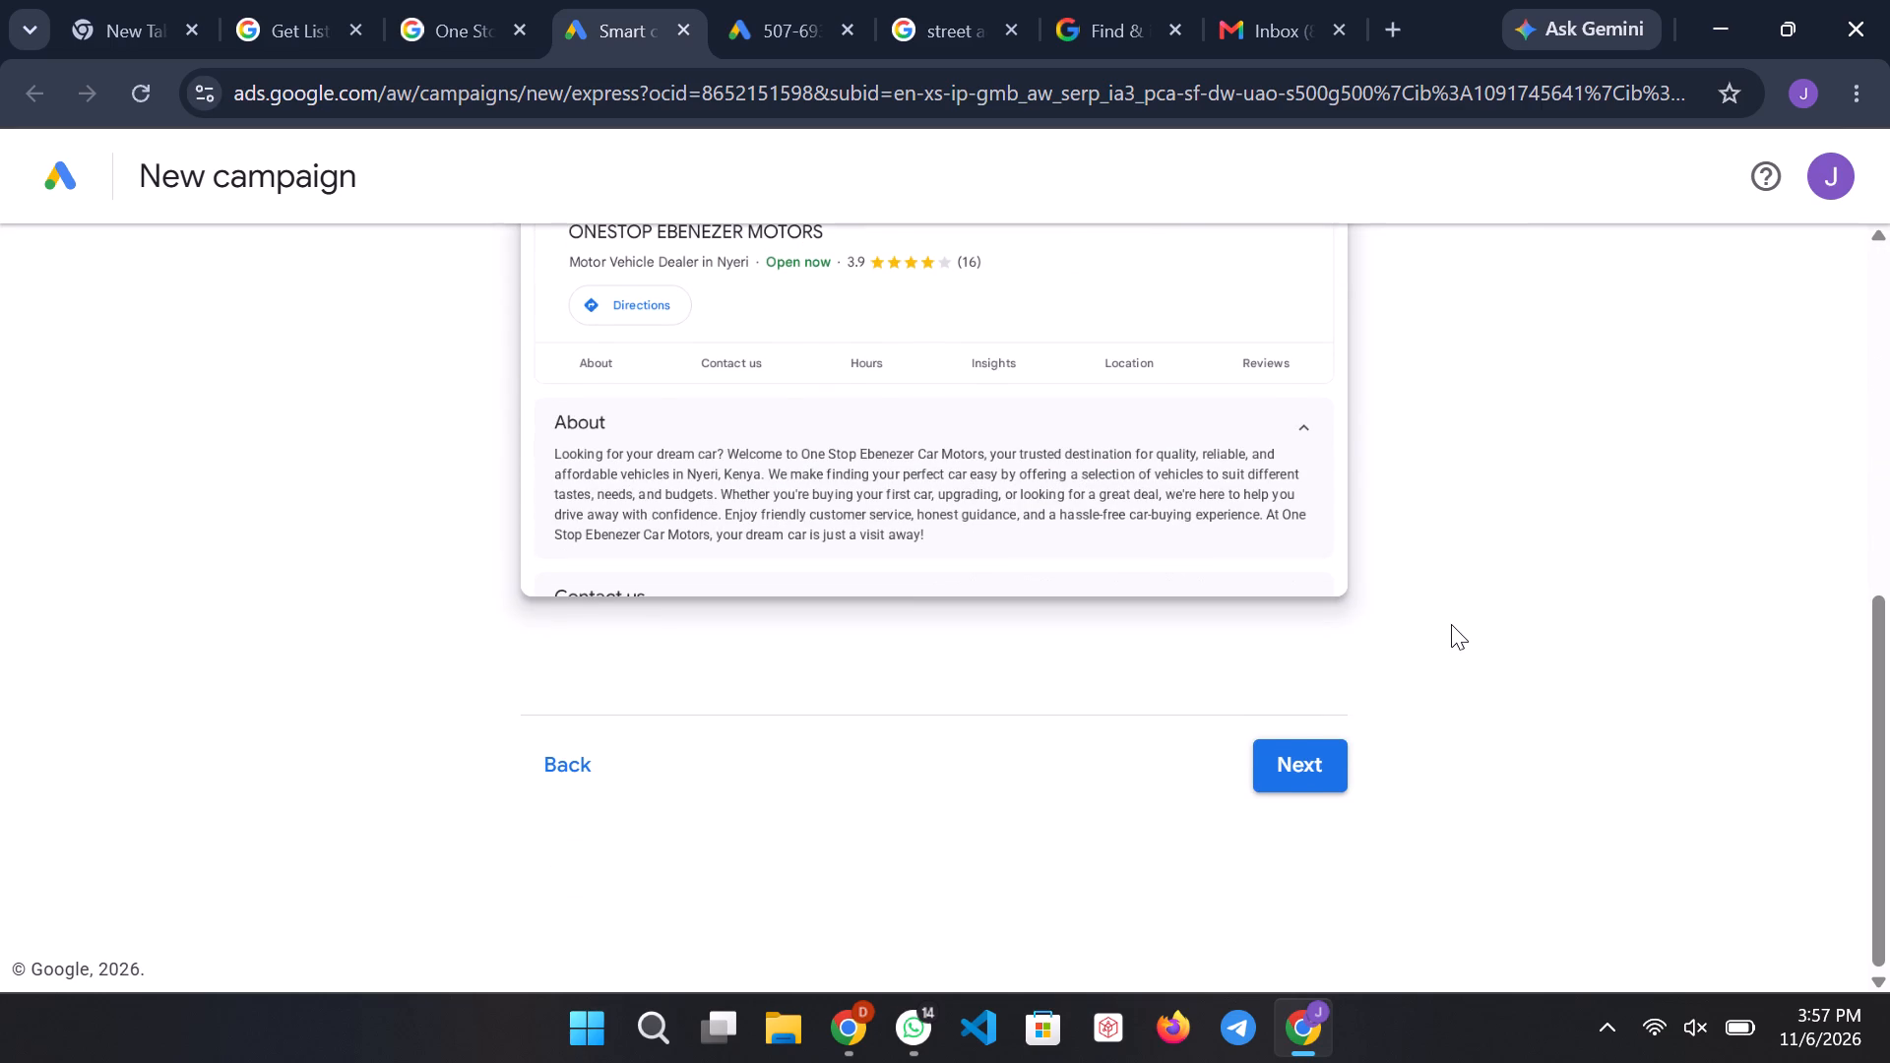
pyautogui.click(1299, 760)
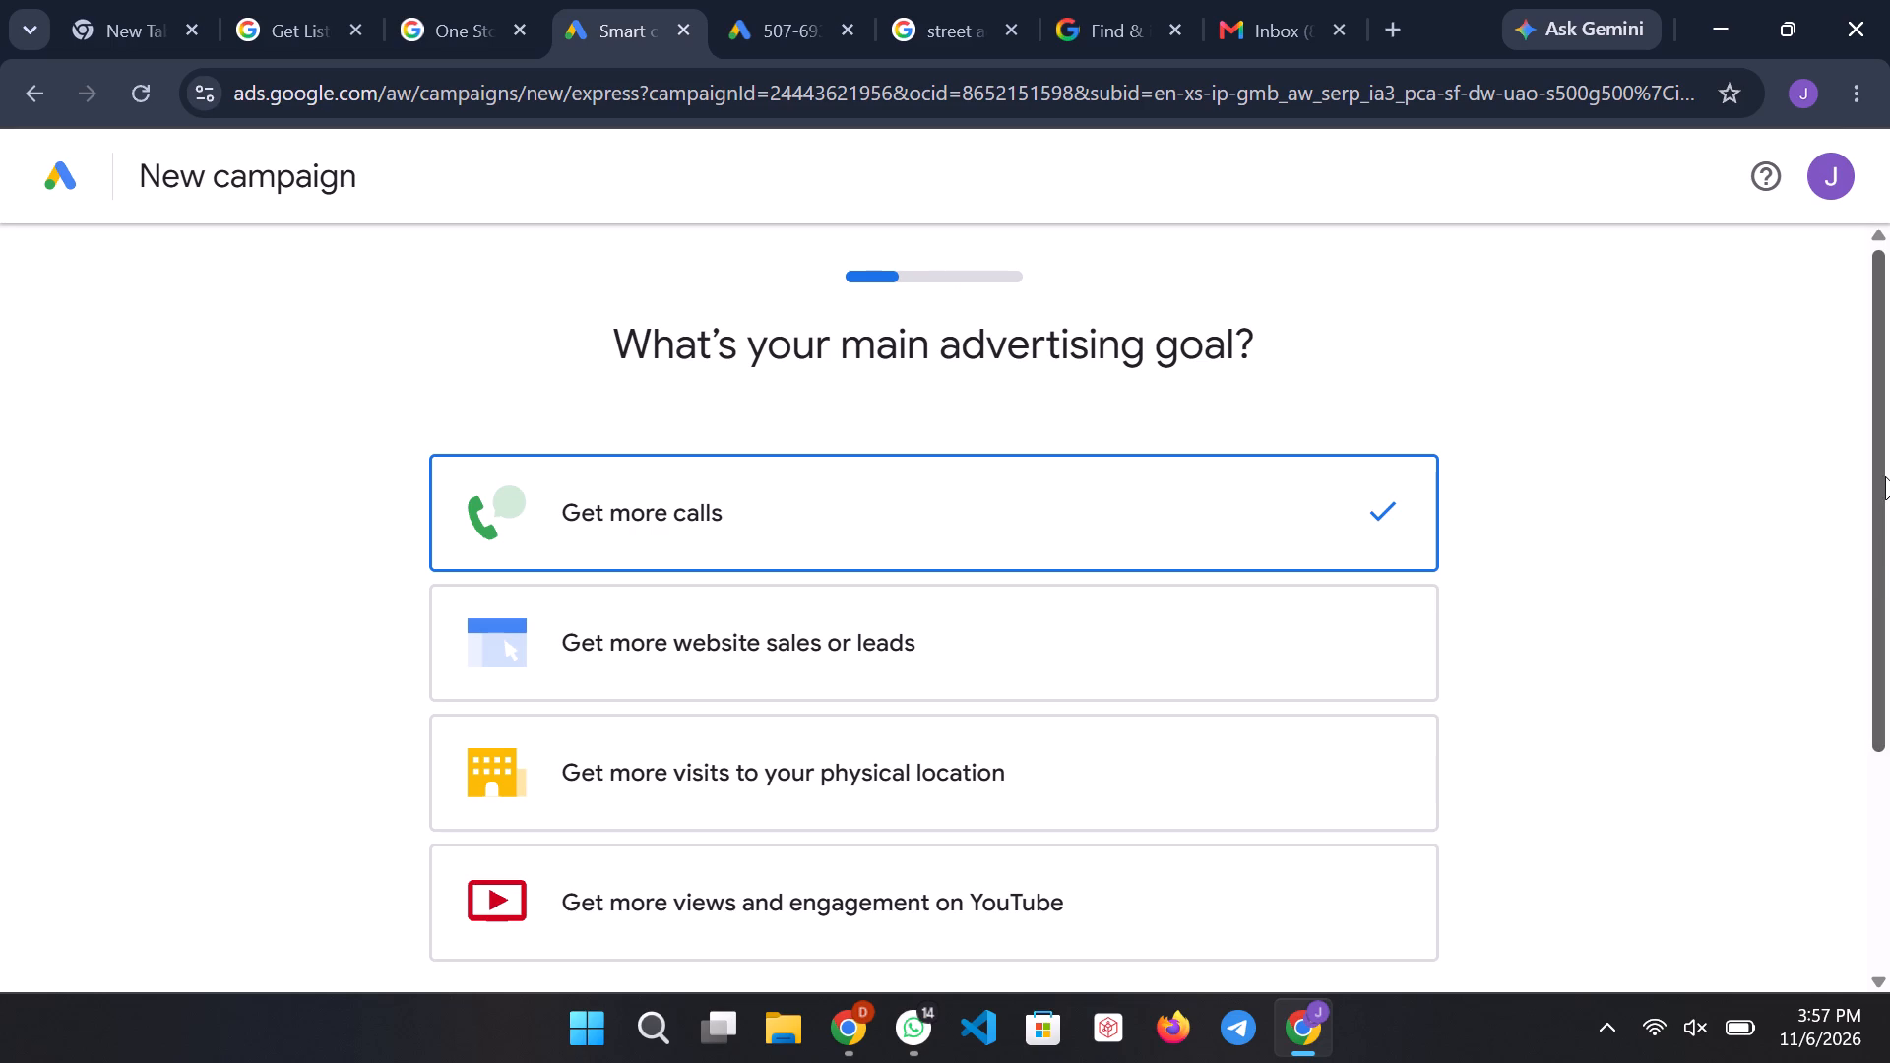
# Choose "Get more visits to your physical location" as the campaign's main advertising goal.
pyautogui.moveTo(1886, 425); pyautogui.dragTo(1883, 461)
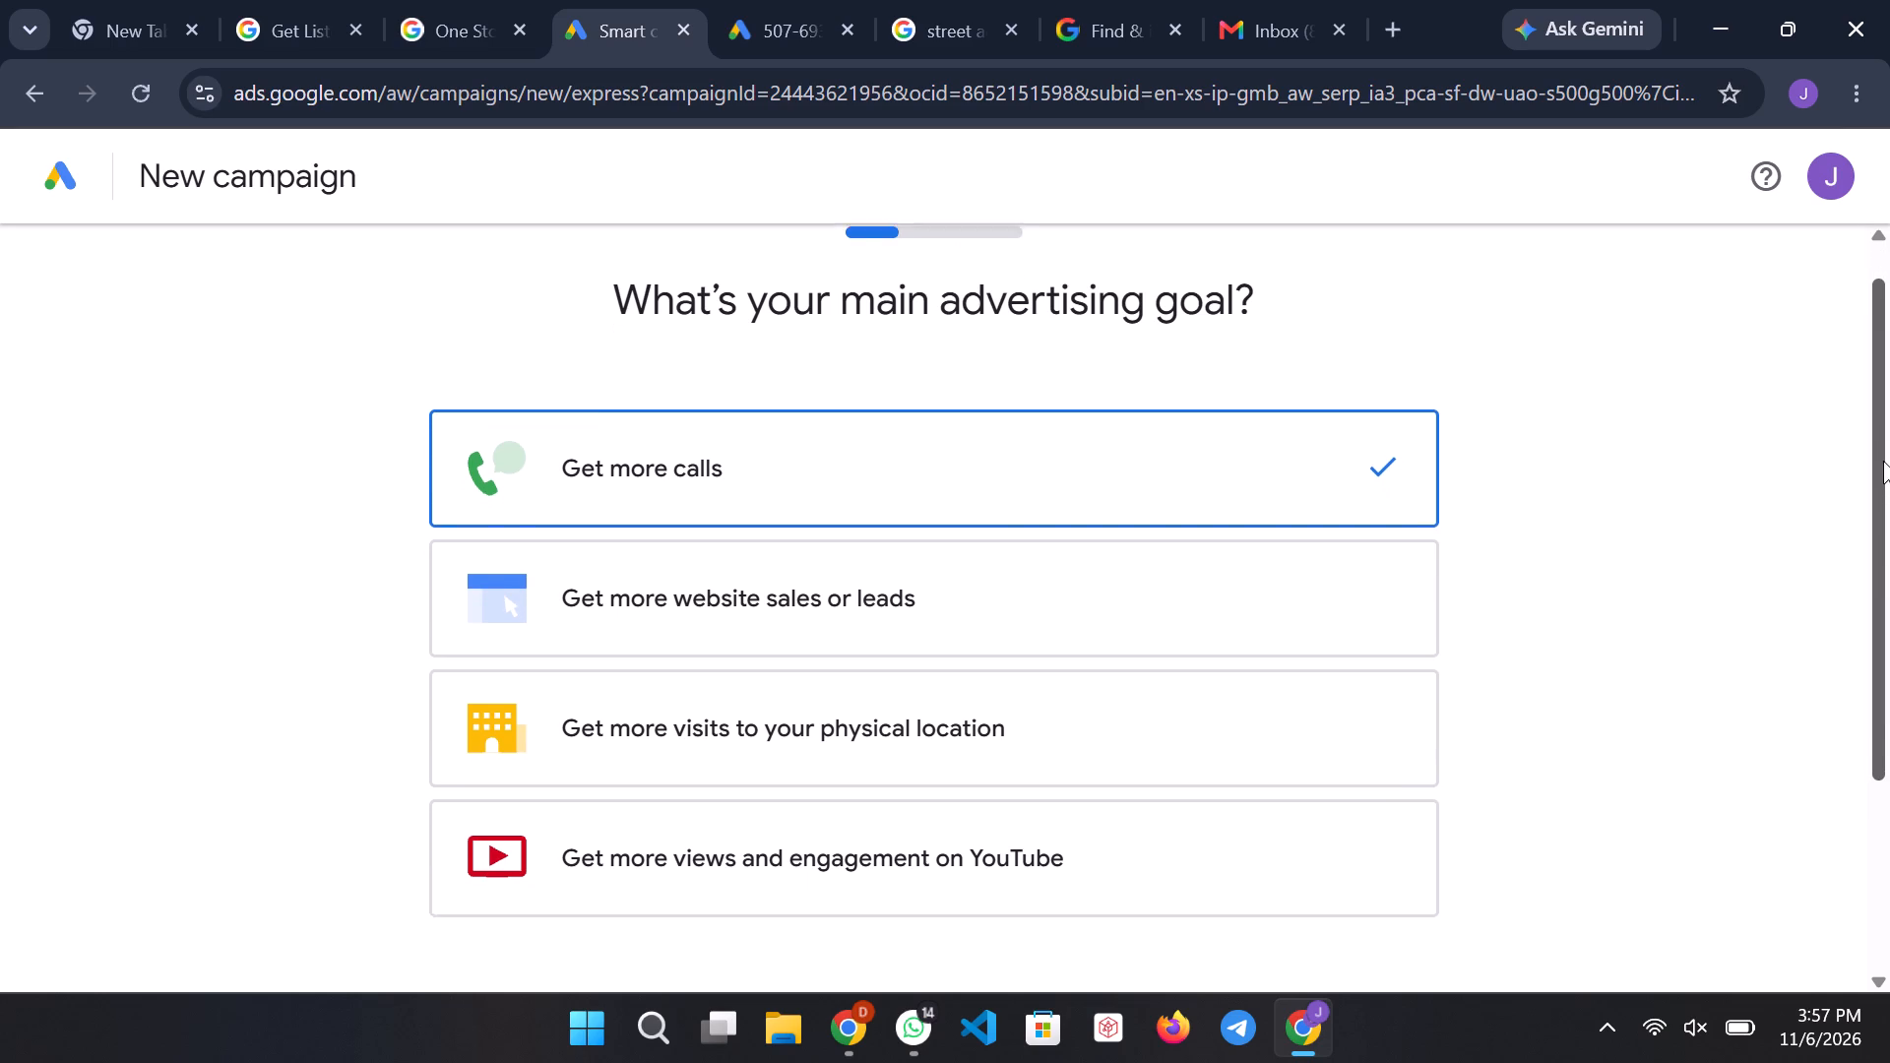
pyautogui.moveTo(1883, 461); pyautogui.dragTo(1889, 505)
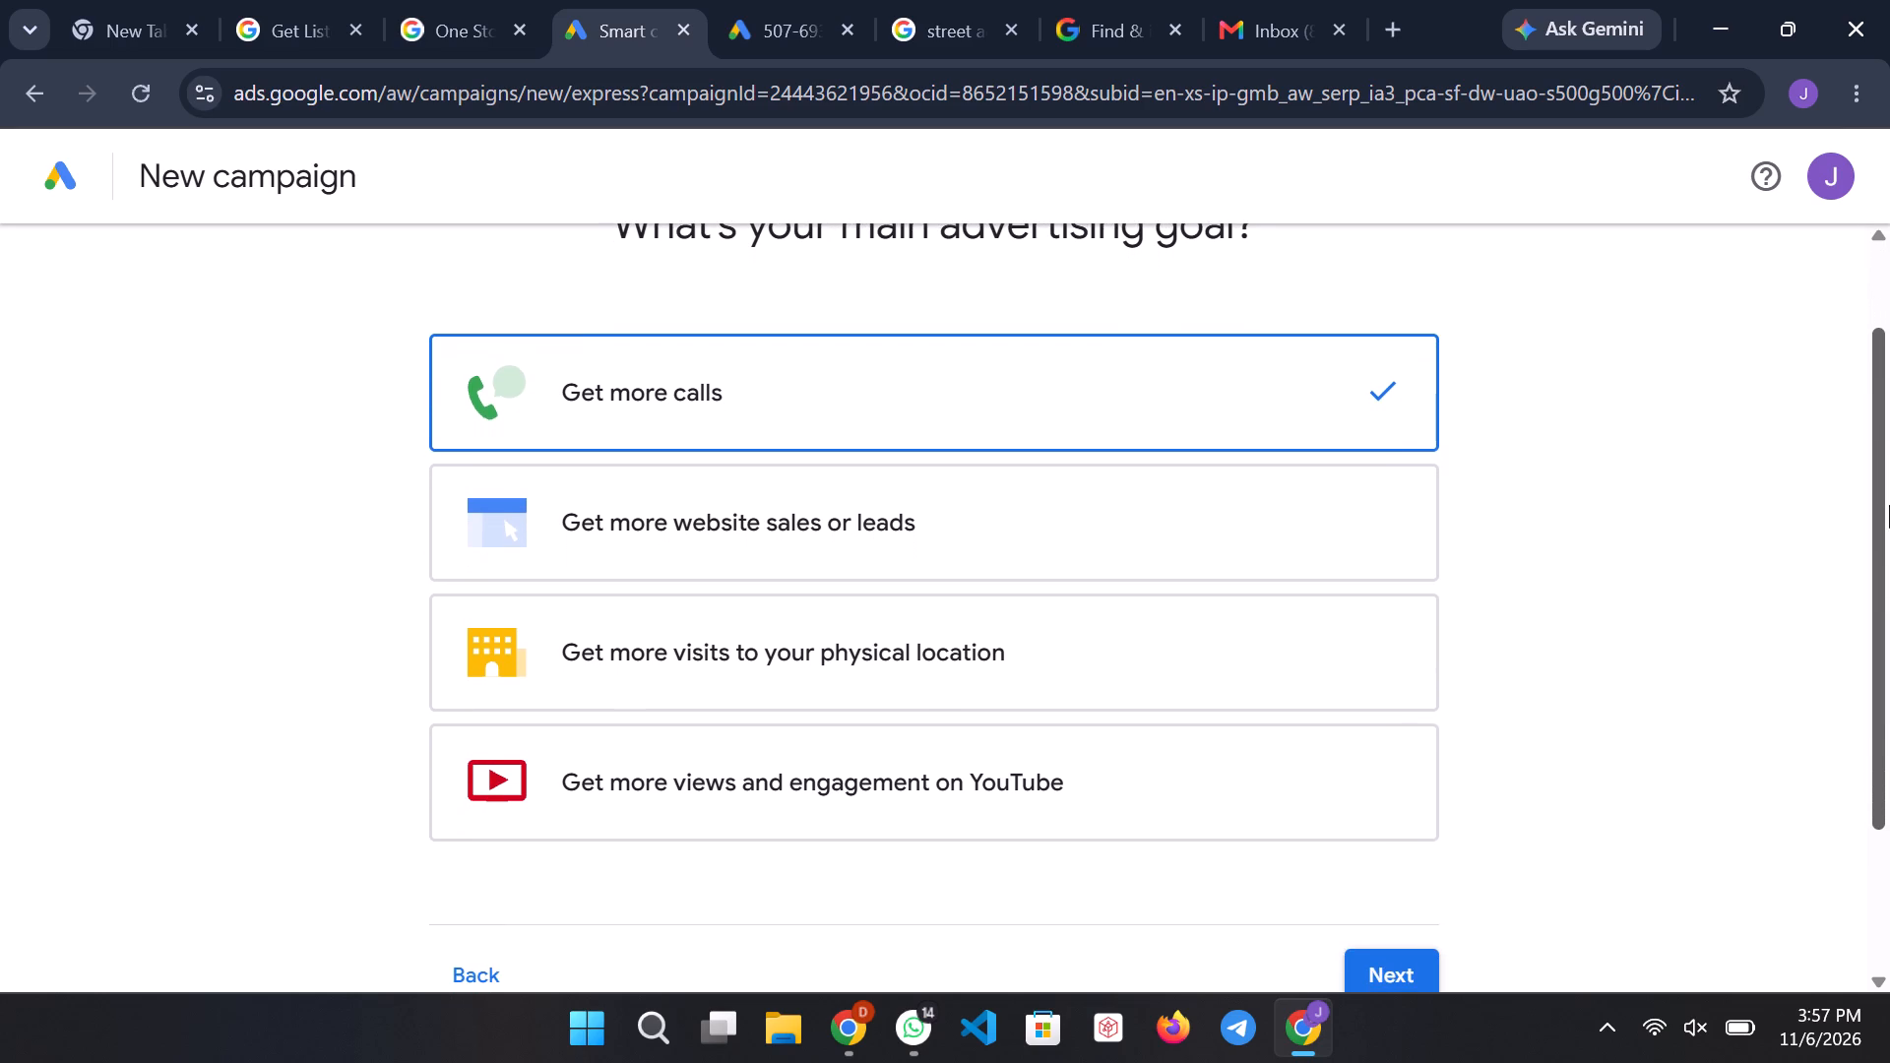
pyautogui.press('pagedown')
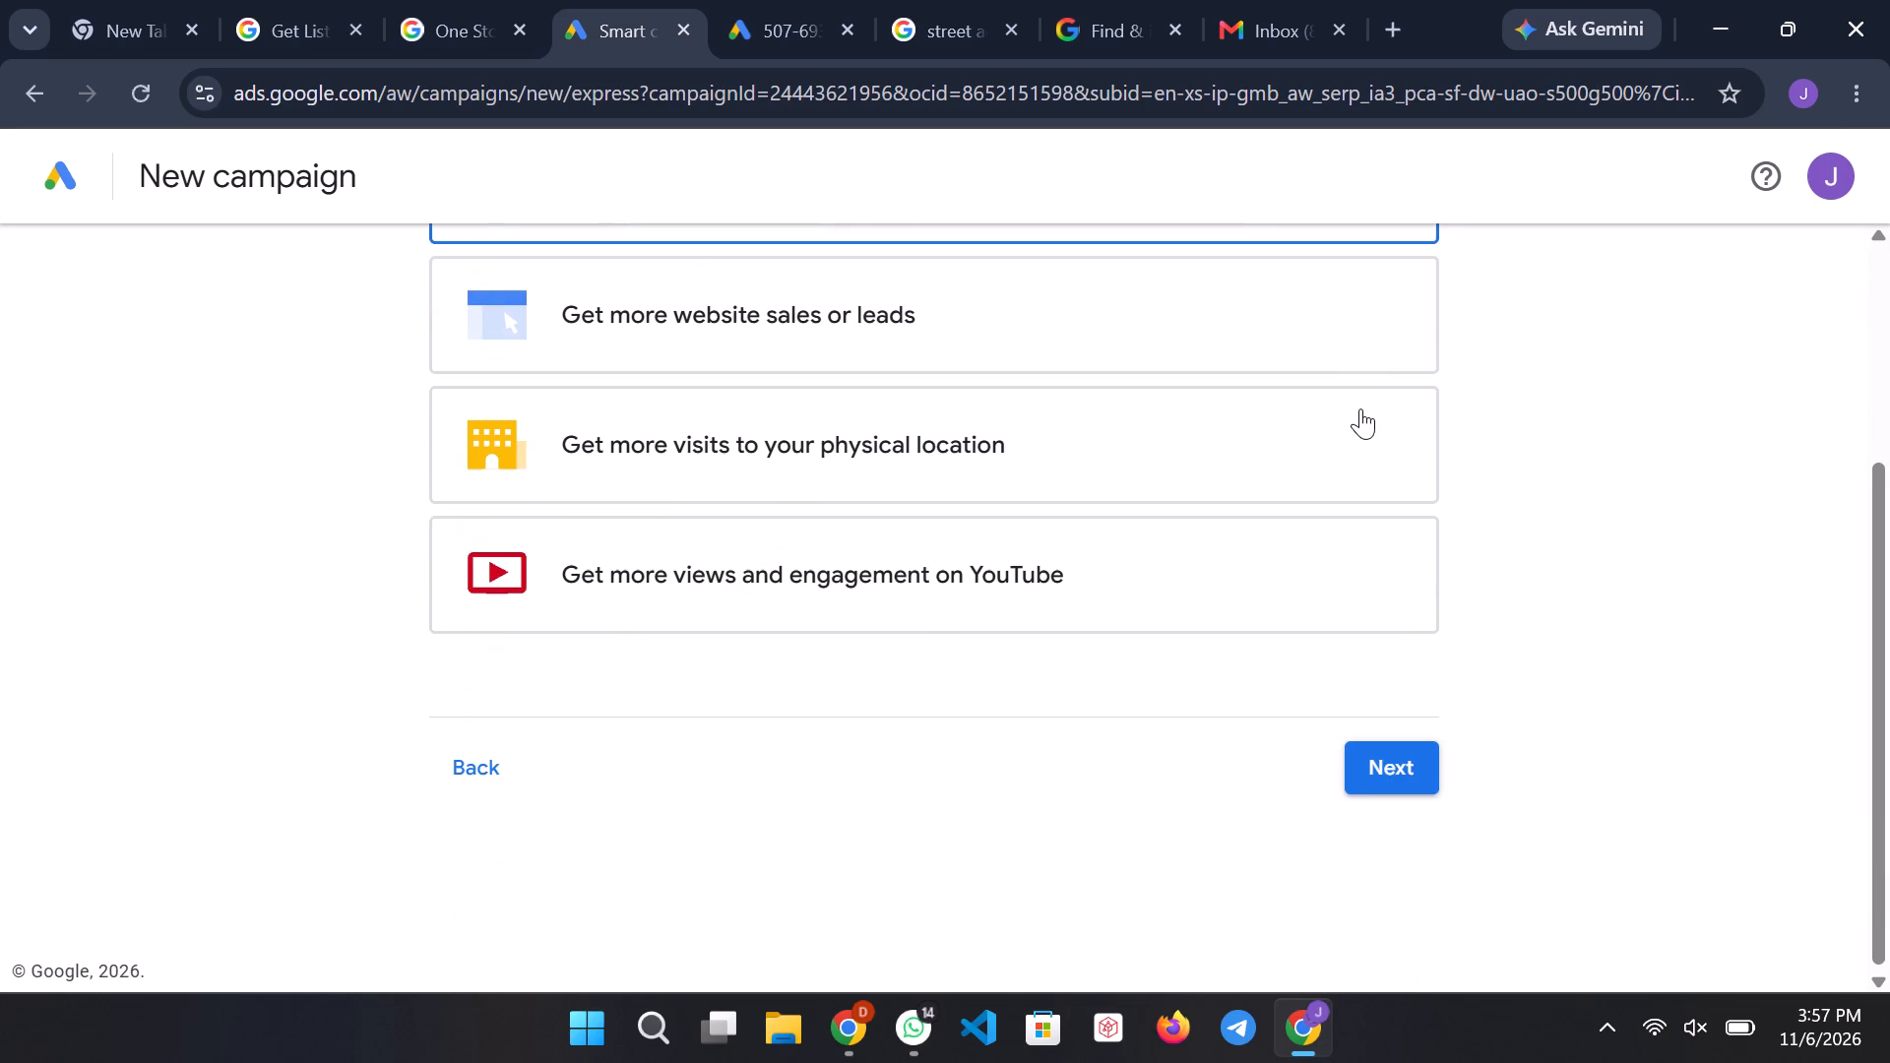
pyautogui.press('pageup')
pyautogui.press('pagedown')
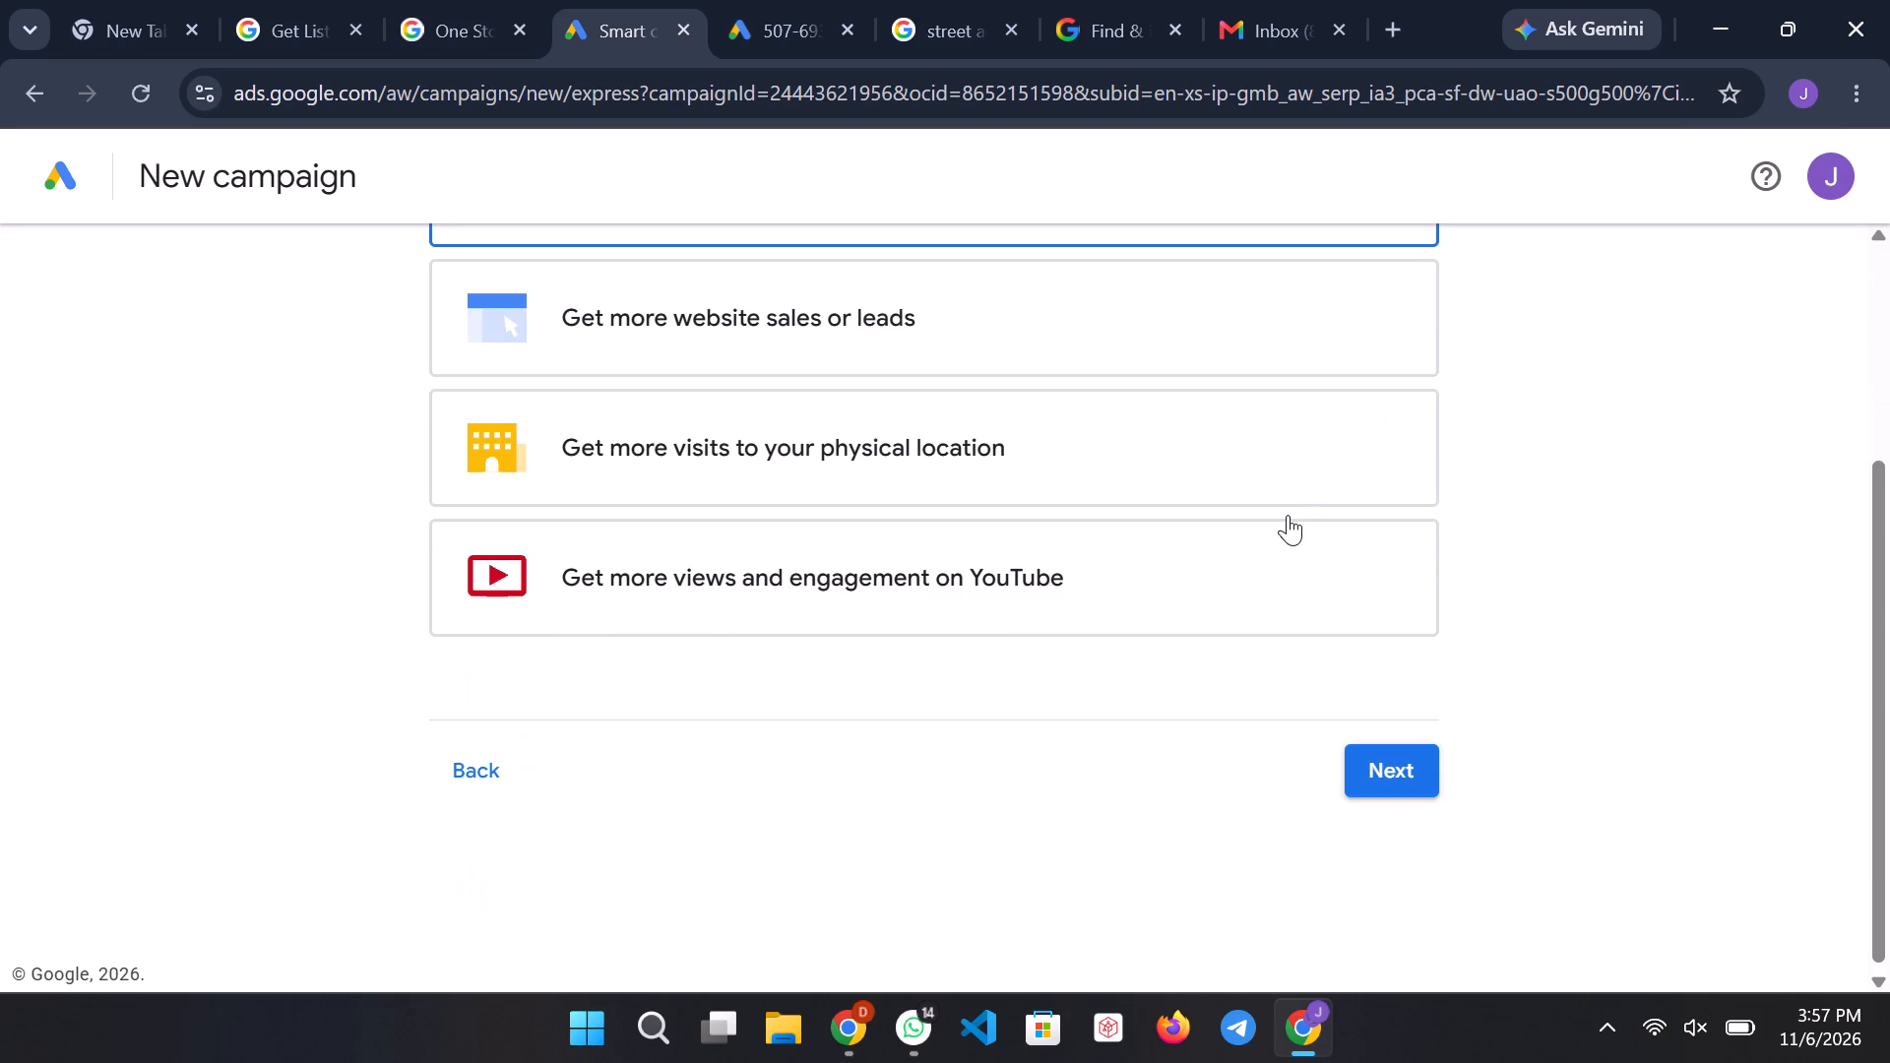
pyautogui.click(1231, 471)
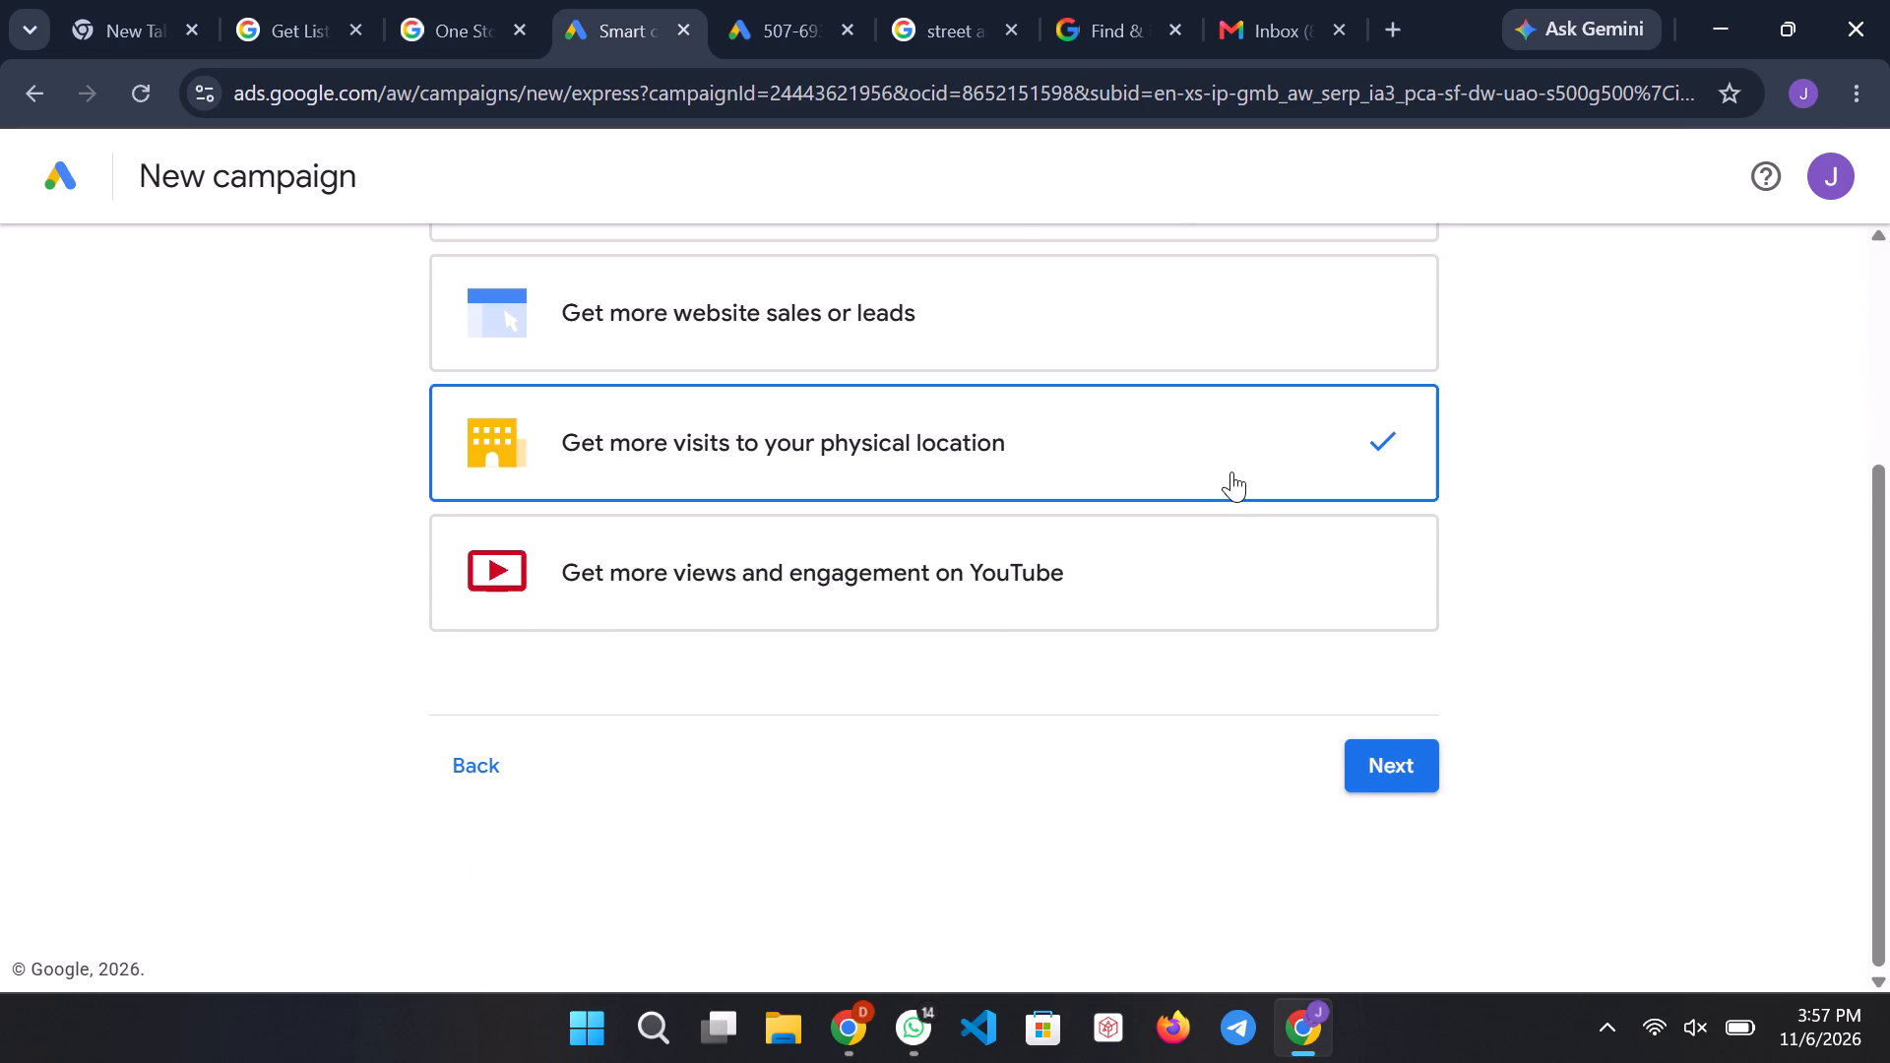
pyautogui.press('Up')
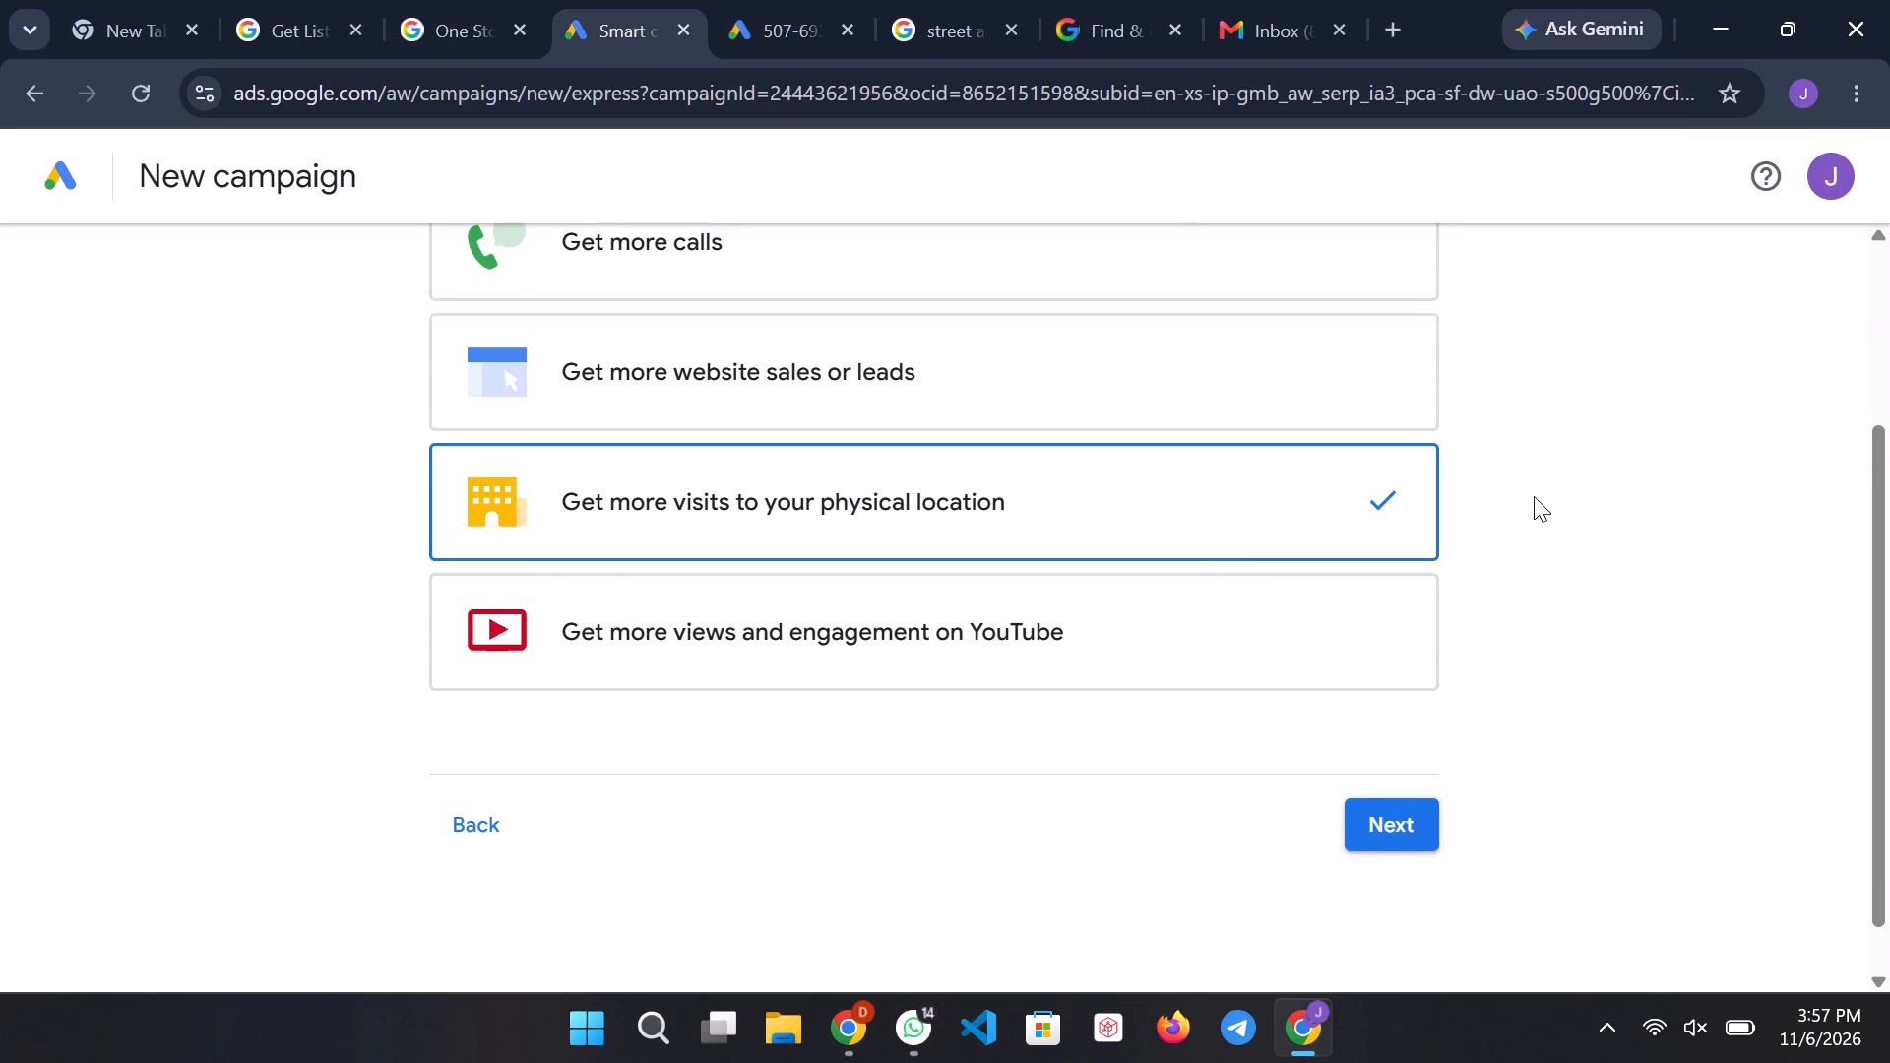
# Change the campaign's main advertising goal to "Get more calls" and continue to writing the ad.
pyautogui.press('Up')
pyautogui.press('Up')
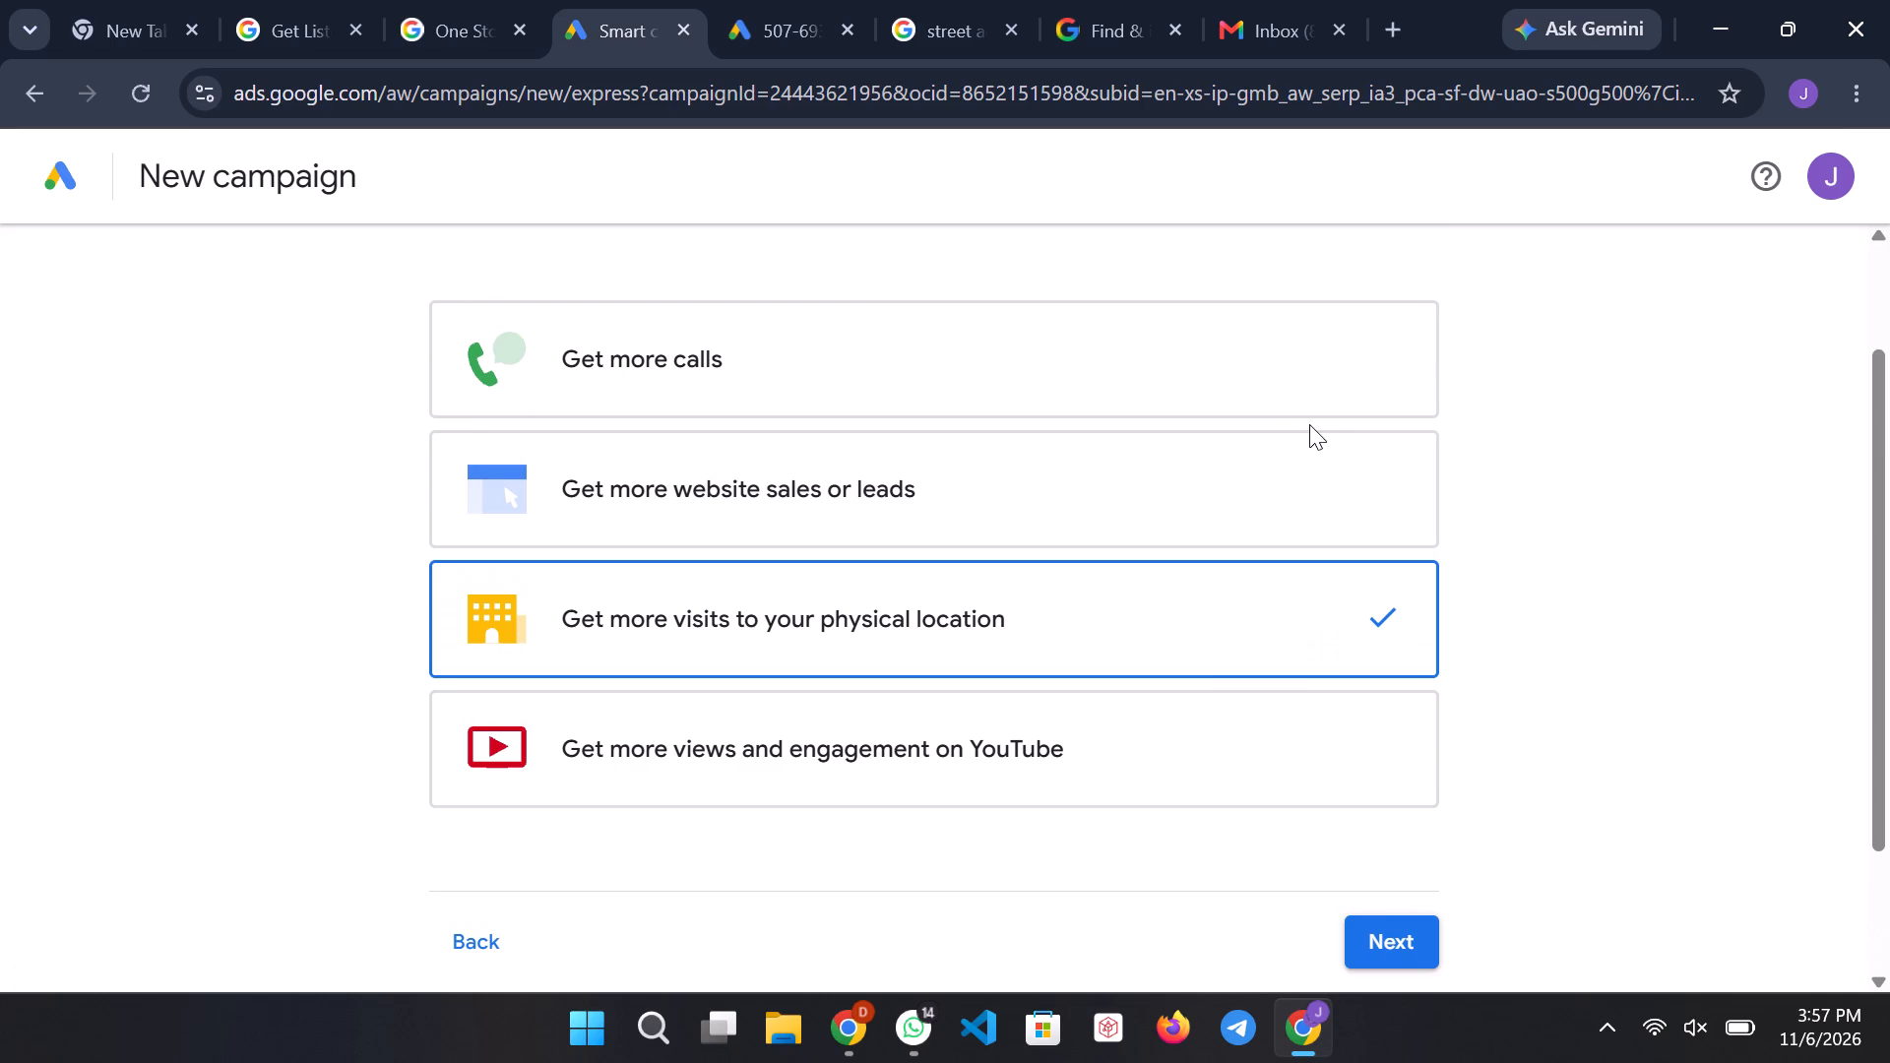
pyautogui.click(1155, 344)
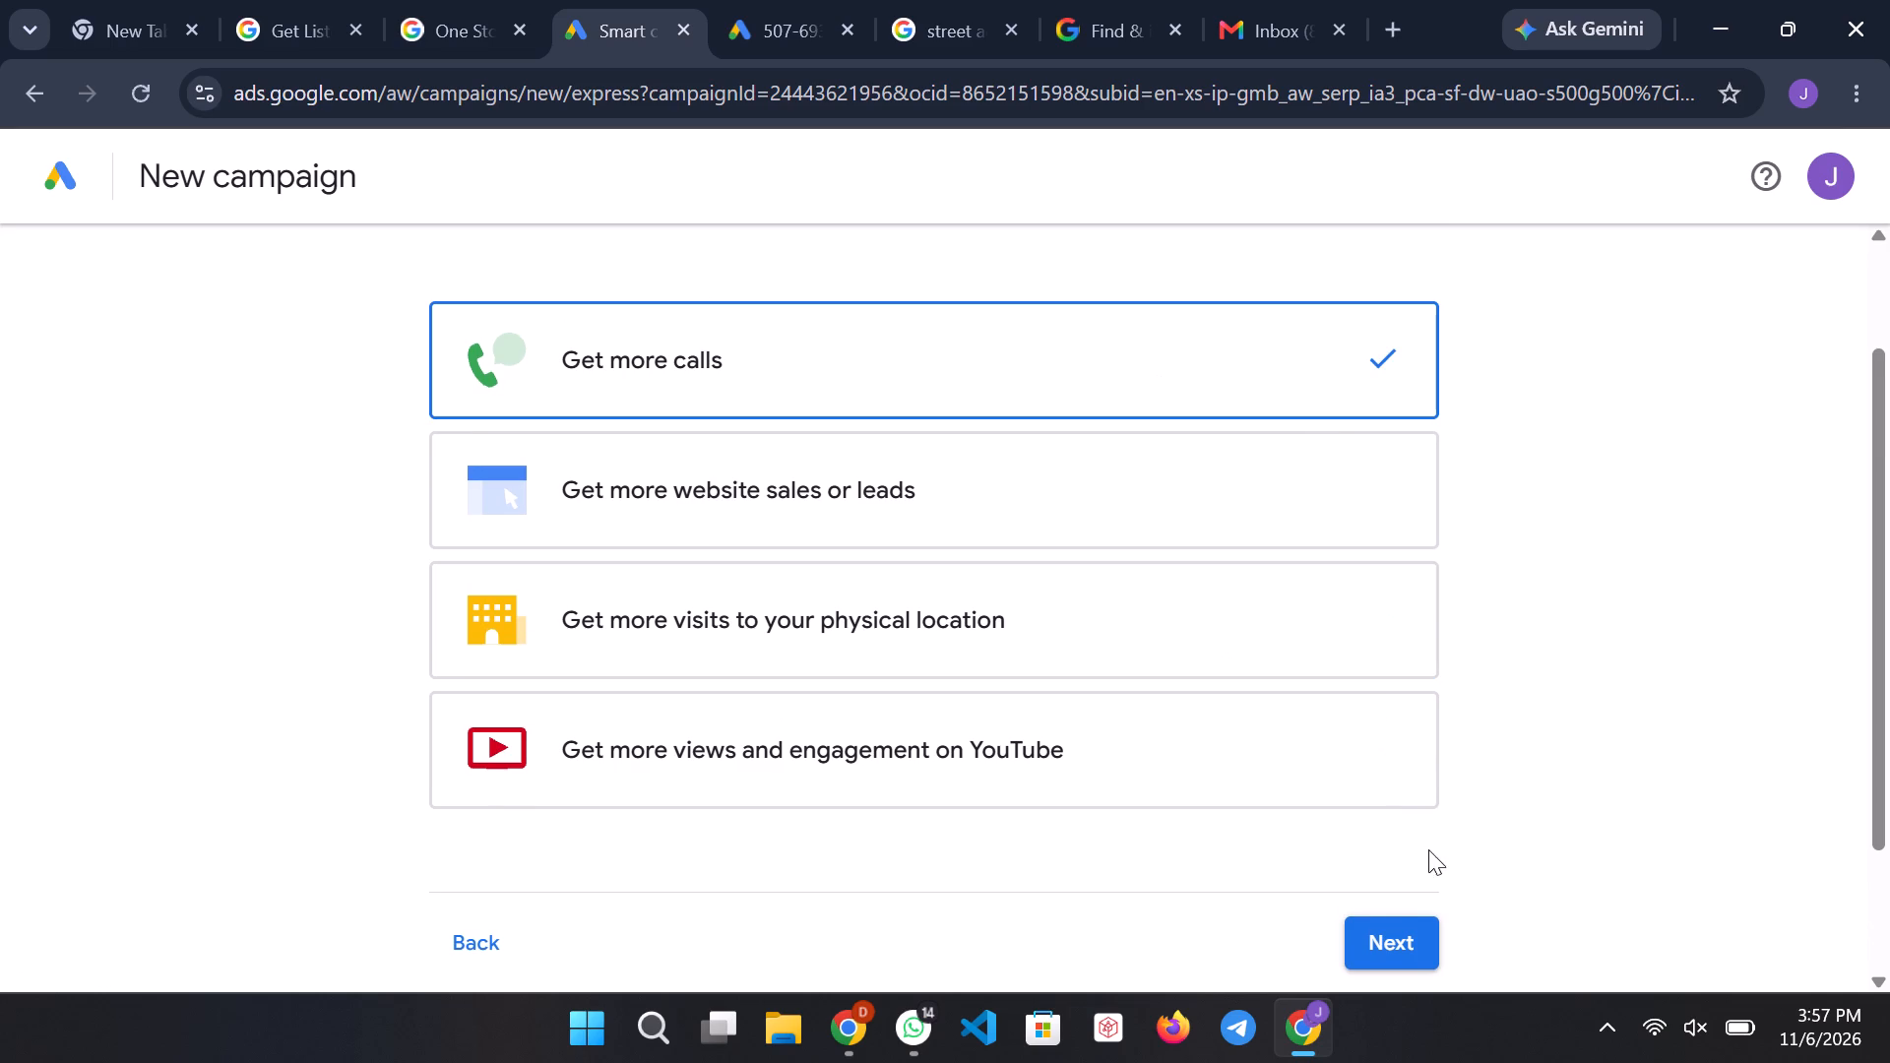
pyautogui.click(1393, 940)
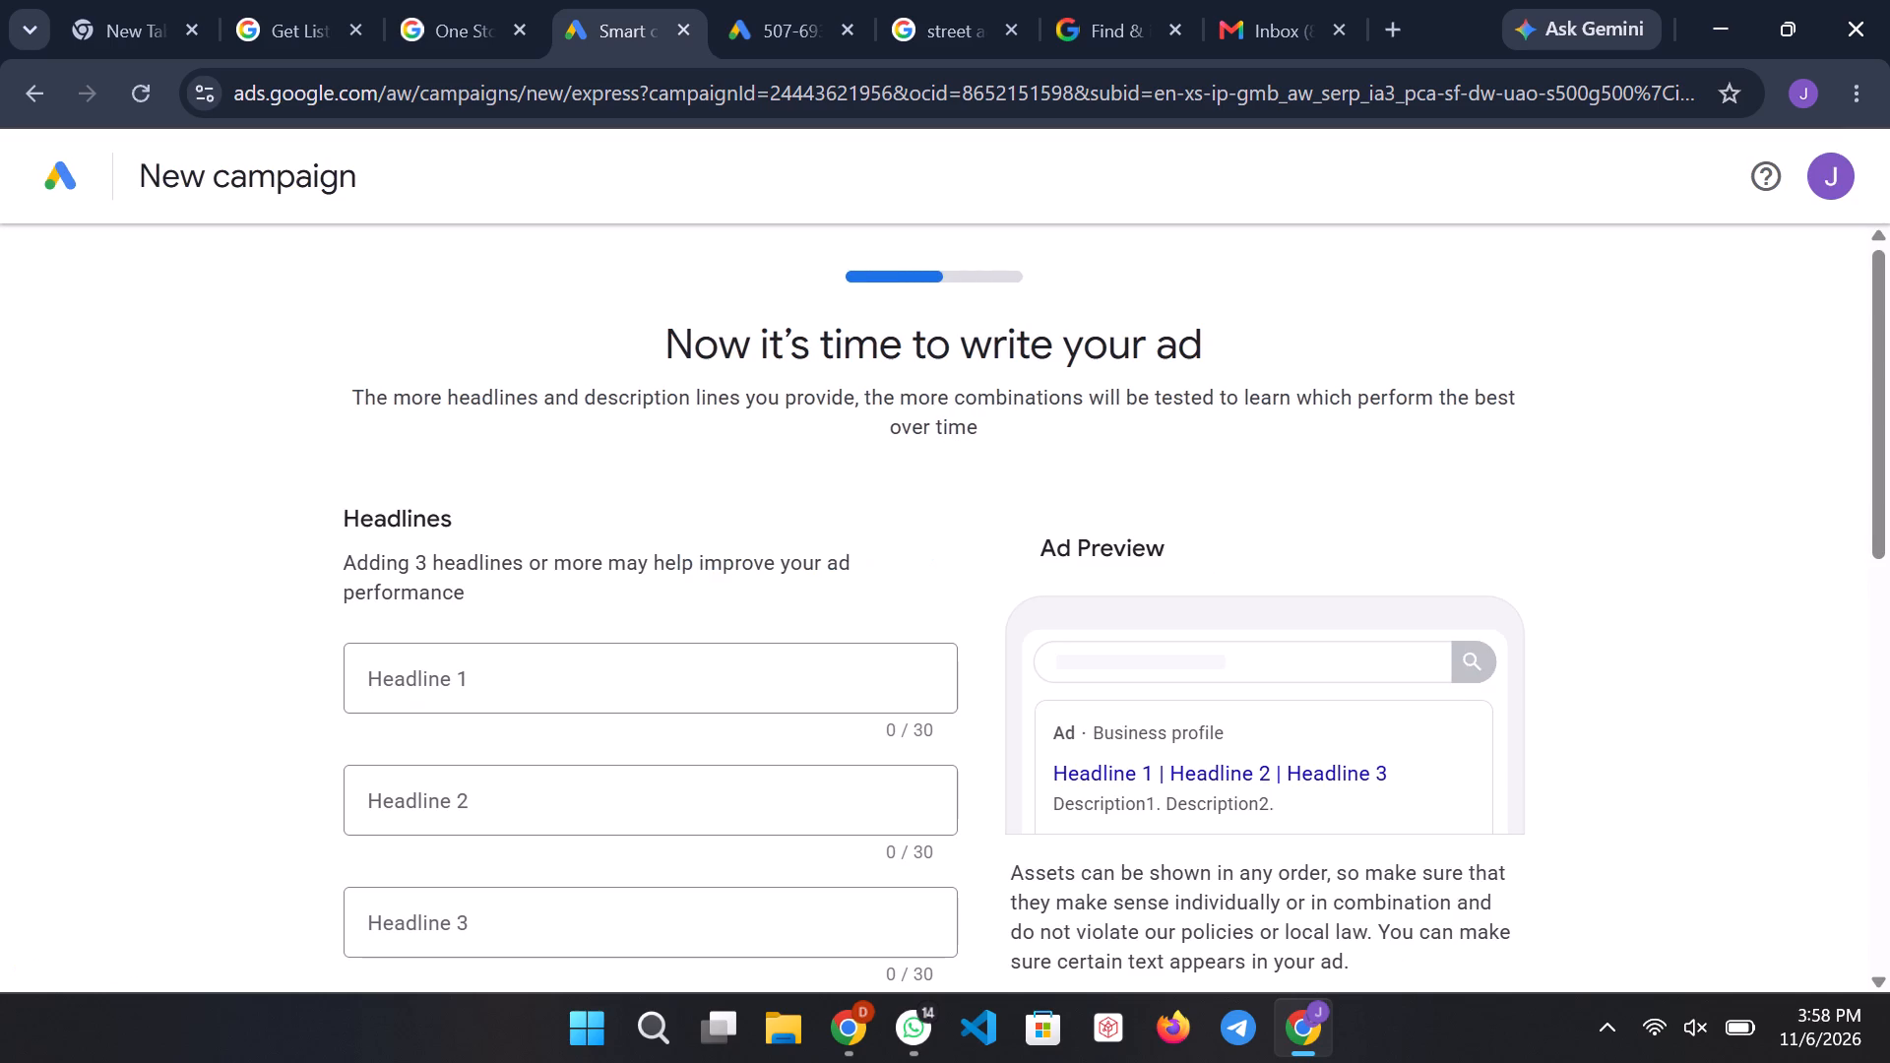
# Look over the ad-writing form to see which headlines, descriptions and call button details it asks for.
pyautogui.doubleClick(1874, 975)
pyautogui.click(1874, 975)
pyautogui.tripleClick(1874, 975)
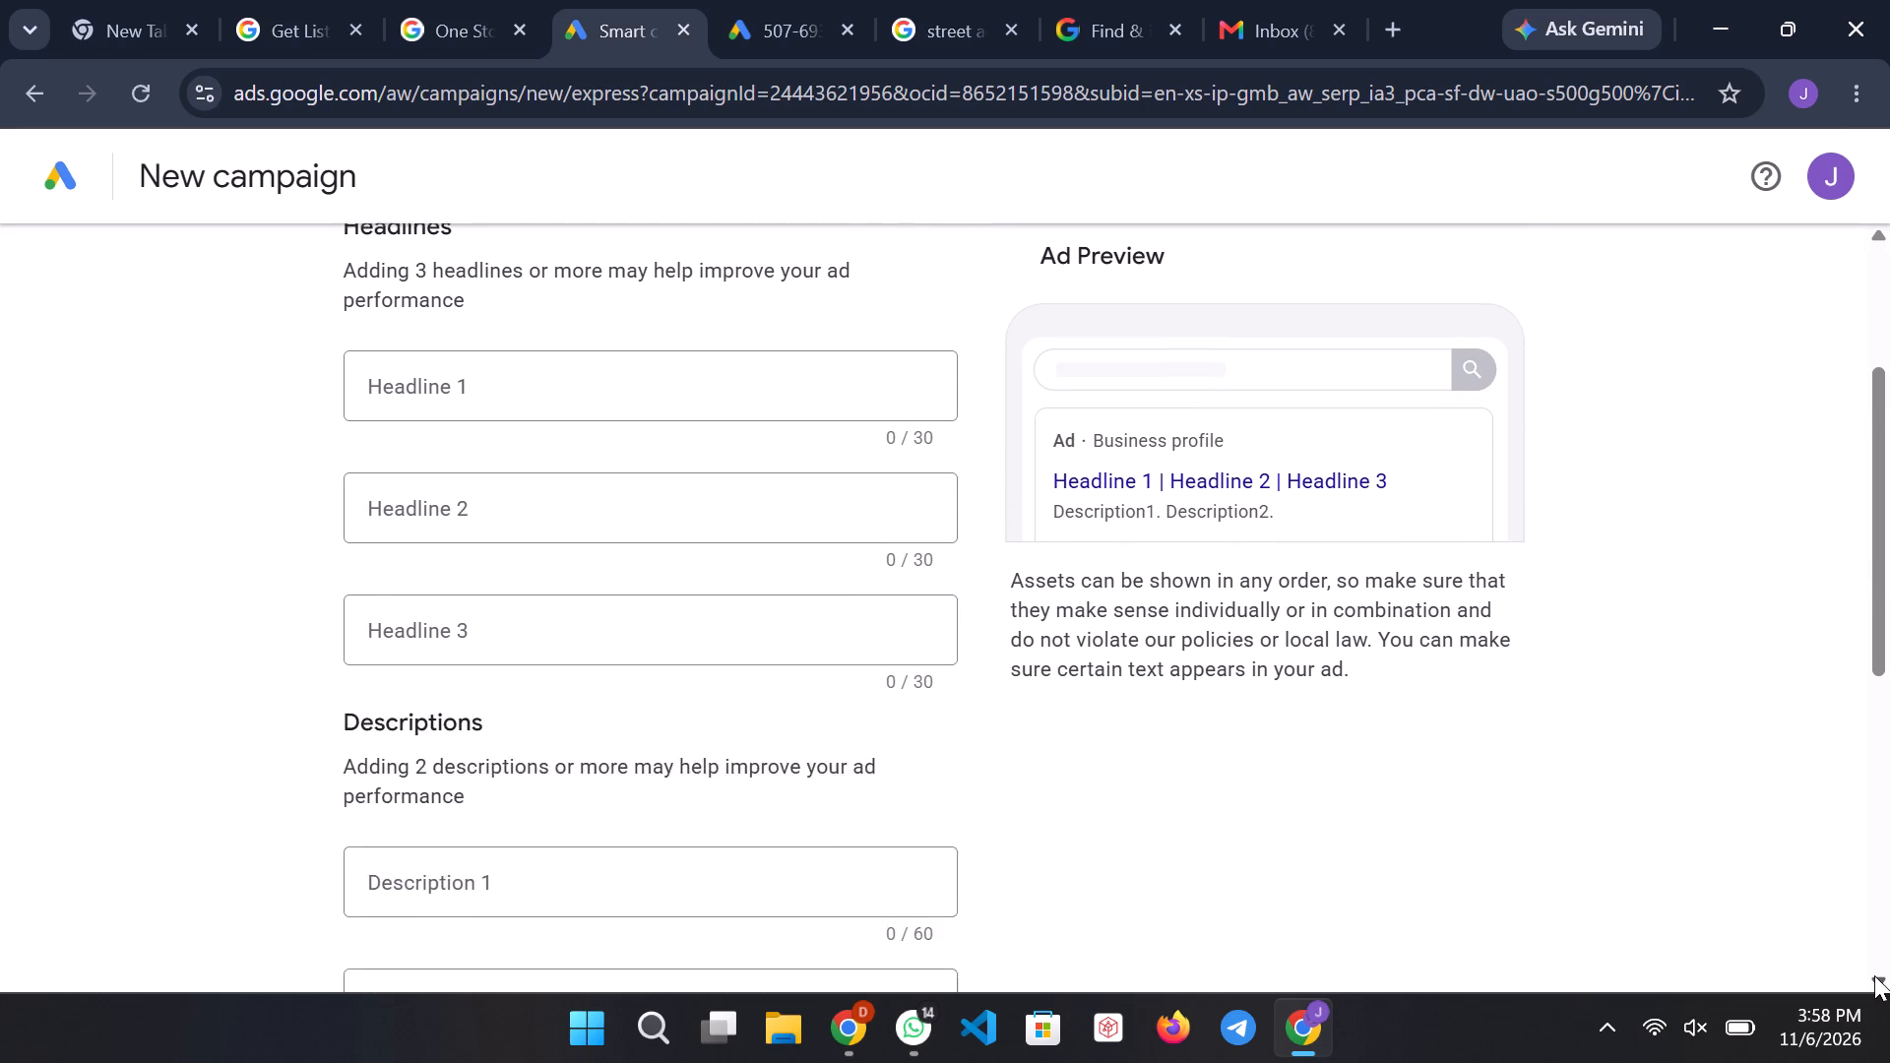
pyautogui.tripleClick(1874, 975)
pyautogui.tripleClick(1874, 975)
pyautogui.click(1874, 975)
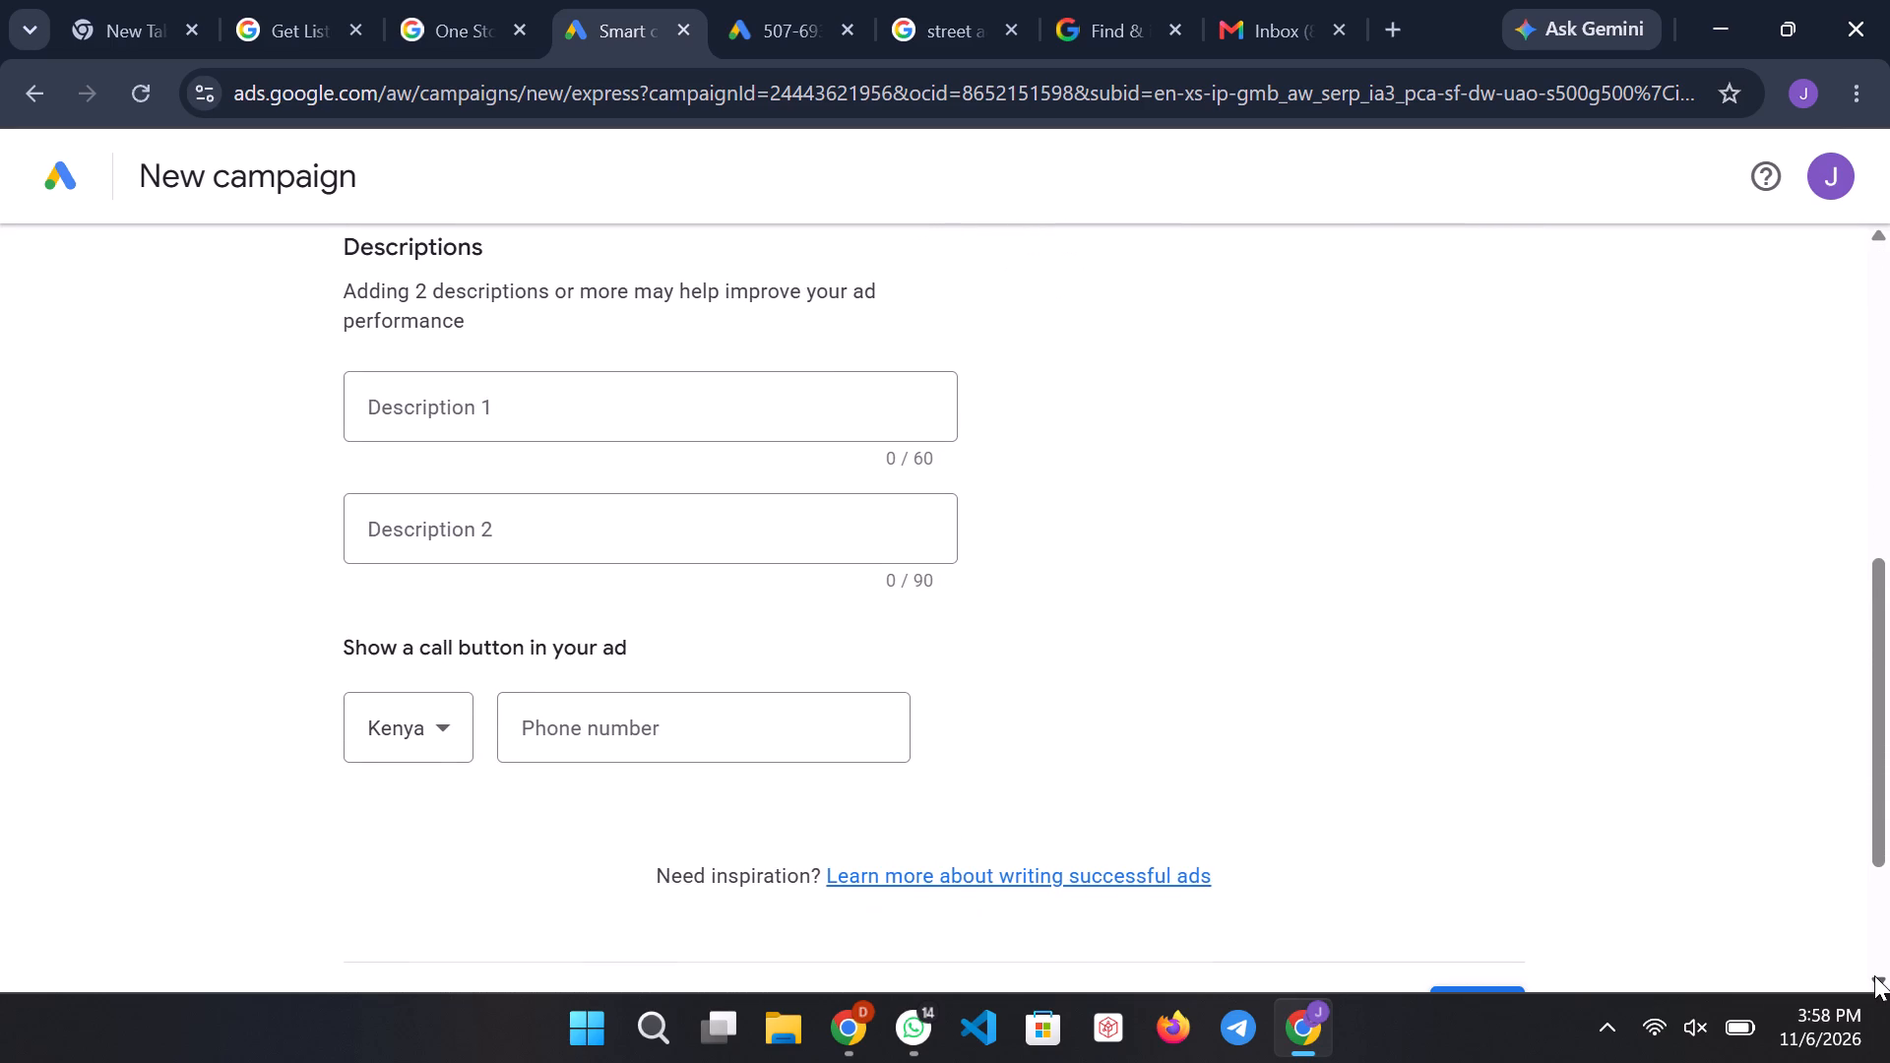
pyautogui.click(1872, 237)
pyautogui.click(1872, 237)
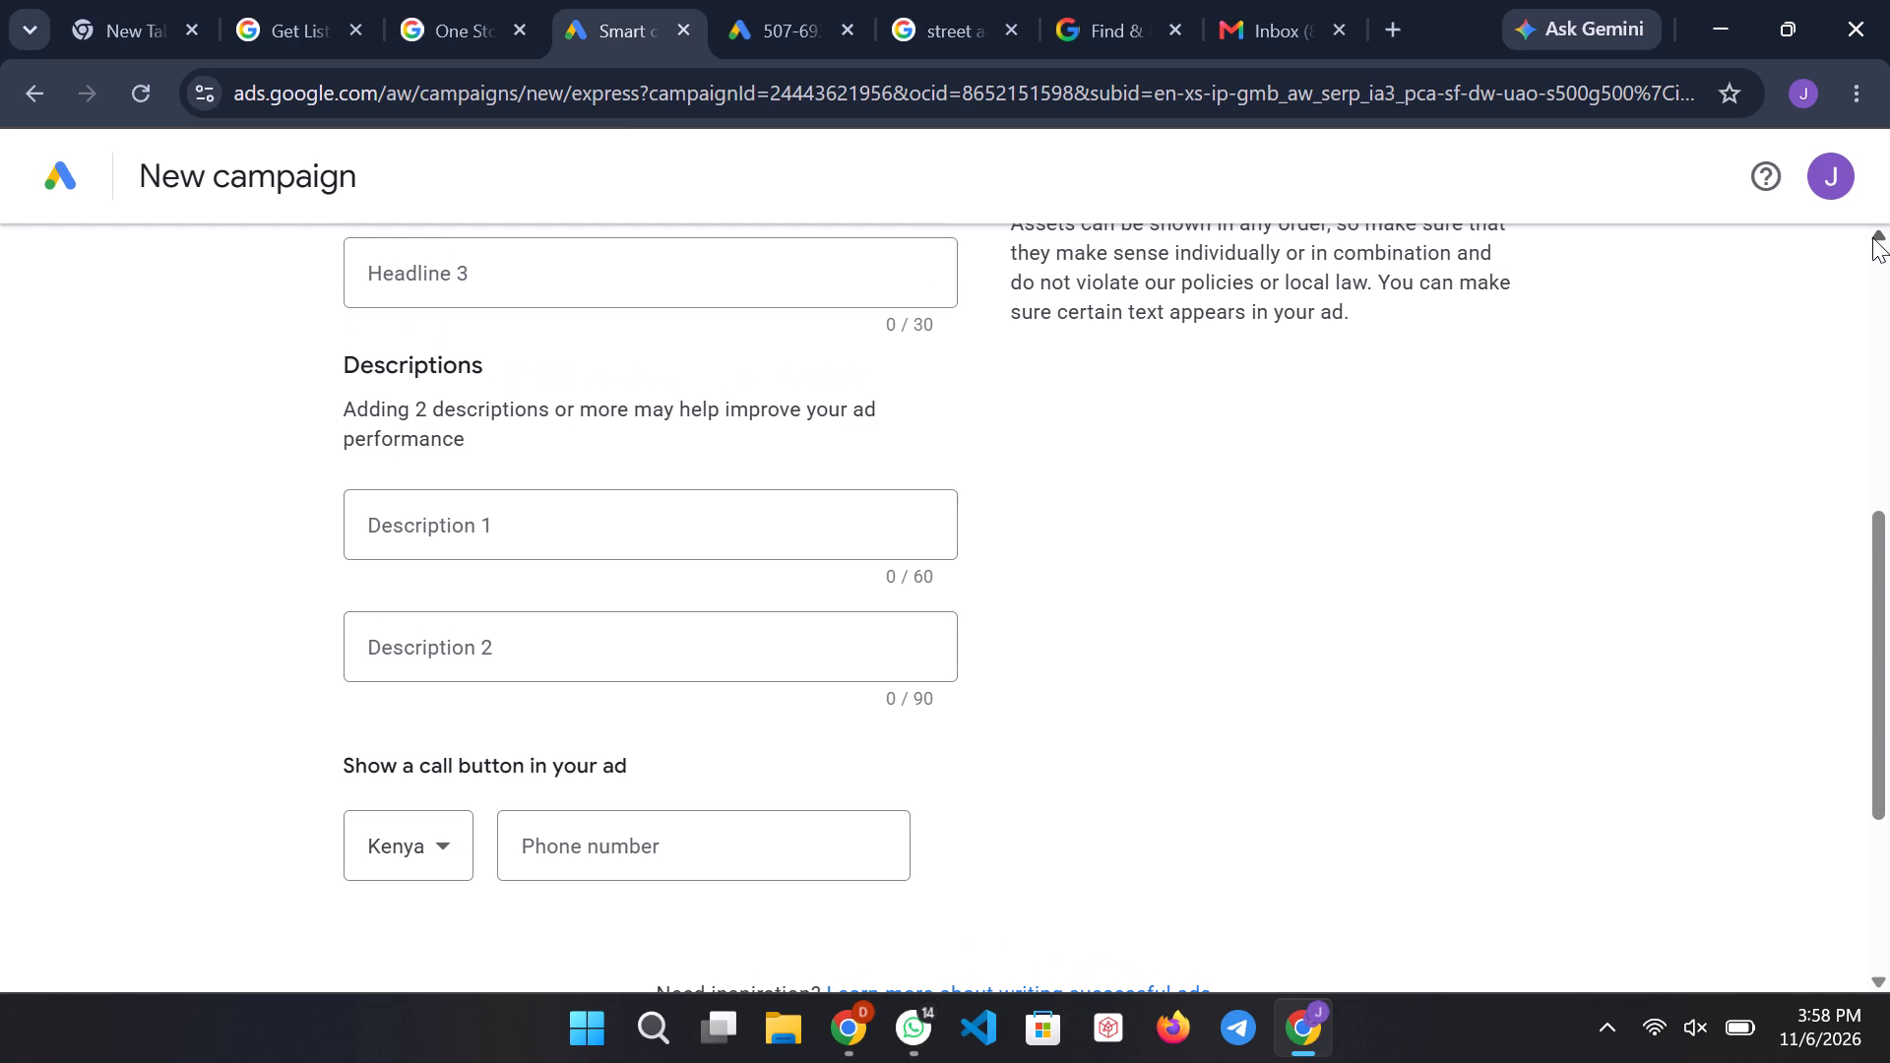
pyautogui.tripleClick(1872, 237)
pyautogui.tripleClick(1872, 237)
pyautogui.click(1872, 237)
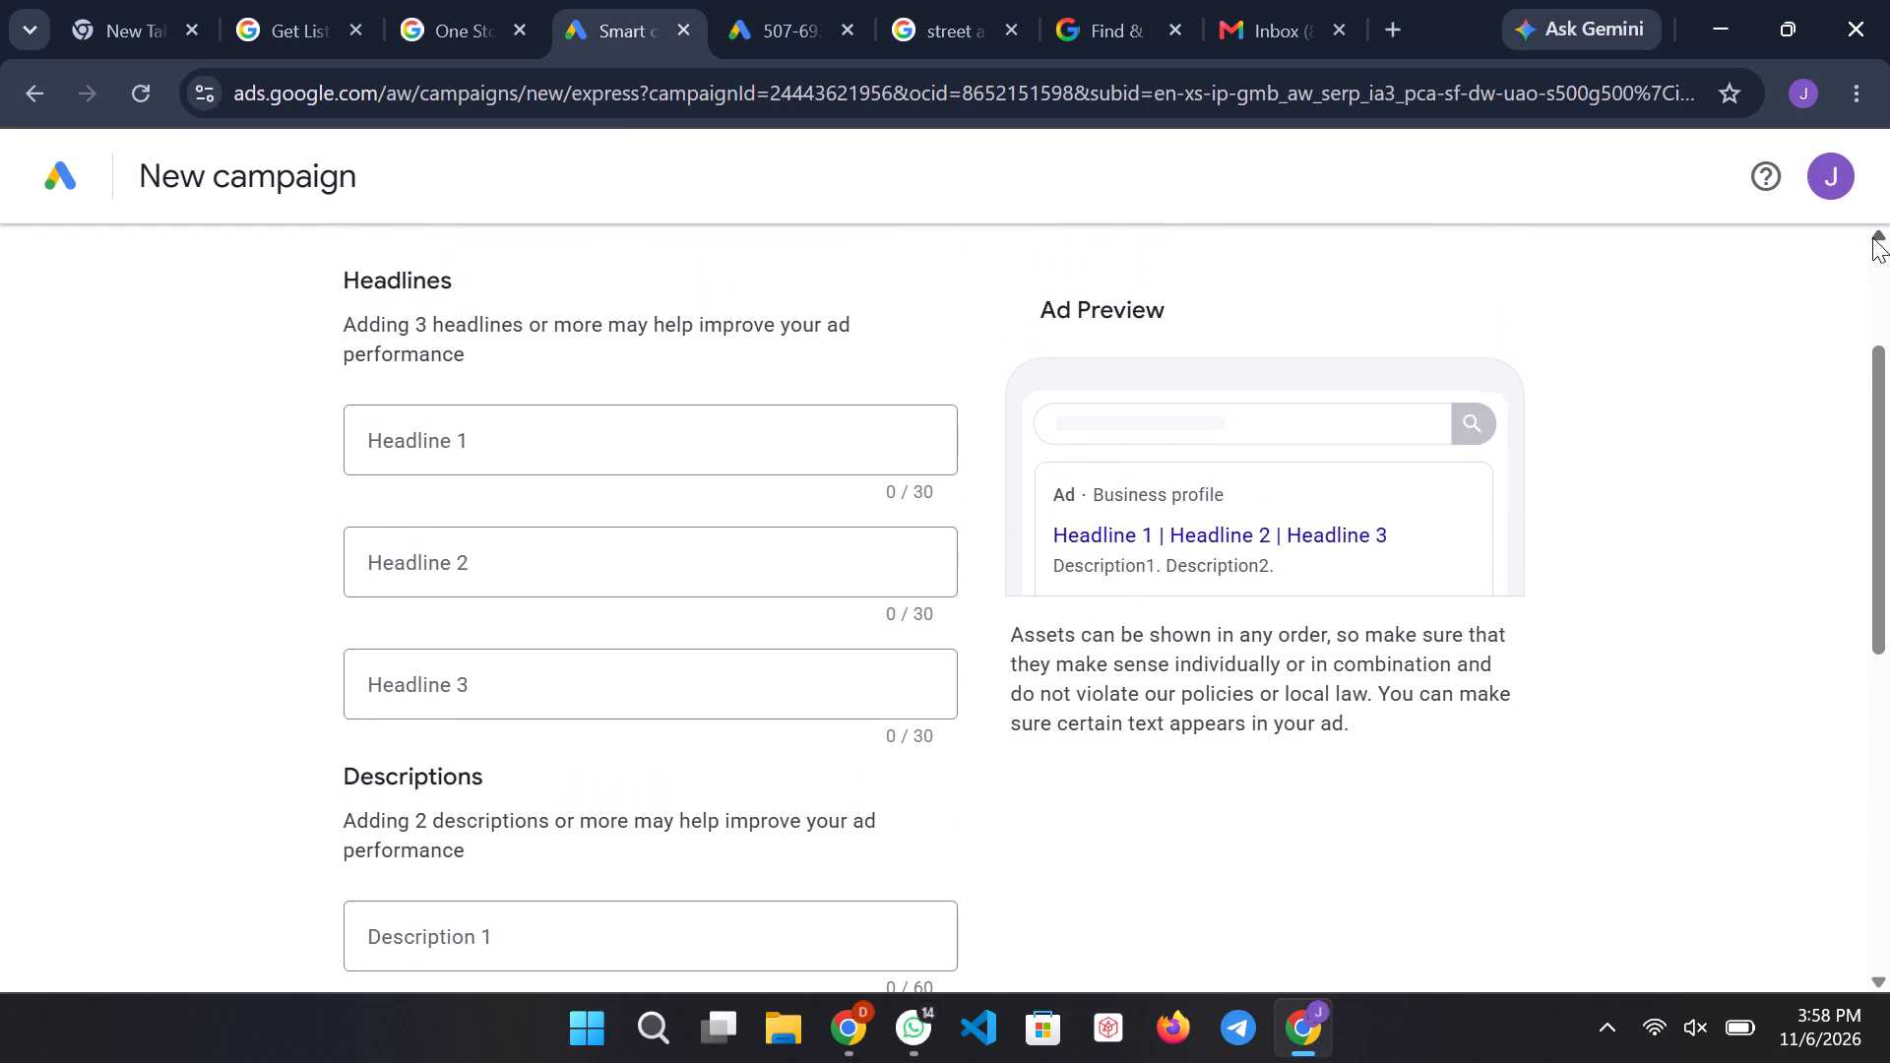
pyautogui.click(1872, 237)
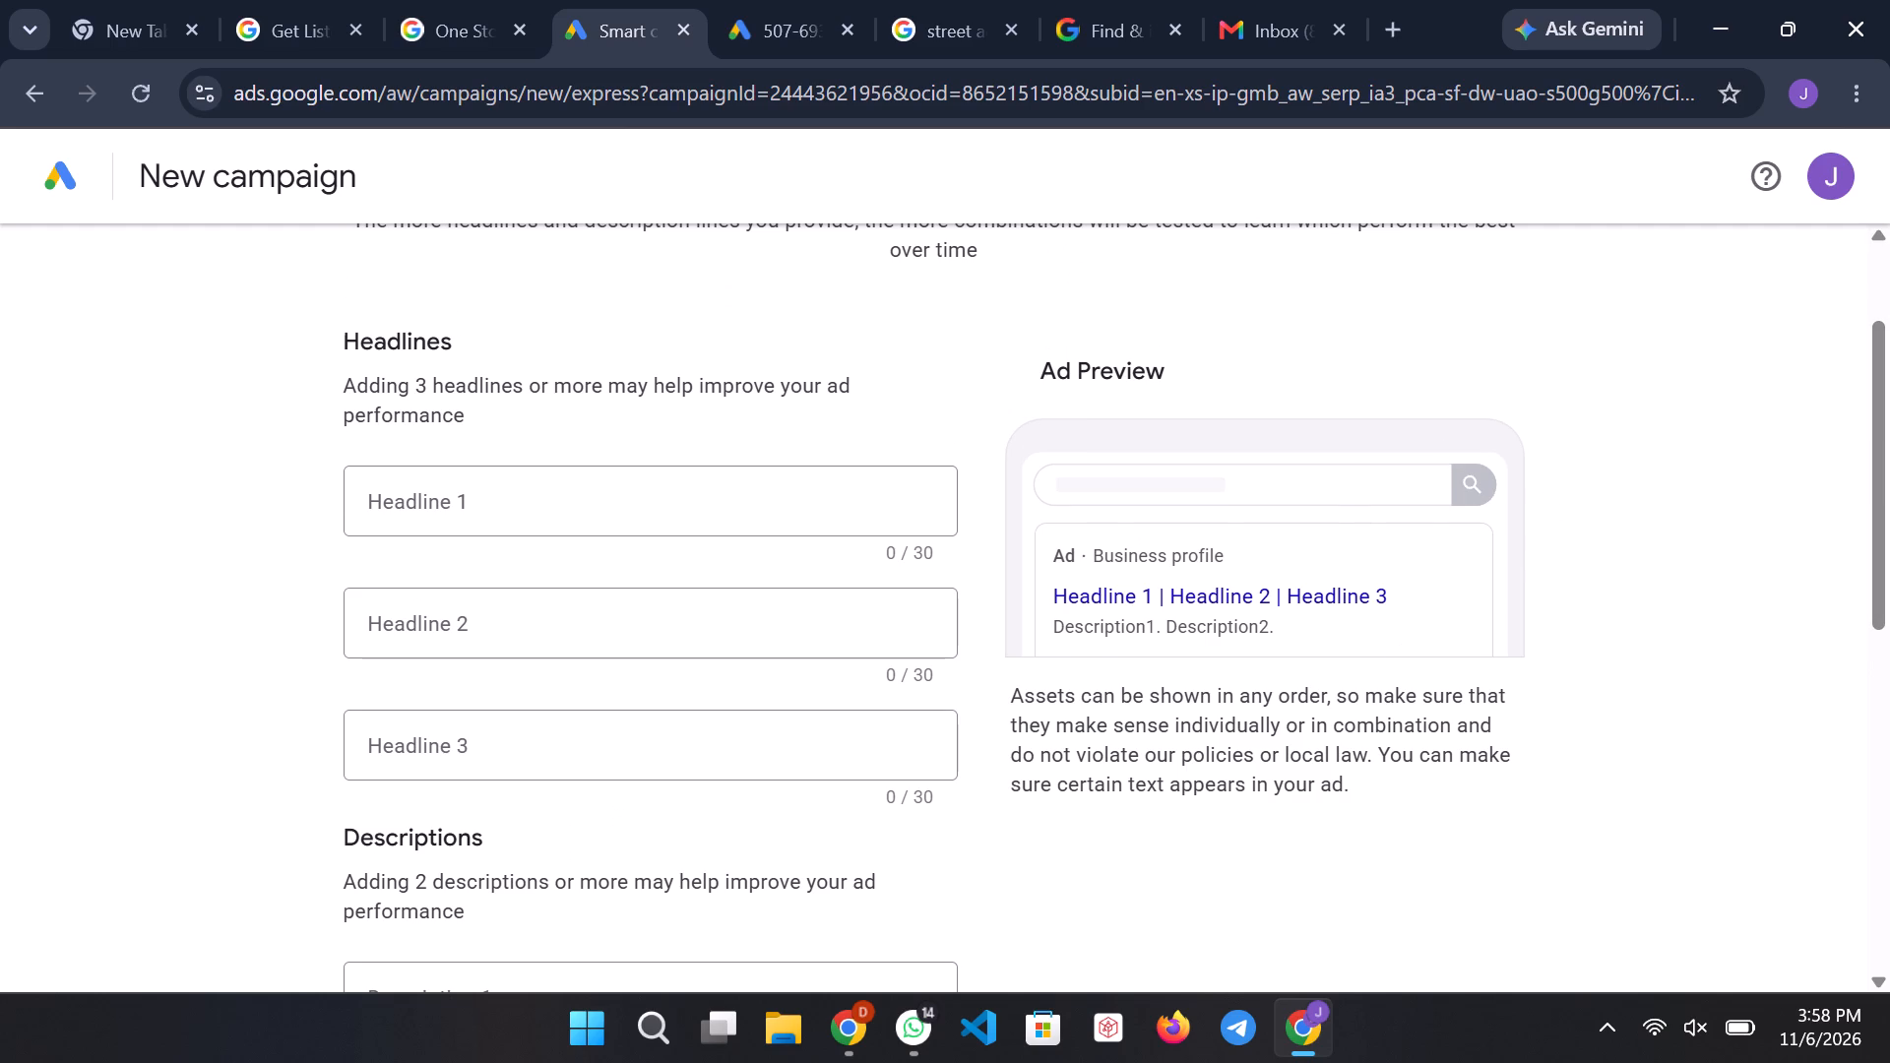
pyautogui.click(848, 1030)
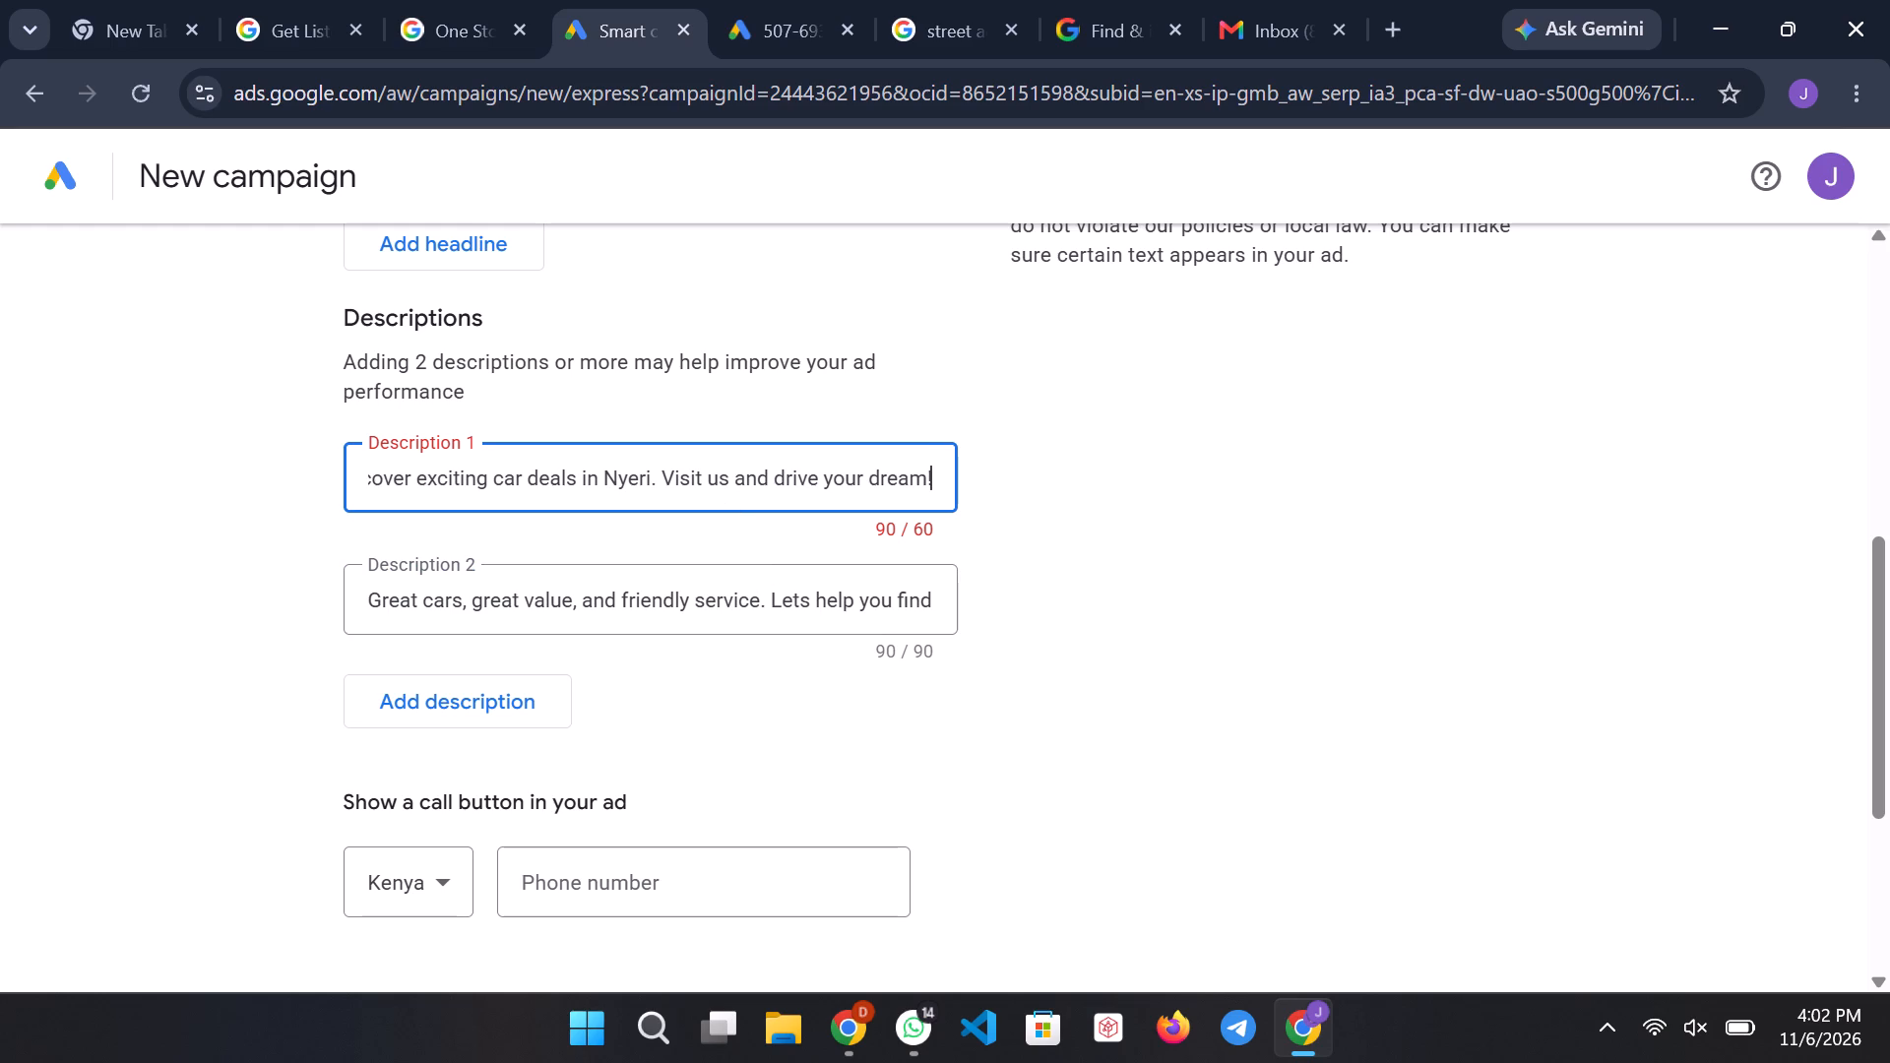
# Delete the opening question "Ready for an upgrade?" from Description 1 so it starts with "Discover exciting car deals".
pyautogui.moveTo(709, 481); pyautogui.dragTo(223, 426)
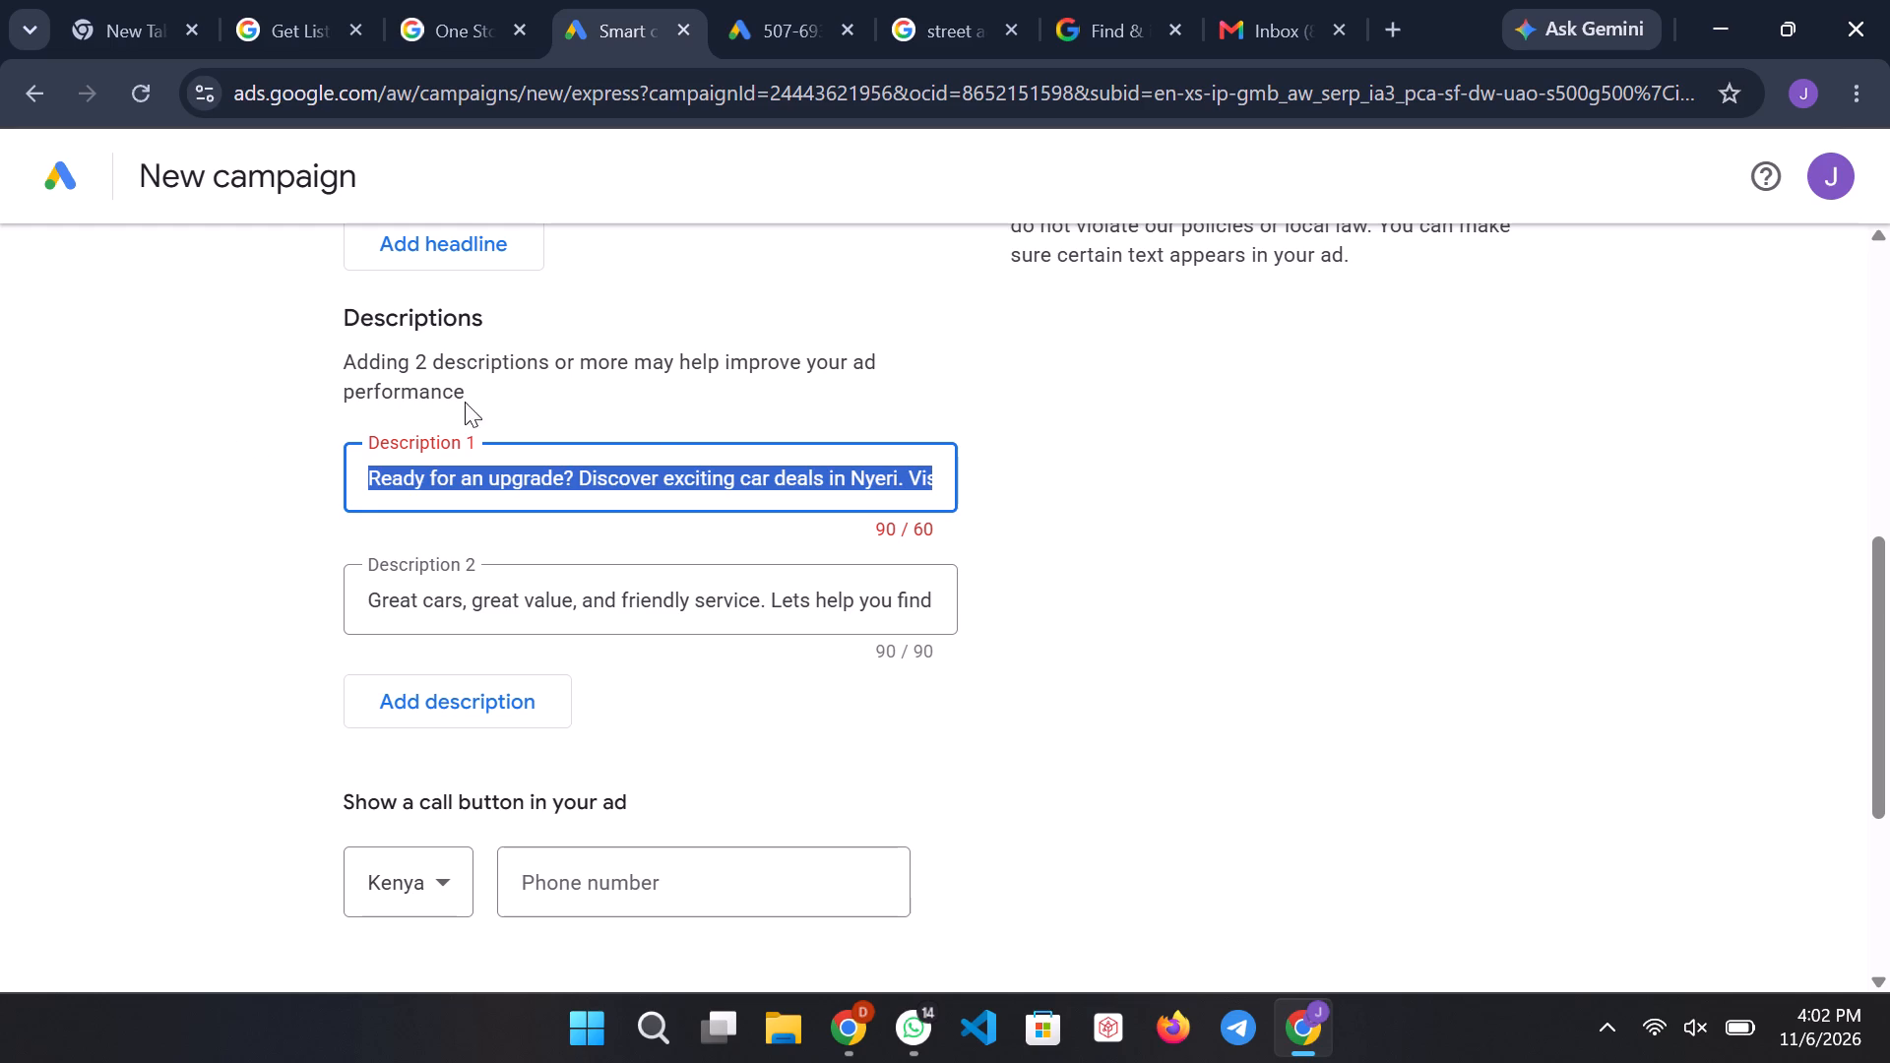
pyautogui.click(905, 479)
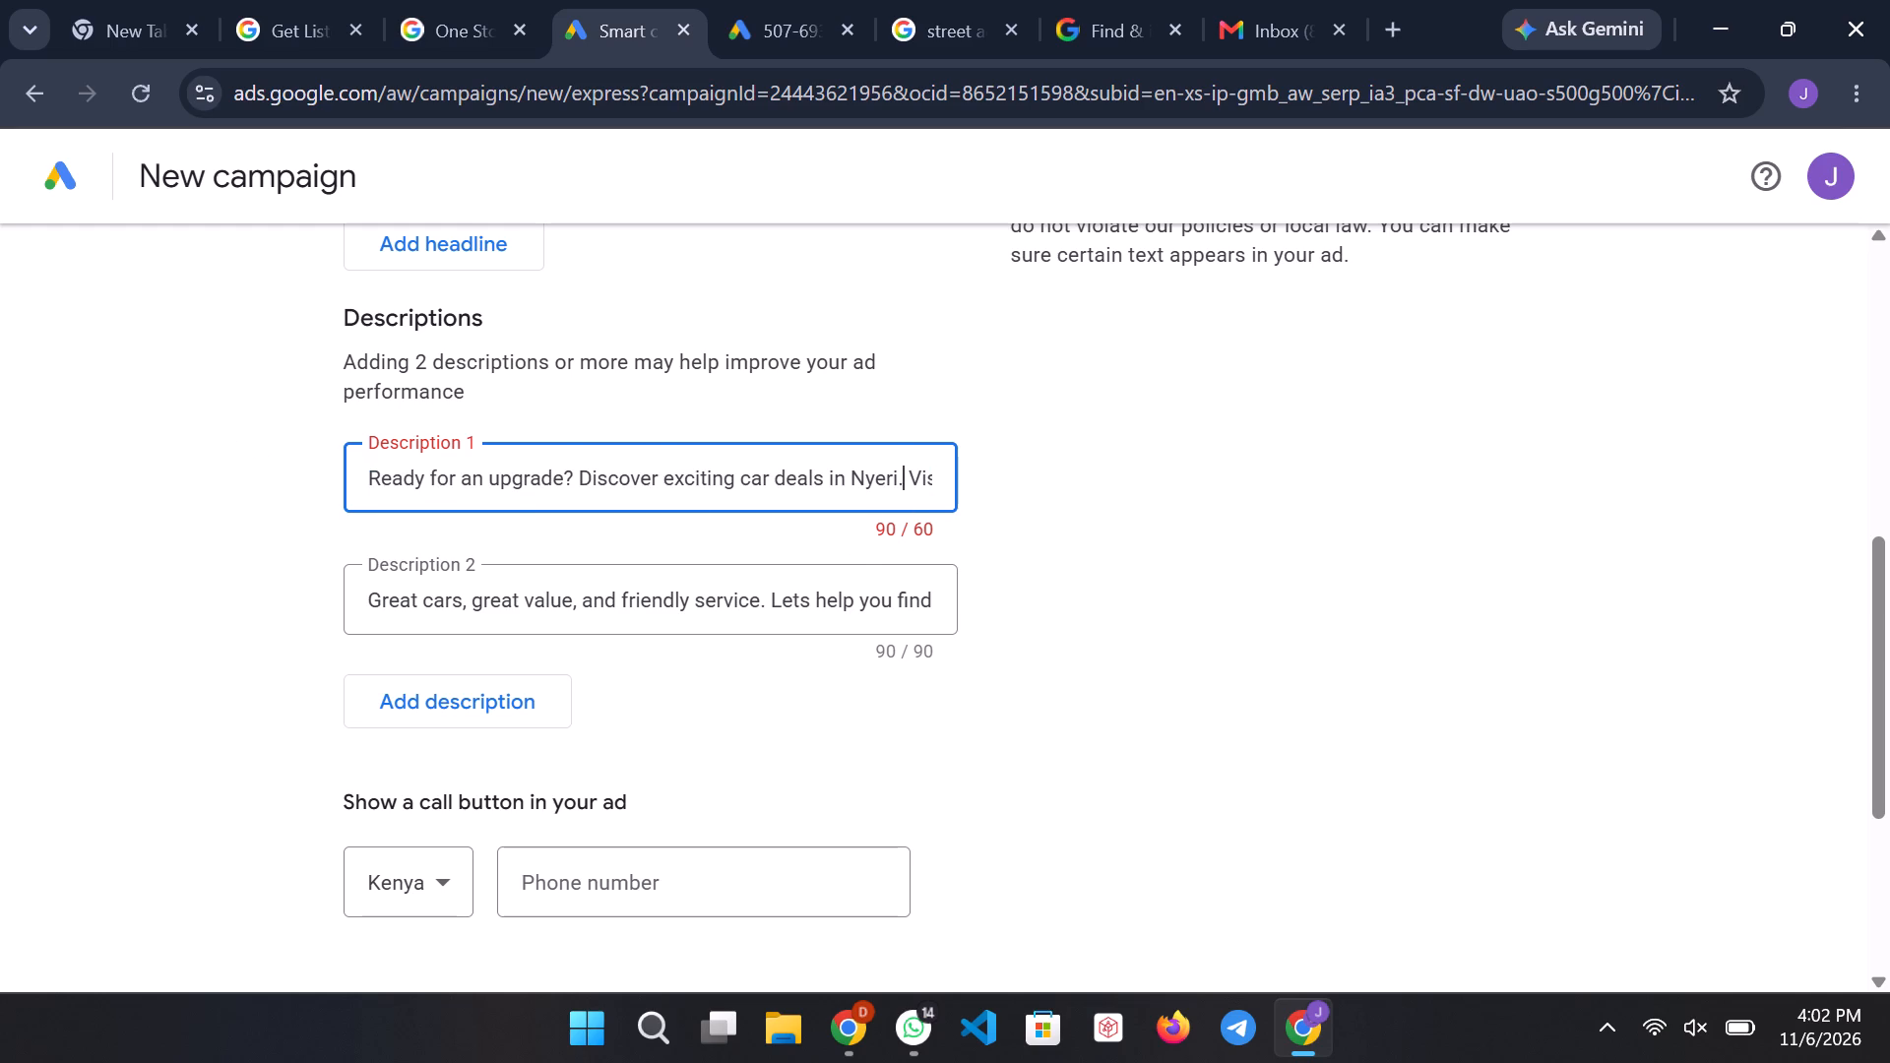
pyautogui.doubleClick(905, 479)
pyautogui.moveTo(579, 476); pyautogui.dragTo(313, 415)
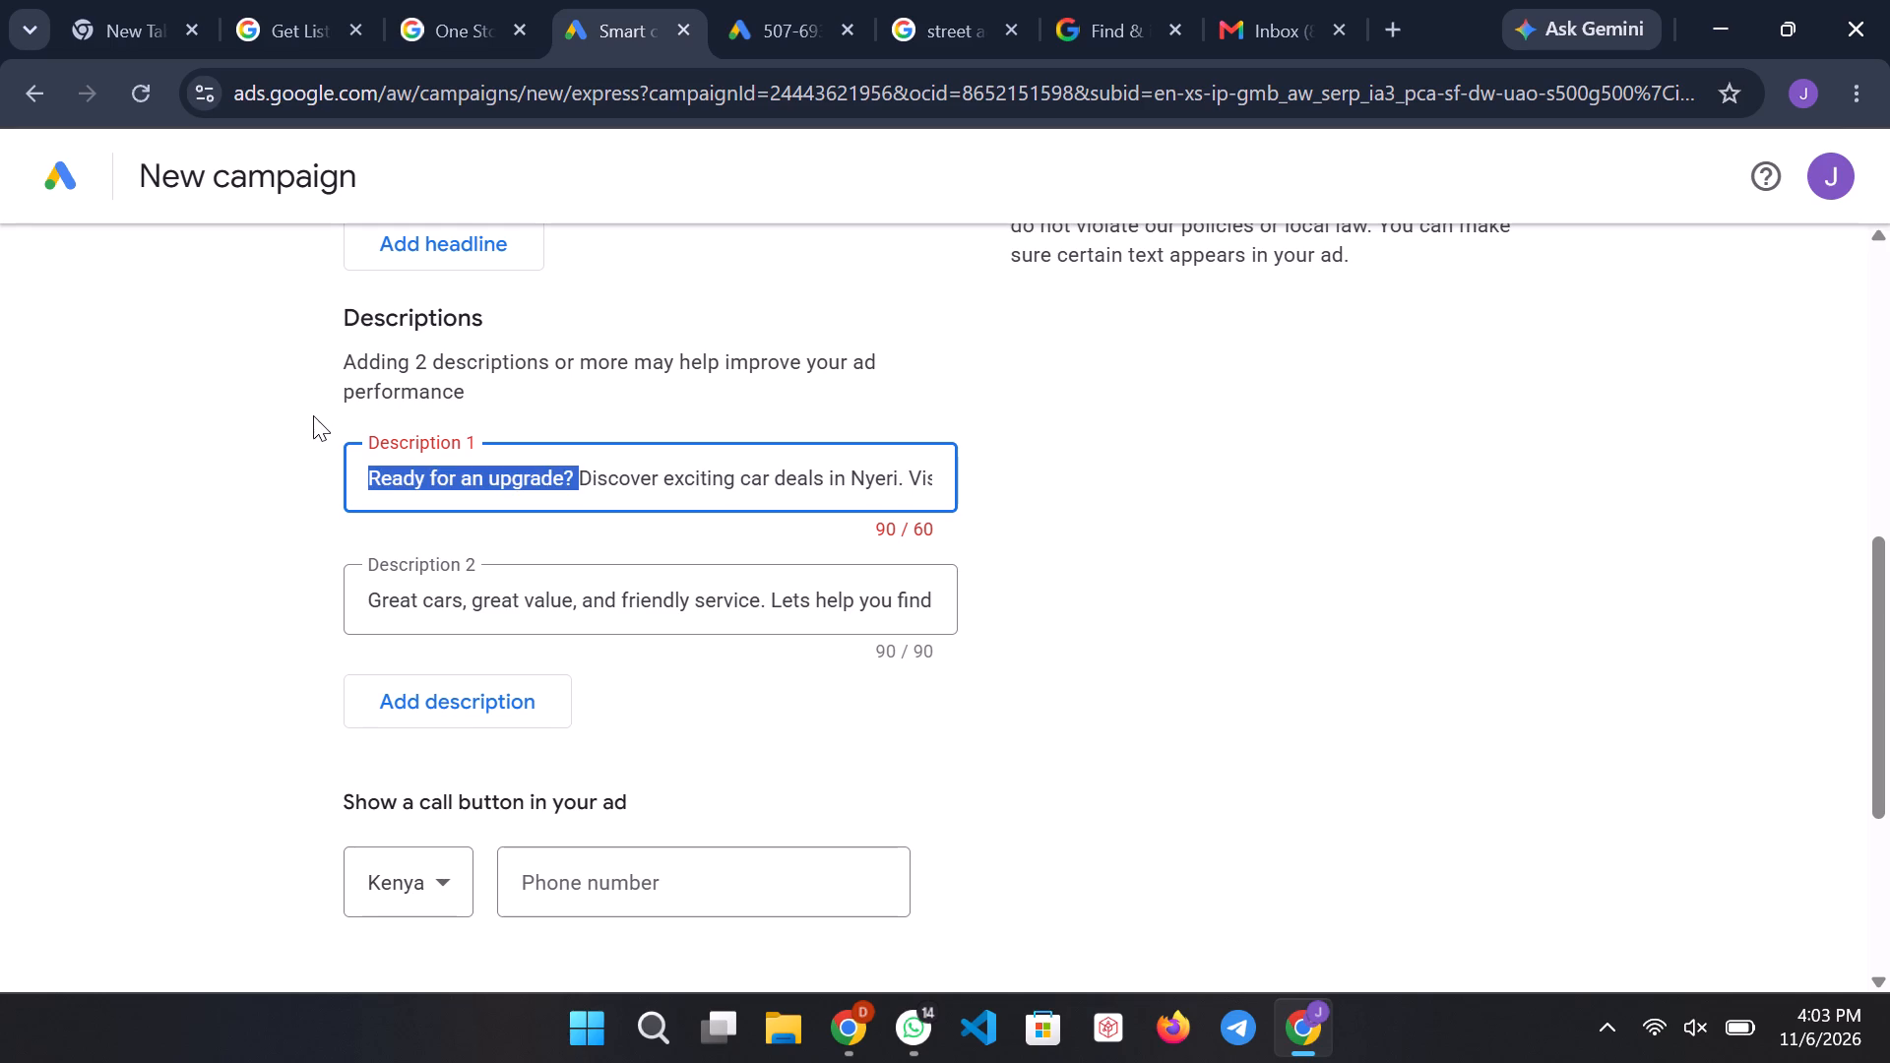
pyautogui.moveTo(313, 415); pyautogui.dragTo(311, 414)
pyautogui.press('BackSpace')
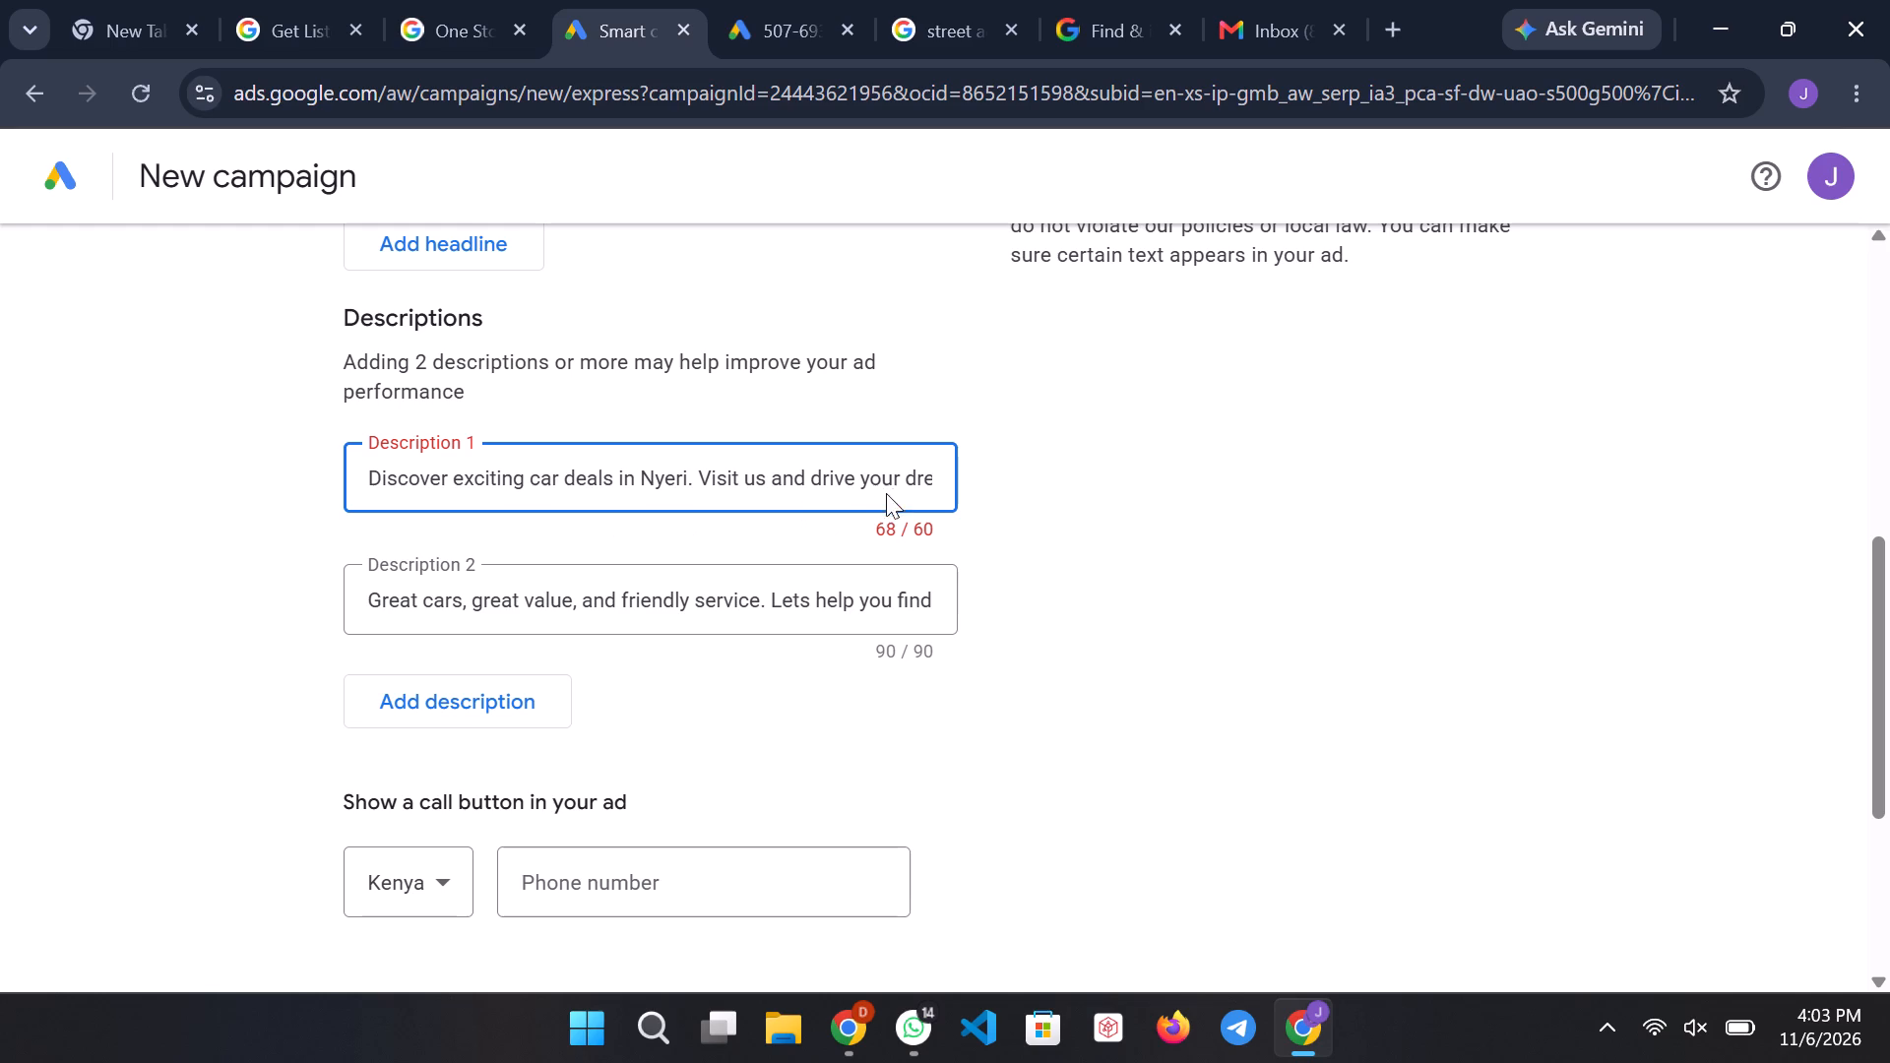
# Replace the ending of Description 1 after "Discover exciting car deals in Nyeri" with ", Temple Road, Nyeri.".
pyautogui.moveTo(908, 477); pyautogui.dragTo(976, 489)
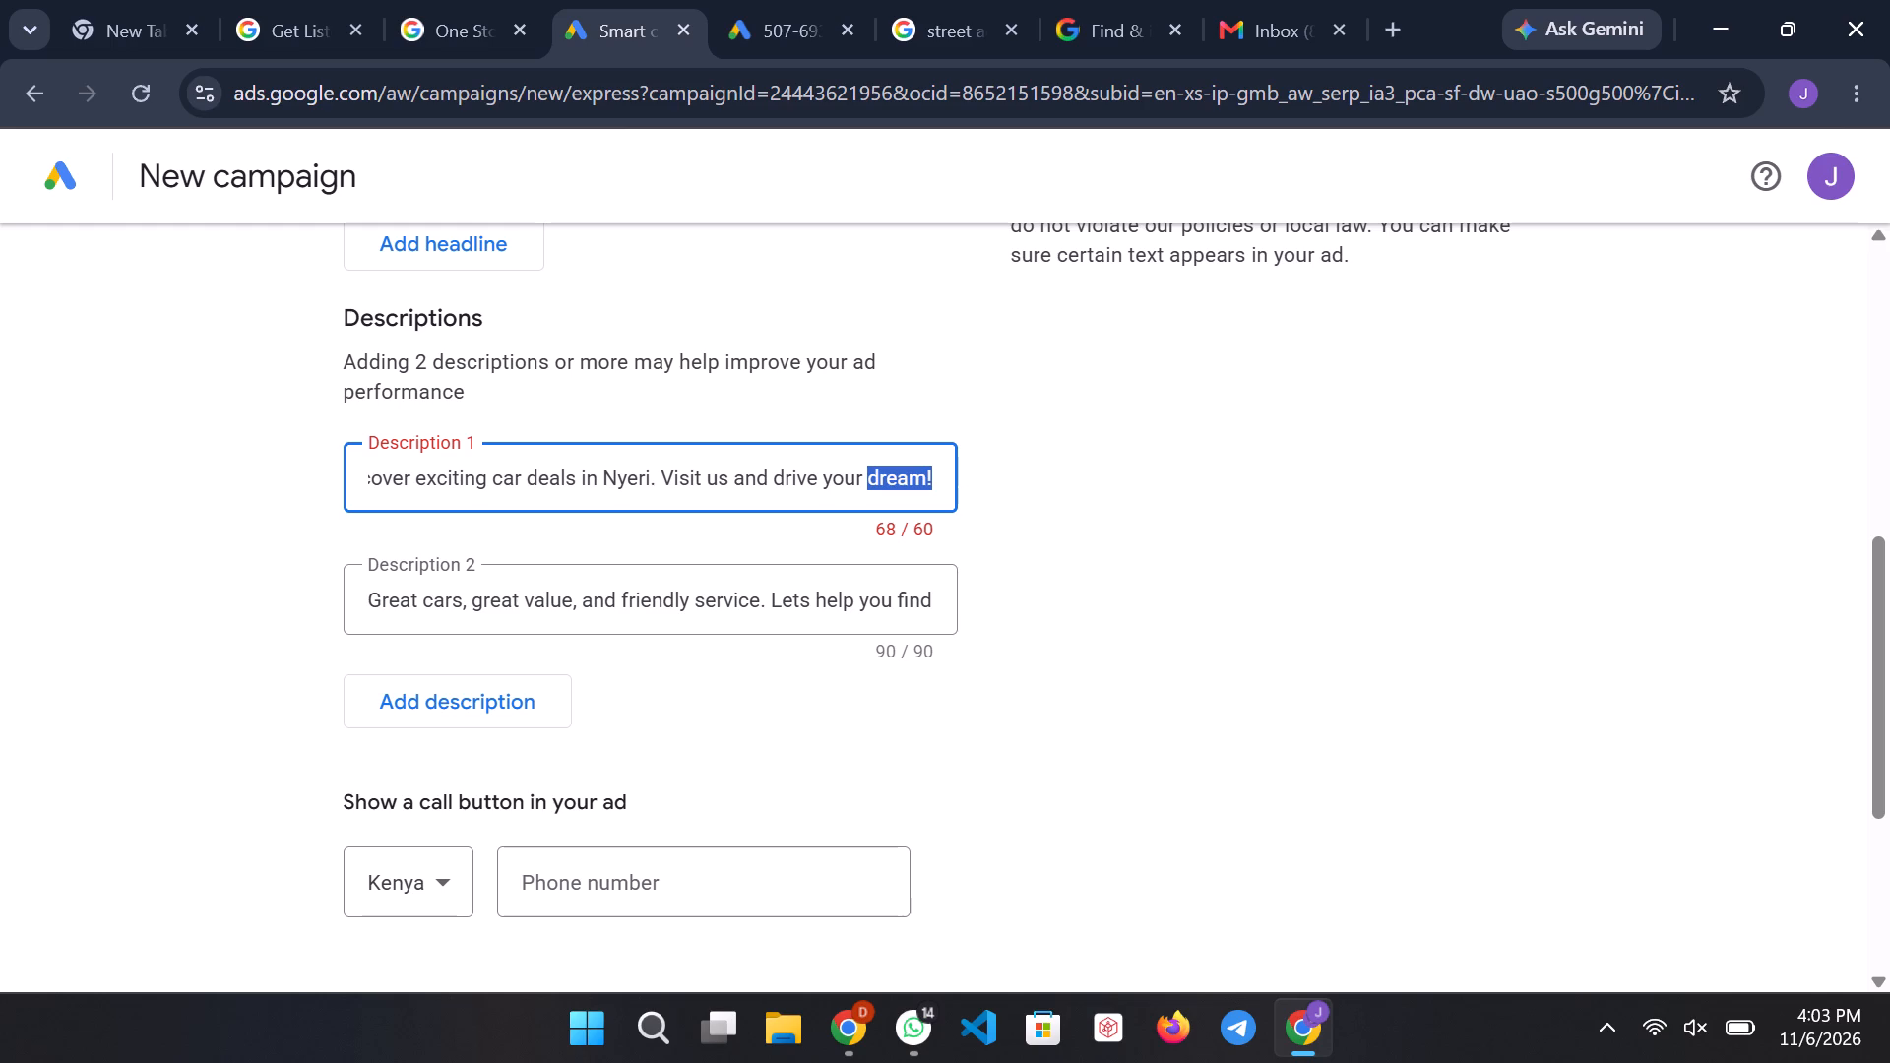
pyautogui.moveTo(919, 483); pyautogui.dragTo(924, 495)
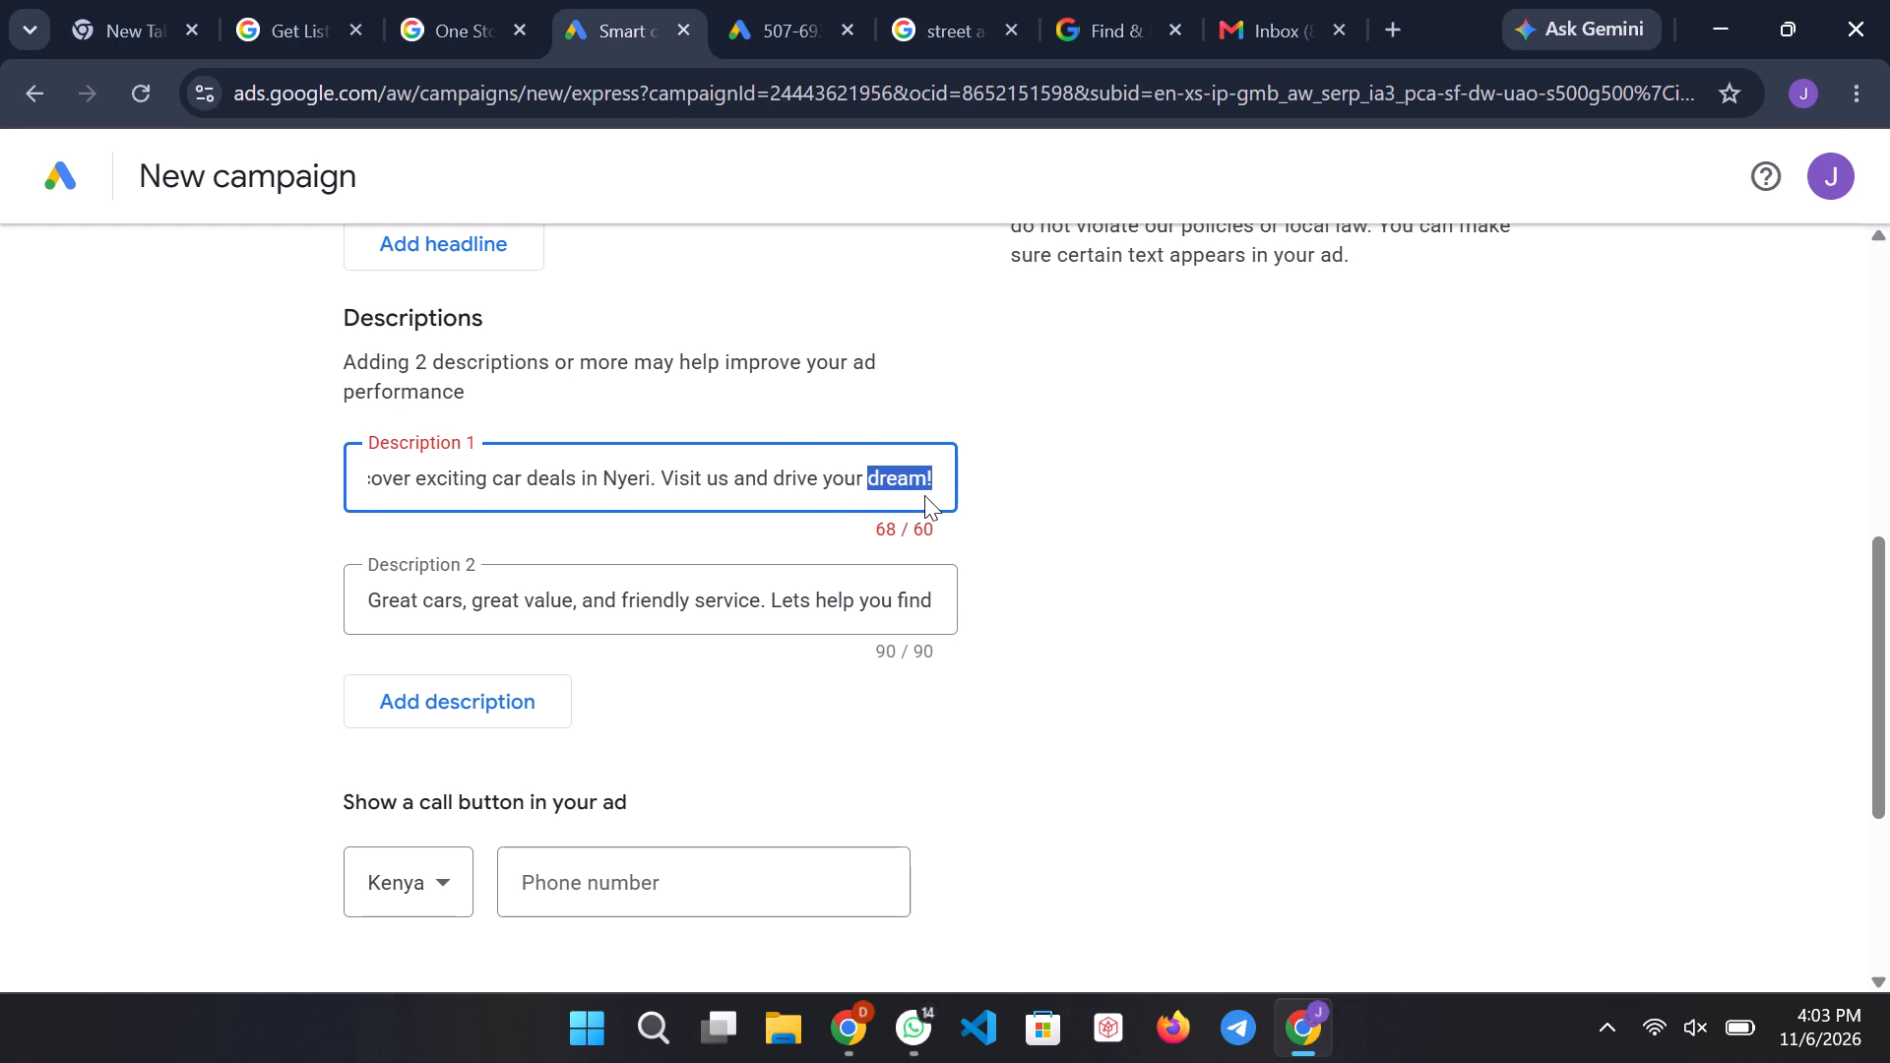
pyautogui.click(924, 495)
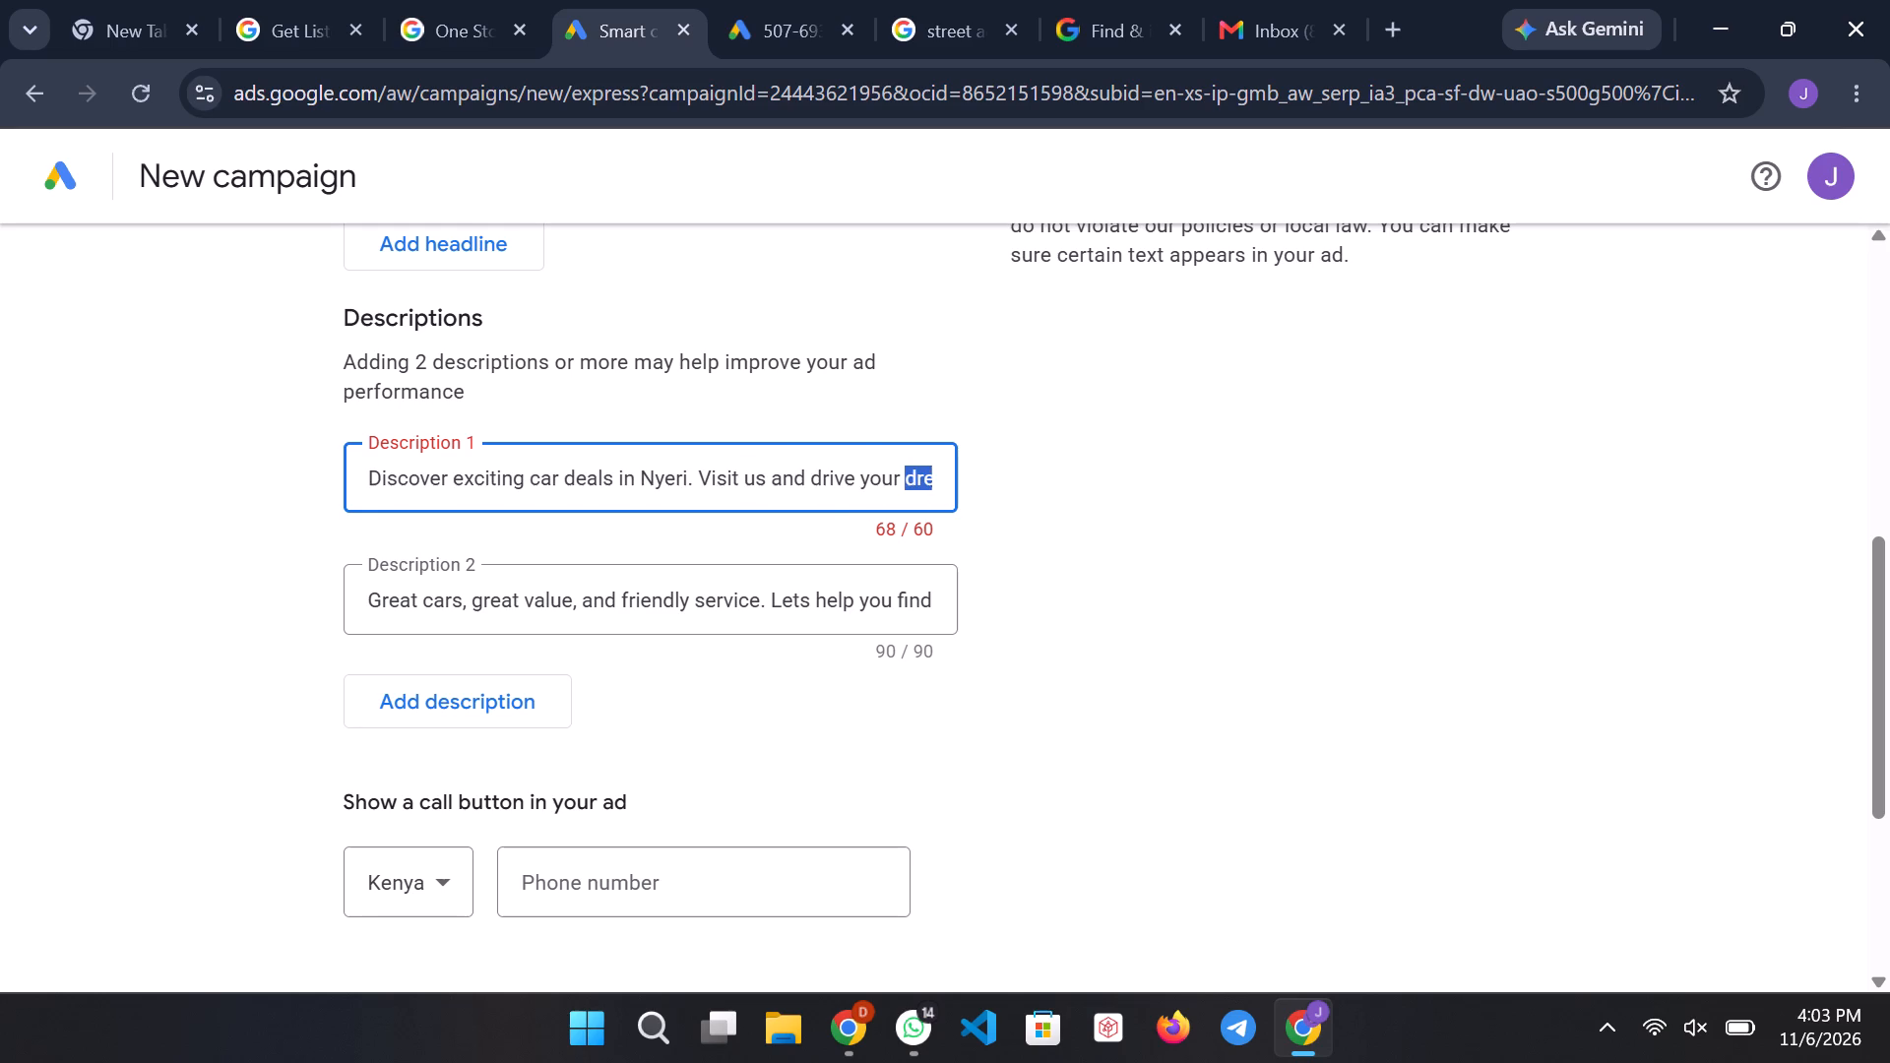
pyautogui.moveTo(688, 476); pyautogui.dragTo(971, 516)
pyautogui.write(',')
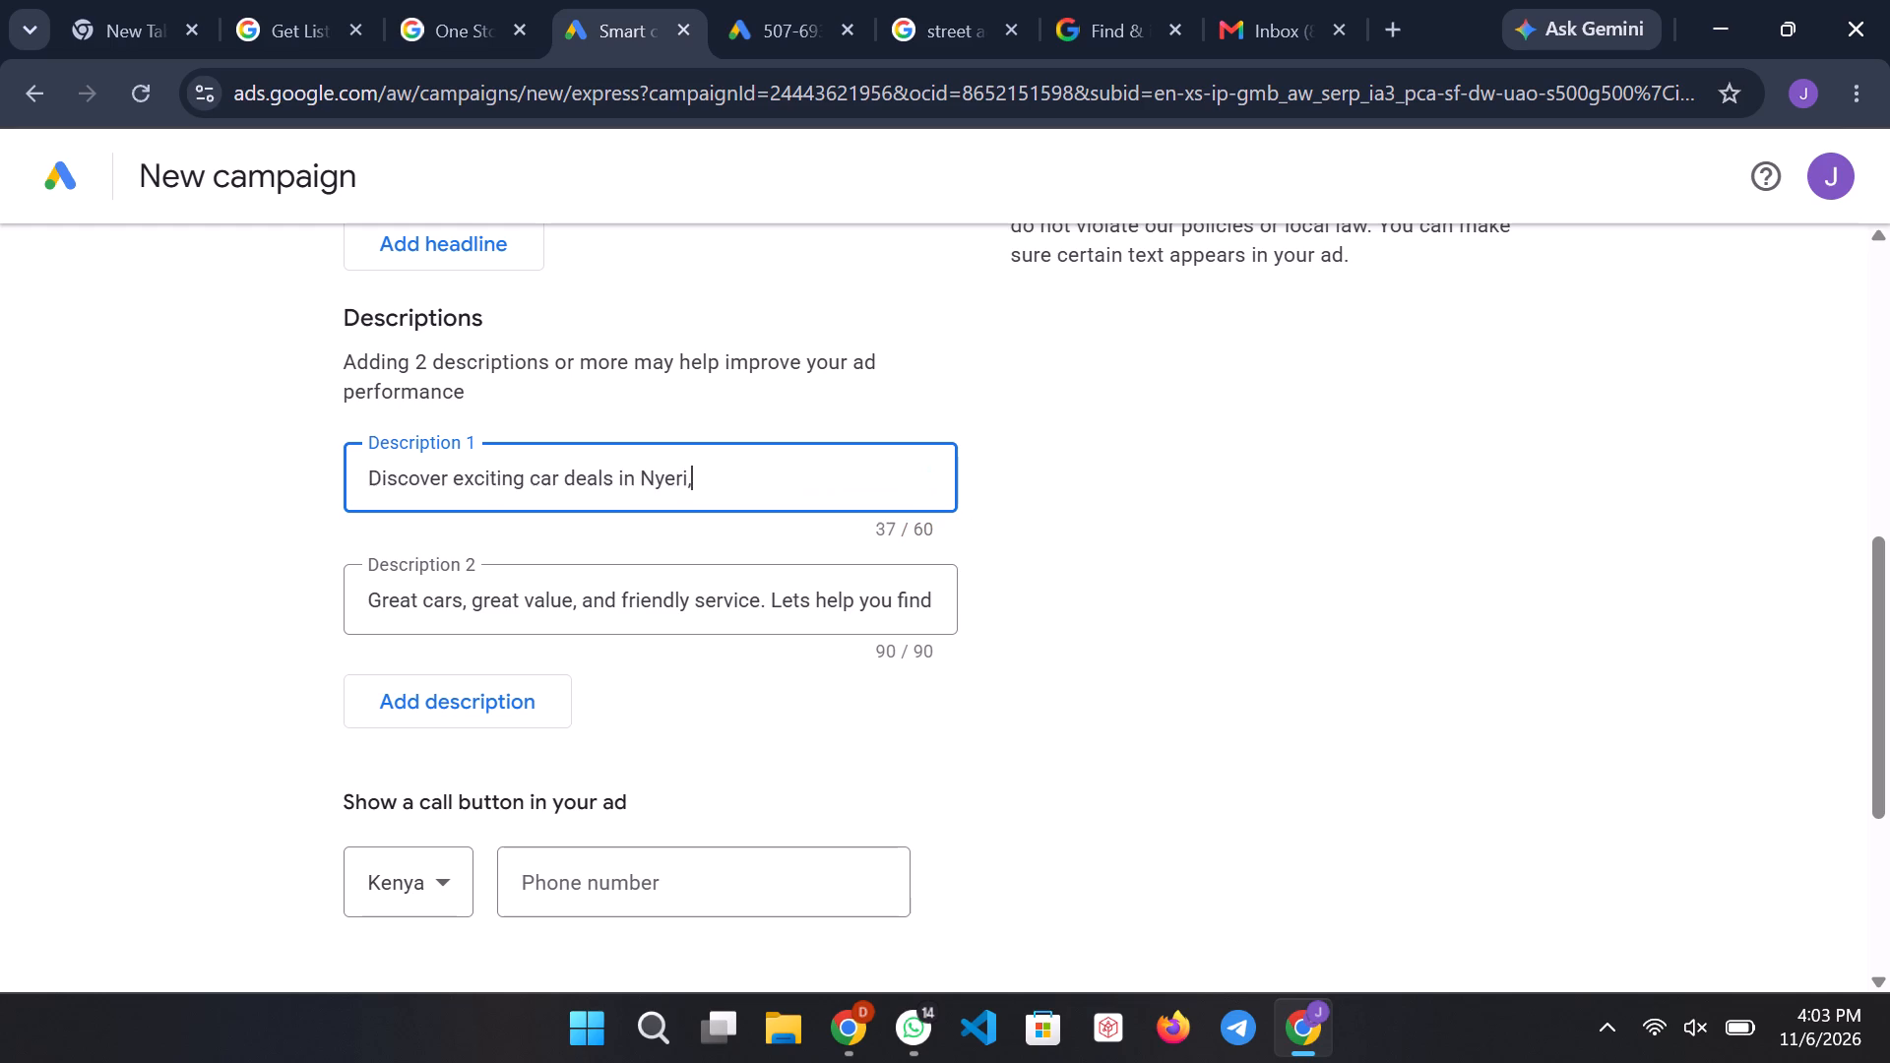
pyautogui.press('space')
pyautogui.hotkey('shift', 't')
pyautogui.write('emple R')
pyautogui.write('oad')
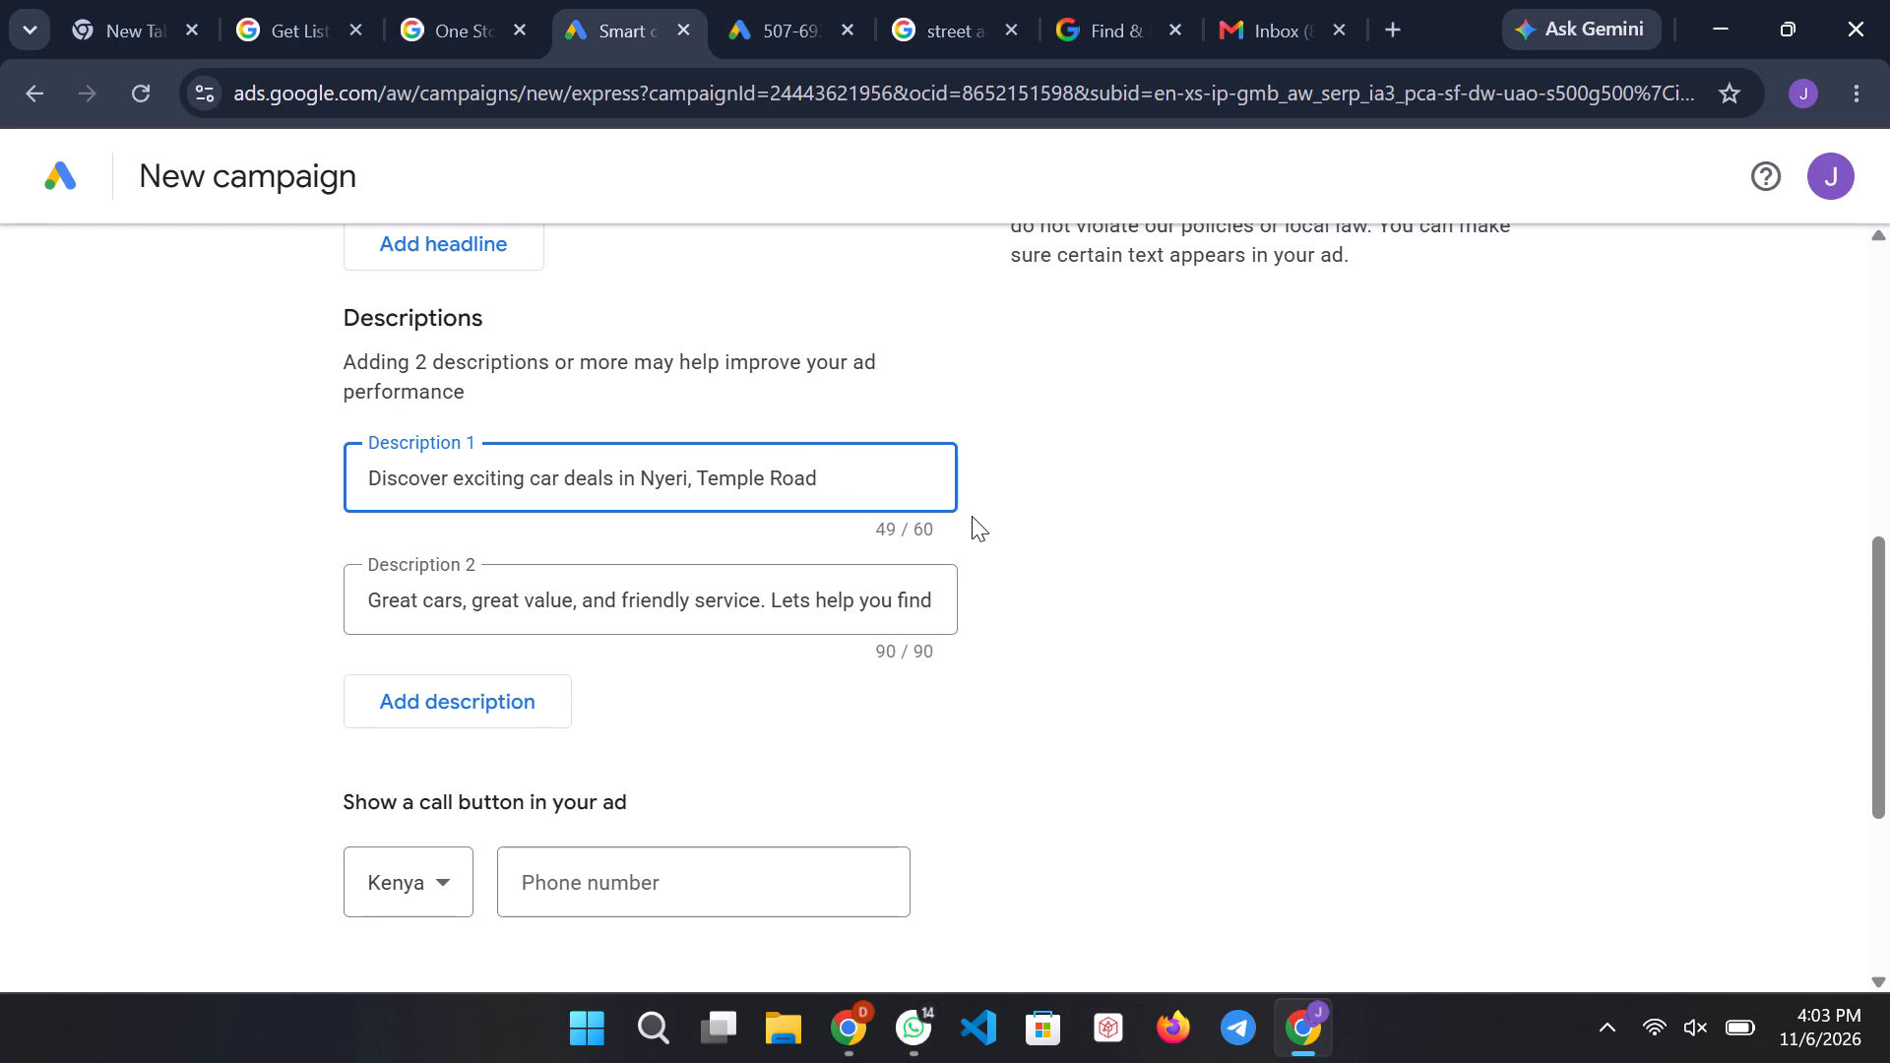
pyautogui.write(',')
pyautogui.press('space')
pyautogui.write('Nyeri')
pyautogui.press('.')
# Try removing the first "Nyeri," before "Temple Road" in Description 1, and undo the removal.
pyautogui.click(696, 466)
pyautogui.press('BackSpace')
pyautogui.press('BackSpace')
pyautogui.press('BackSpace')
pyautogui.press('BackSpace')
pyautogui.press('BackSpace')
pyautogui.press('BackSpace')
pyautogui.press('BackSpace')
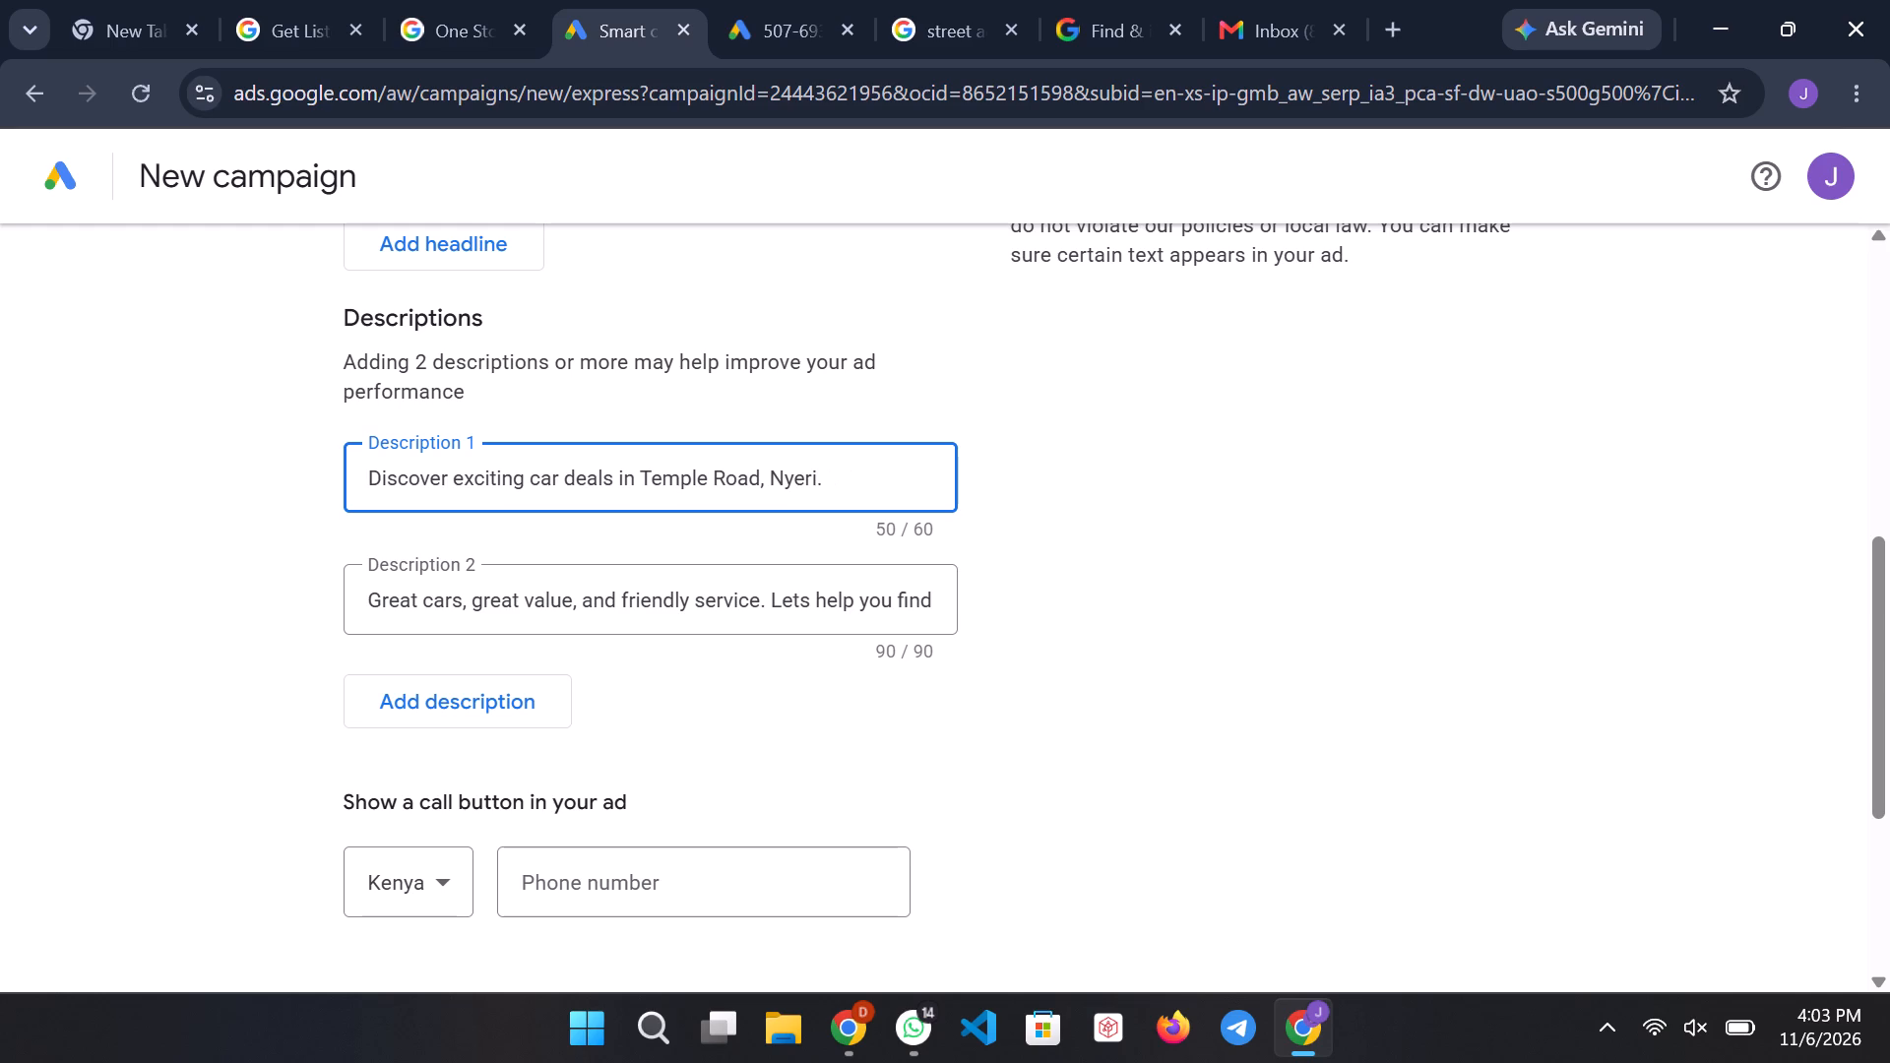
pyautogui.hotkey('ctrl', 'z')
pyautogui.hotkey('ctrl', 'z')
# Remove the final ", Nyeri" from Description 1 so it reads "Discover exciting car deals in Nyeri, Temple Road.".
pyautogui.click(884, 478)
pyautogui.press('BackSpace')
pyautogui.press('BackSpace')
pyautogui.press('BackSpace')
pyautogui.press('BackSpace')
pyautogui.press('BackSpace')
pyautogui.press('BackSpace')
pyautogui.press('BackSpace')
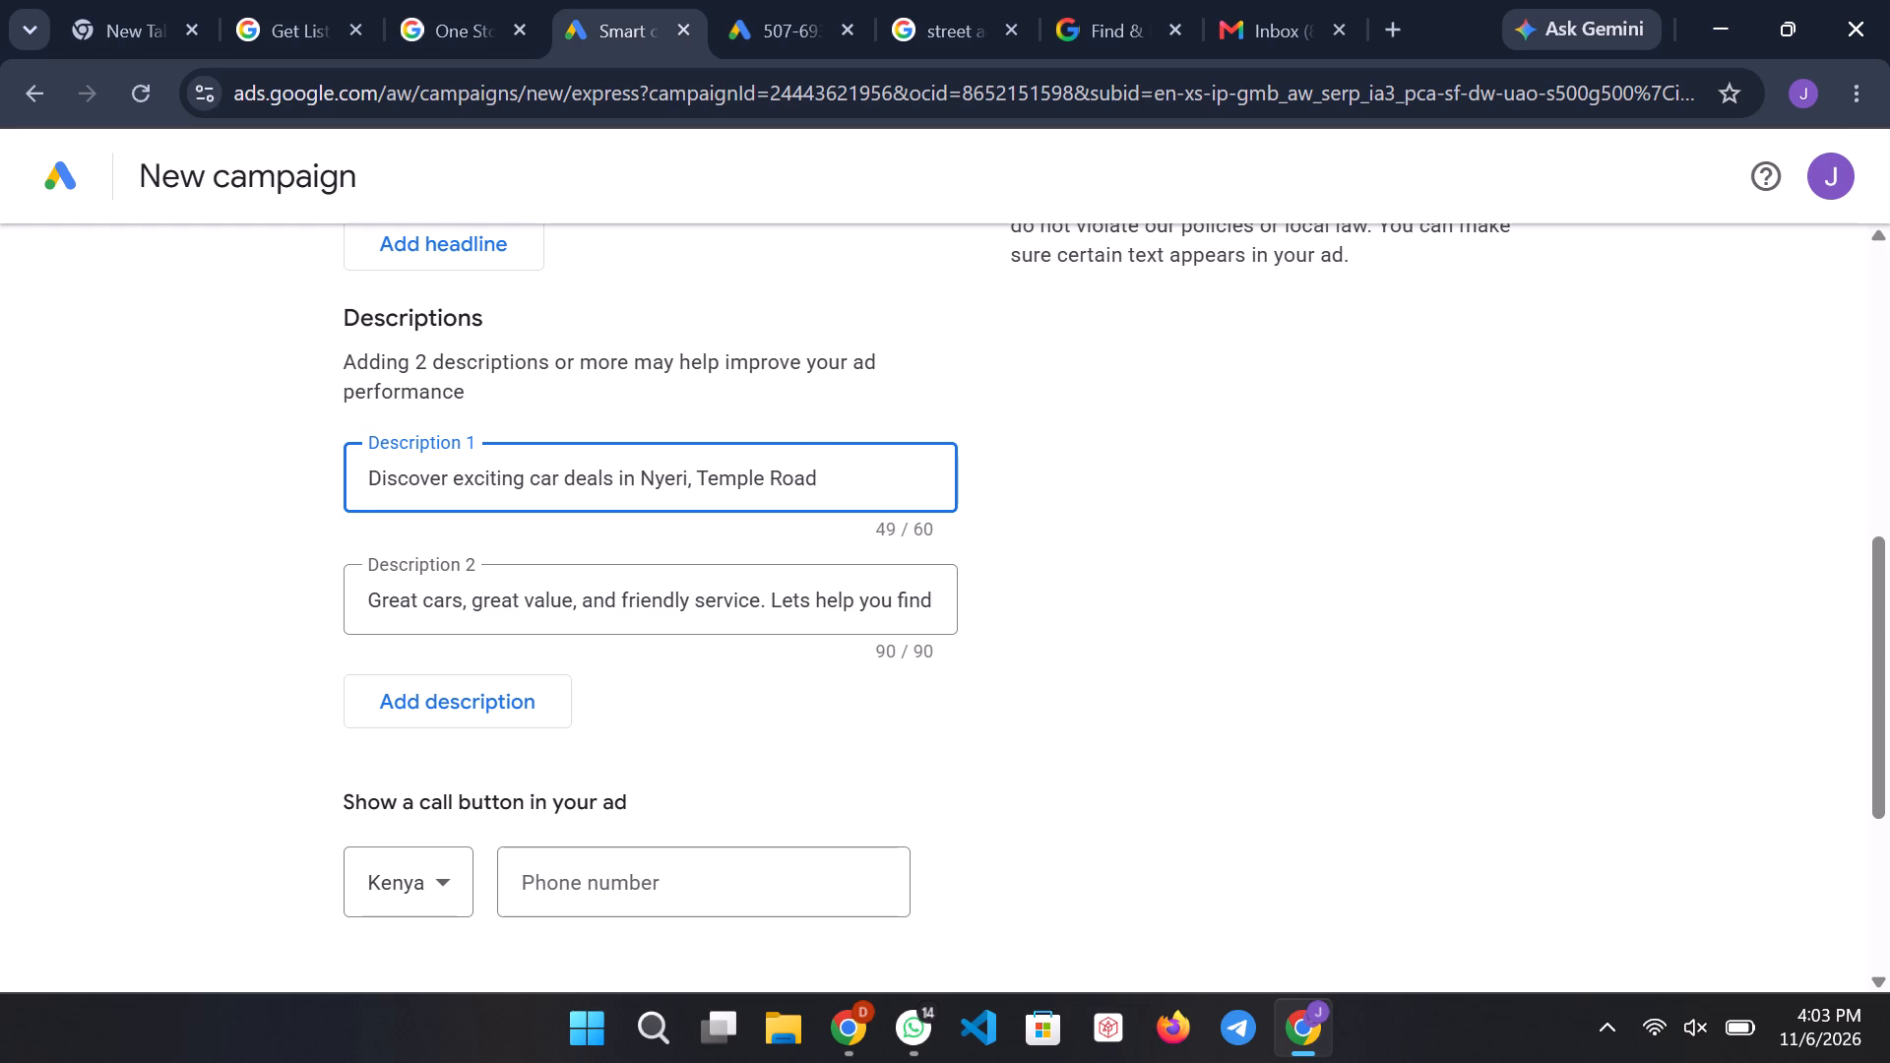
pyautogui.press('.')
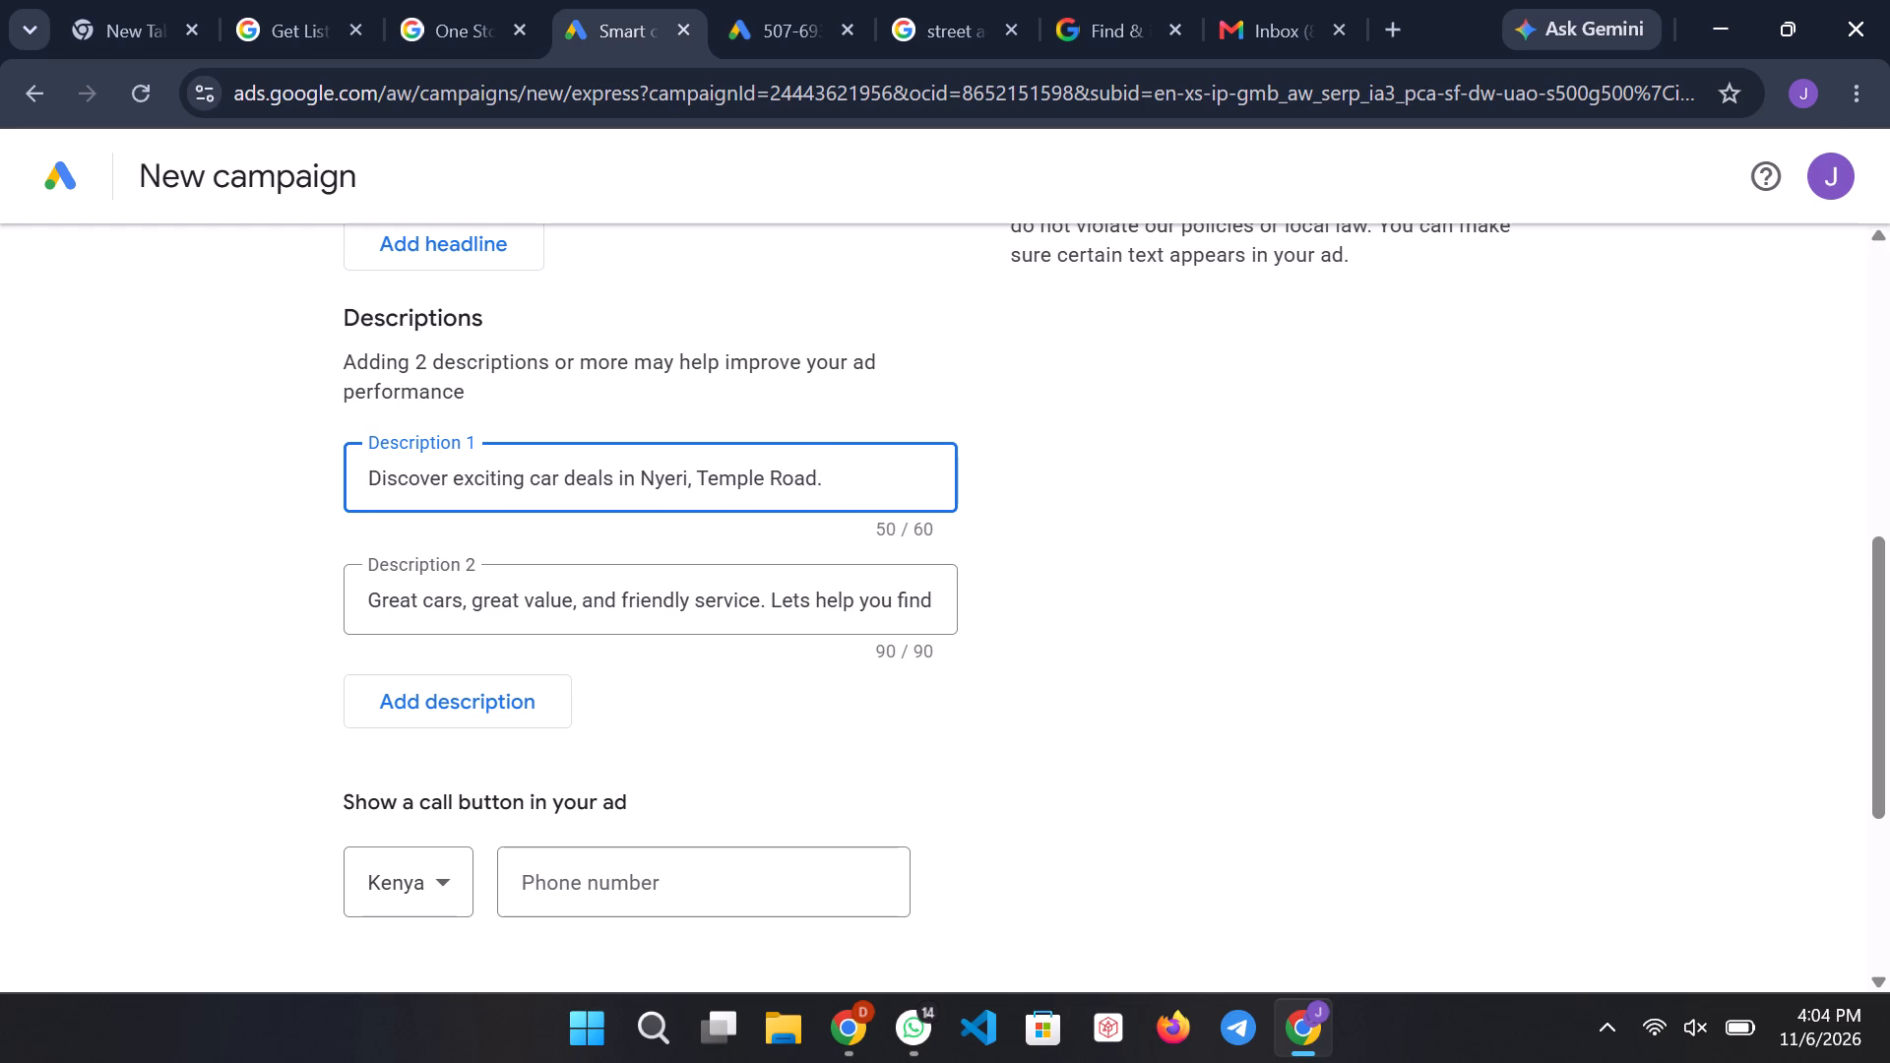
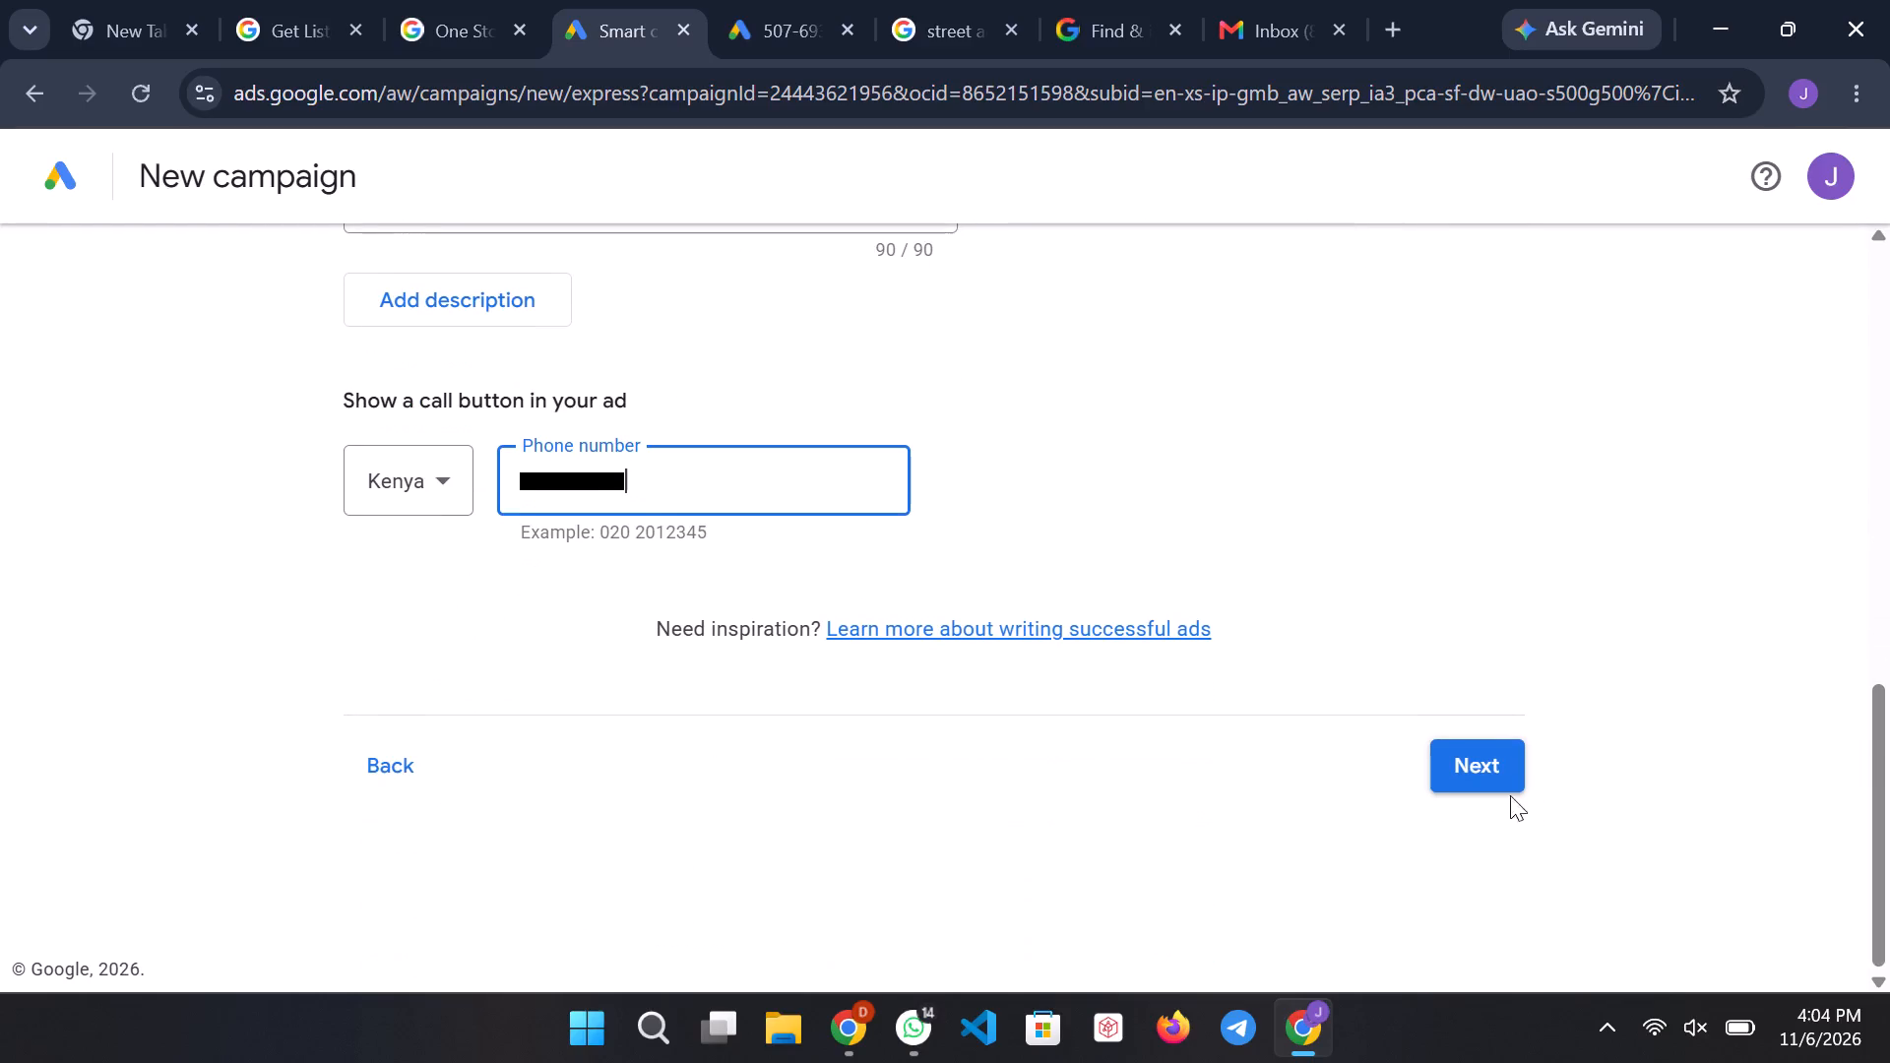
# Accept the ad text and call button details and continue to adding images for the campaign.
pyautogui.click(1503, 776)
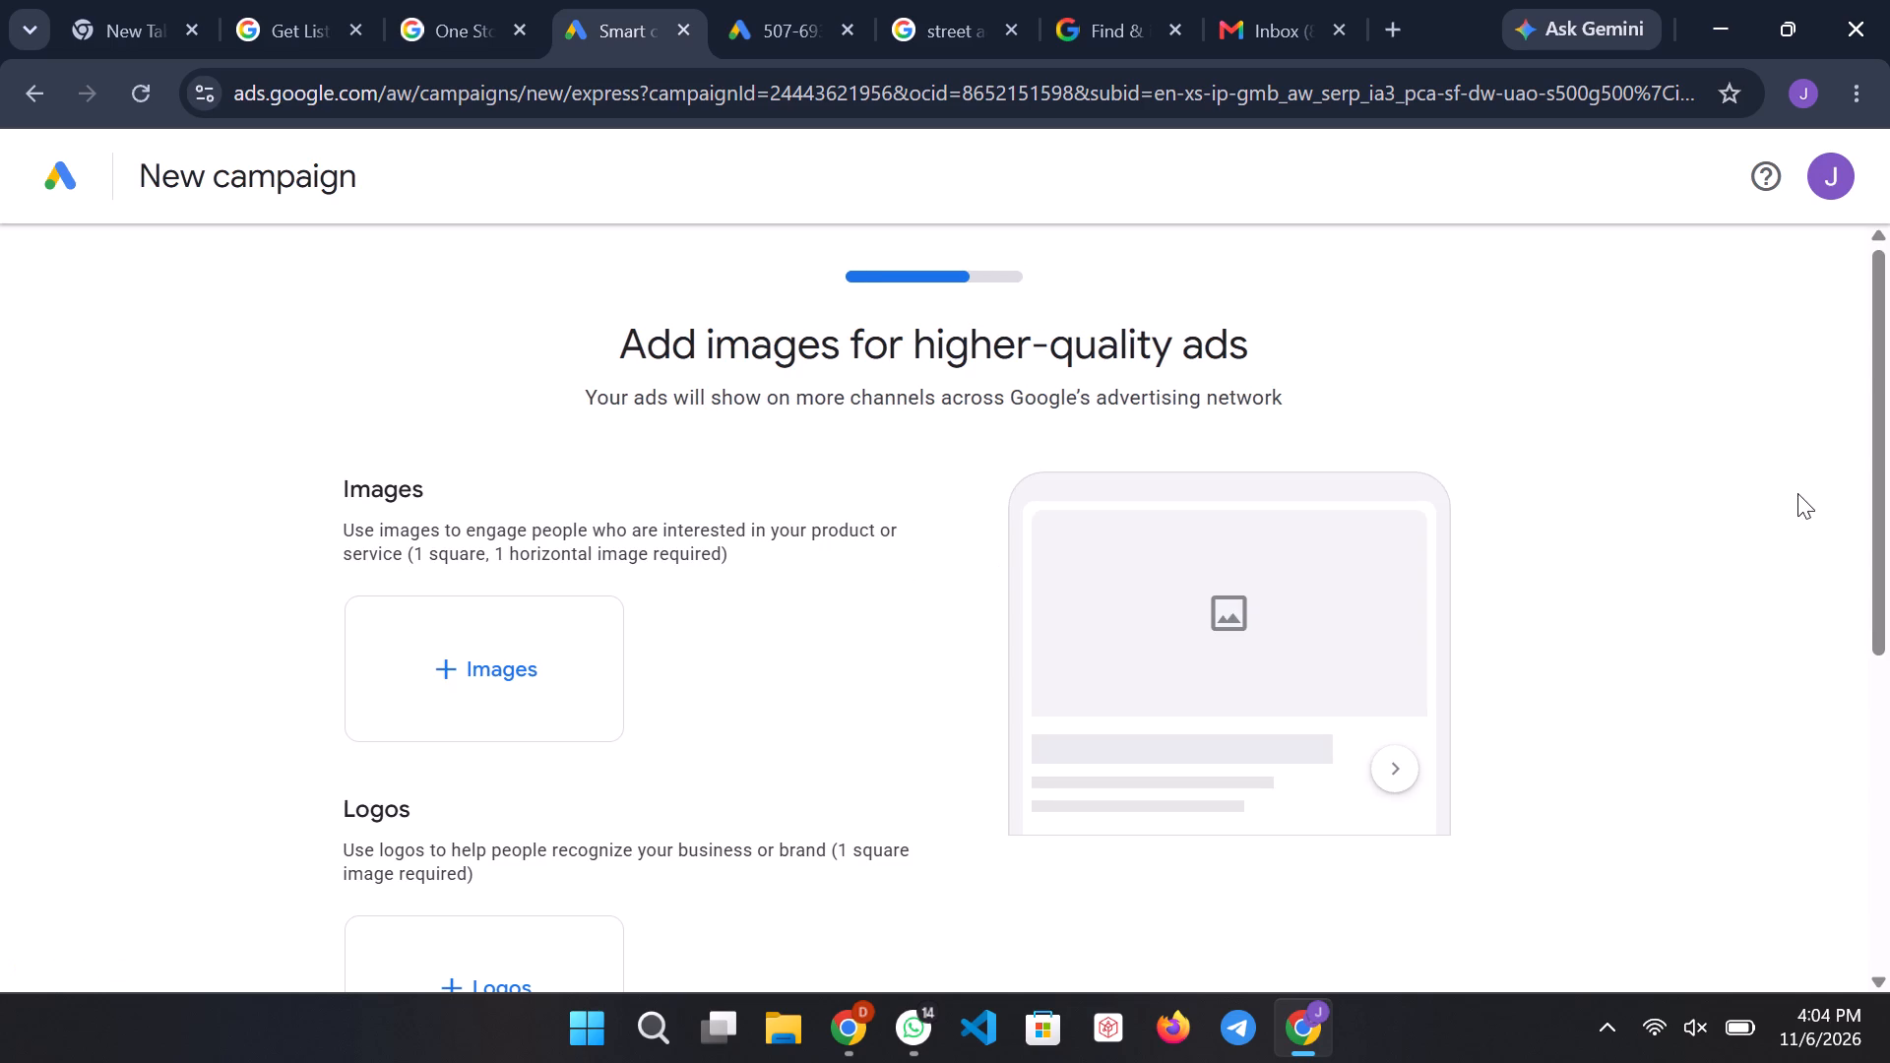
# Select the WhatsApp photo of the One Stop Ebenezer Motors storefront from Downloads for upload as a campaign image.
pyautogui.click(488, 579)
pyautogui.click(492, 677)
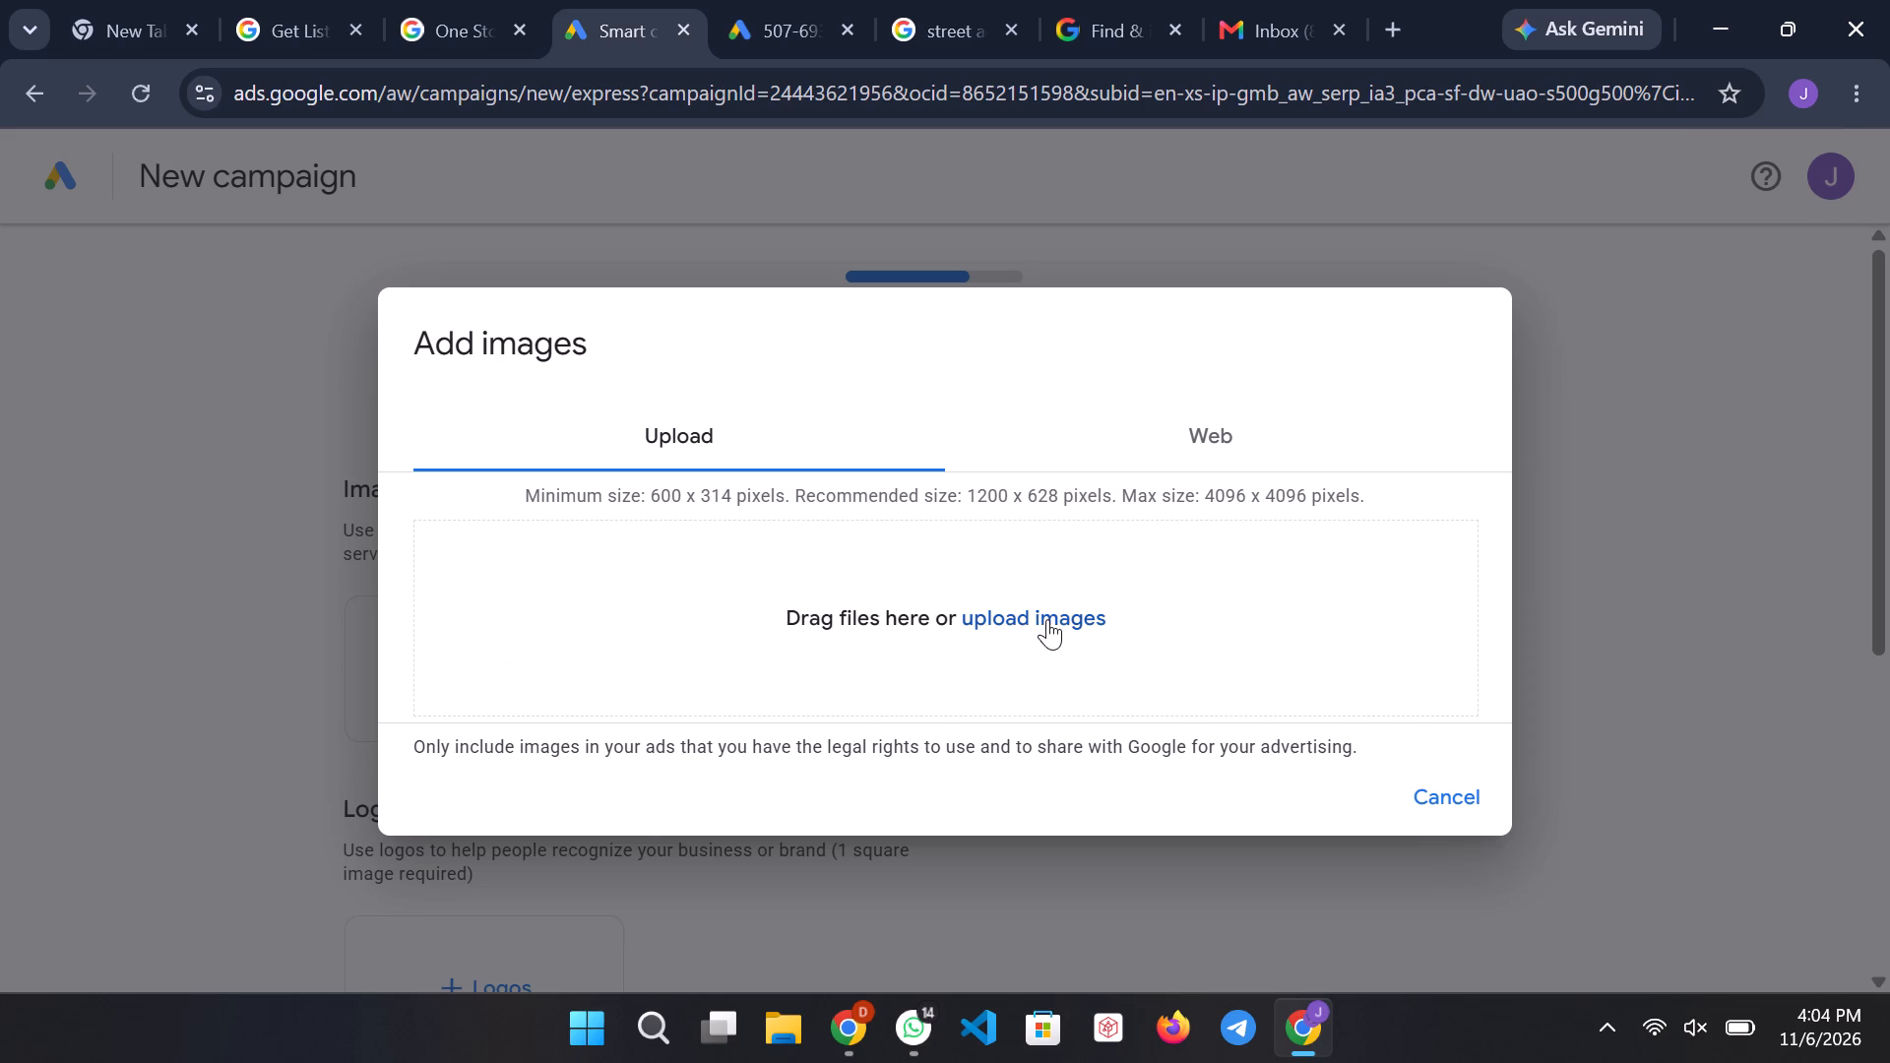
pyautogui.click(1047, 619)
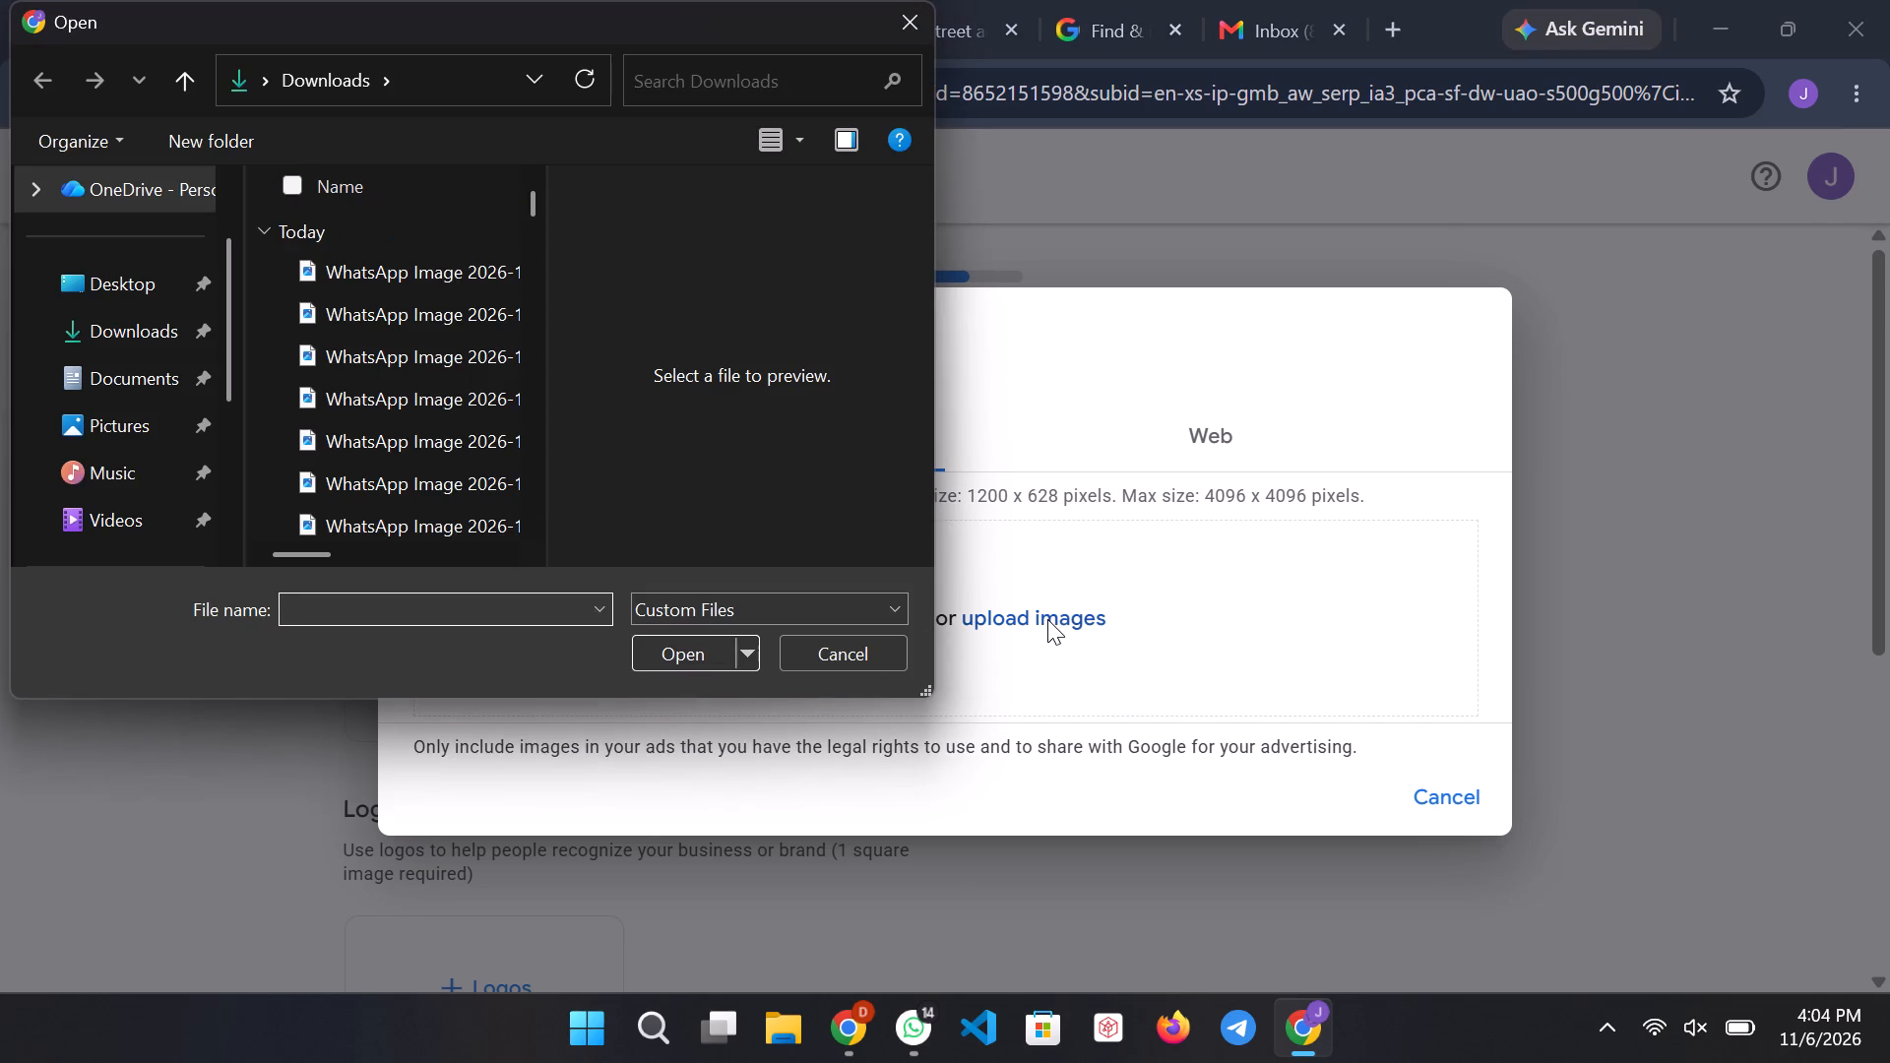
pyautogui.click(472, 330)
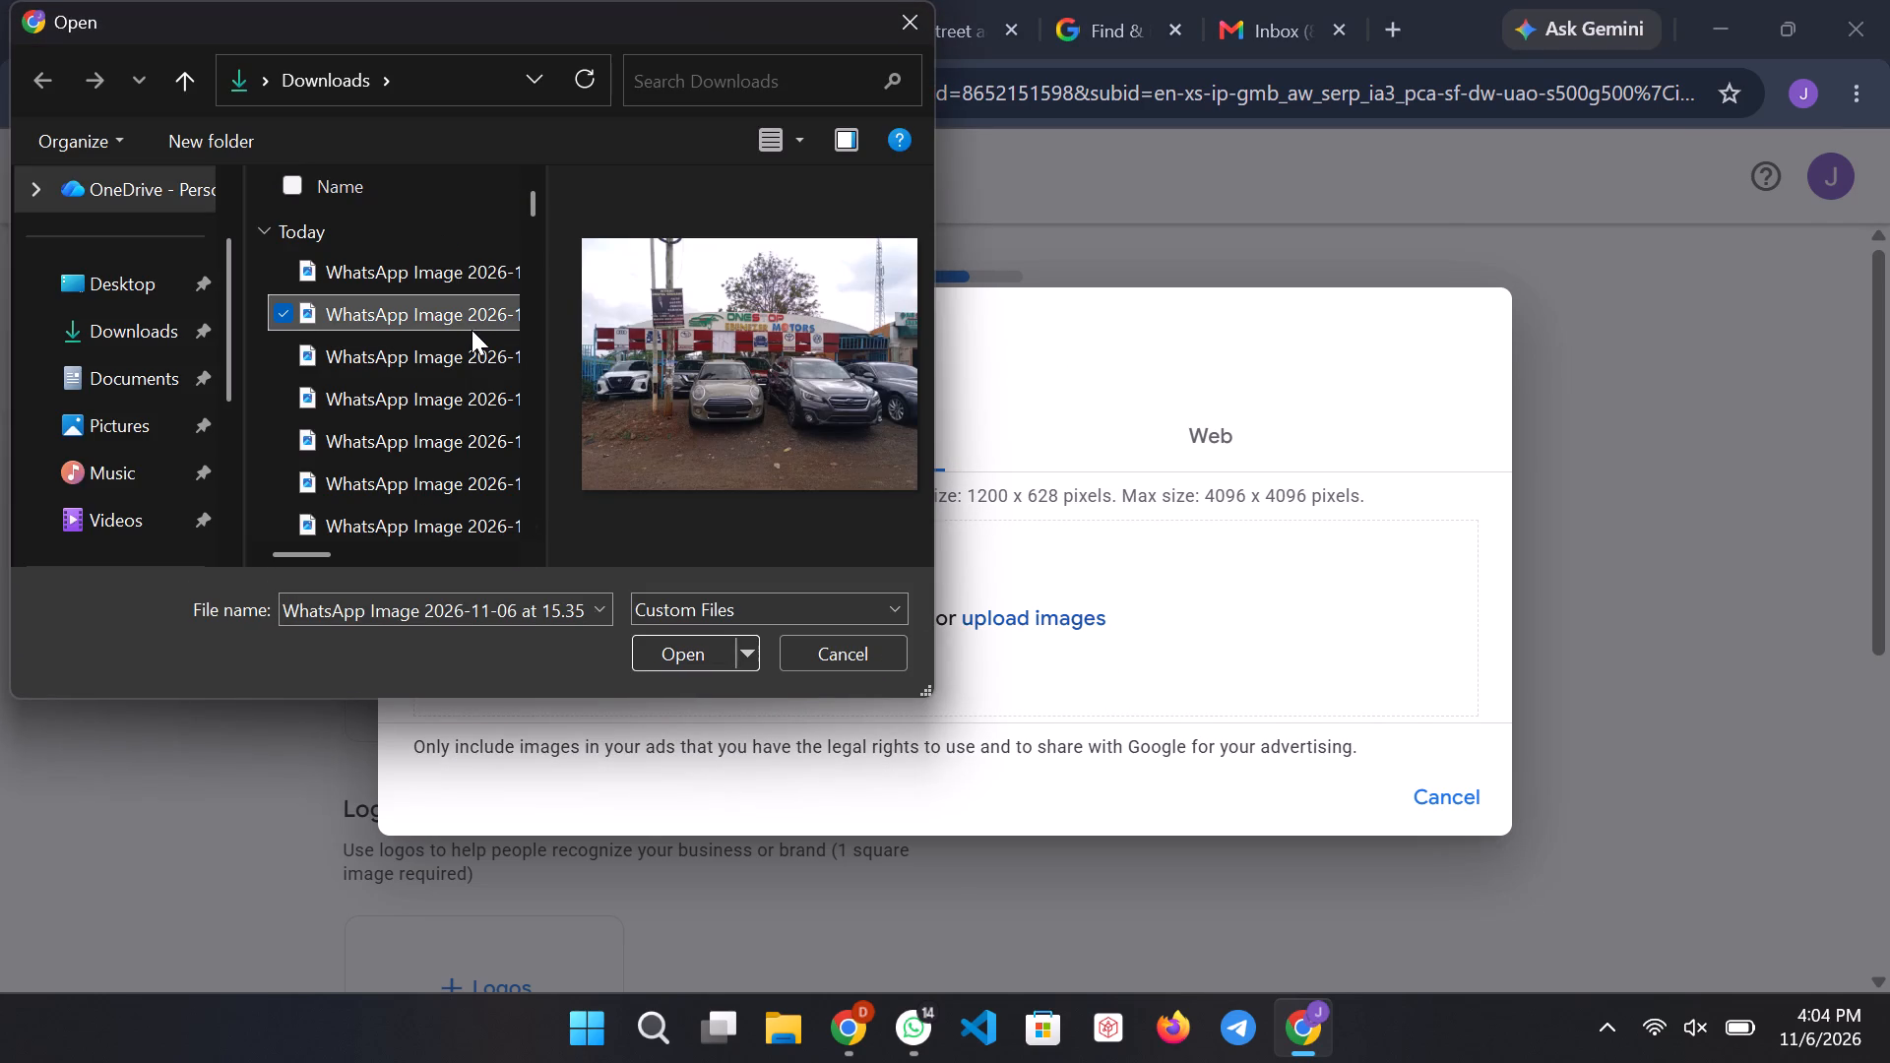
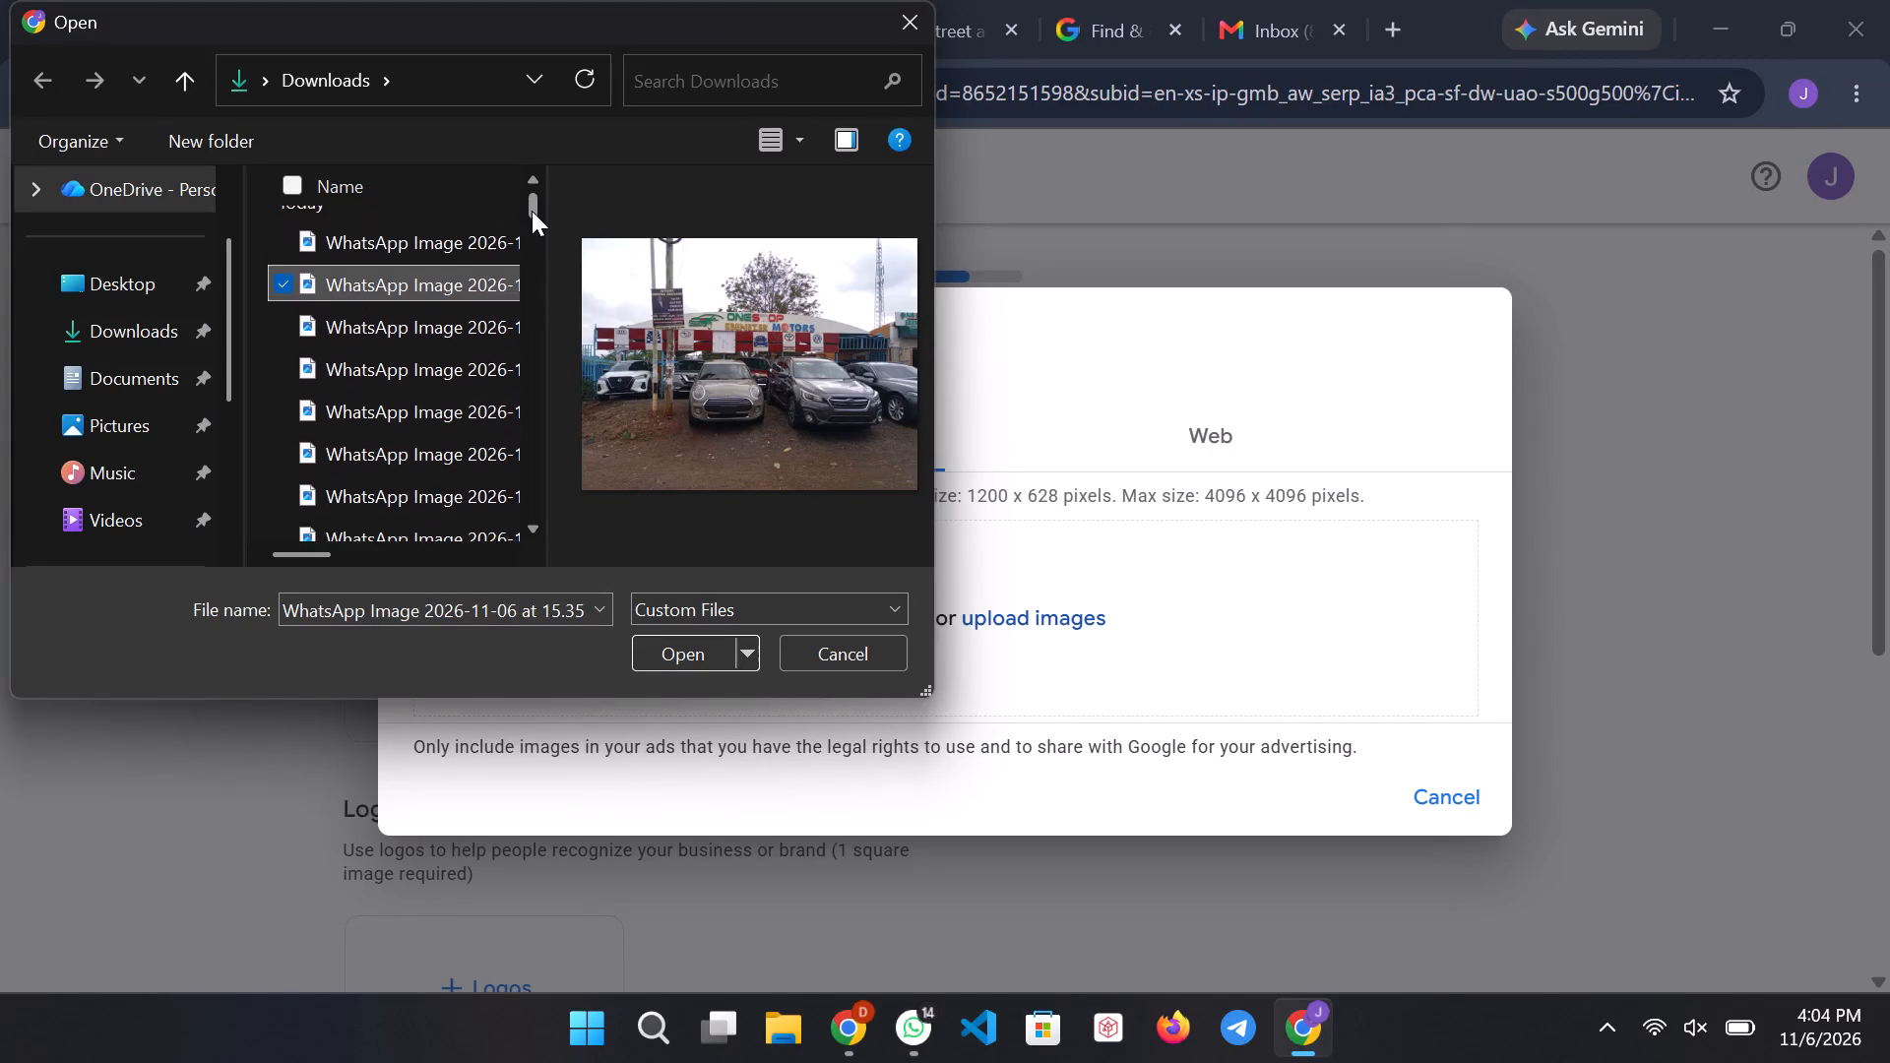
# Upload the photo of the red Audi from the Downloads folder as a campaign image.
pyautogui.click(454, 308)
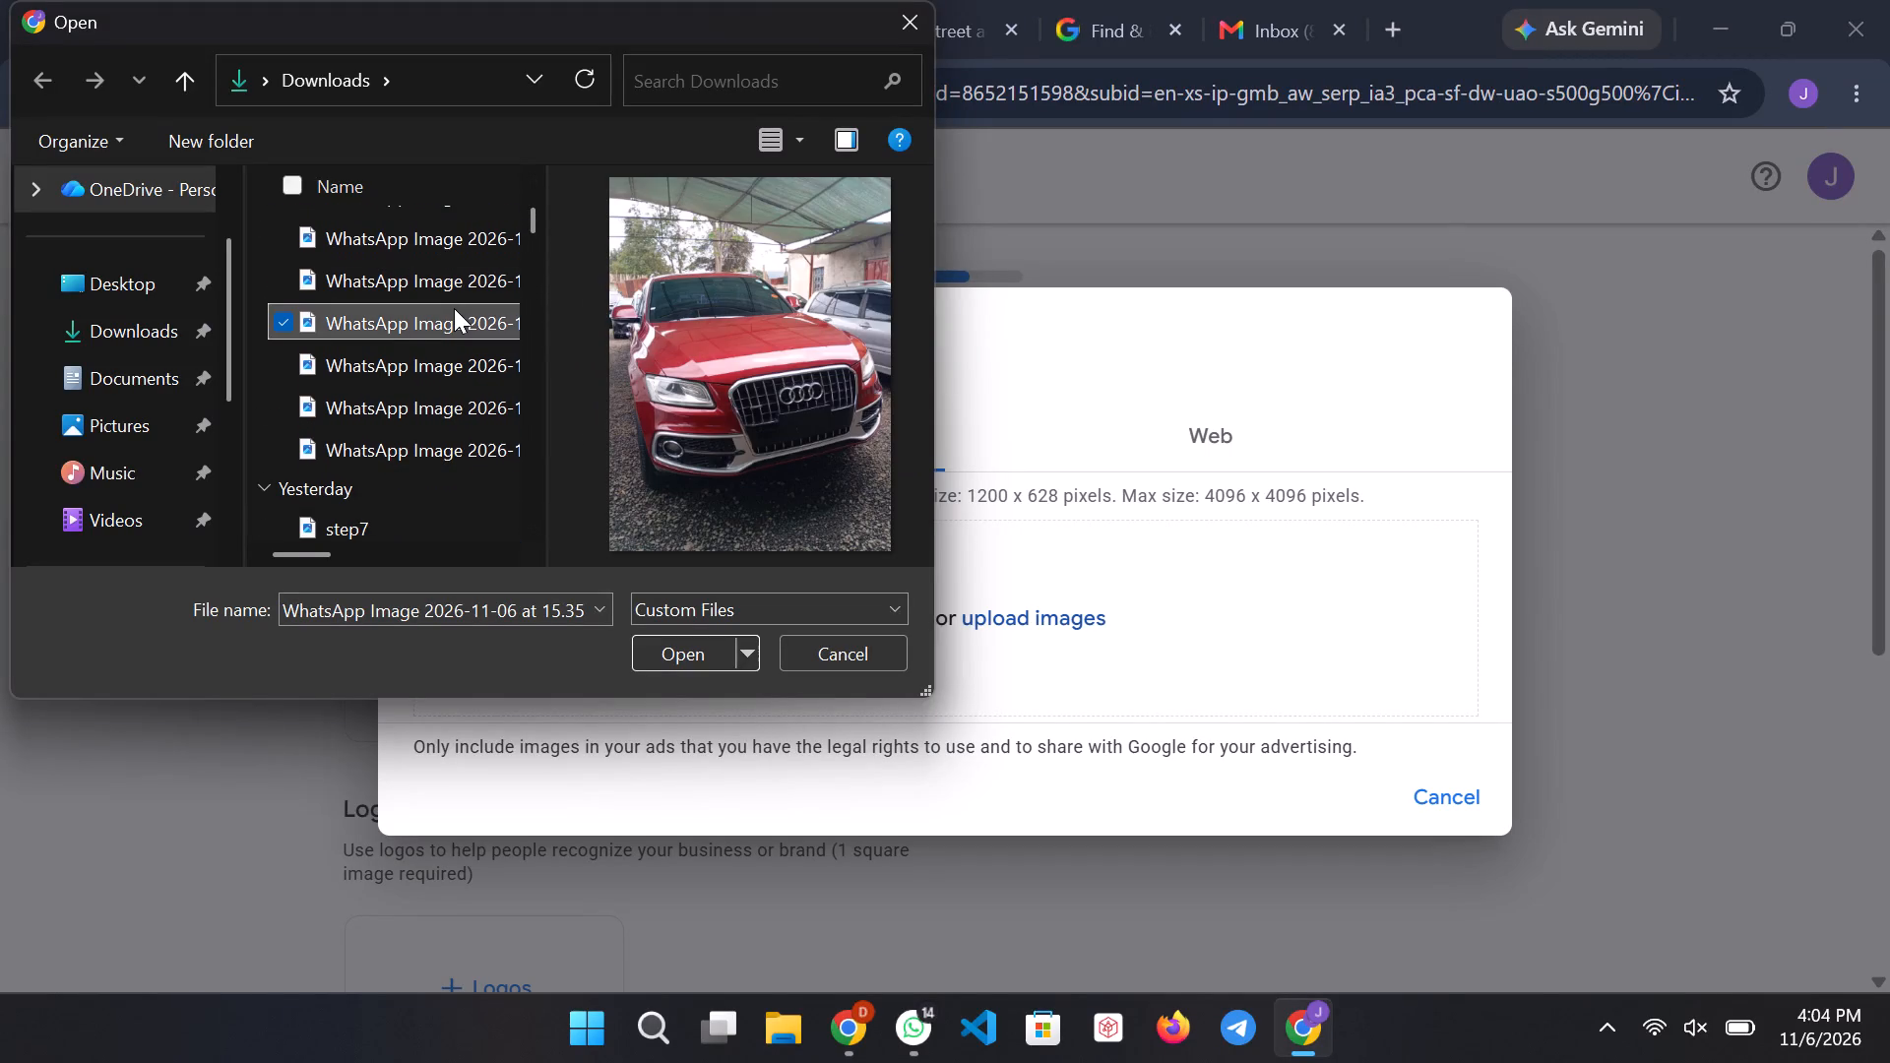
pyautogui.click(694, 641)
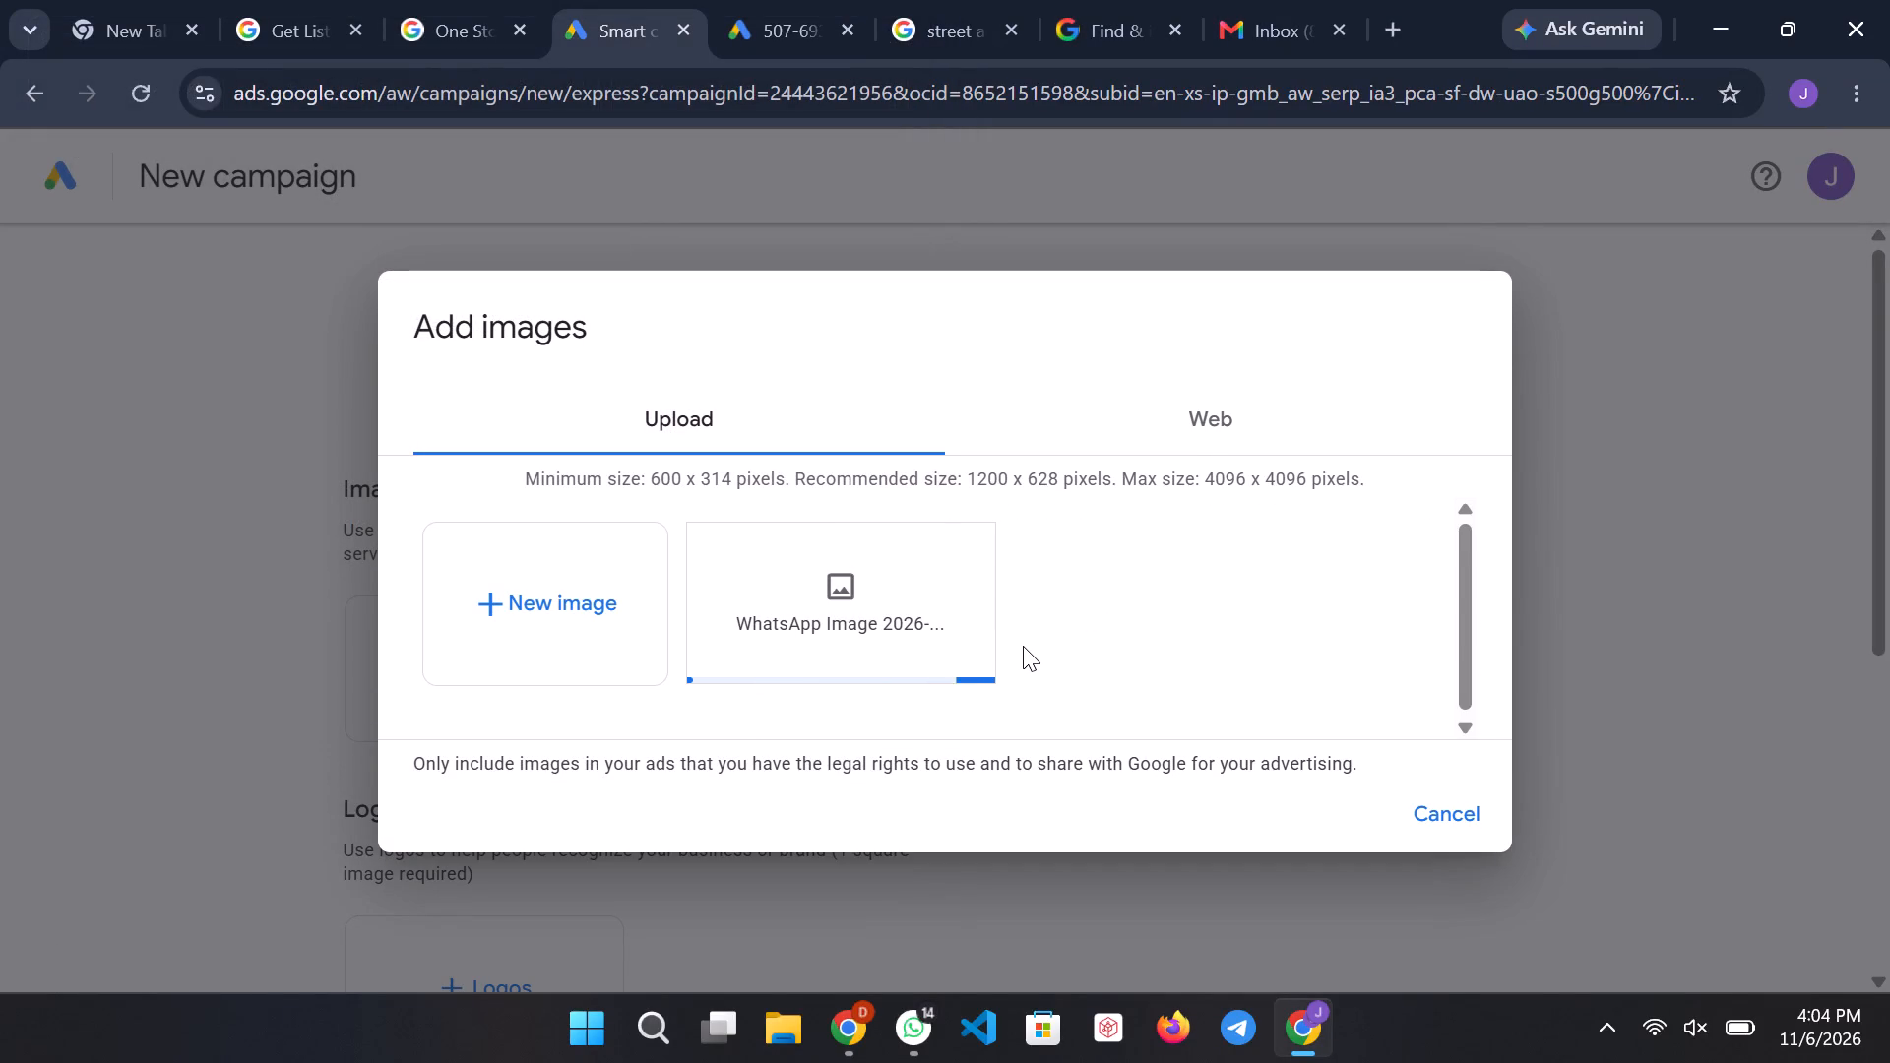
# Add the photo of the white Honda from the Downloads folder as another new campaign image.
pyautogui.click(528, 591)
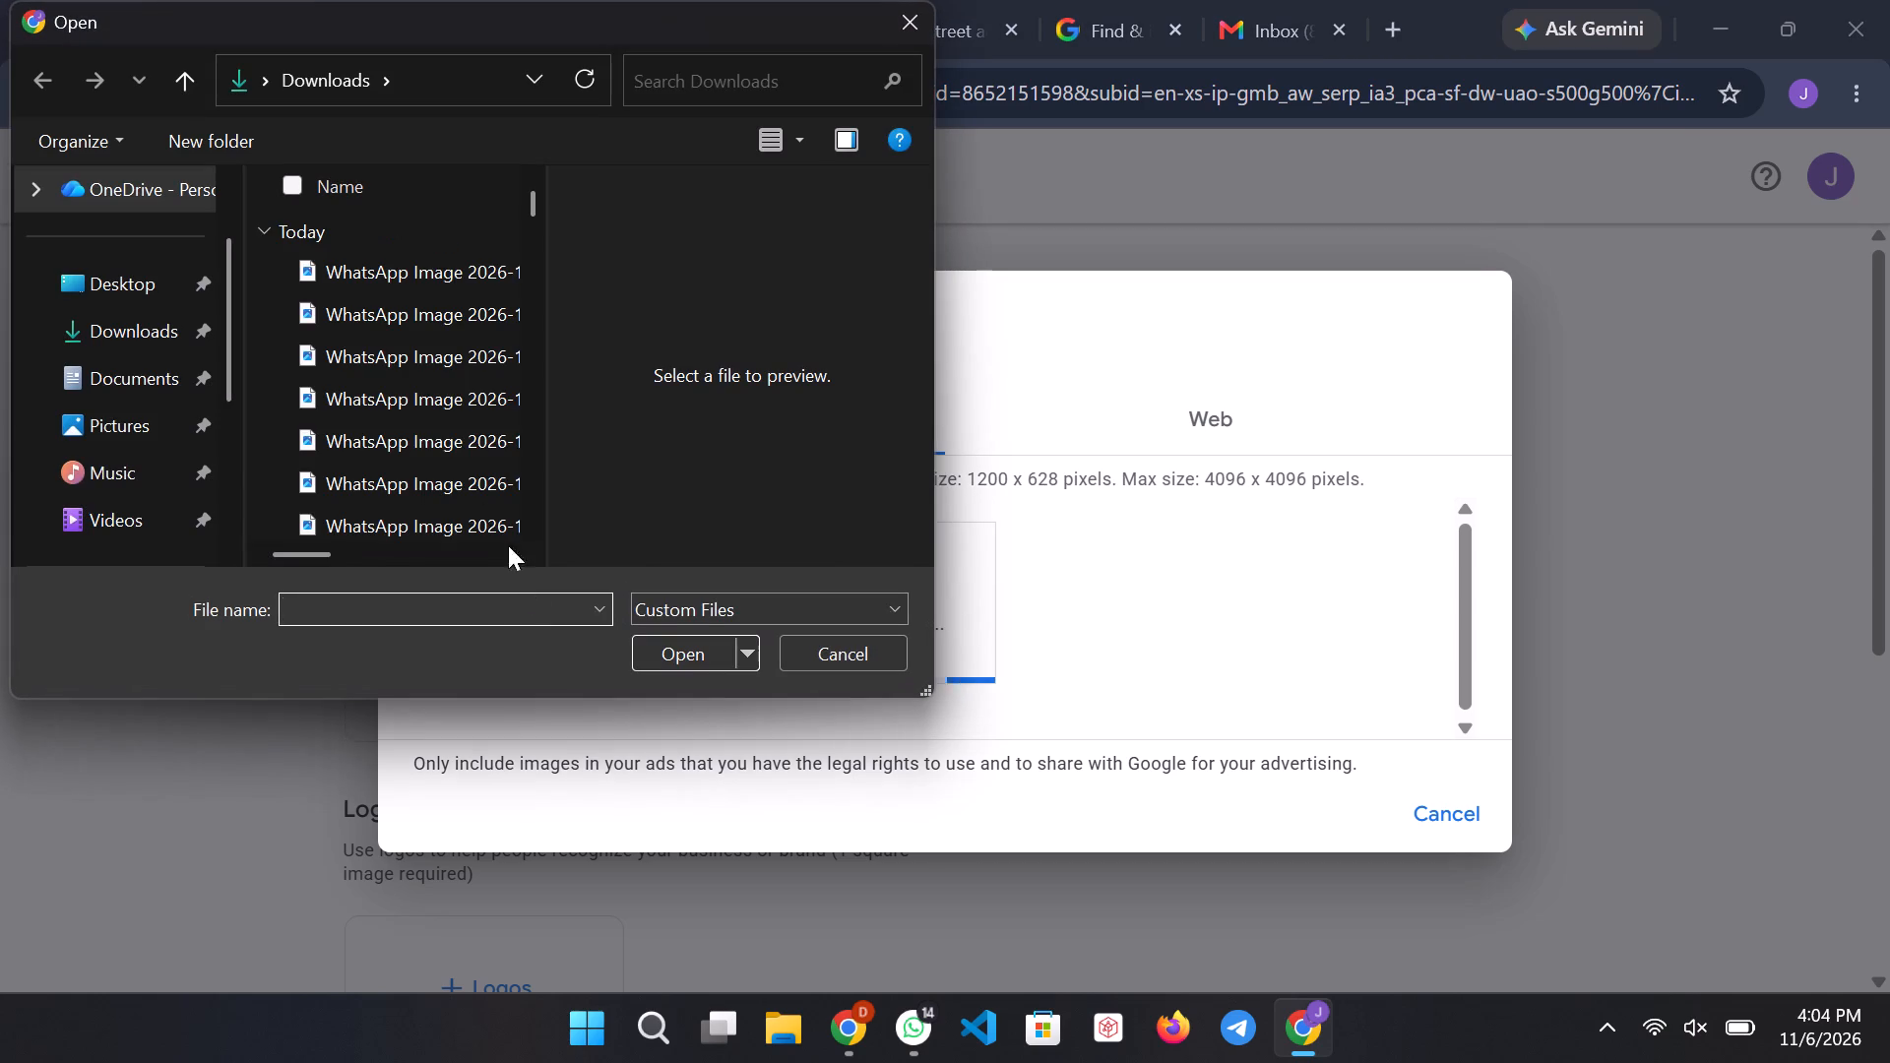
pyautogui.click(444, 423)
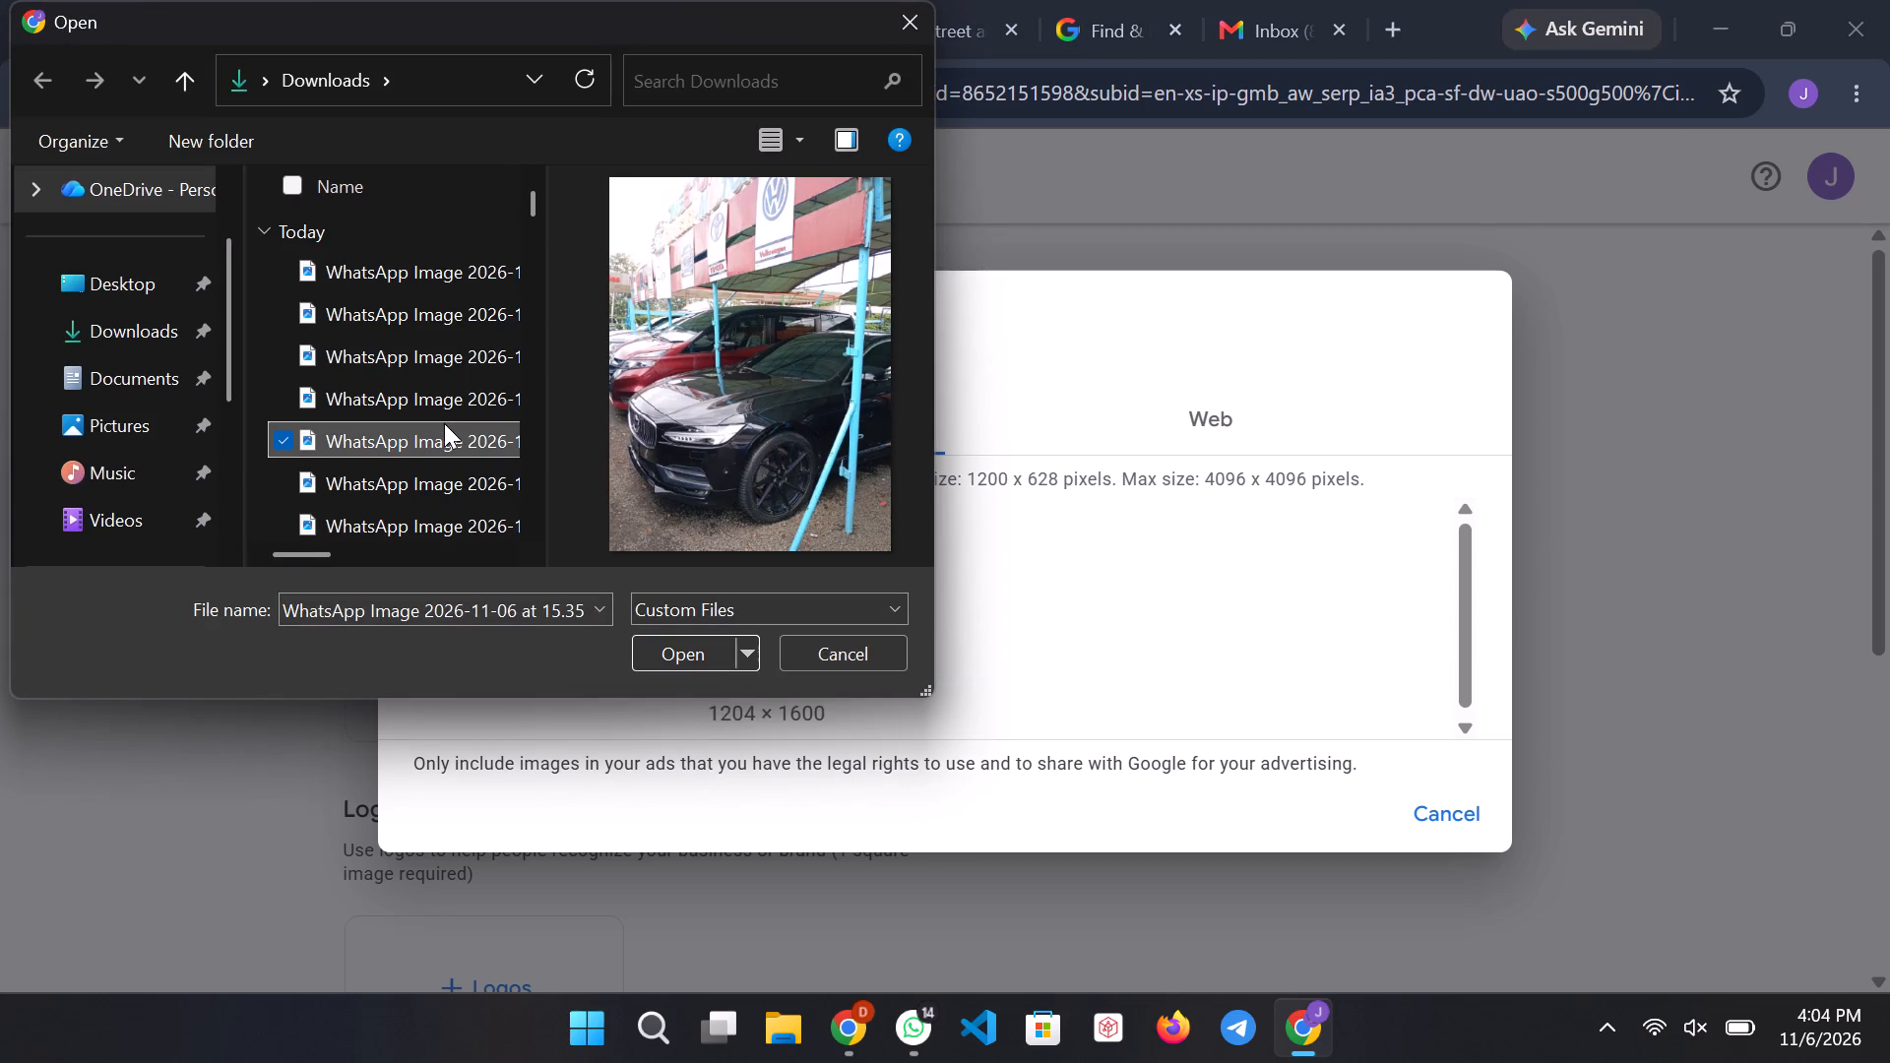
pyautogui.click(444, 423)
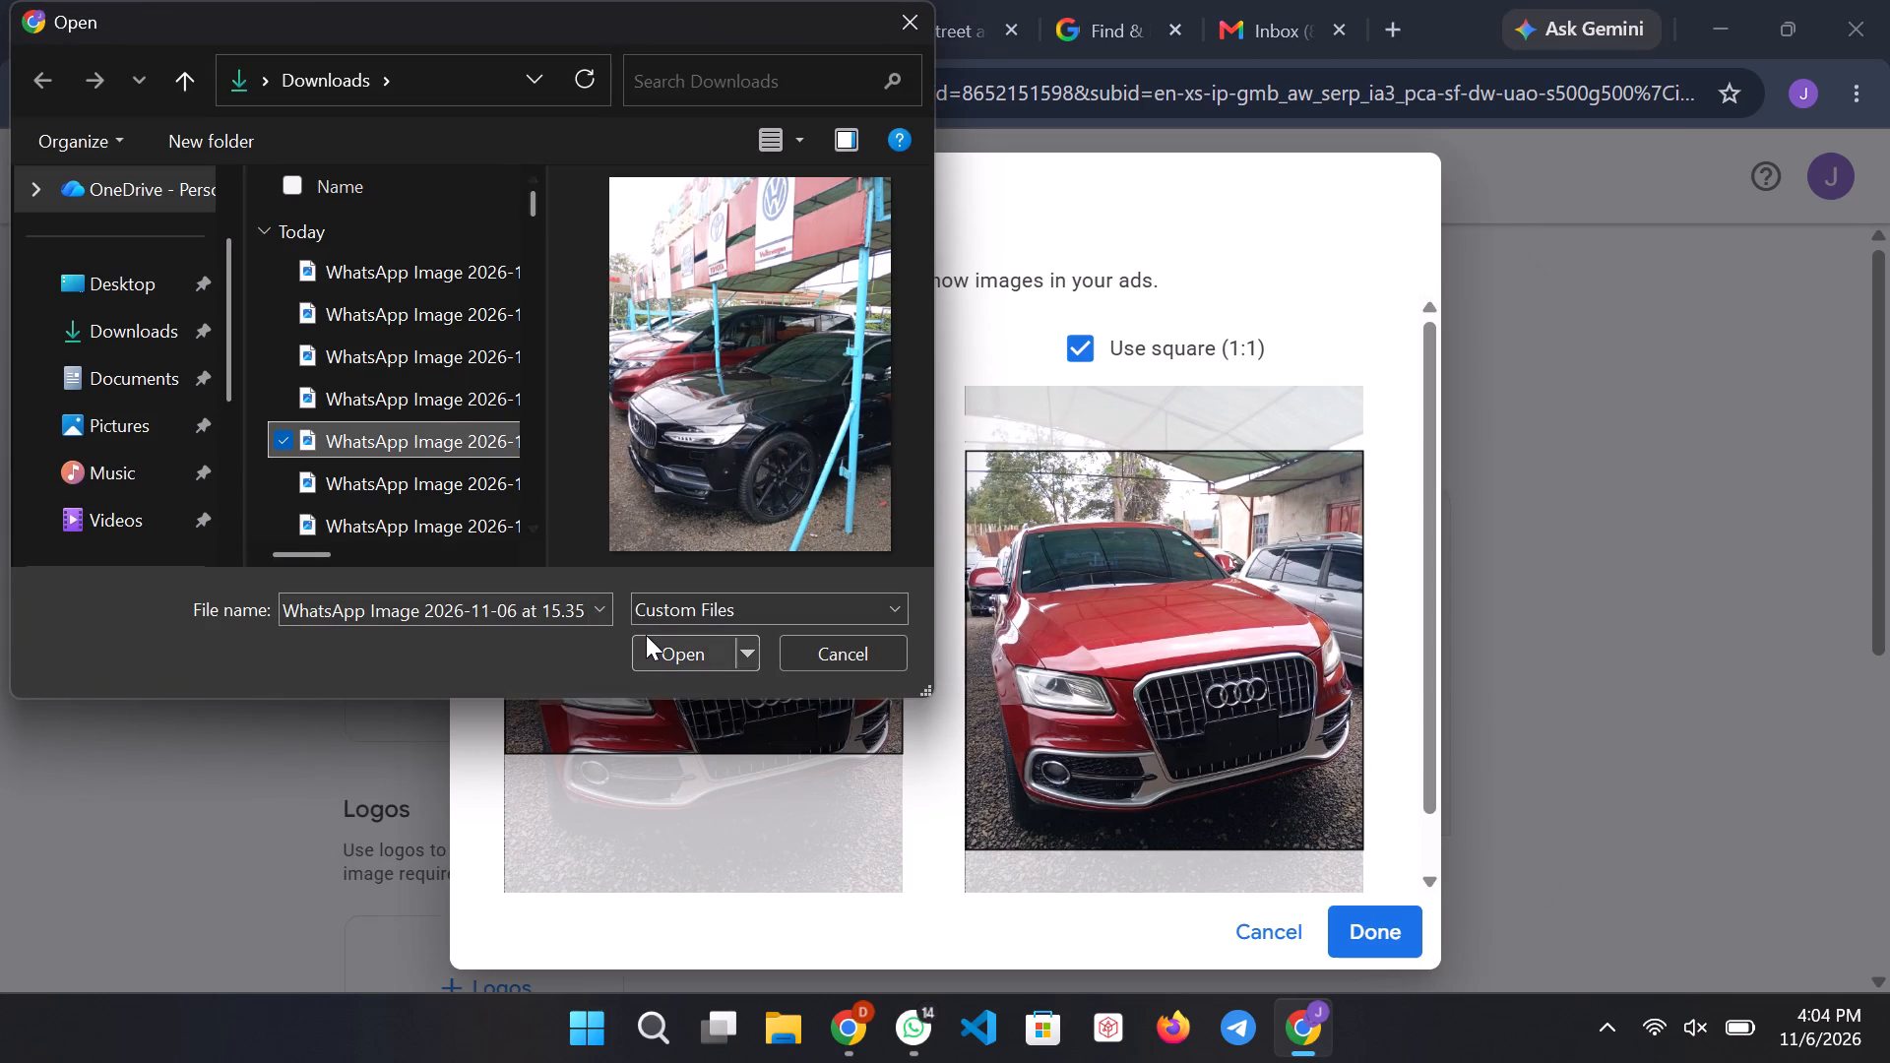
pyautogui.click(465, 524)
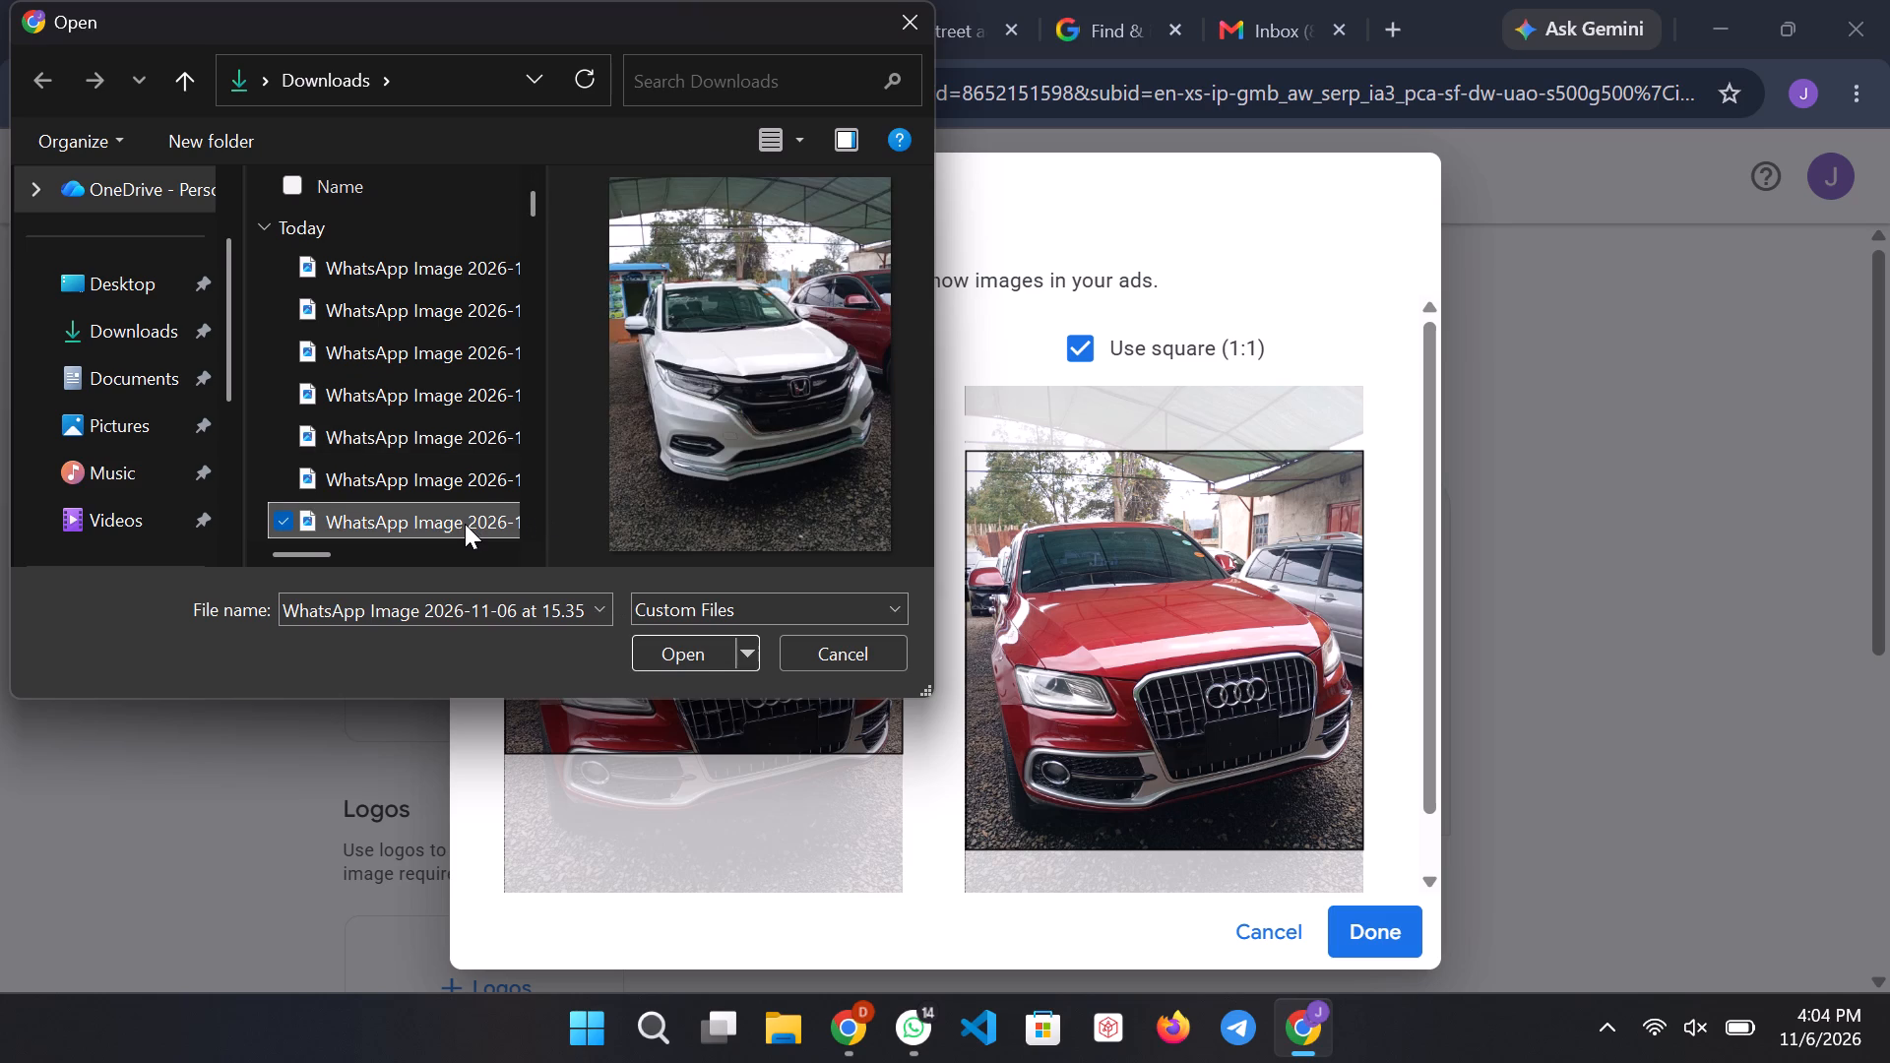
pyautogui.click(689, 655)
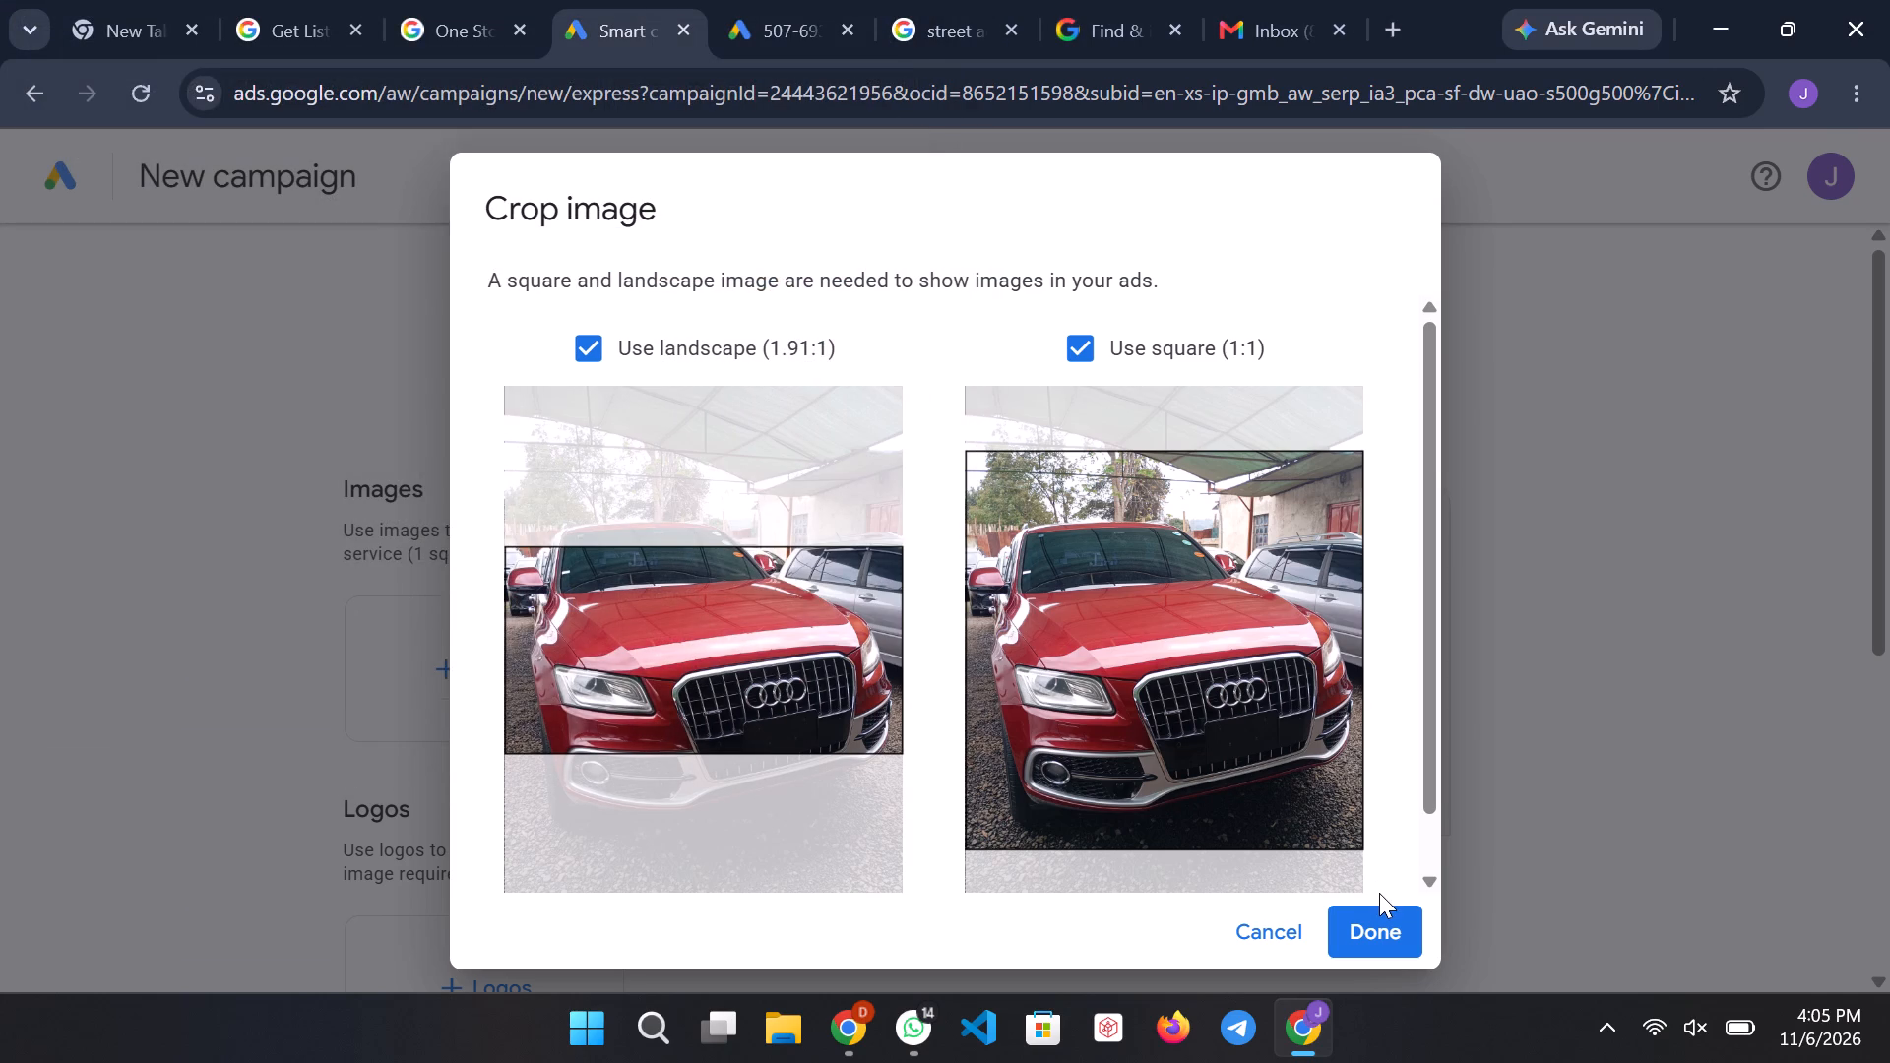
# Accept the landscape (1.91:1) and square (1:1) crops for the red Audi photo.
pyautogui.click(1289, 743)
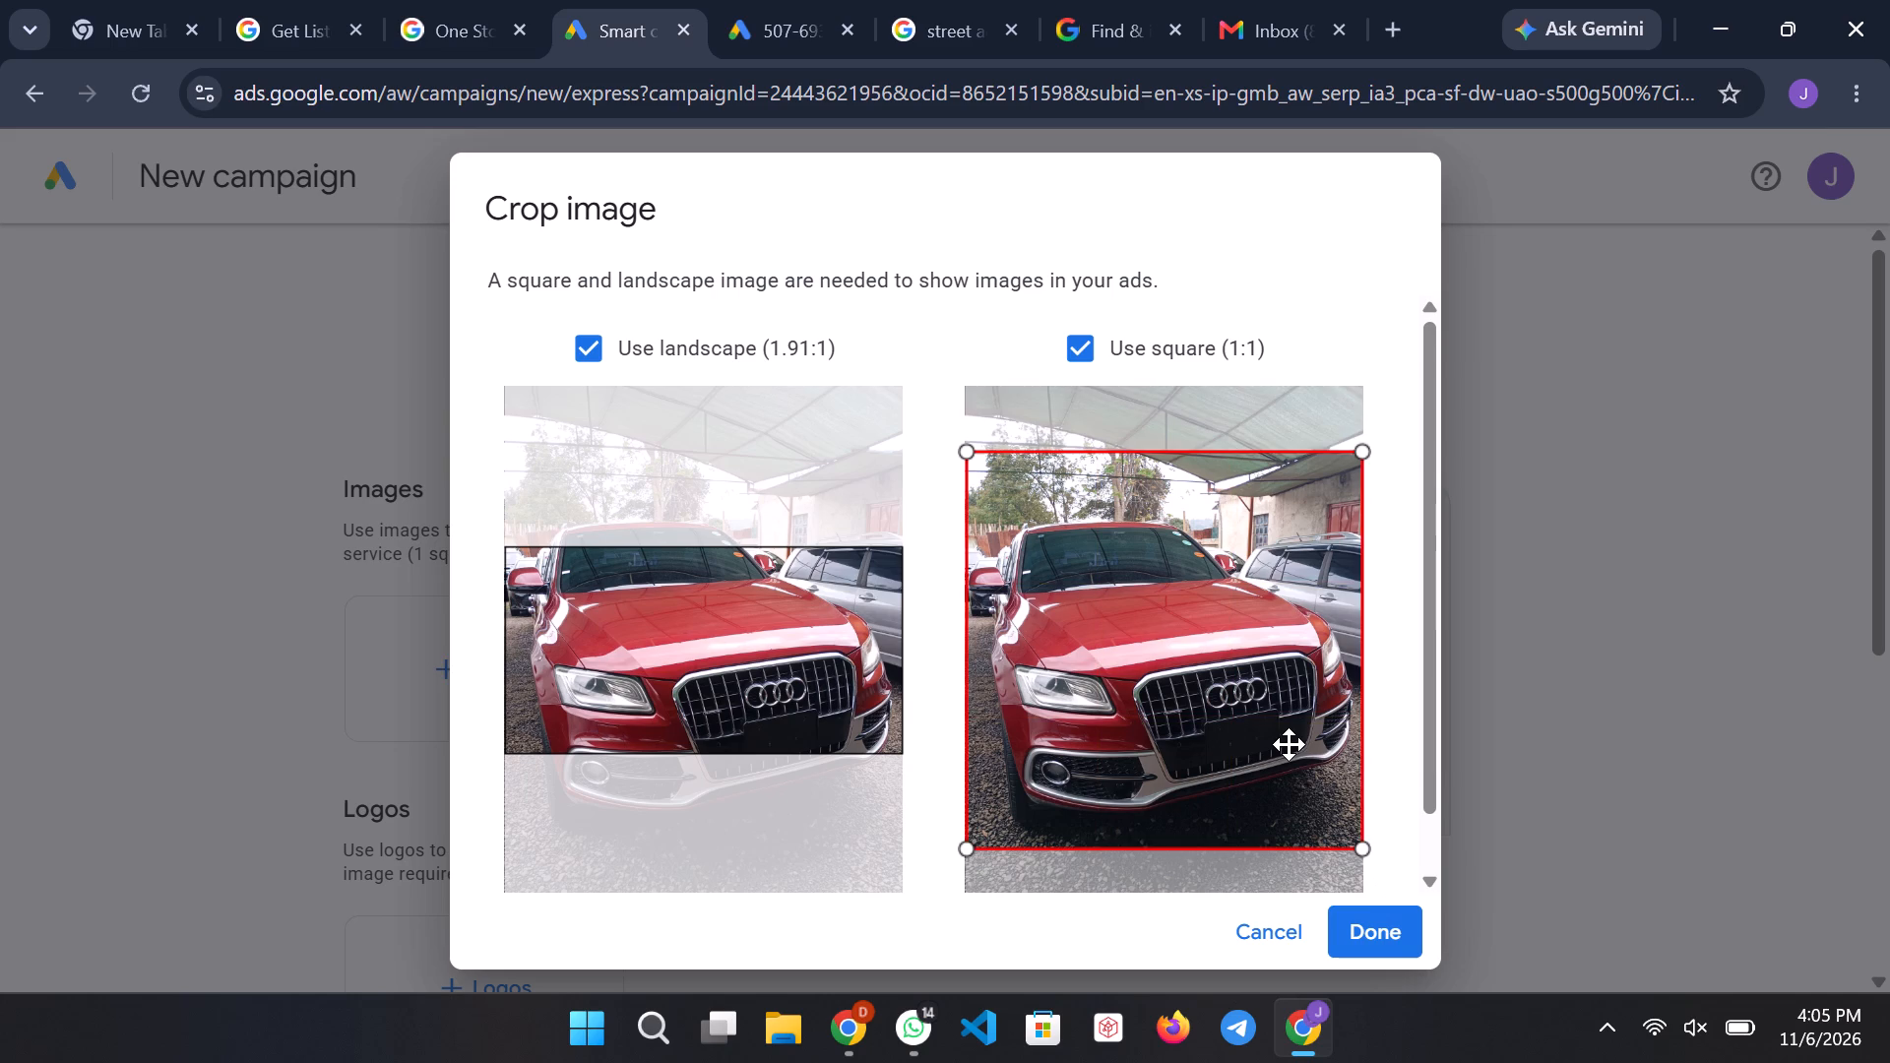
pyautogui.click(1366, 939)
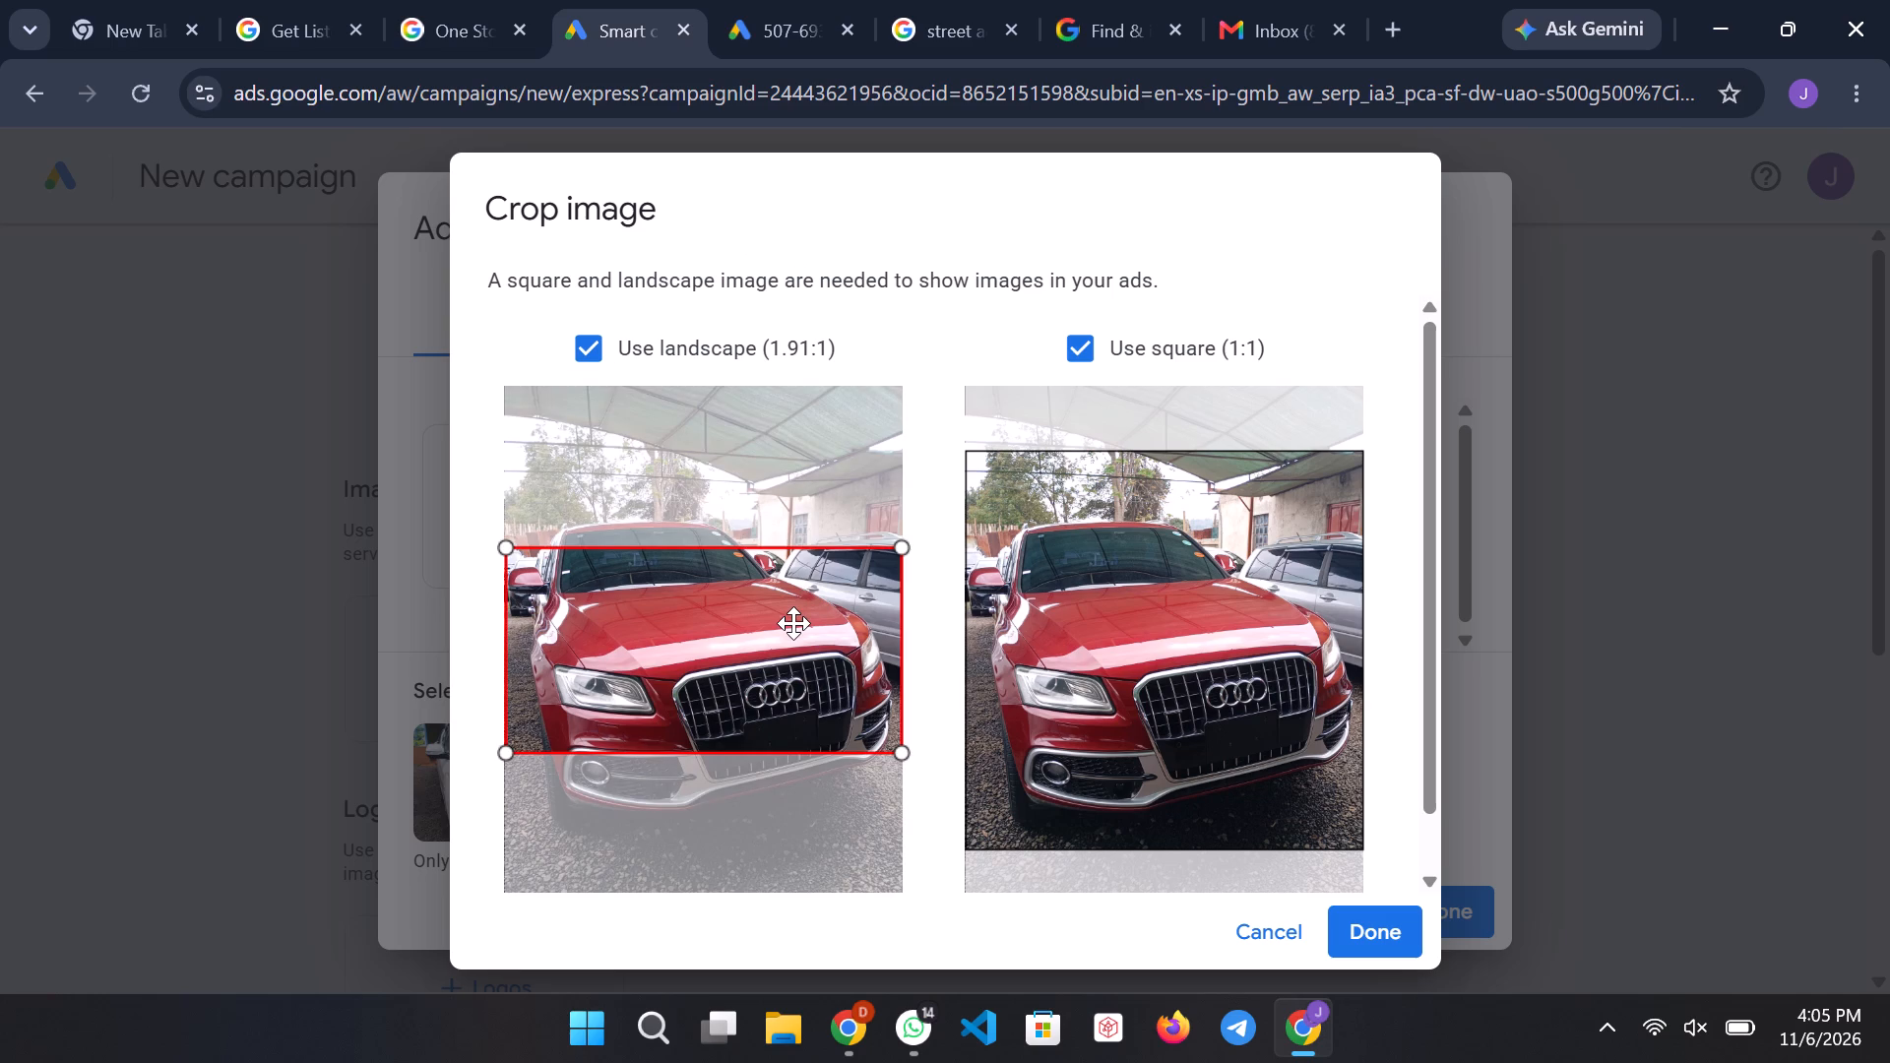
# Shift the landscape crop of the red Audi photo downward to frame its grille and front bumper, and accept both crops.
pyautogui.moveTo(764, 652); pyautogui.dragTo(760, 710)
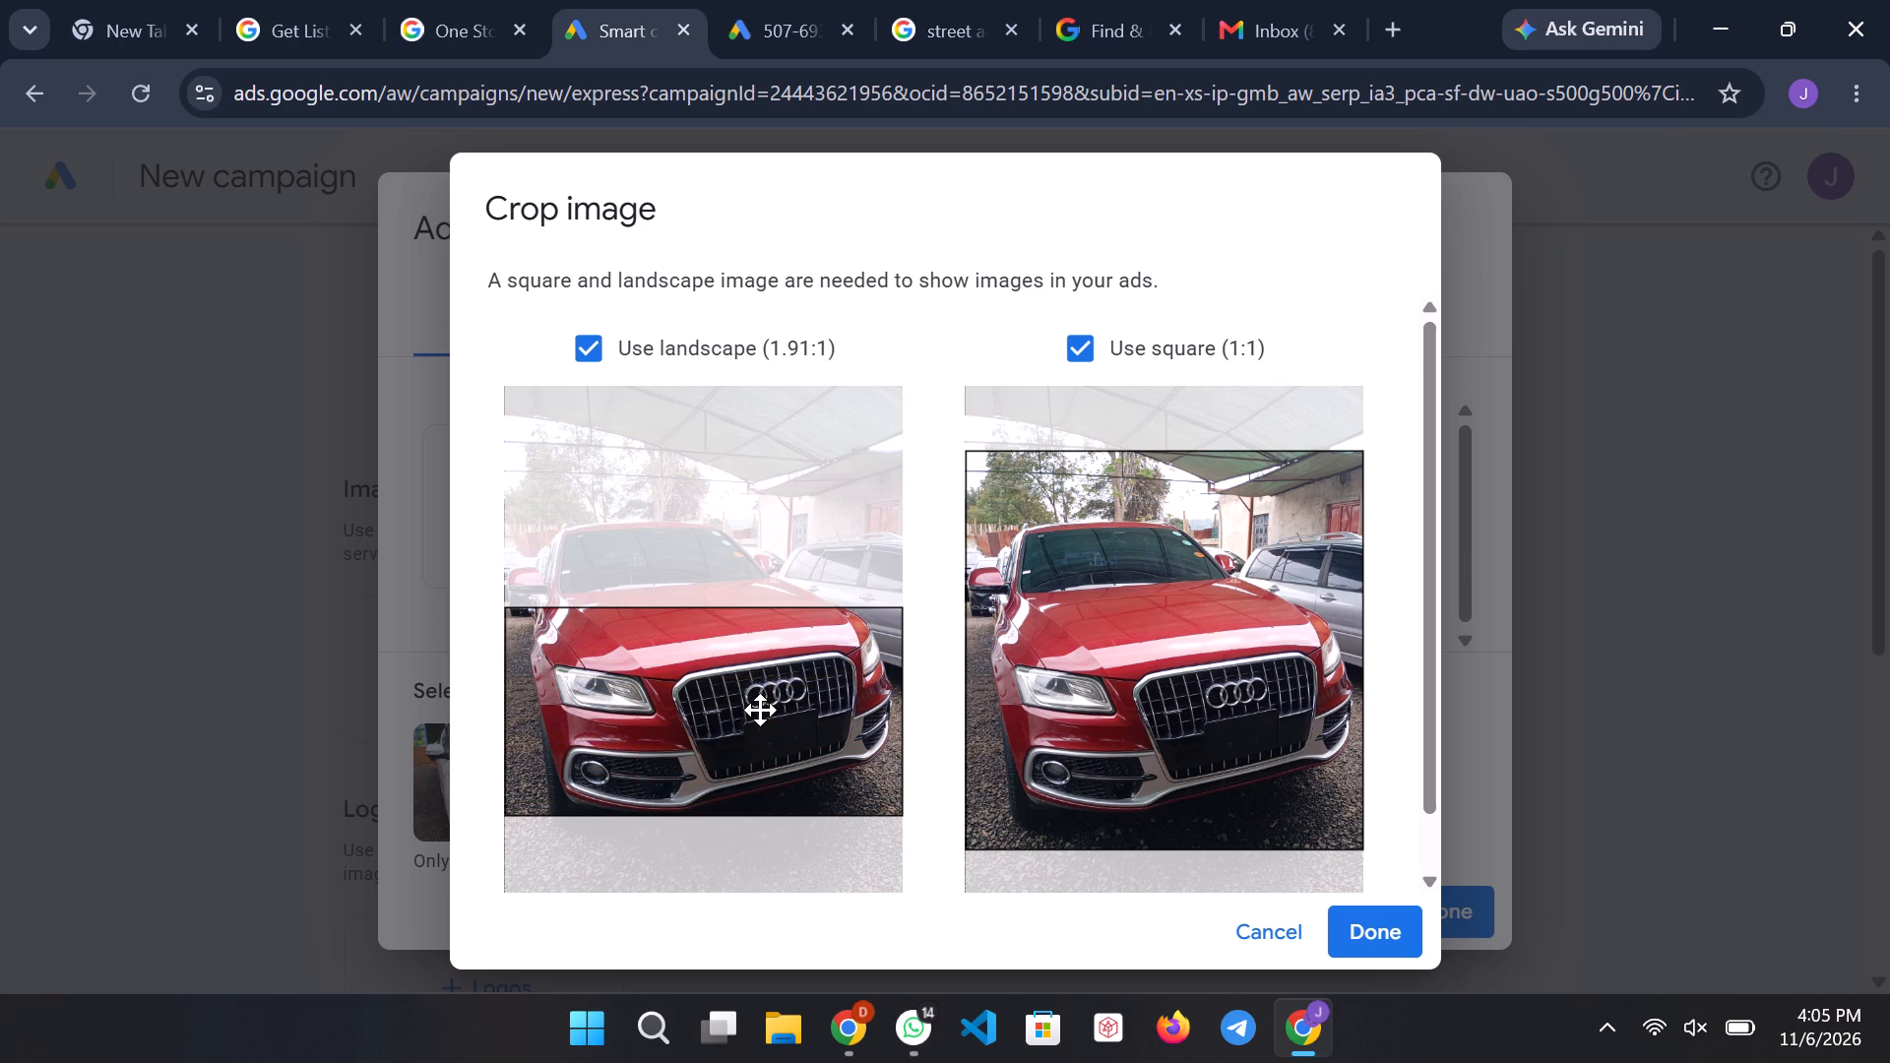
pyautogui.click(1393, 928)
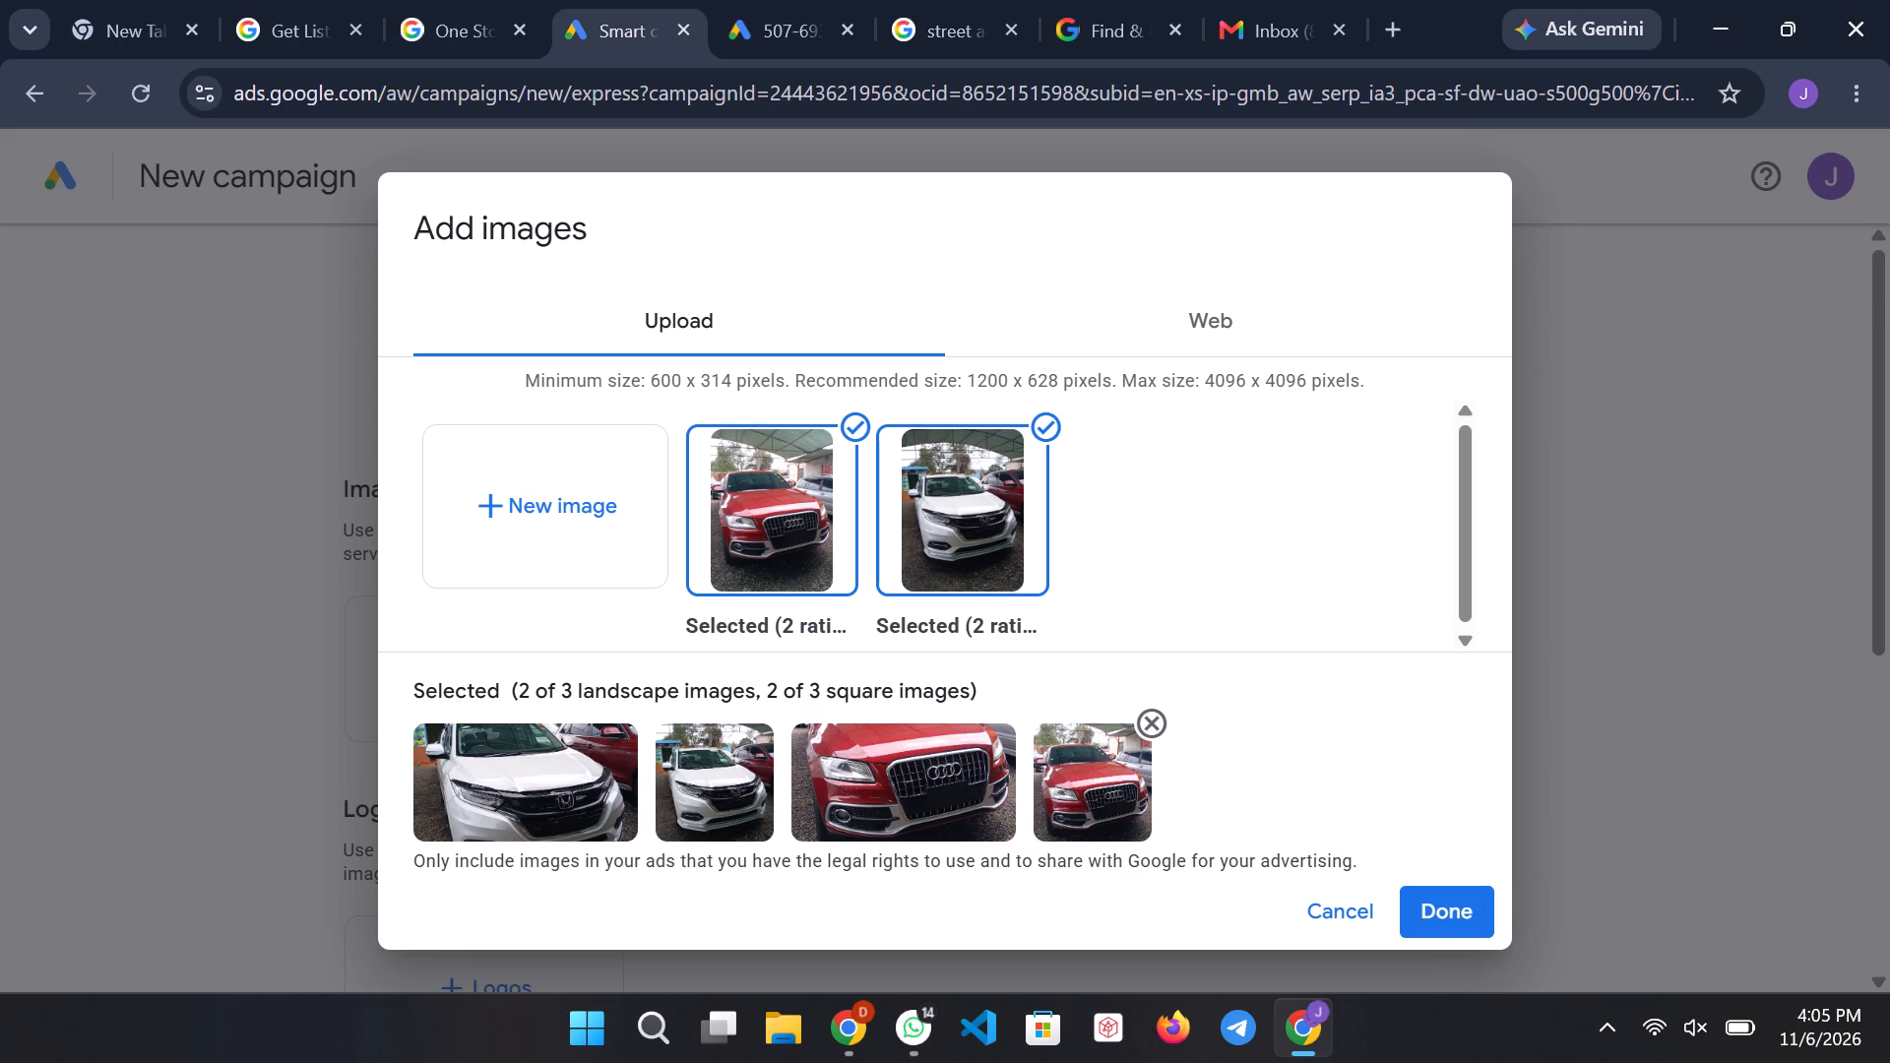
# Upload the grey Alfa Romeo photo from Downloads as the third ad image, using the default landscape and square crops.
pyautogui.doubleClick(513, 517)
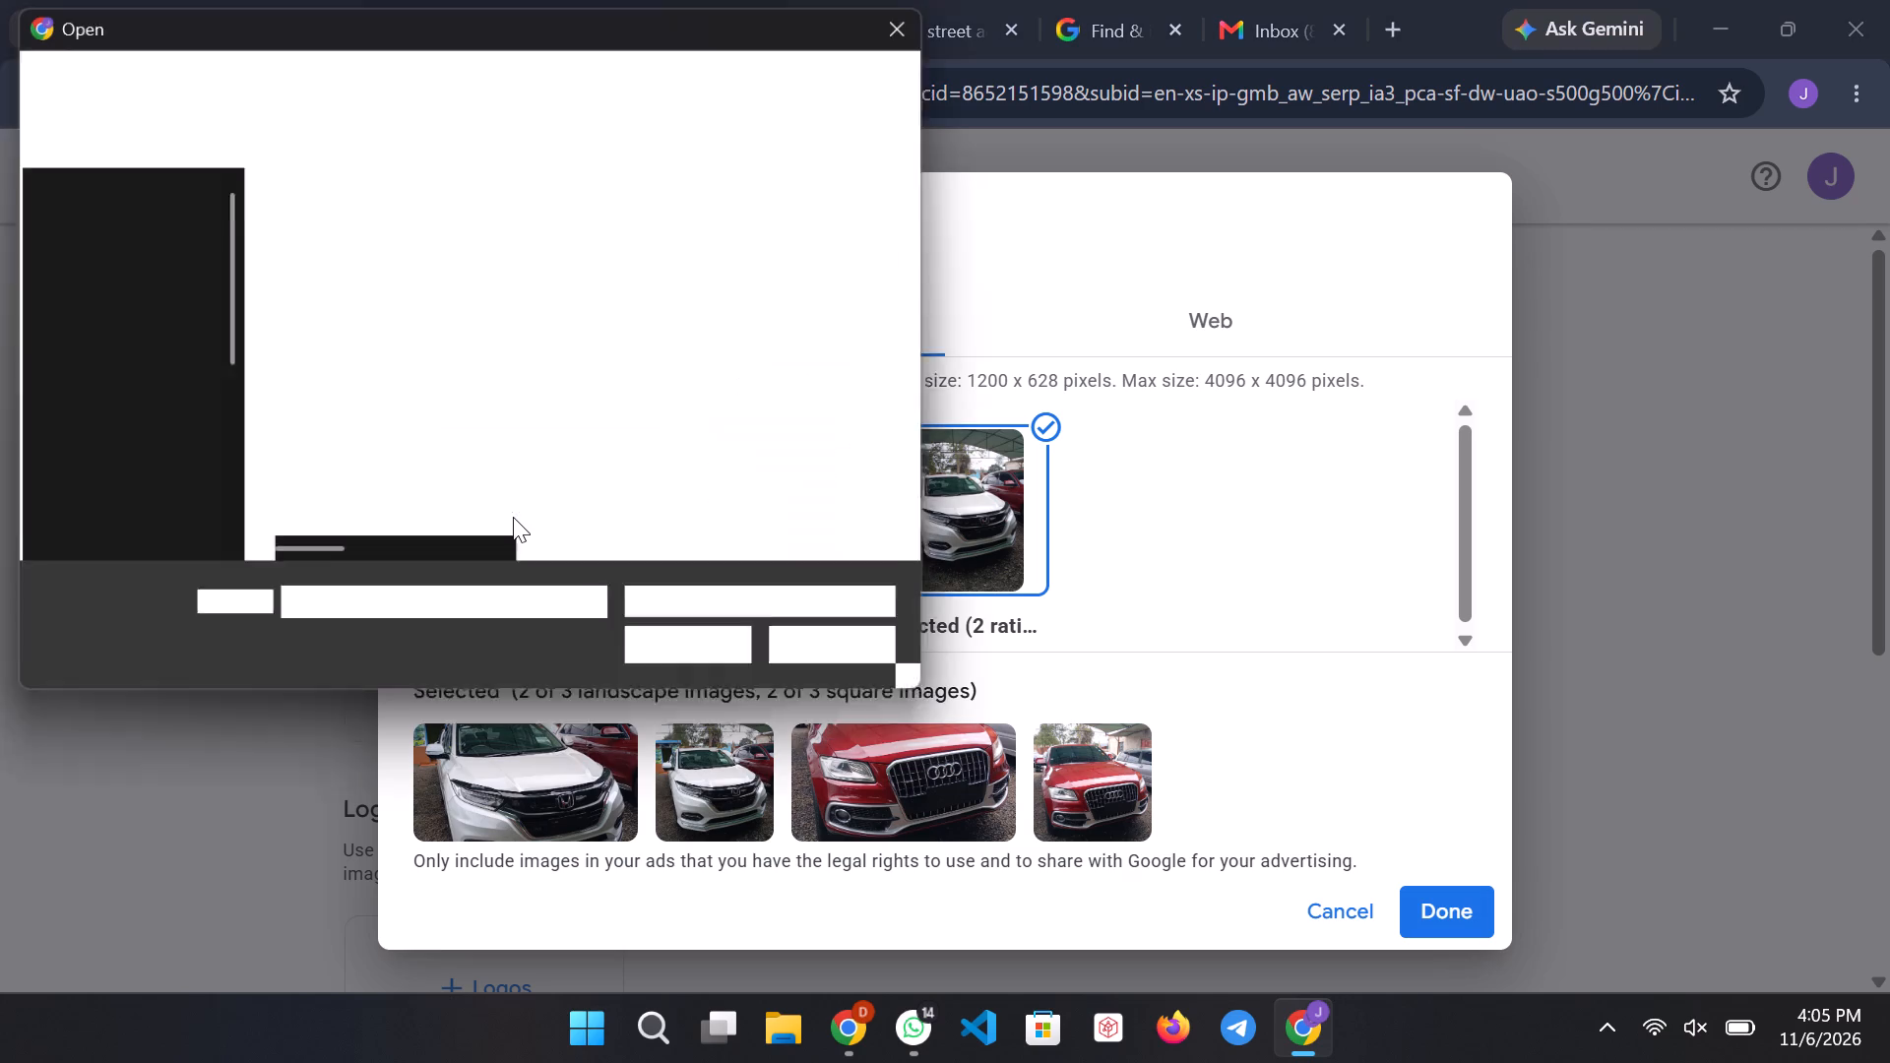
pyautogui.click(448, 459)
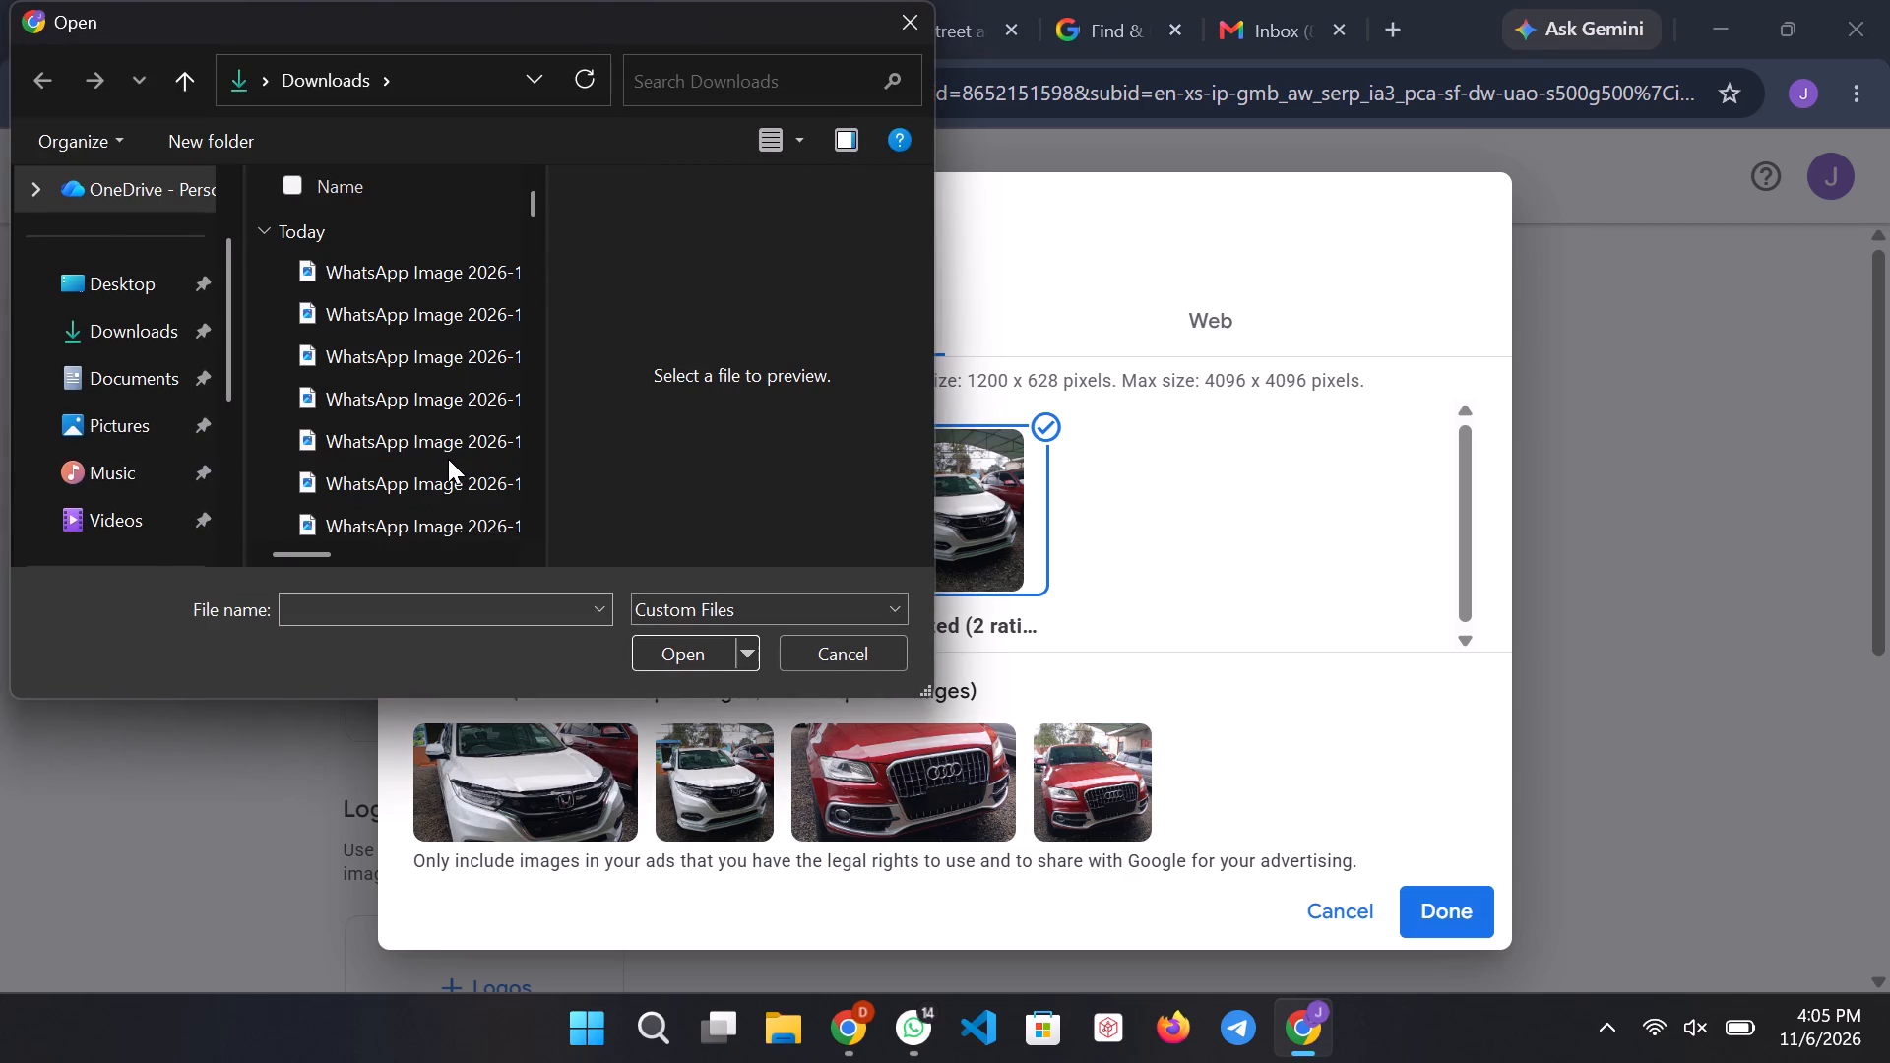
pyautogui.click(423, 448)
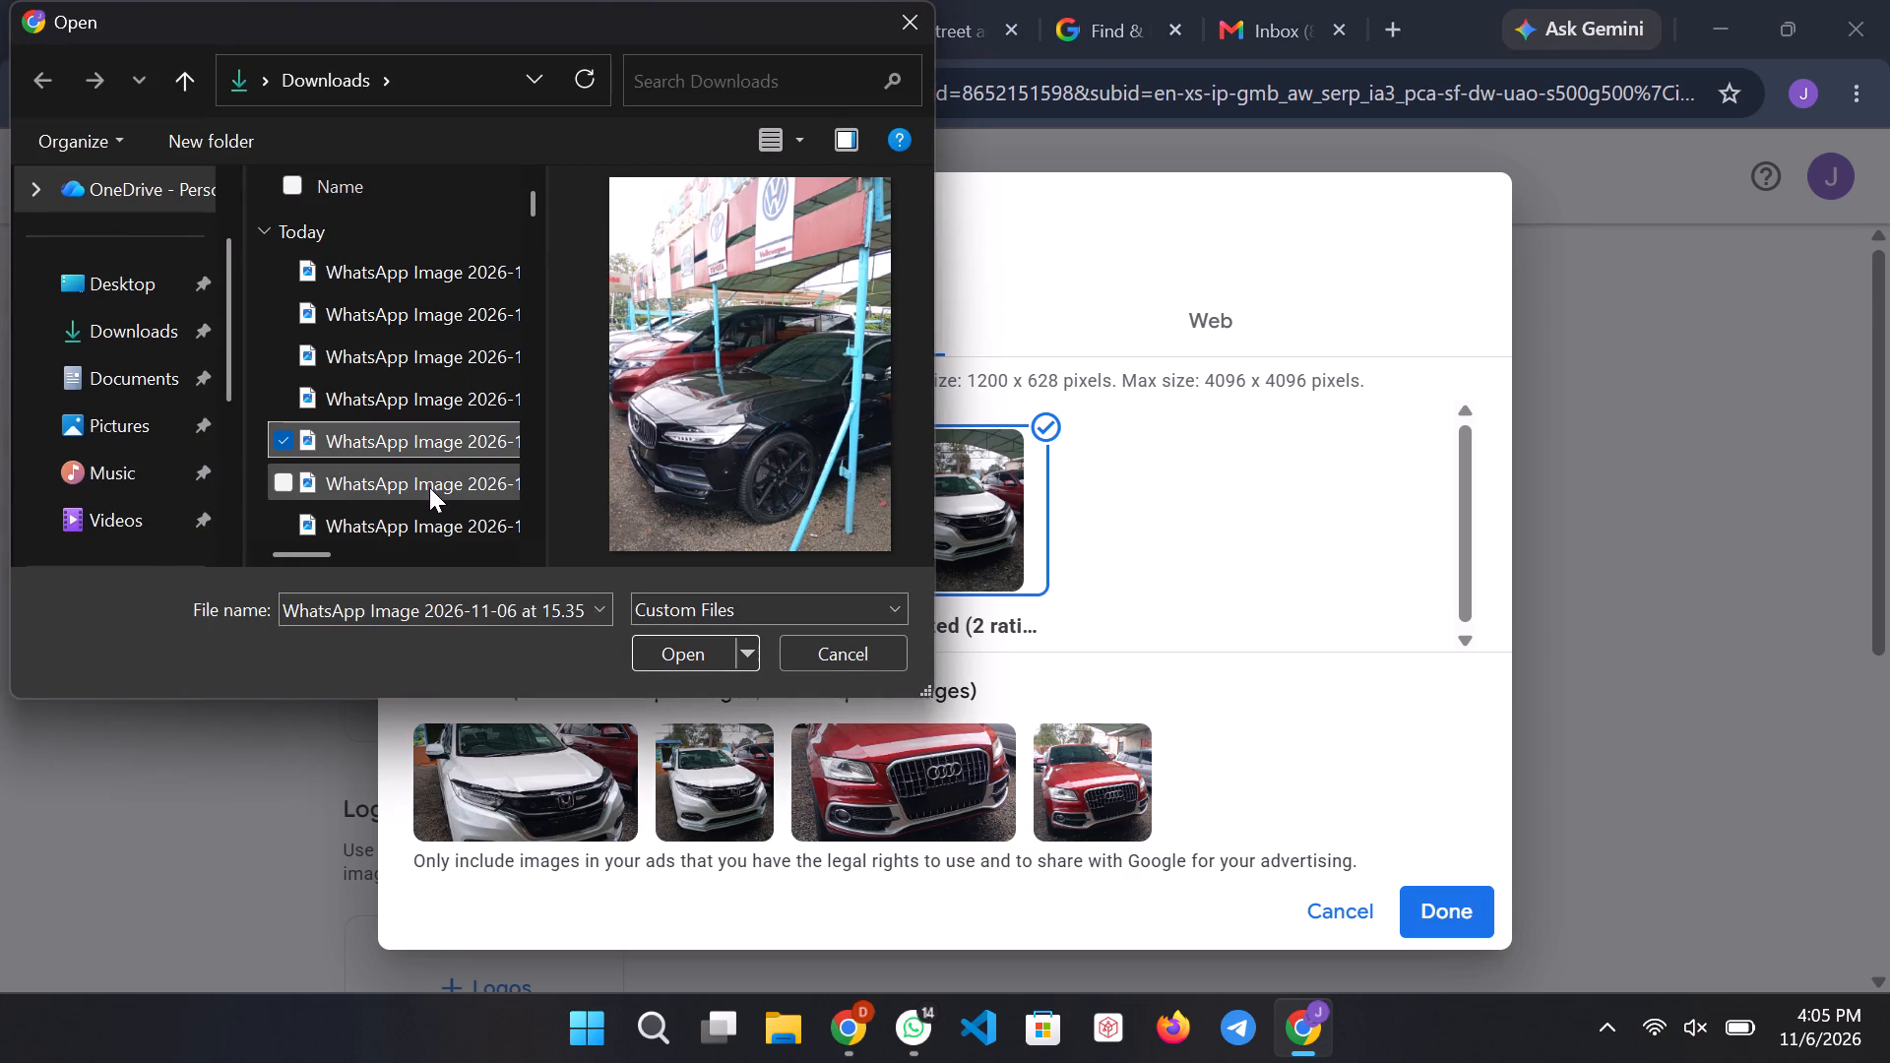
pyautogui.click(429, 490)
pyautogui.click(425, 521)
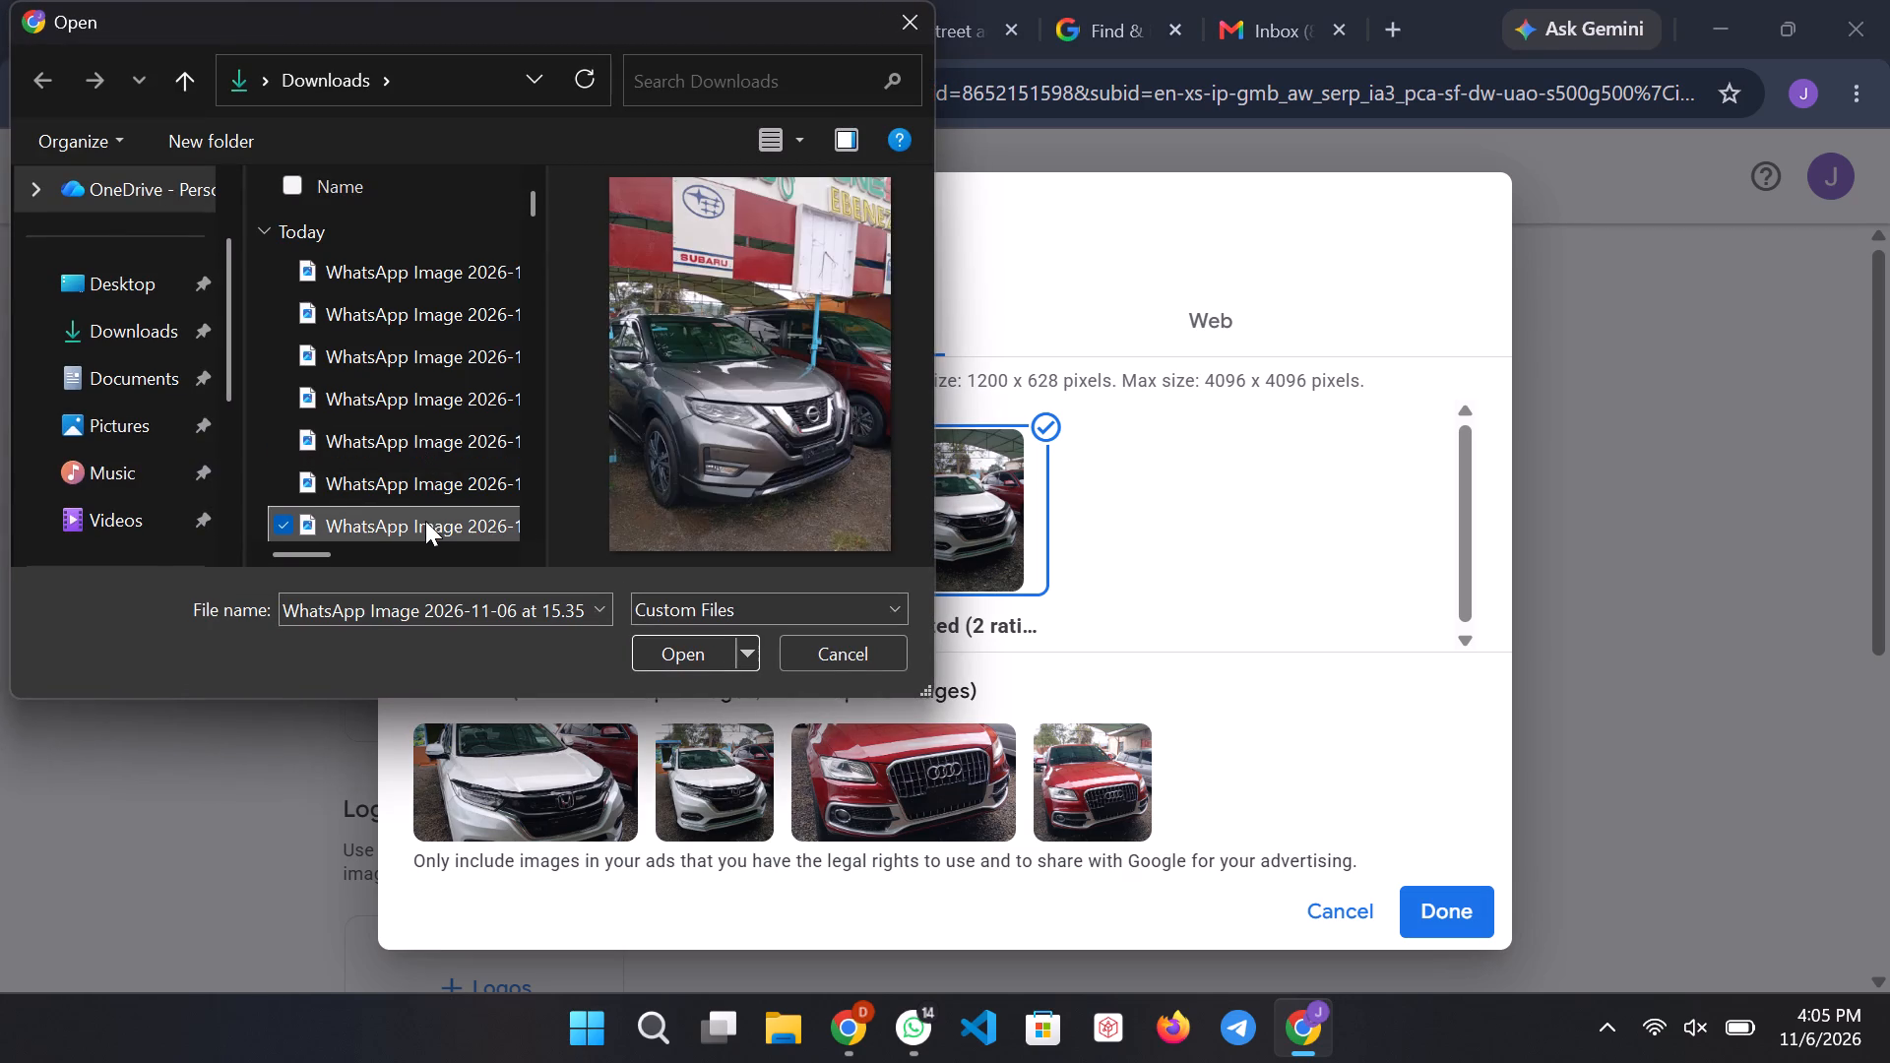
pyautogui.click(400, 406)
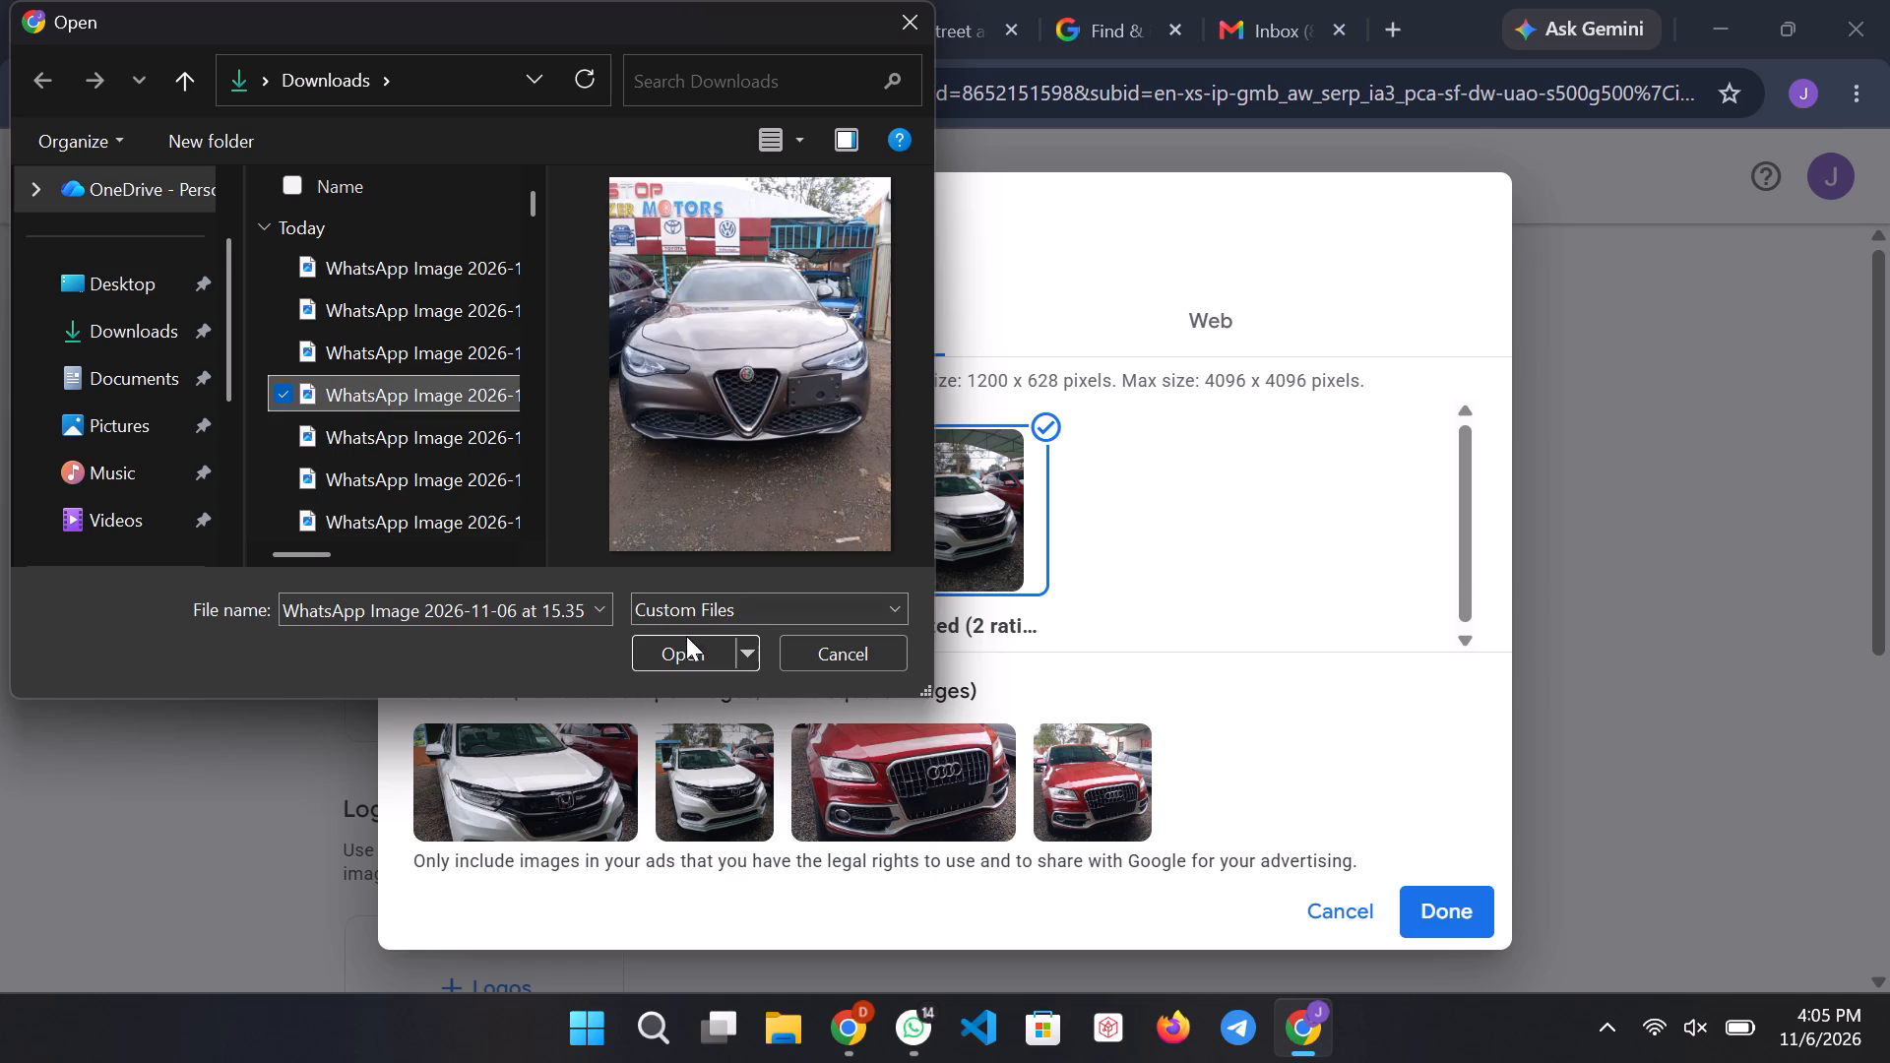
pyautogui.click(683, 648)
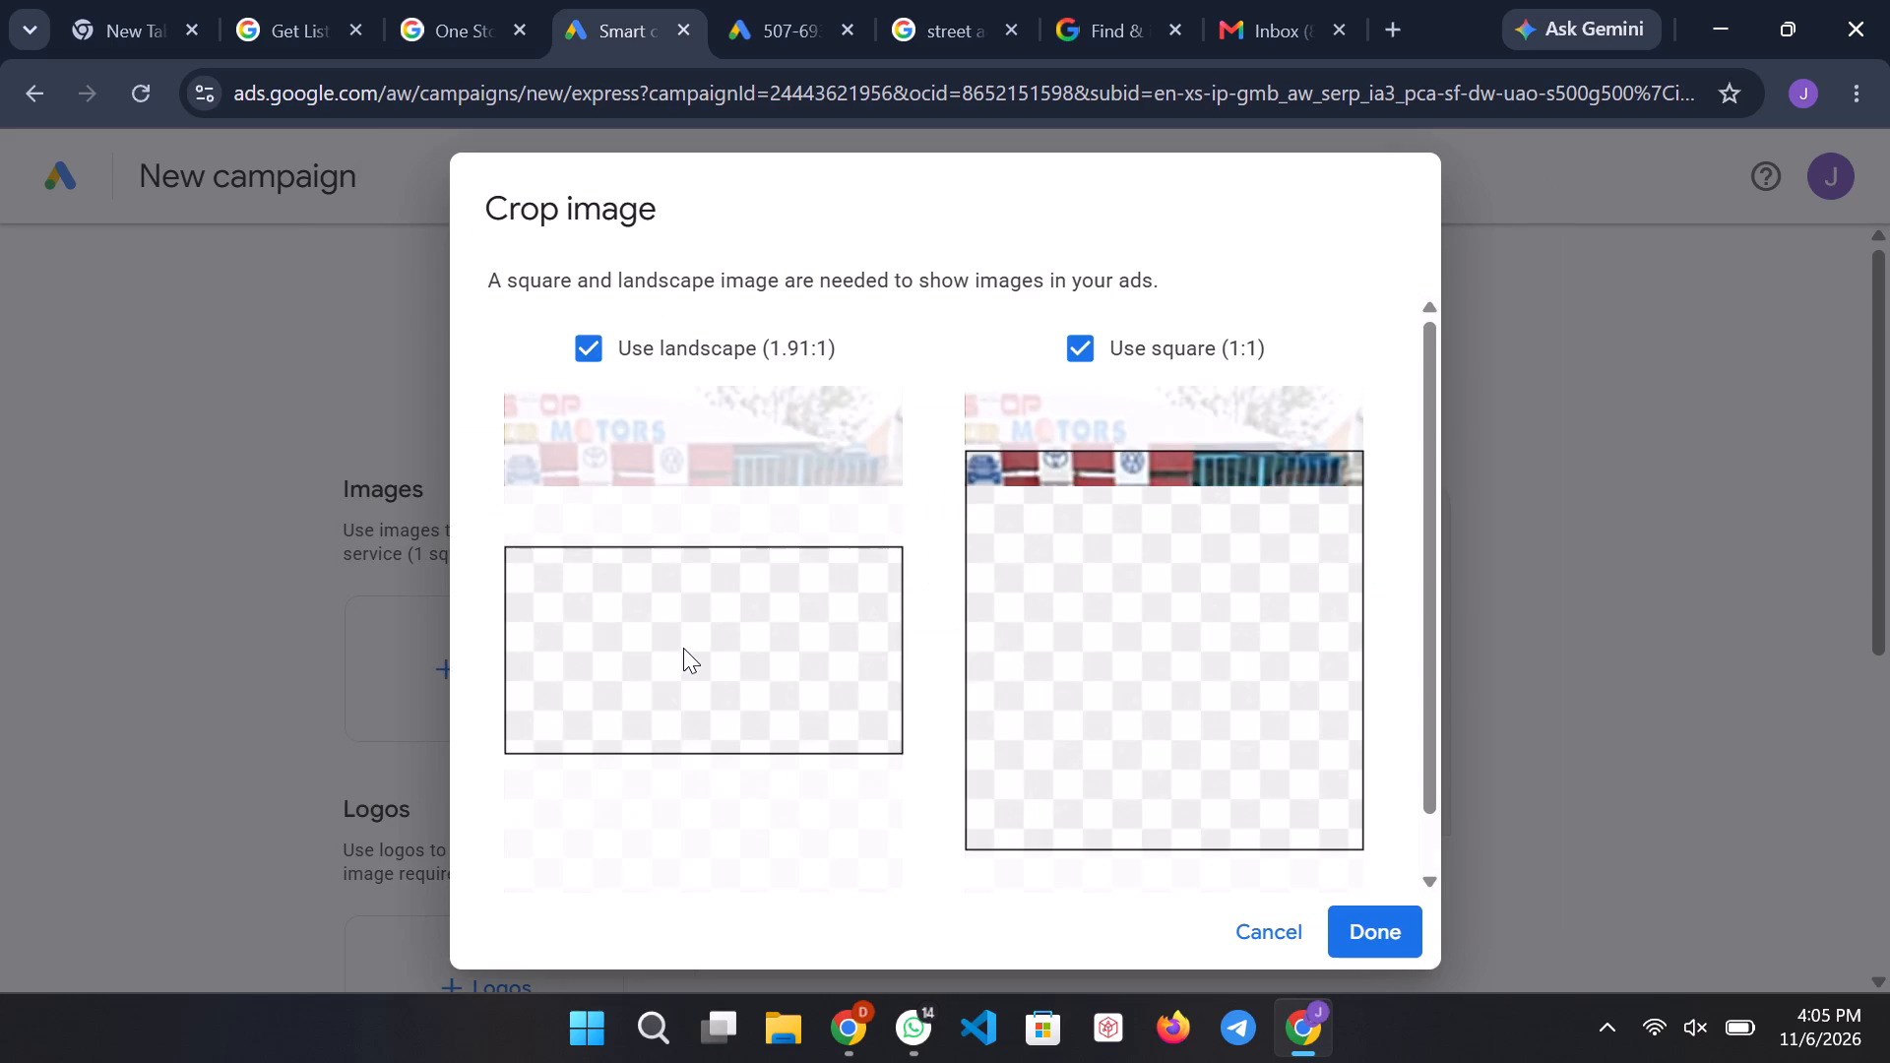
pyautogui.click(683, 648)
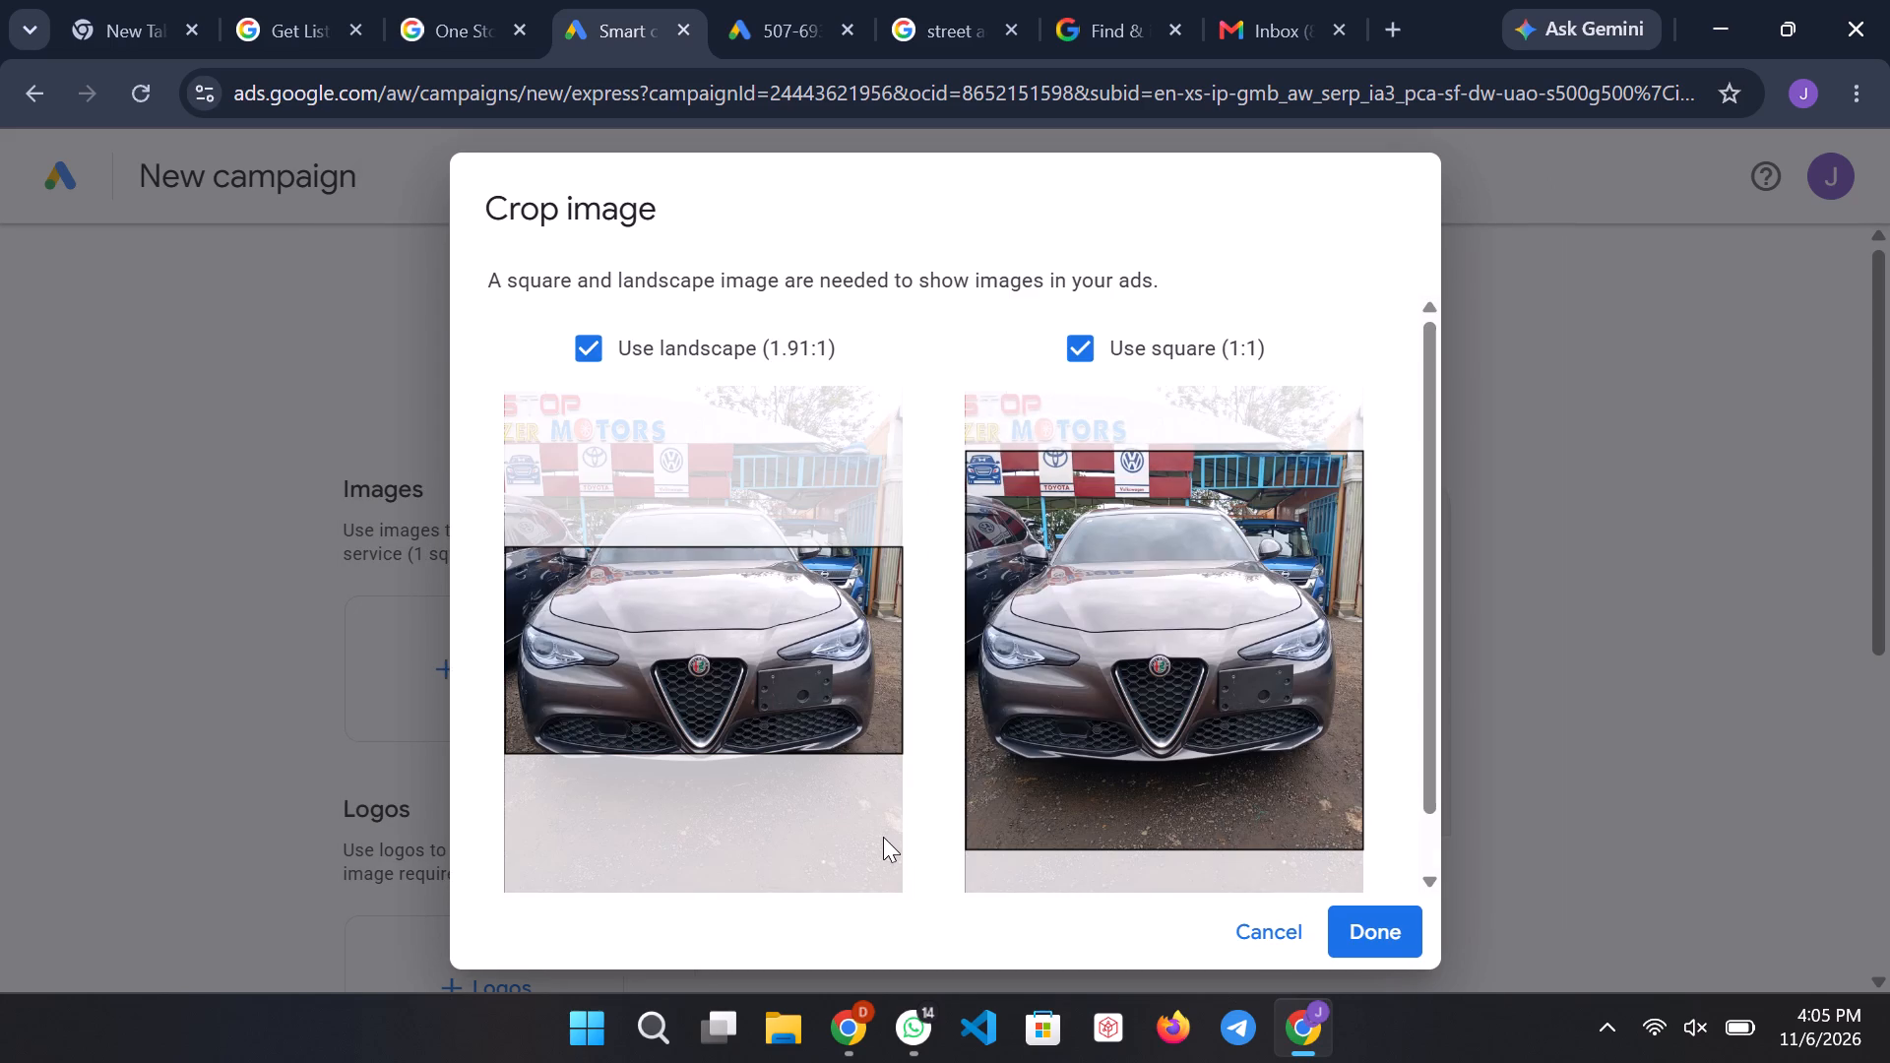
pyautogui.click(1386, 936)
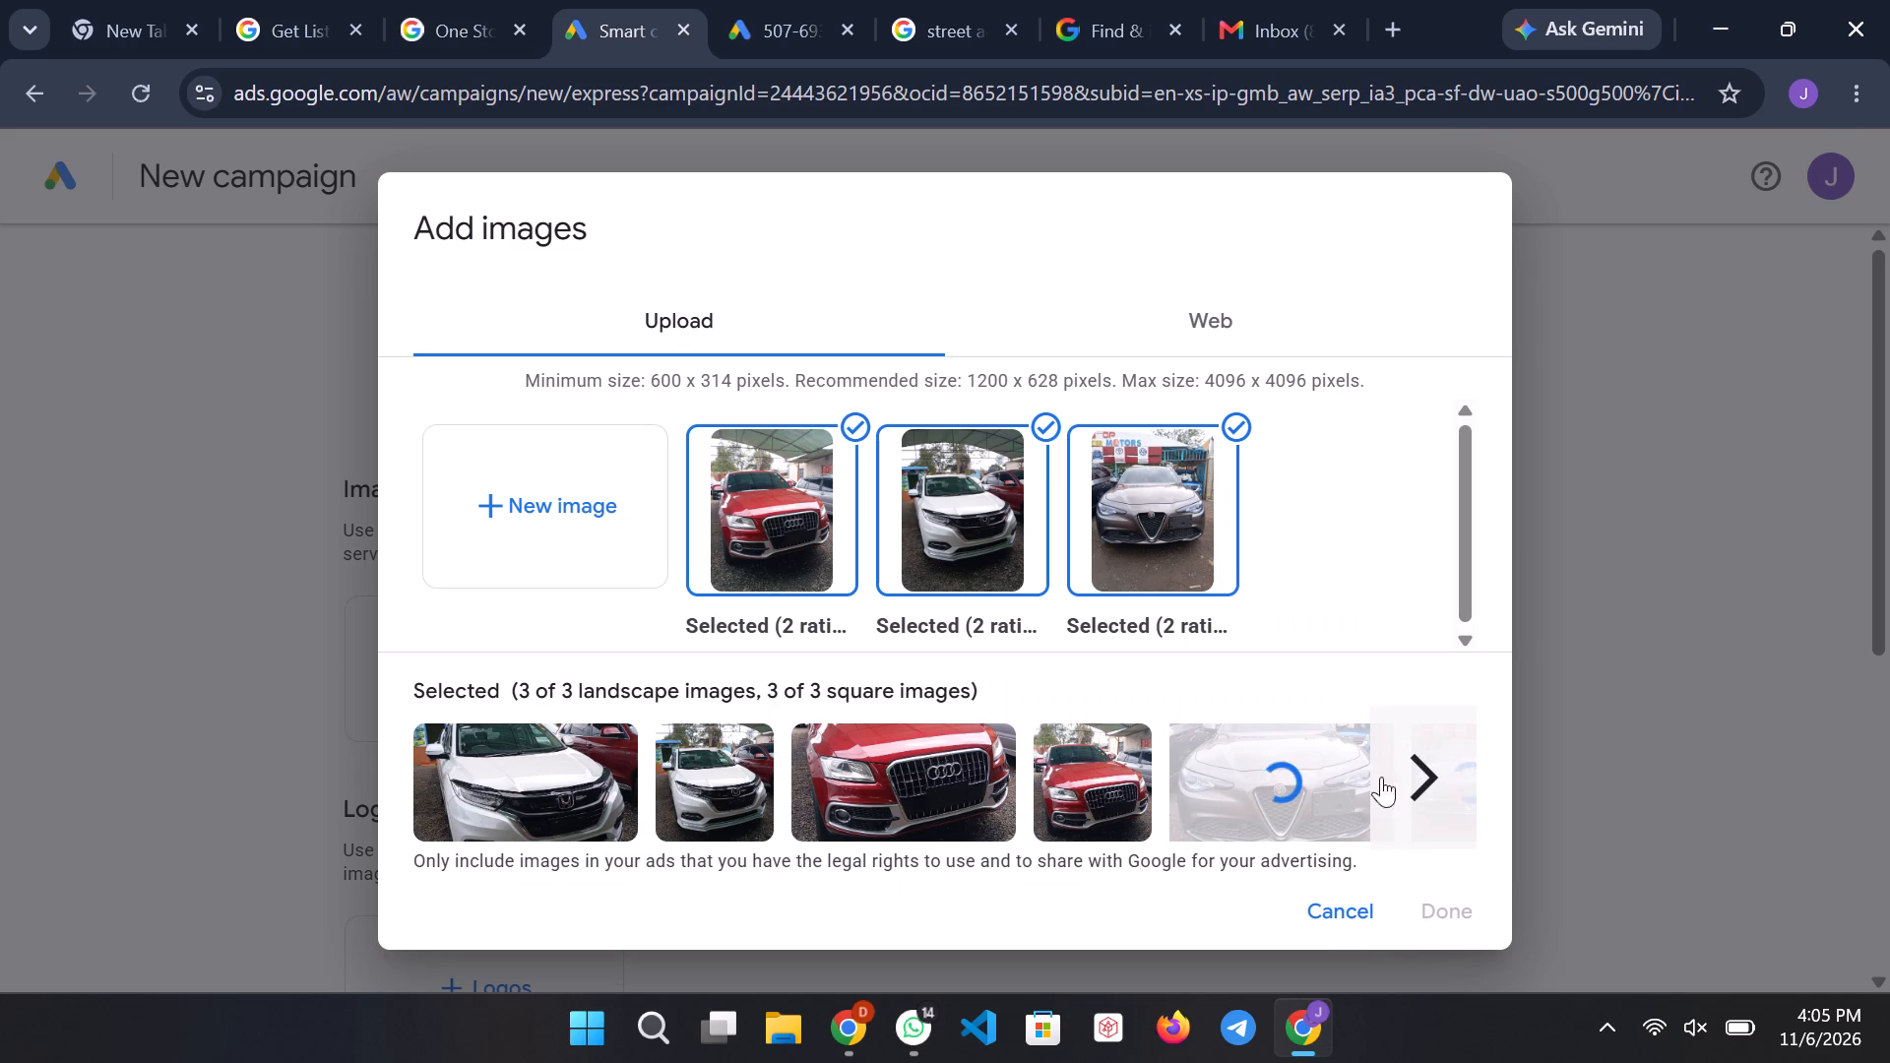
# Add the selected landscape and square photos of the three cars to the campaign.
pyautogui.tripleClick(1485, 831)
pyautogui.tripleClick(1485, 831)
pyautogui.tripleClick(1485, 831)
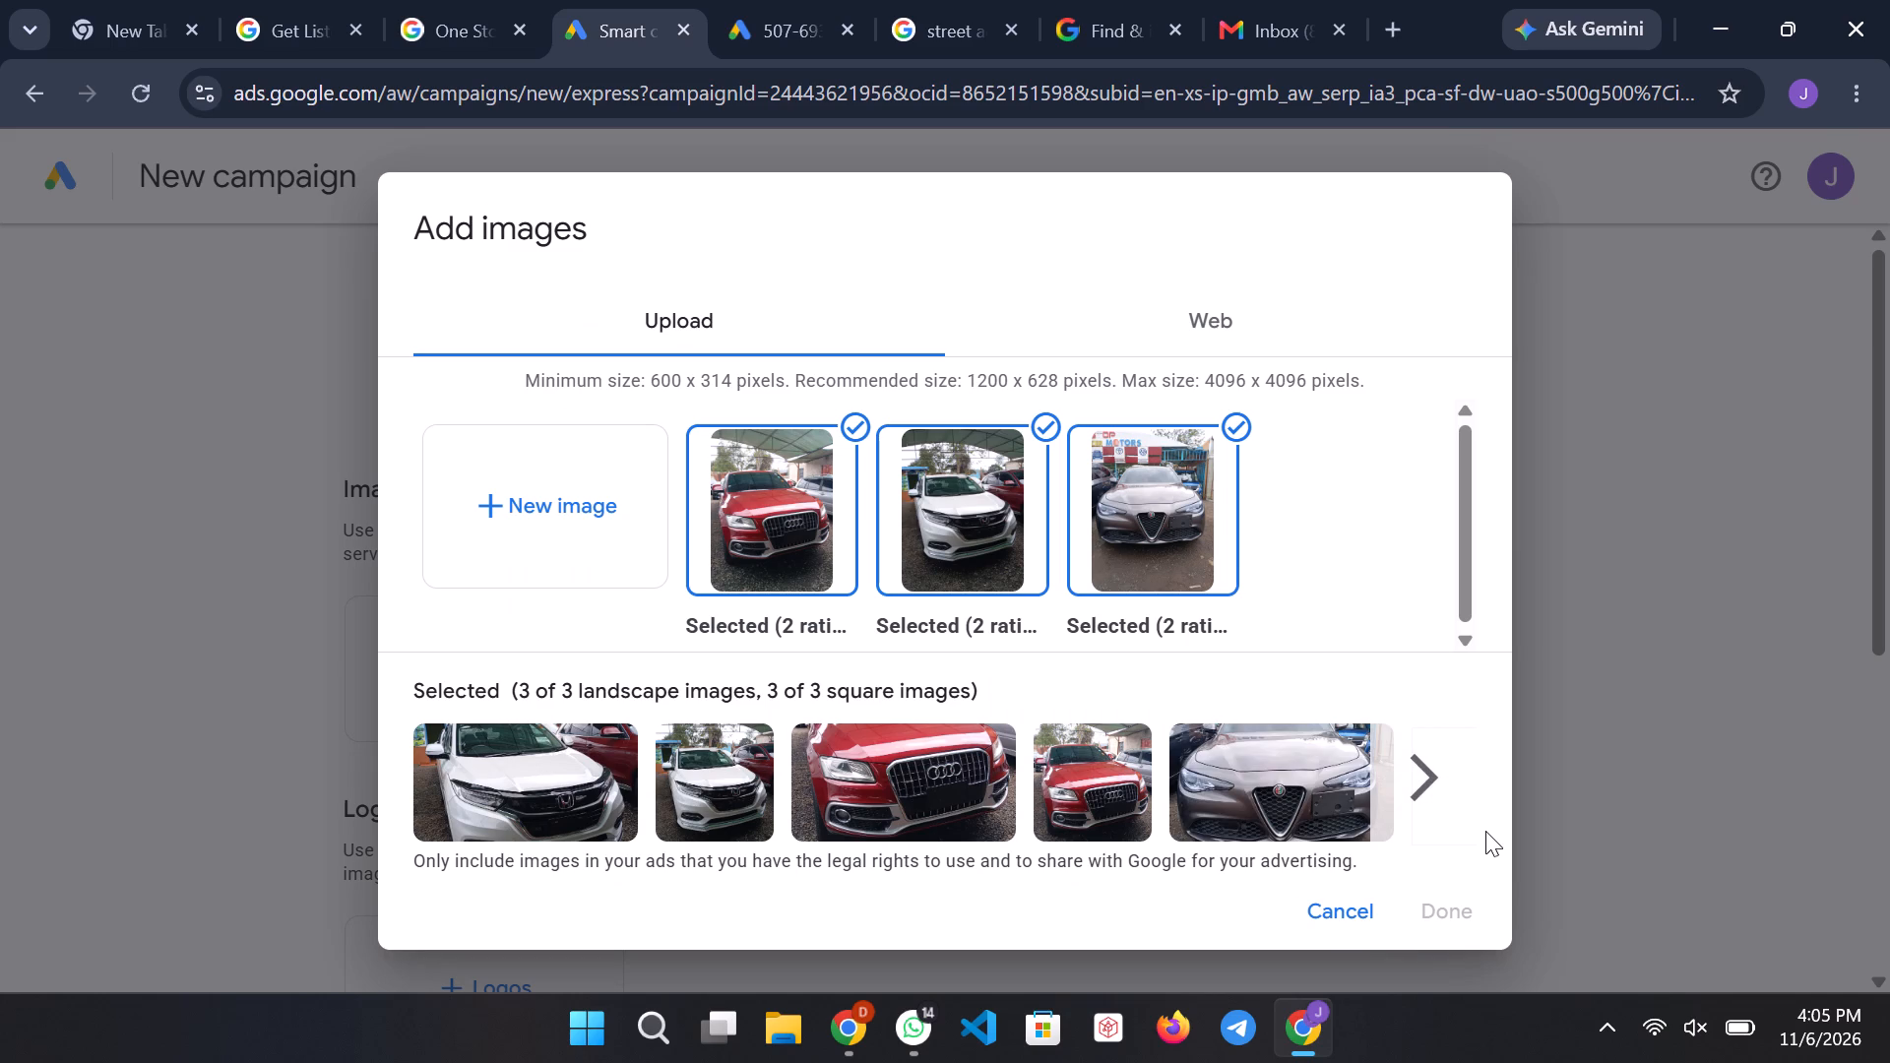
pyautogui.tripleClick(1485, 831)
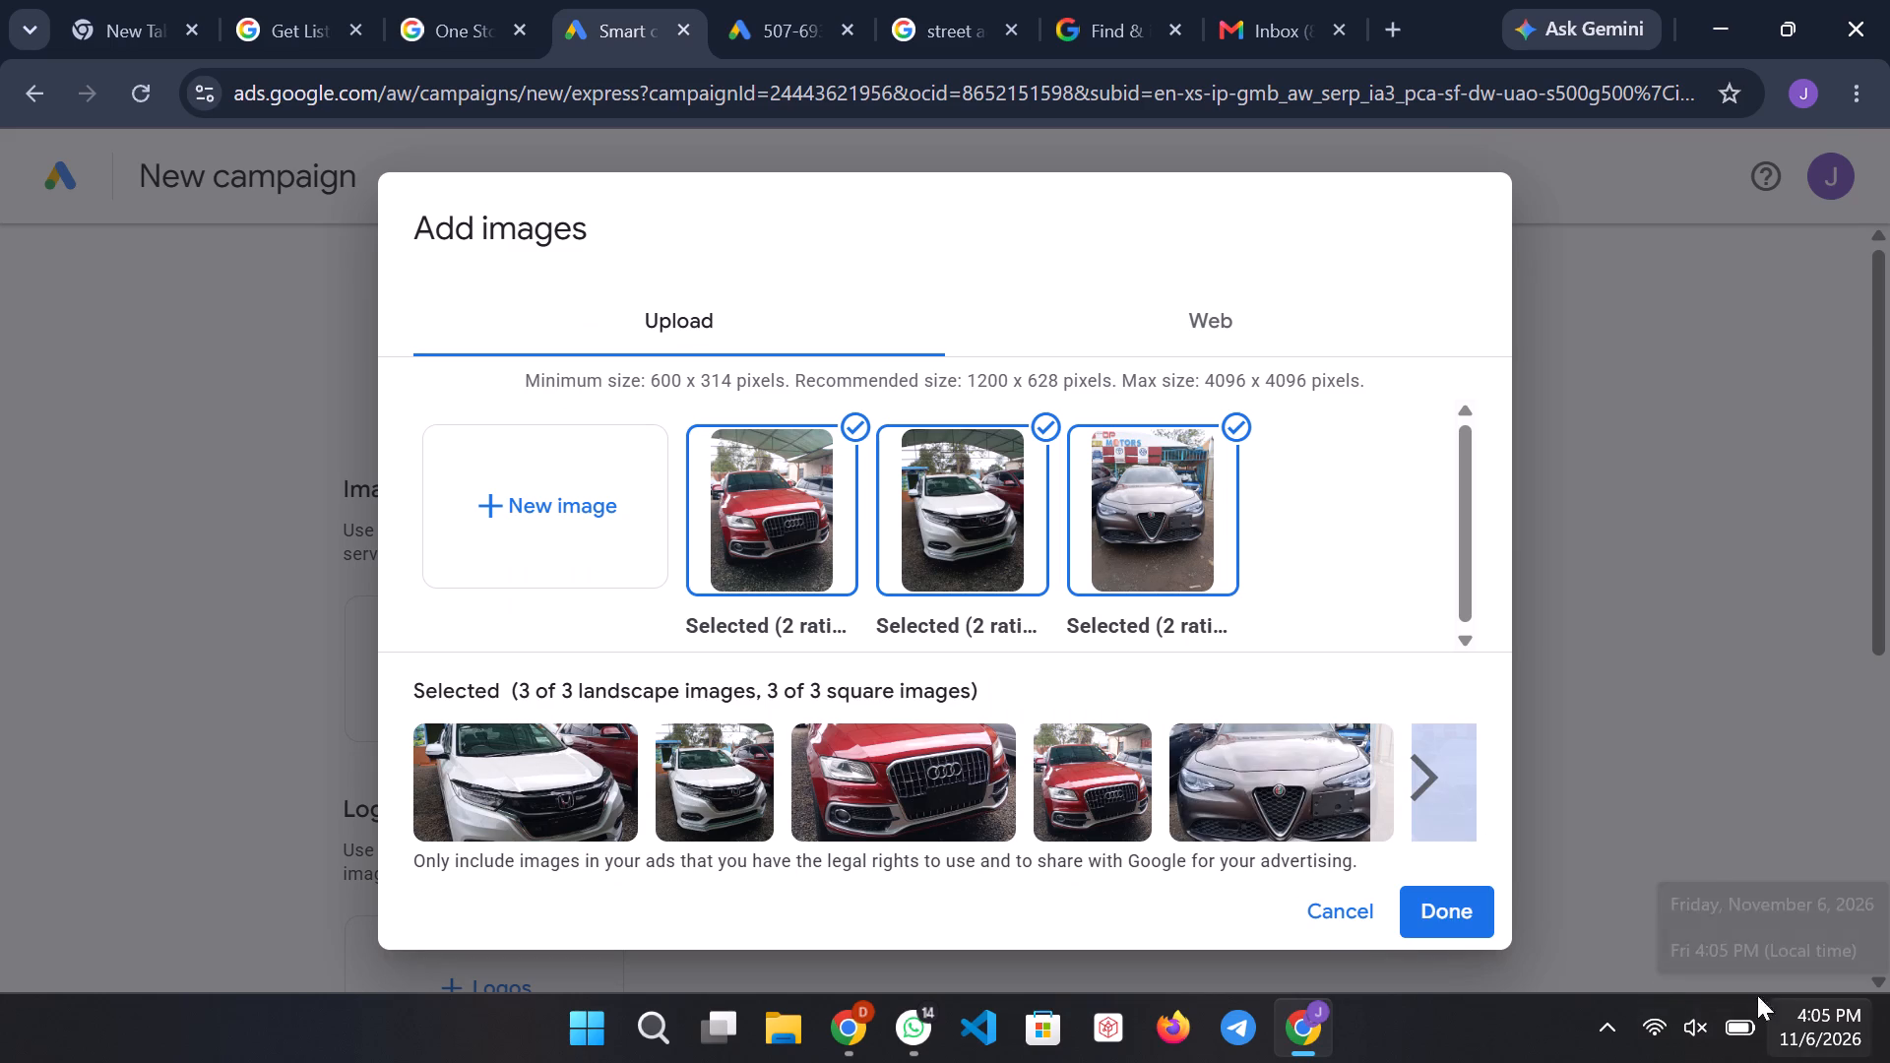
pyautogui.click(1442, 902)
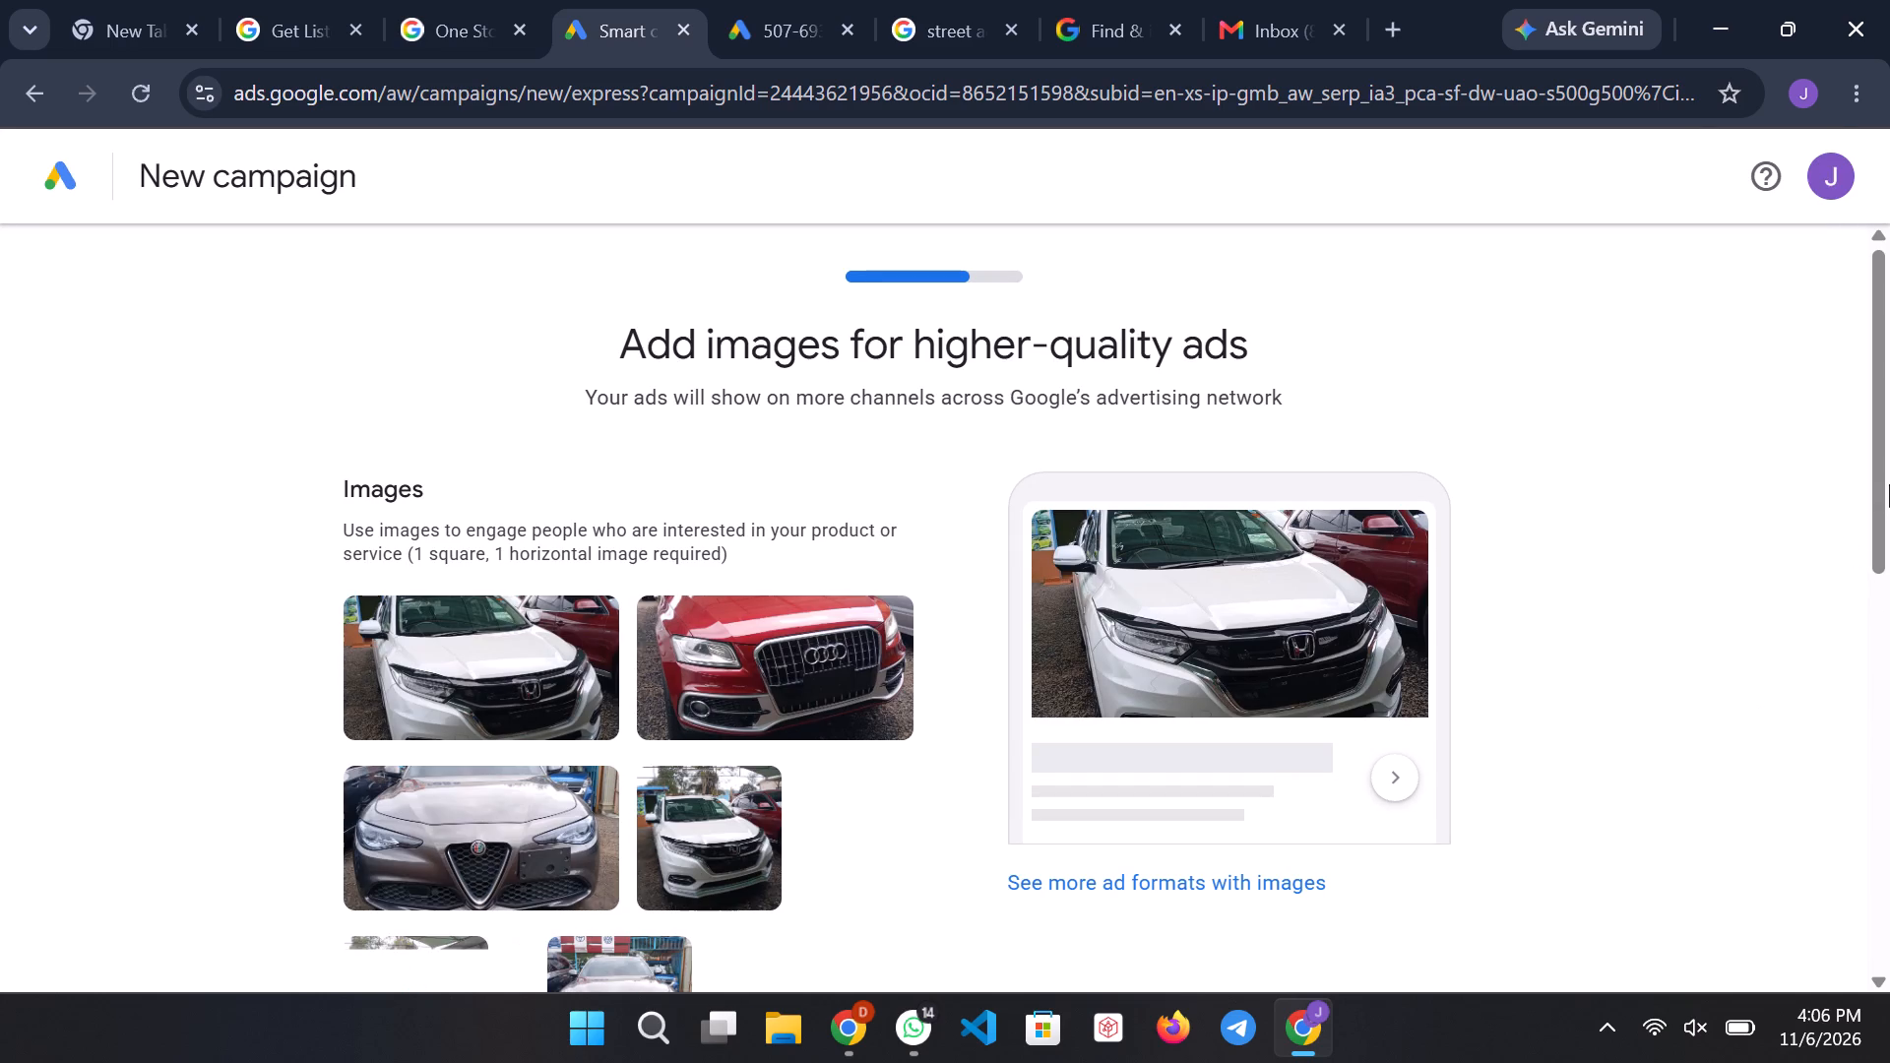
# Add the Downloads photo of the One Stop Ebenezer Motors storefront with three parked cars as the campaign logo, using the default square crop.
pyautogui.moveTo(1879, 465); pyautogui.dragTo(1876, 549)
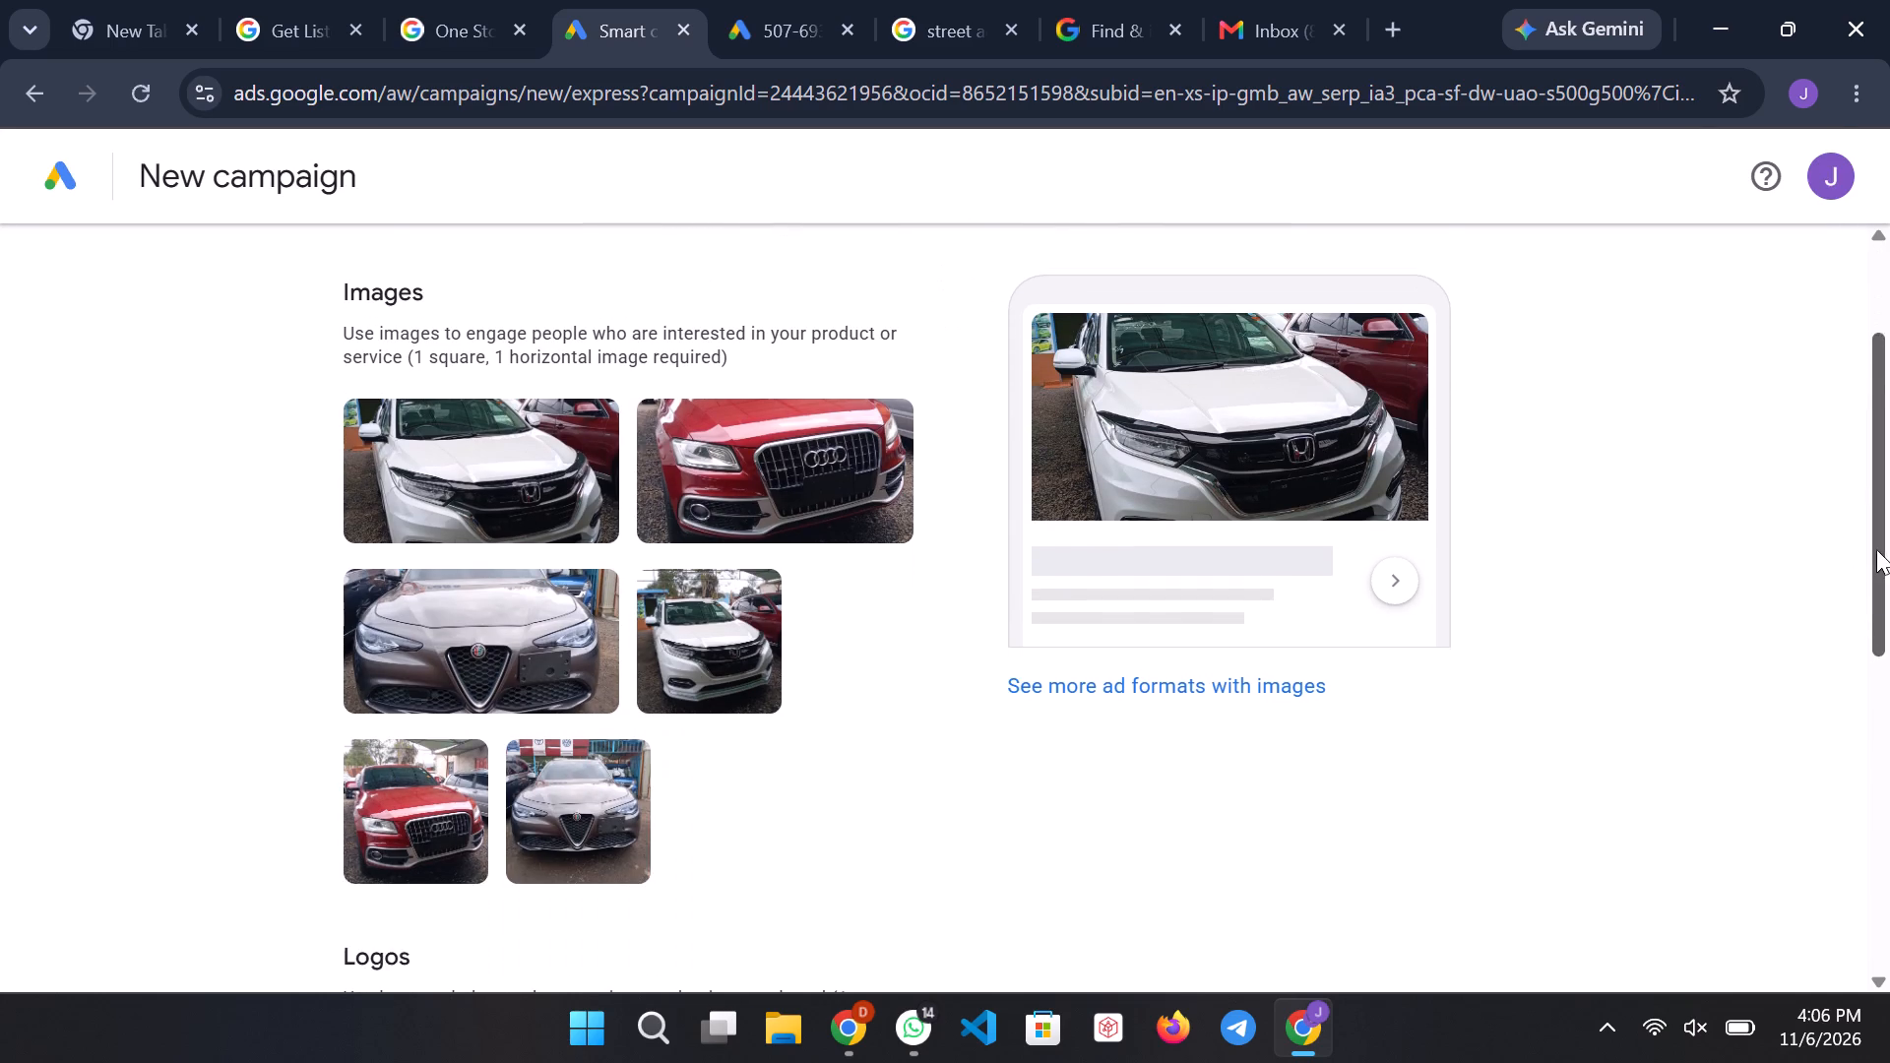
pyautogui.moveTo(1876, 549); pyautogui.dragTo(1873, 641)
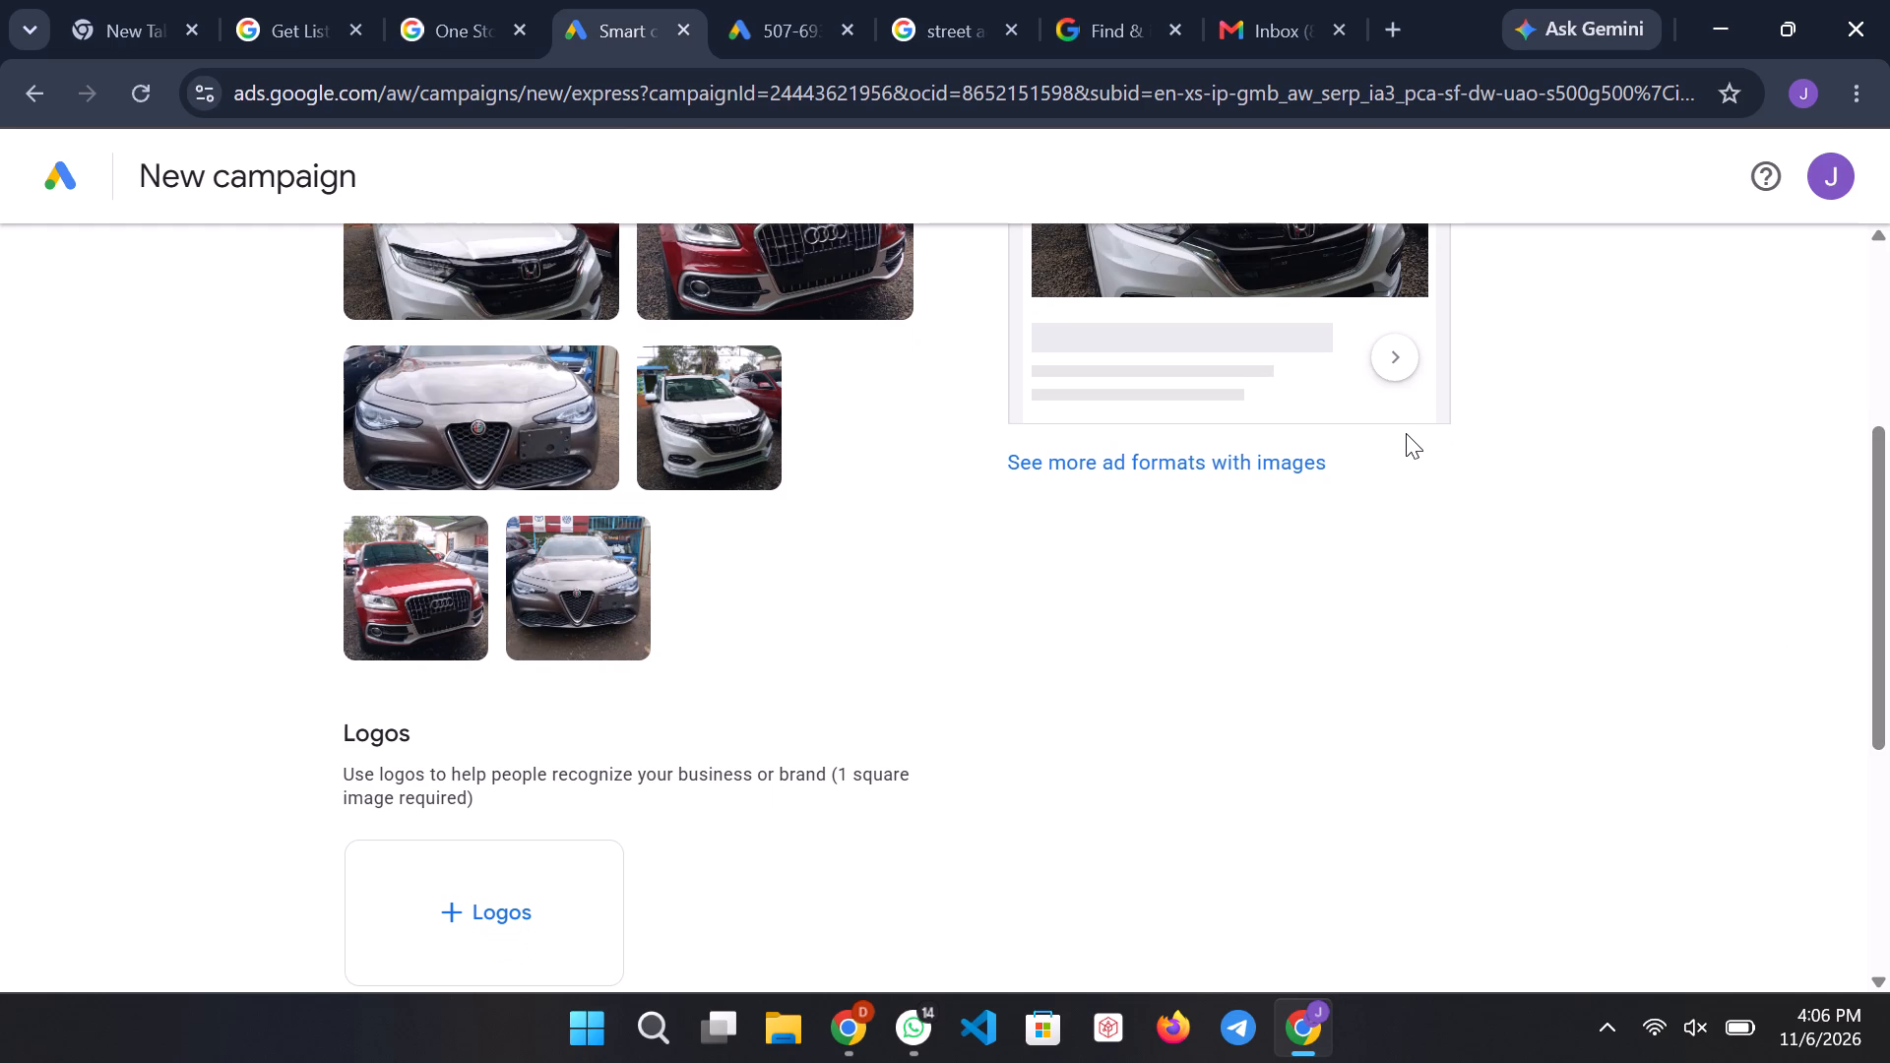
pyautogui.click(1873, 503)
pyautogui.click(1873, 503)
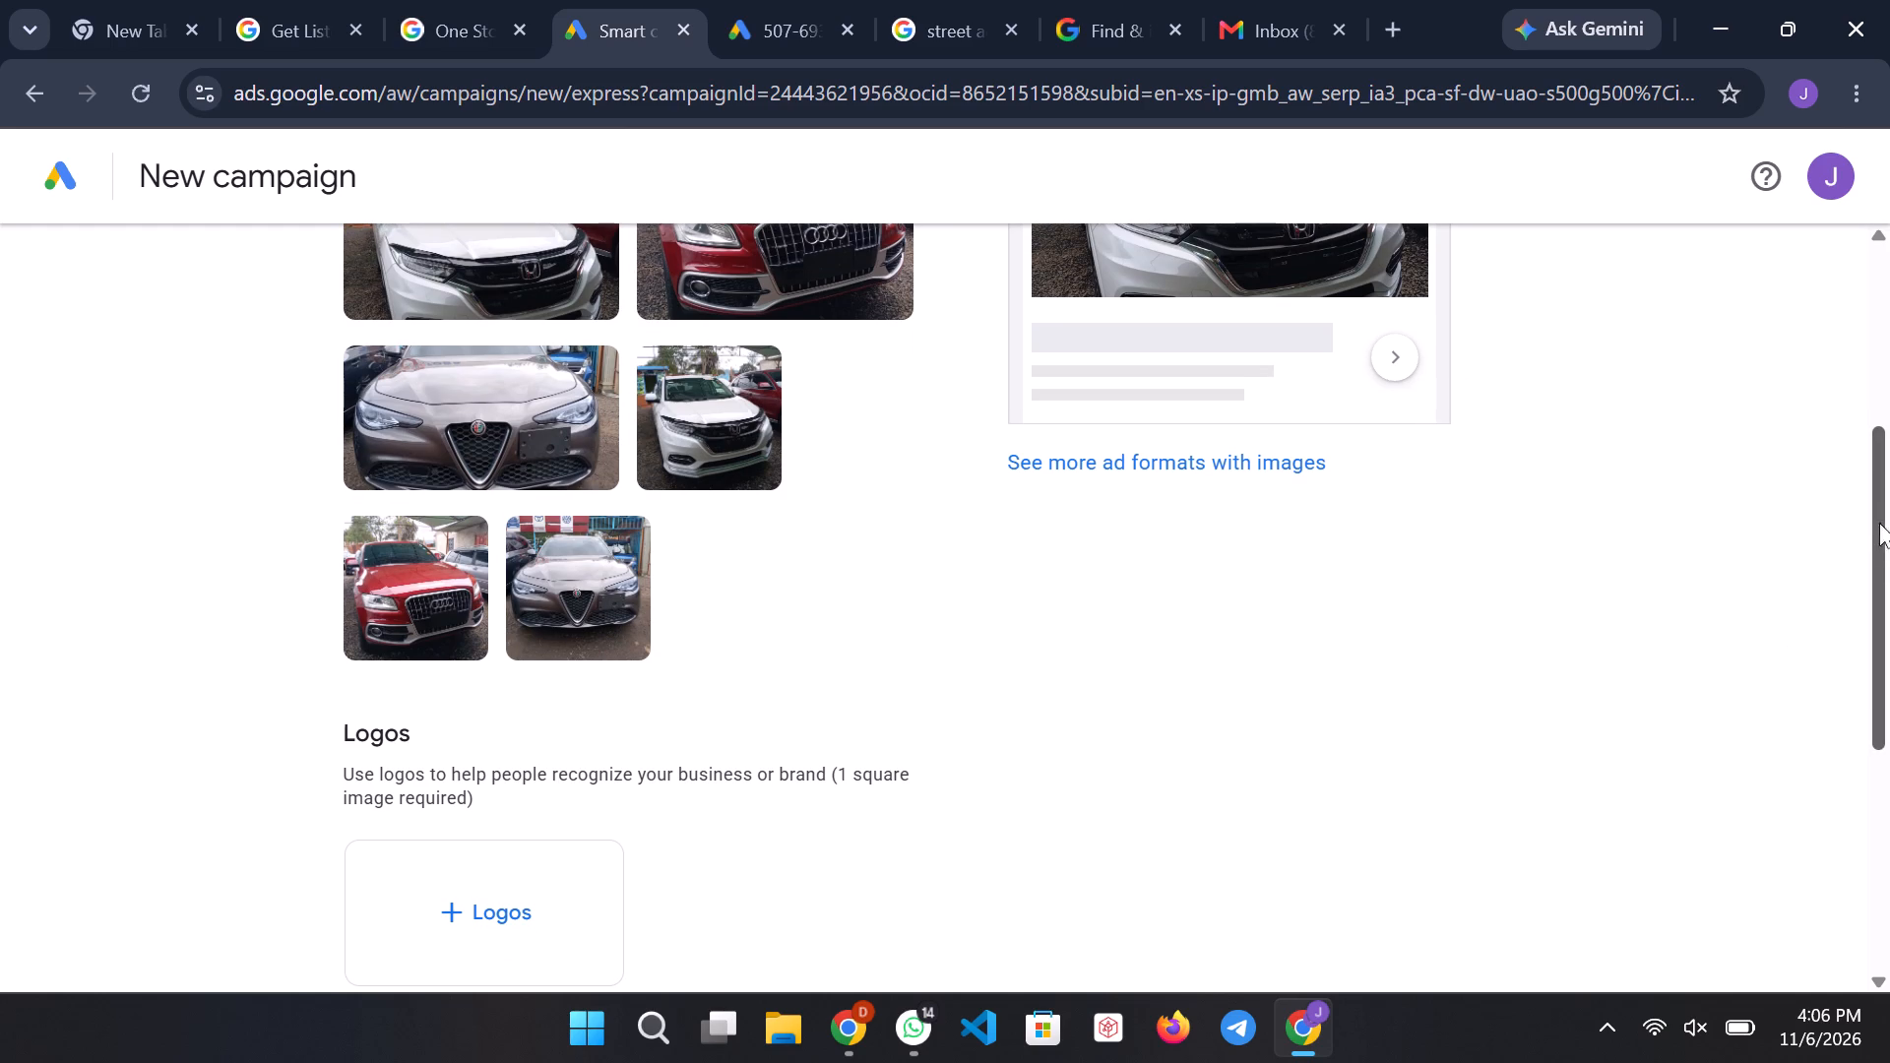
pyautogui.moveTo(1876, 517); pyautogui.dragTo(1886, 619)
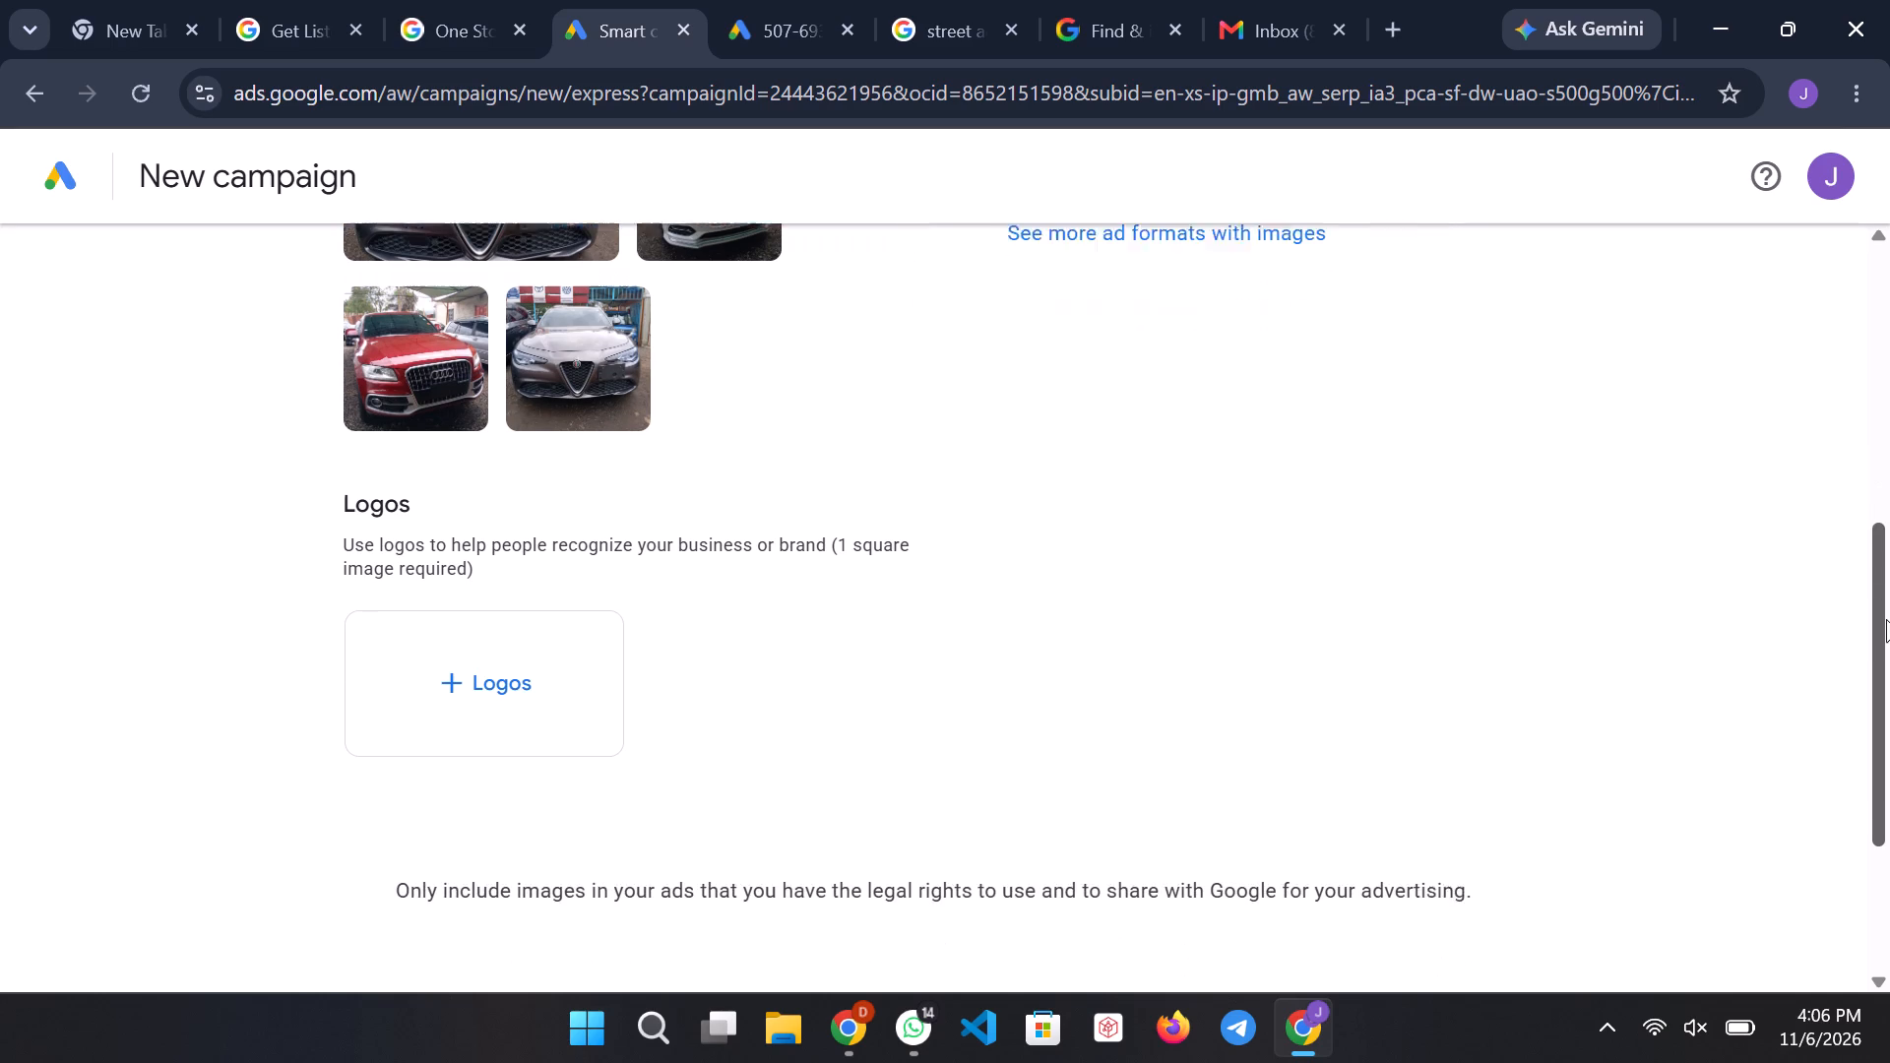
pyautogui.moveTo(1886, 619); pyautogui.dragTo(1887, 665)
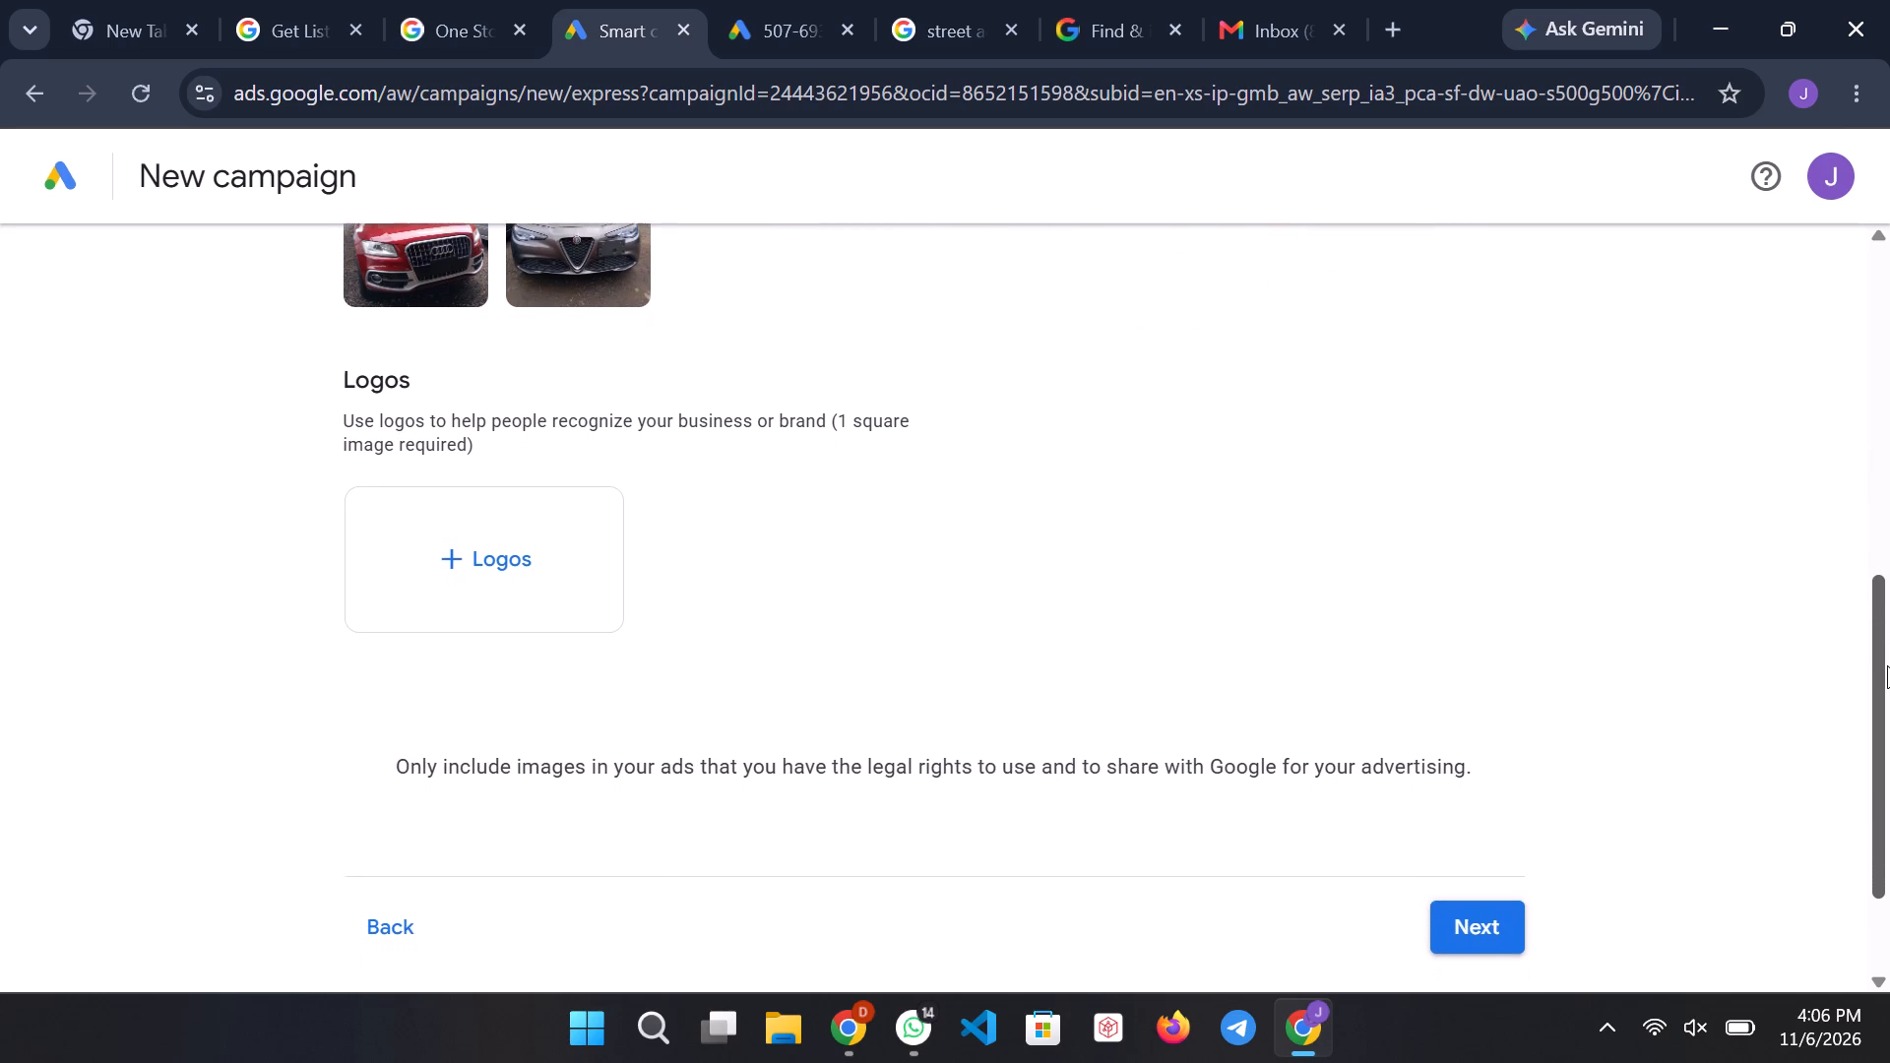
pyautogui.moveTo(1887, 665); pyautogui.dragTo(1887, 666)
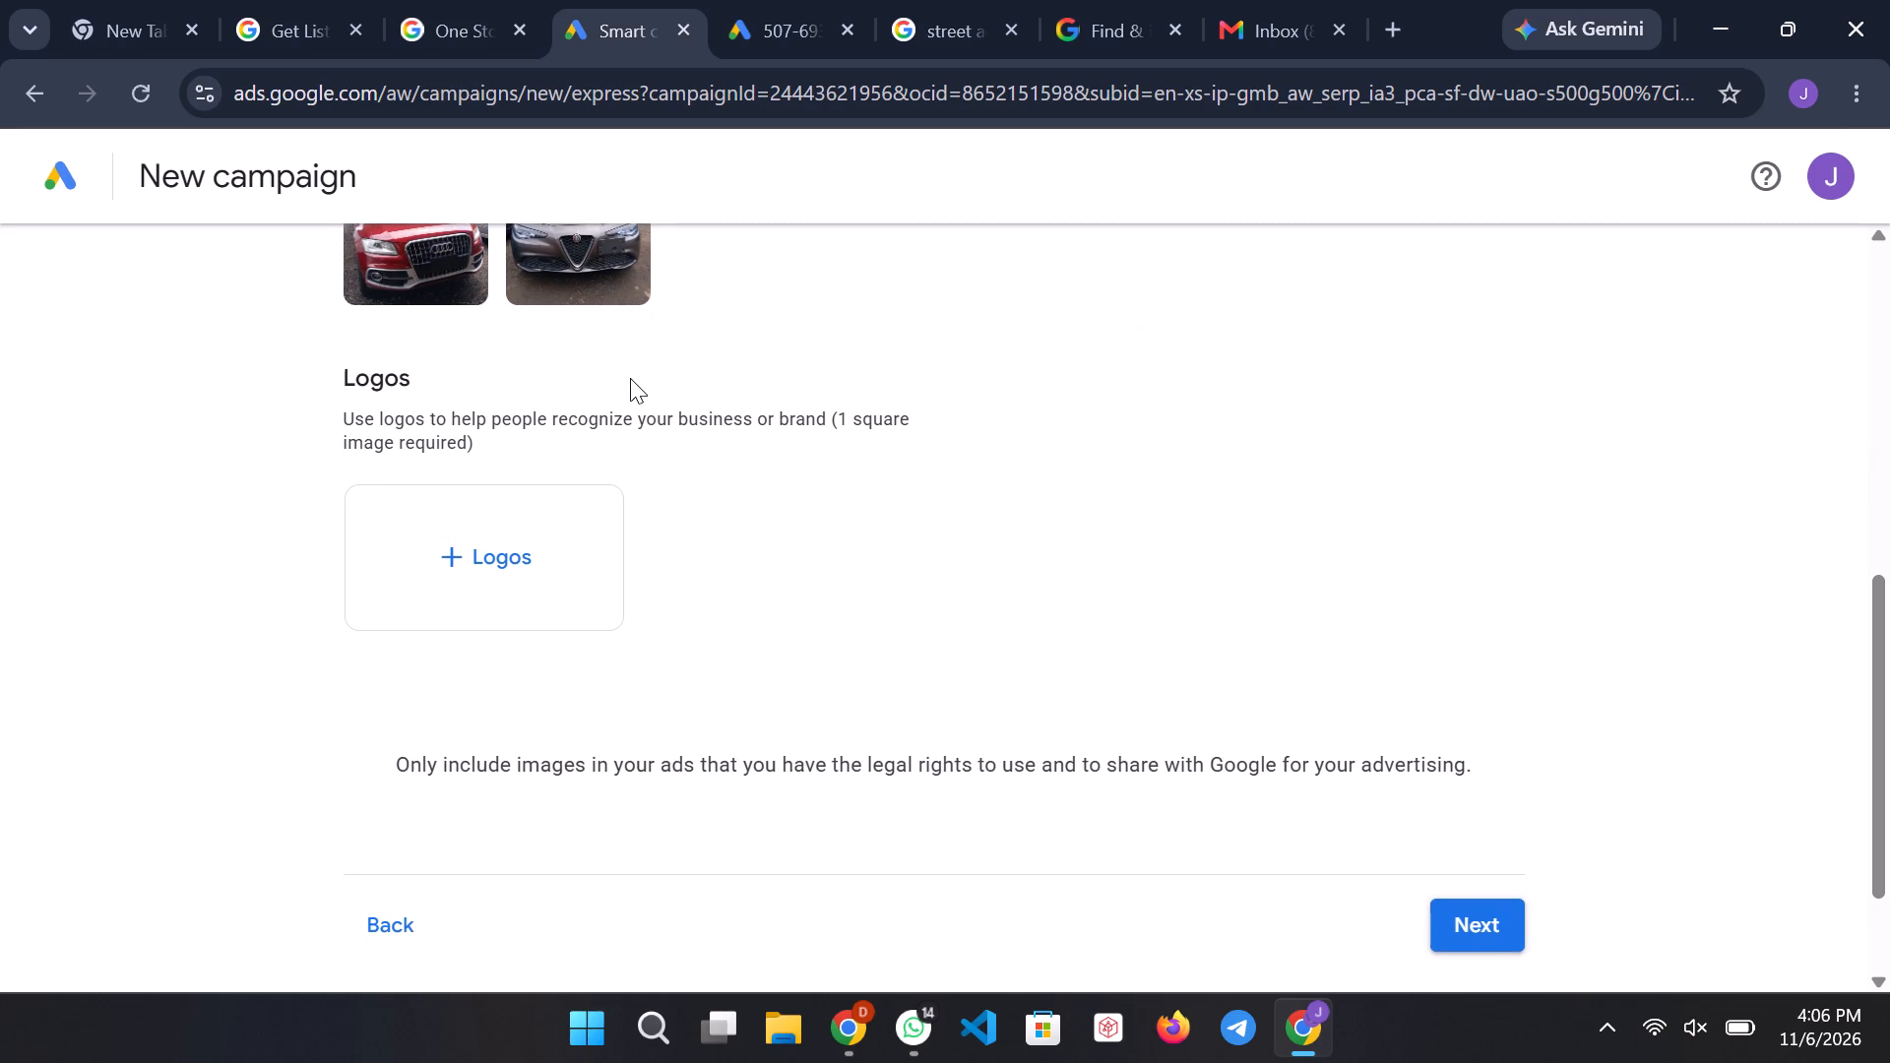
pyautogui.click(513, 547)
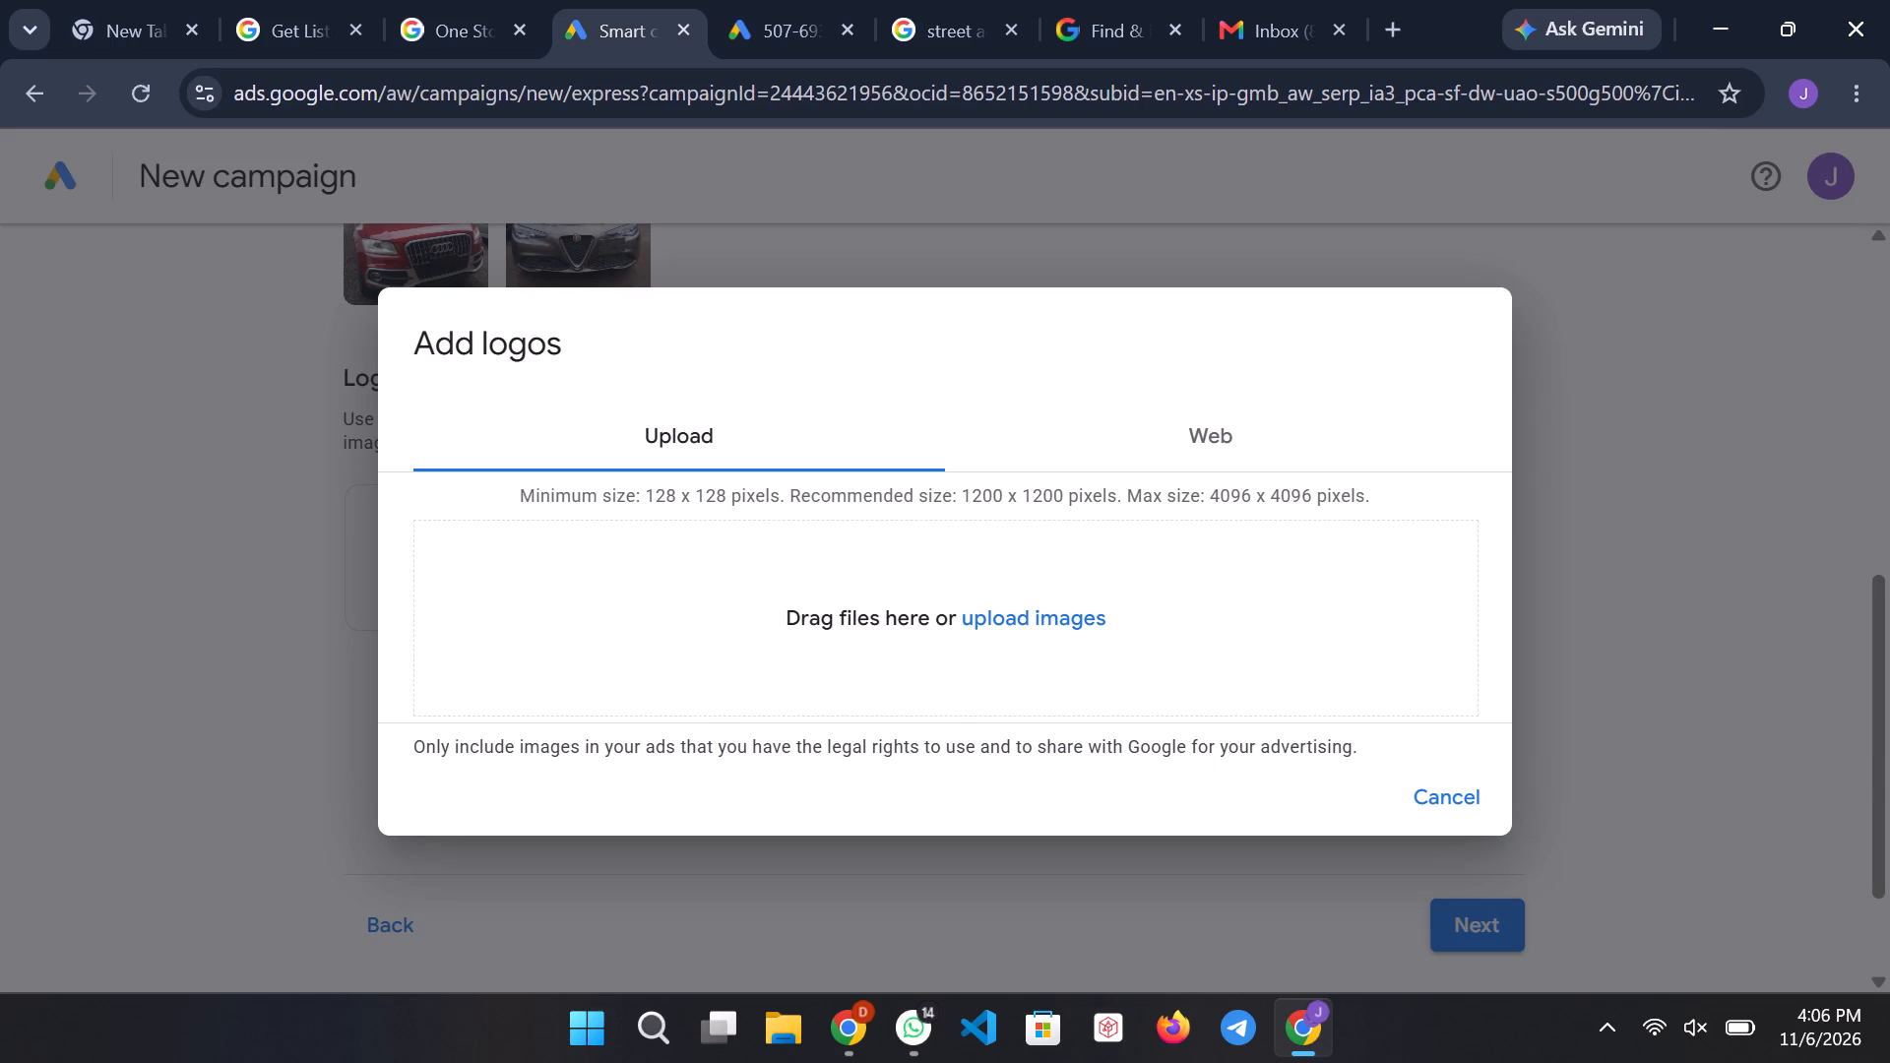
pyautogui.click(1010, 620)
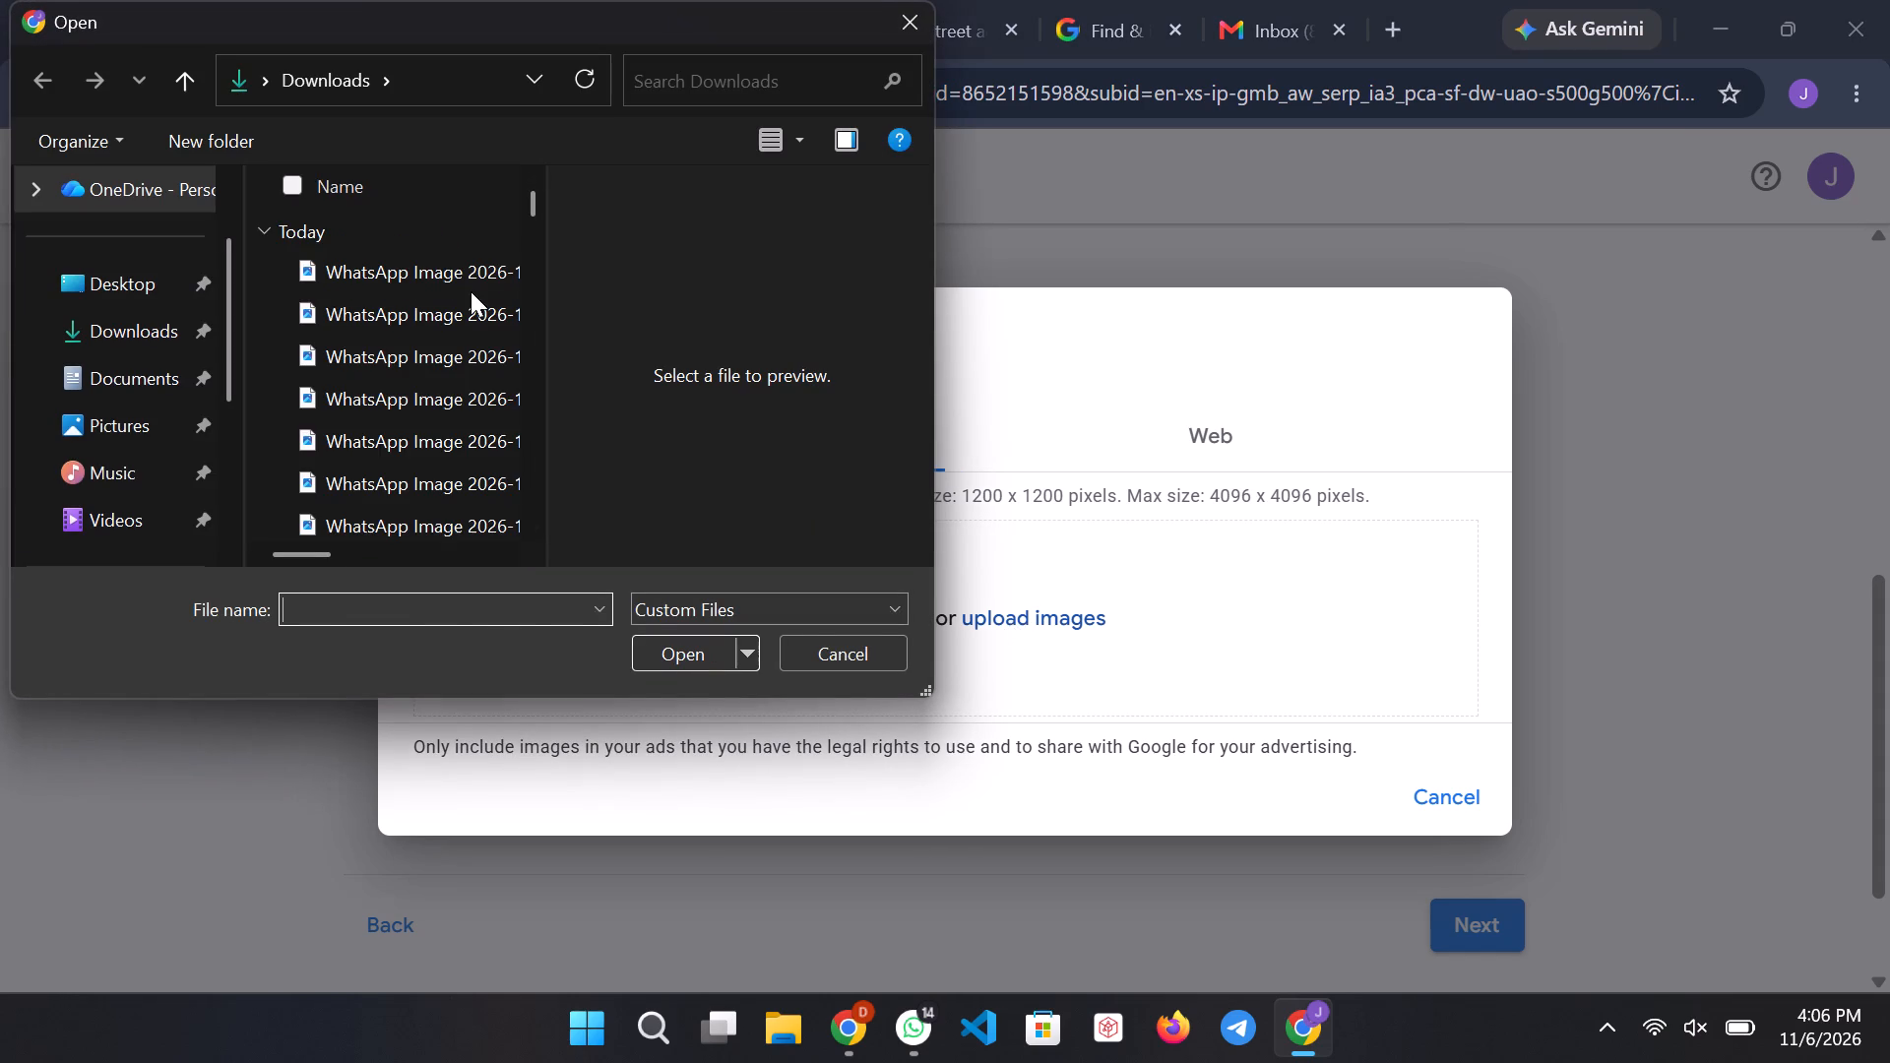
pyautogui.click(459, 281)
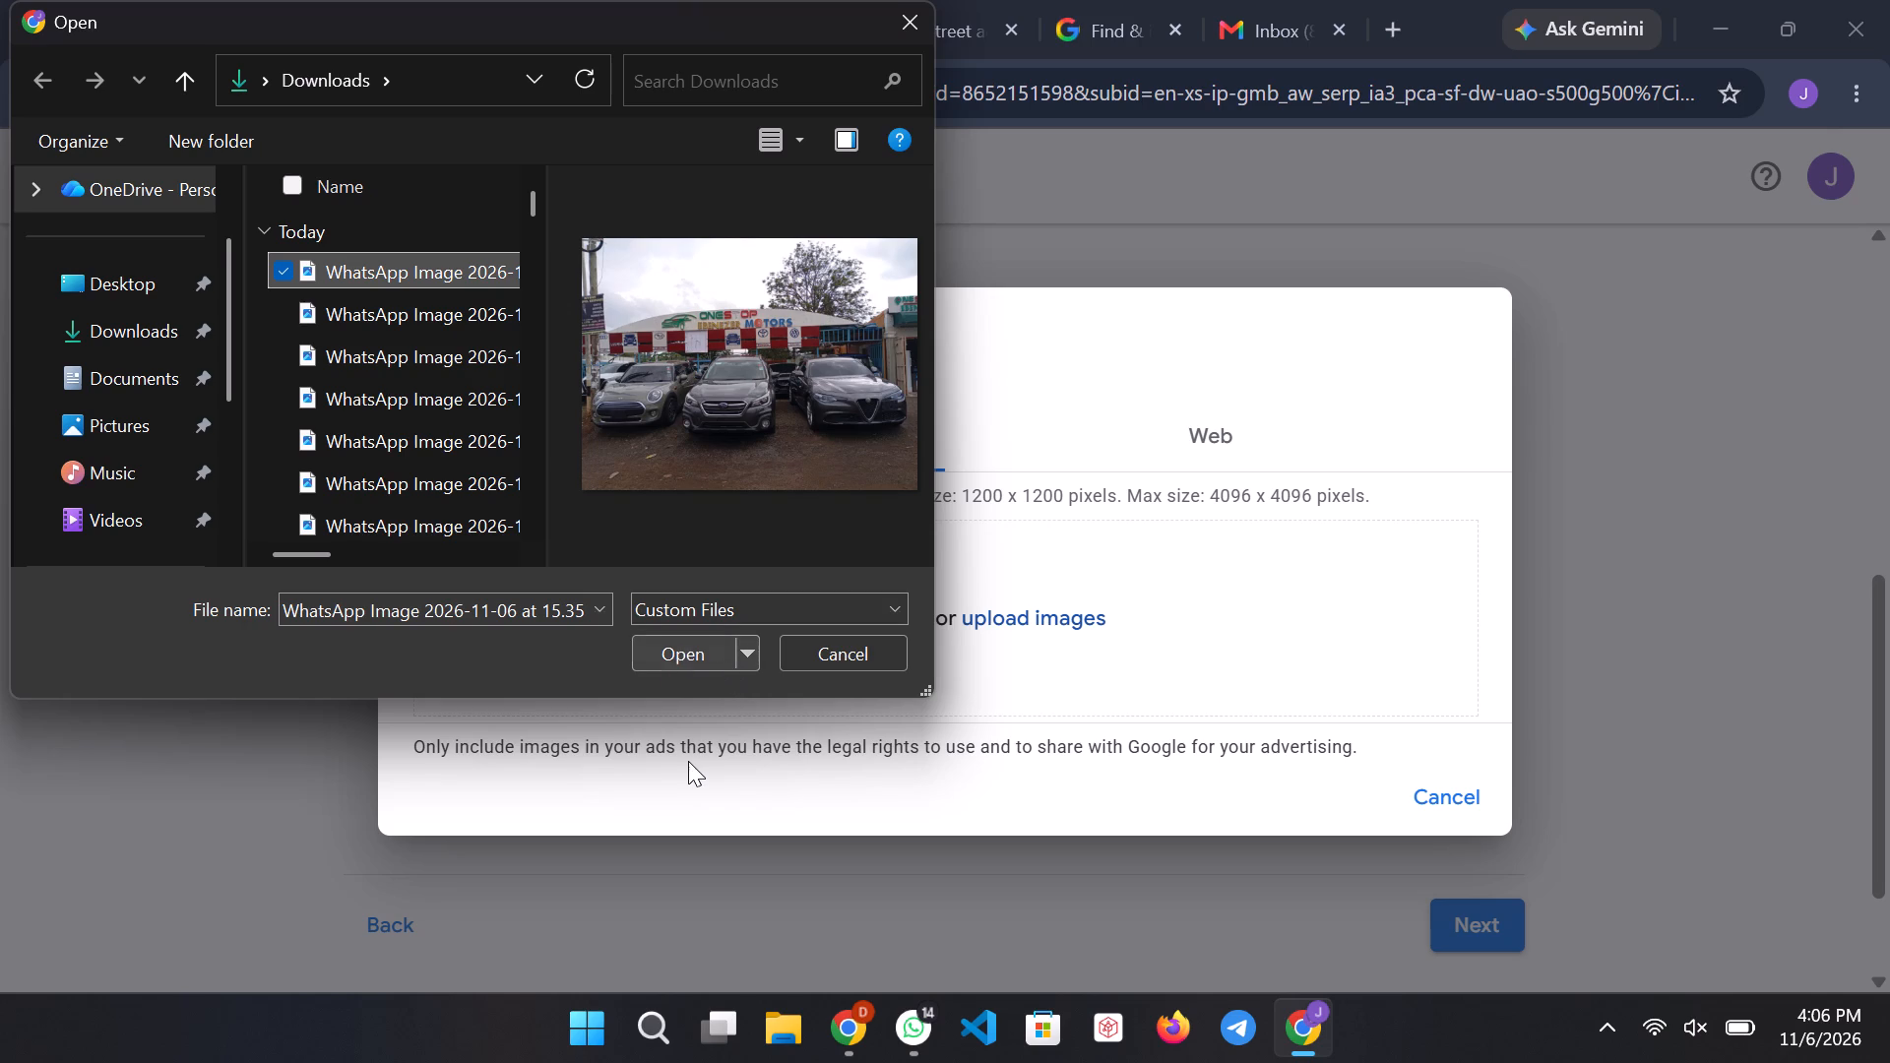
pyautogui.click(664, 651)
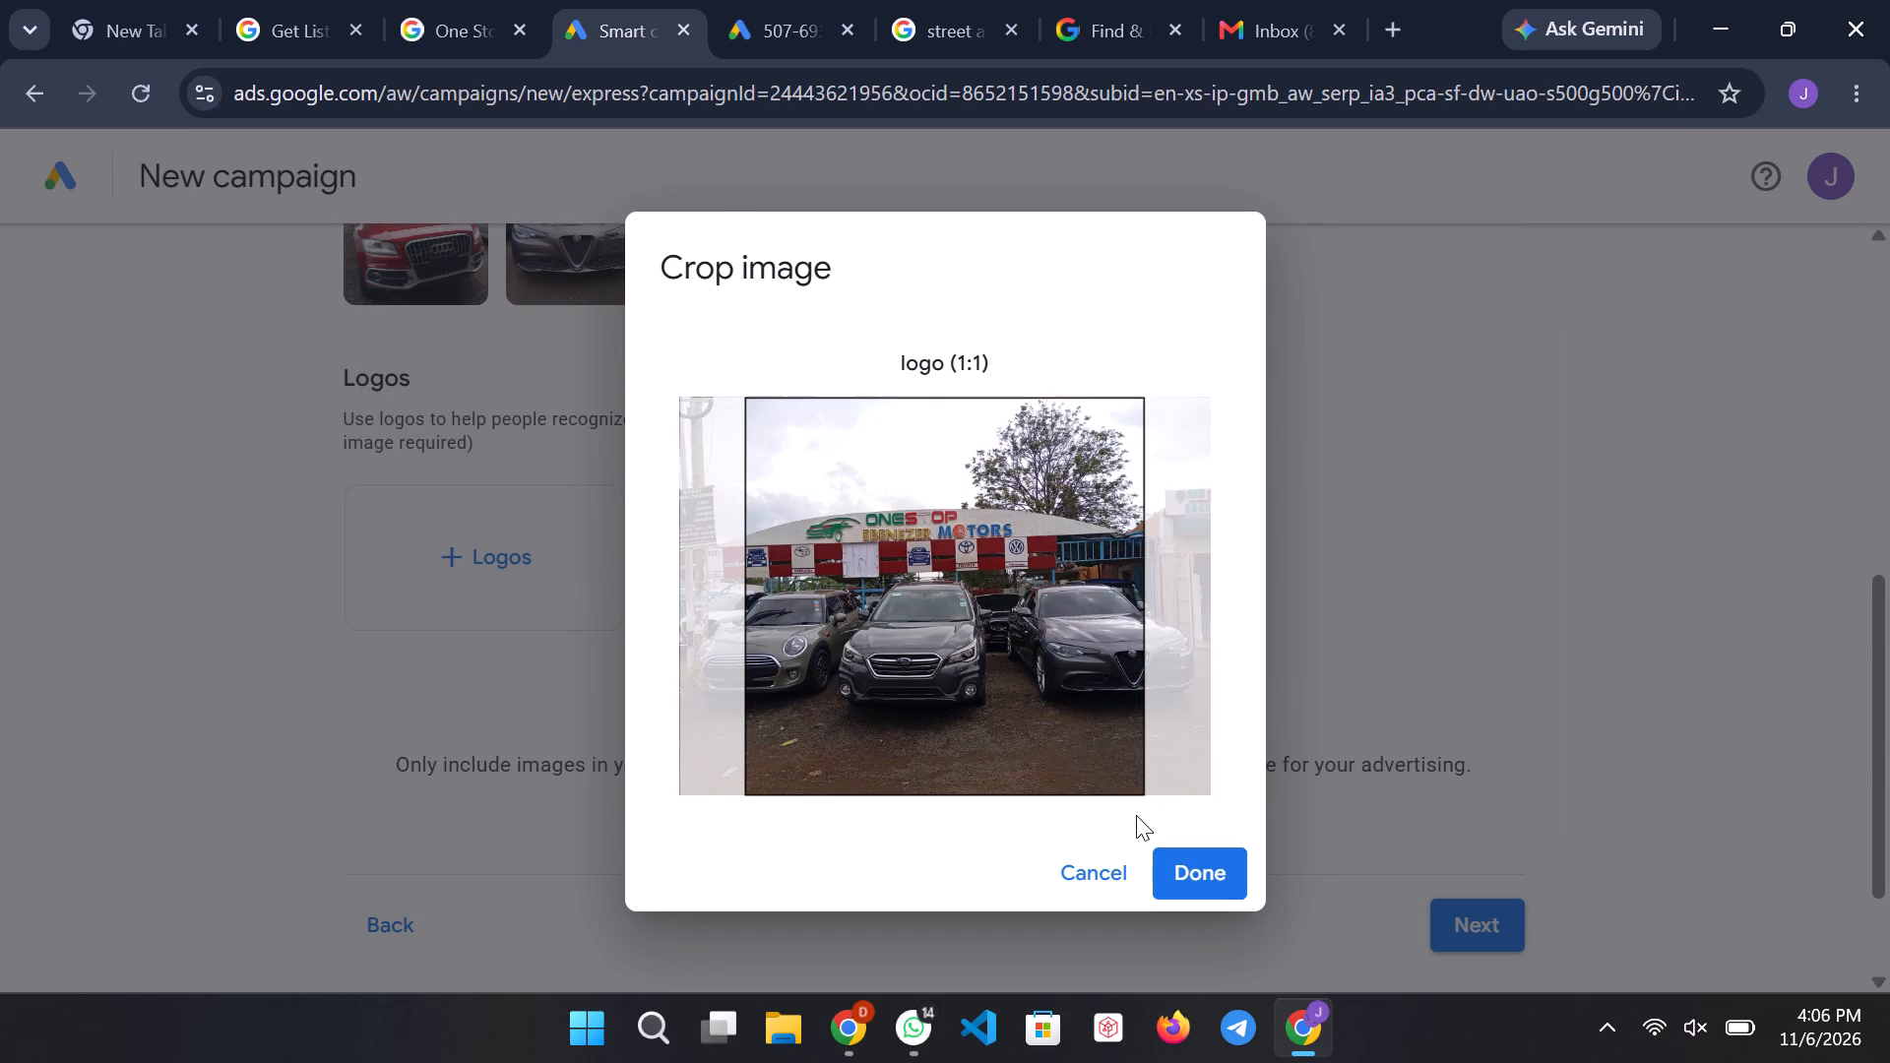
pyautogui.click(1194, 861)
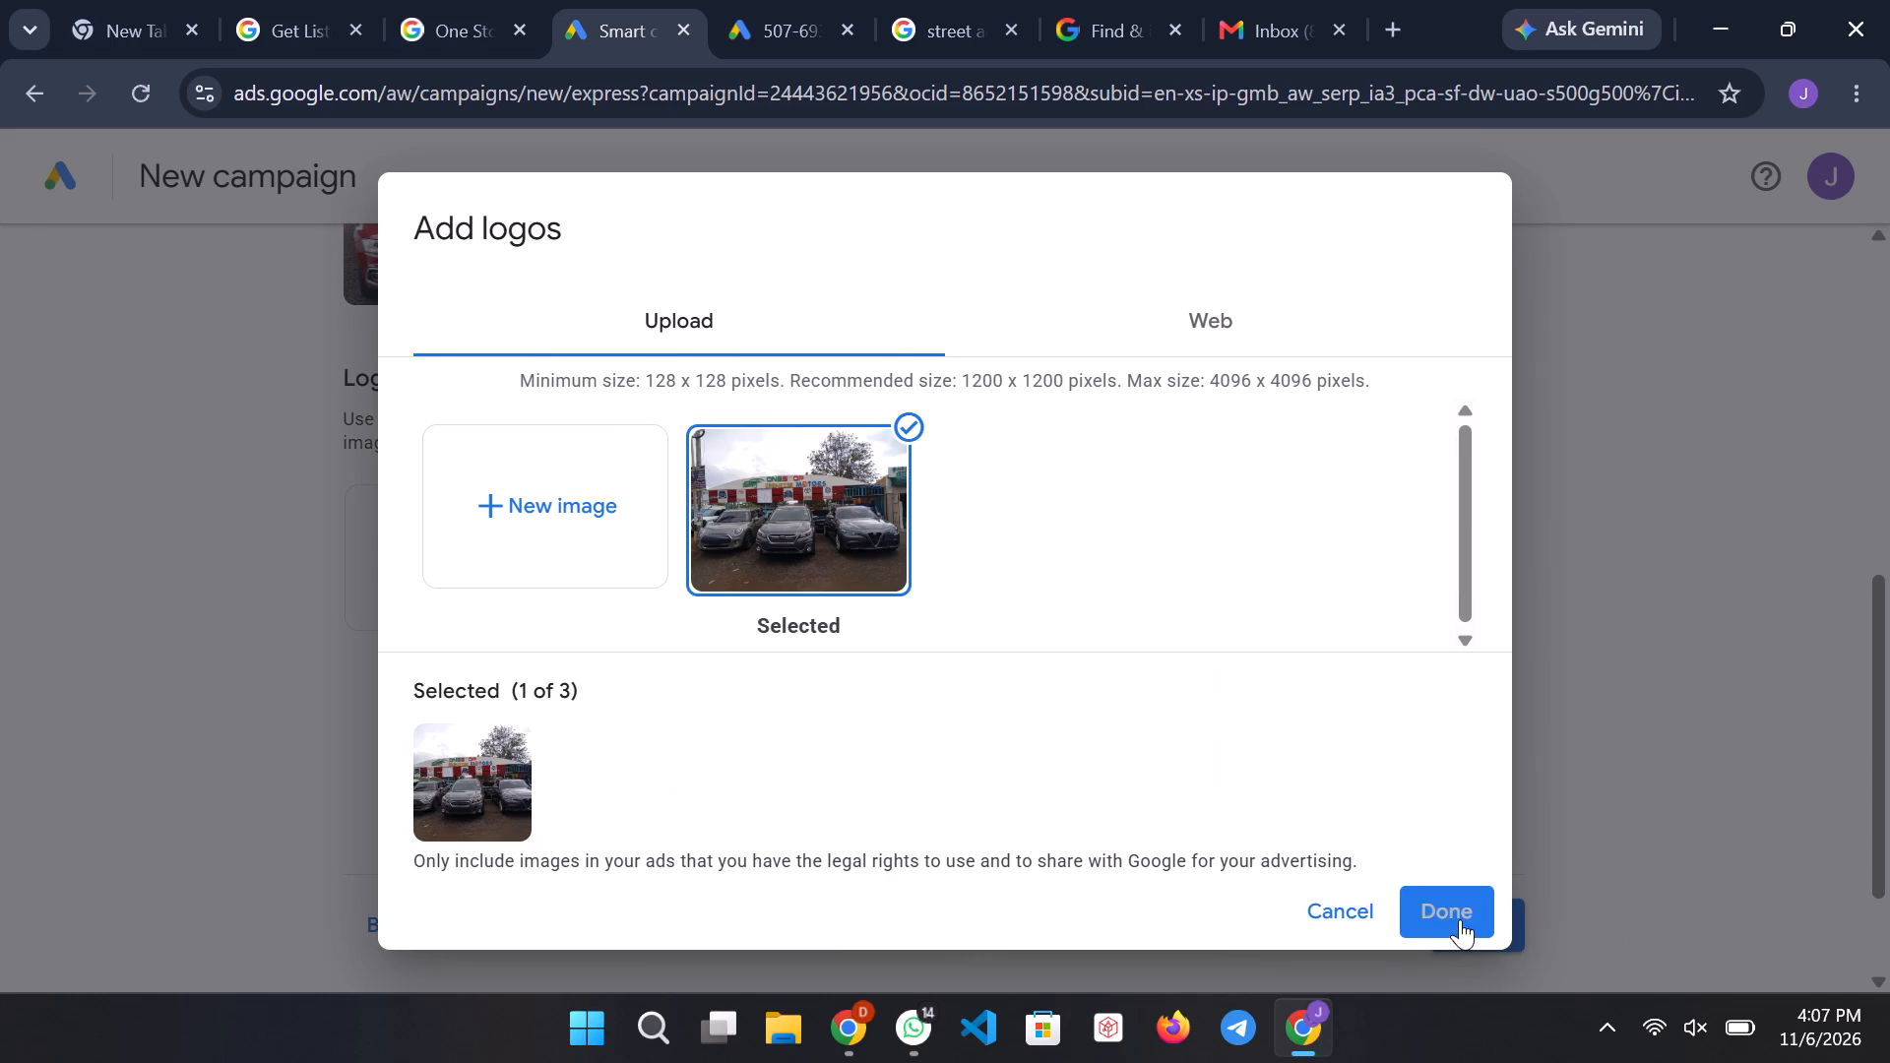
pyautogui.click(1460, 919)
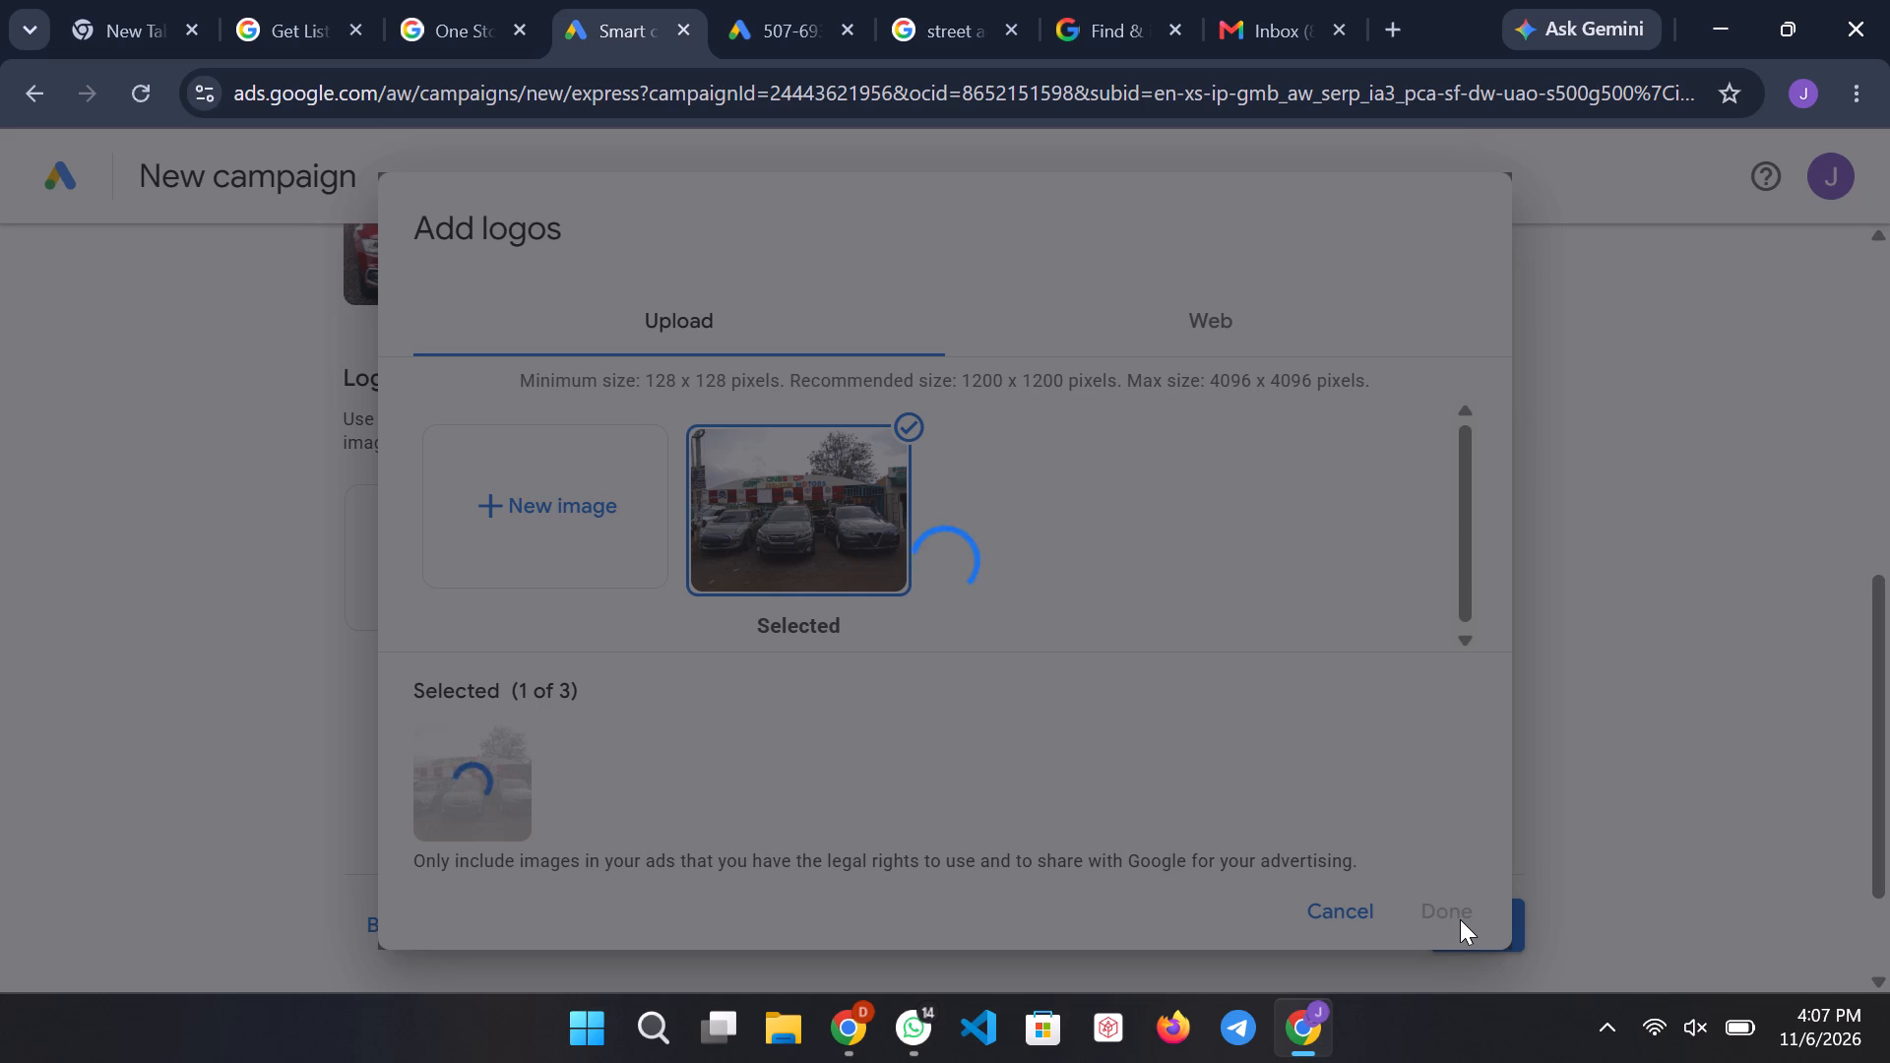
# Continue from the images page to choosing the search terms for the campaign.
pyautogui.click(1460, 919)
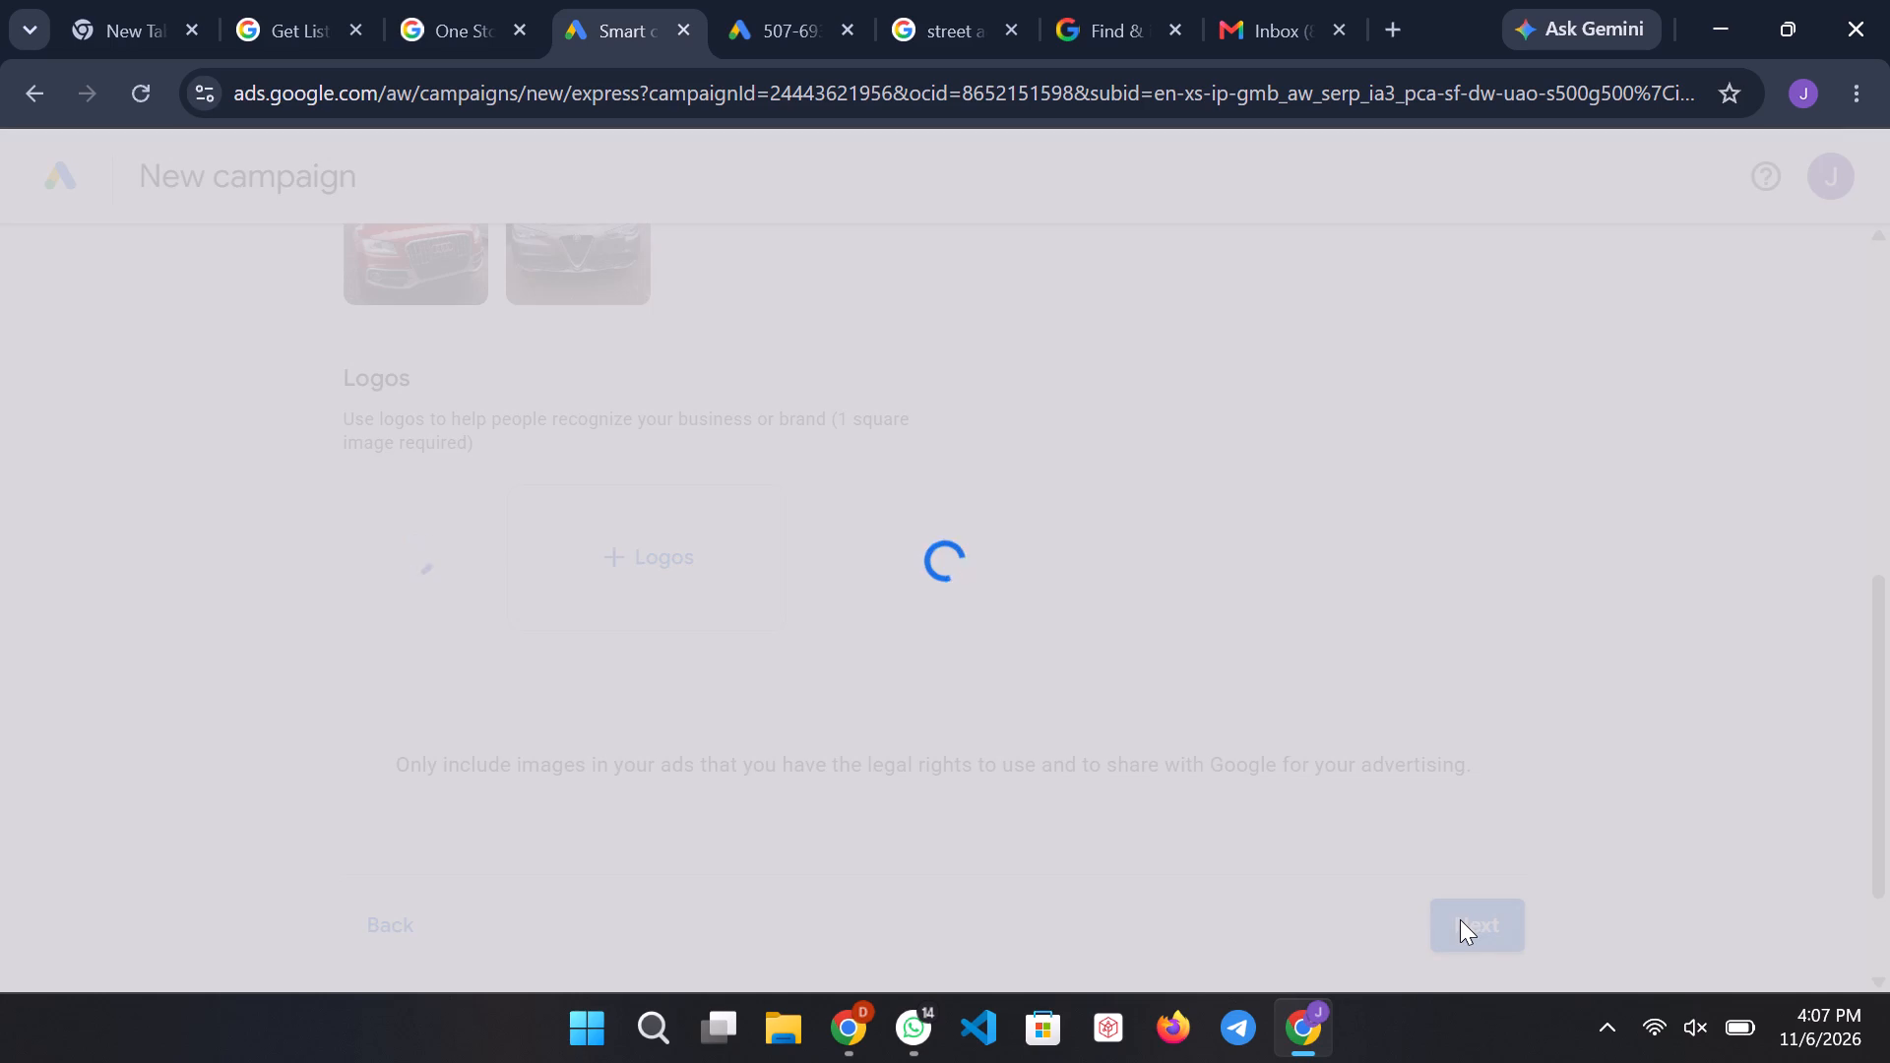
pyautogui.doubleClick(1460, 919)
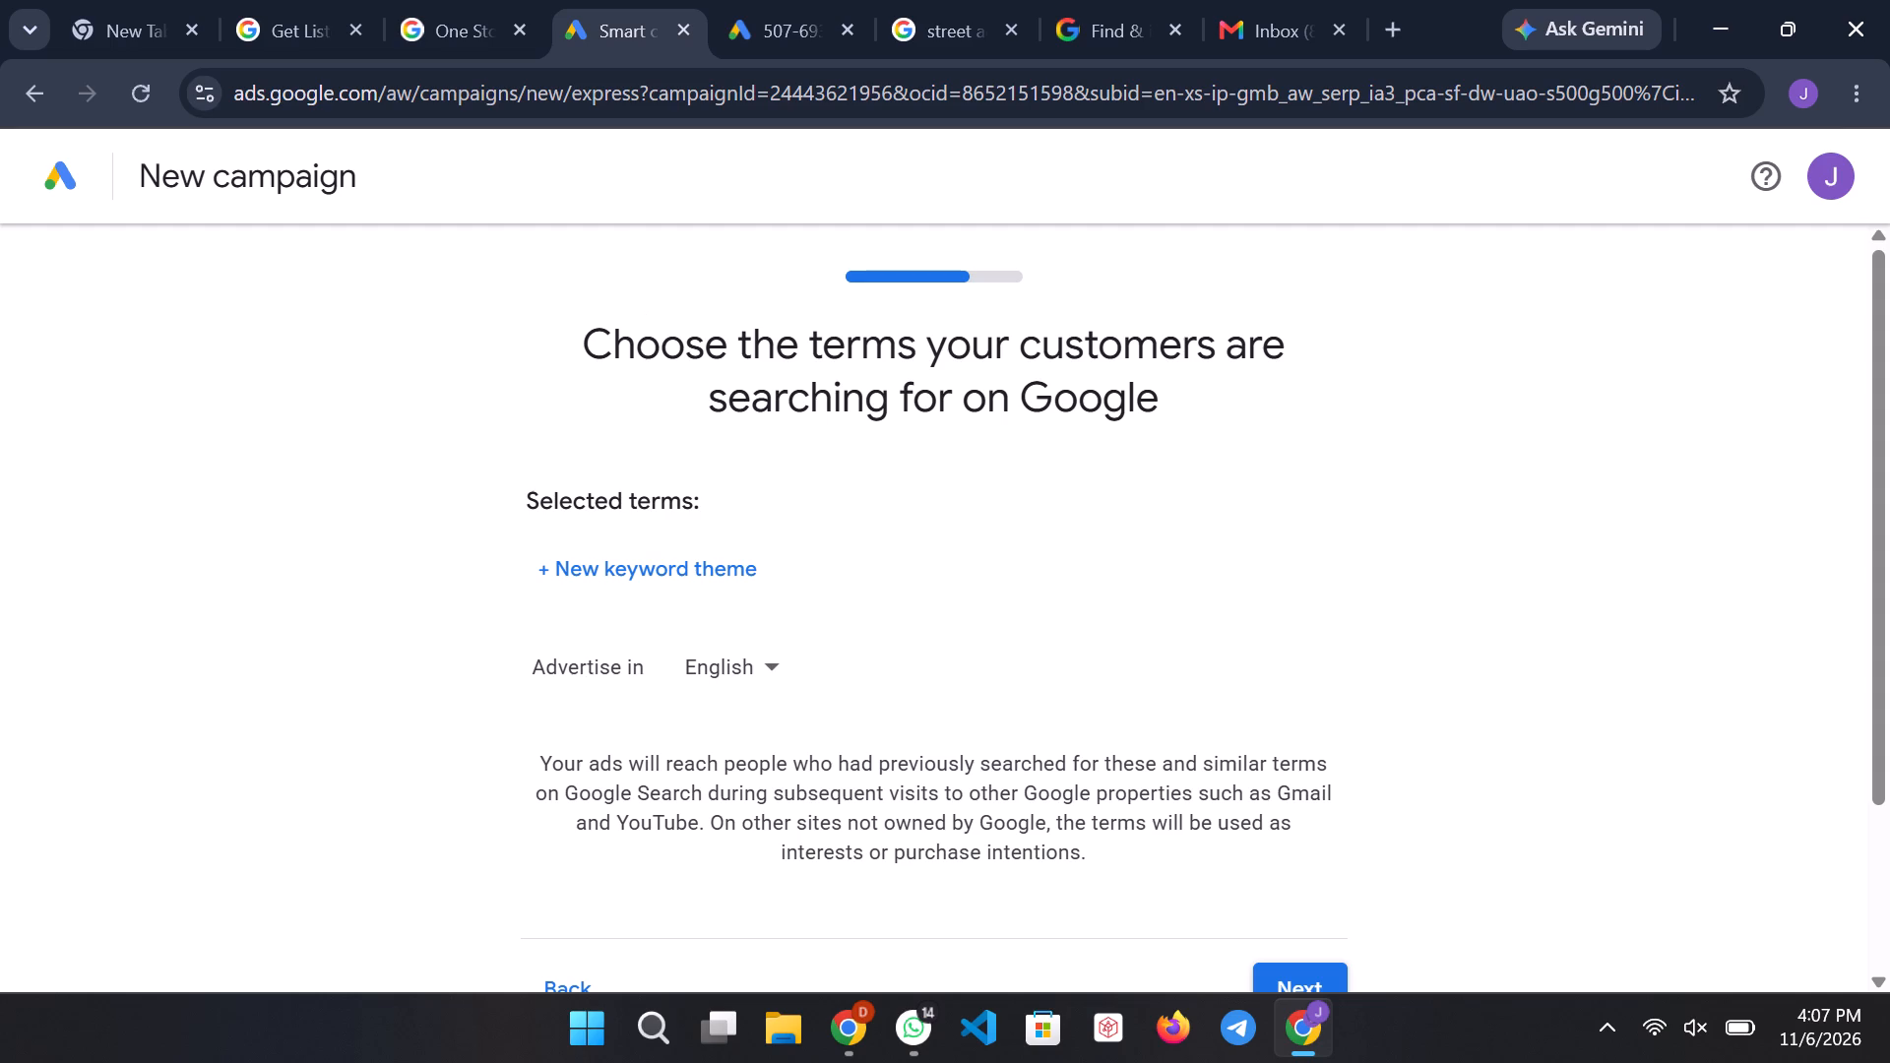
pyautogui.moveTo(586, 340); pyautogui.dragTo(1192, 452)
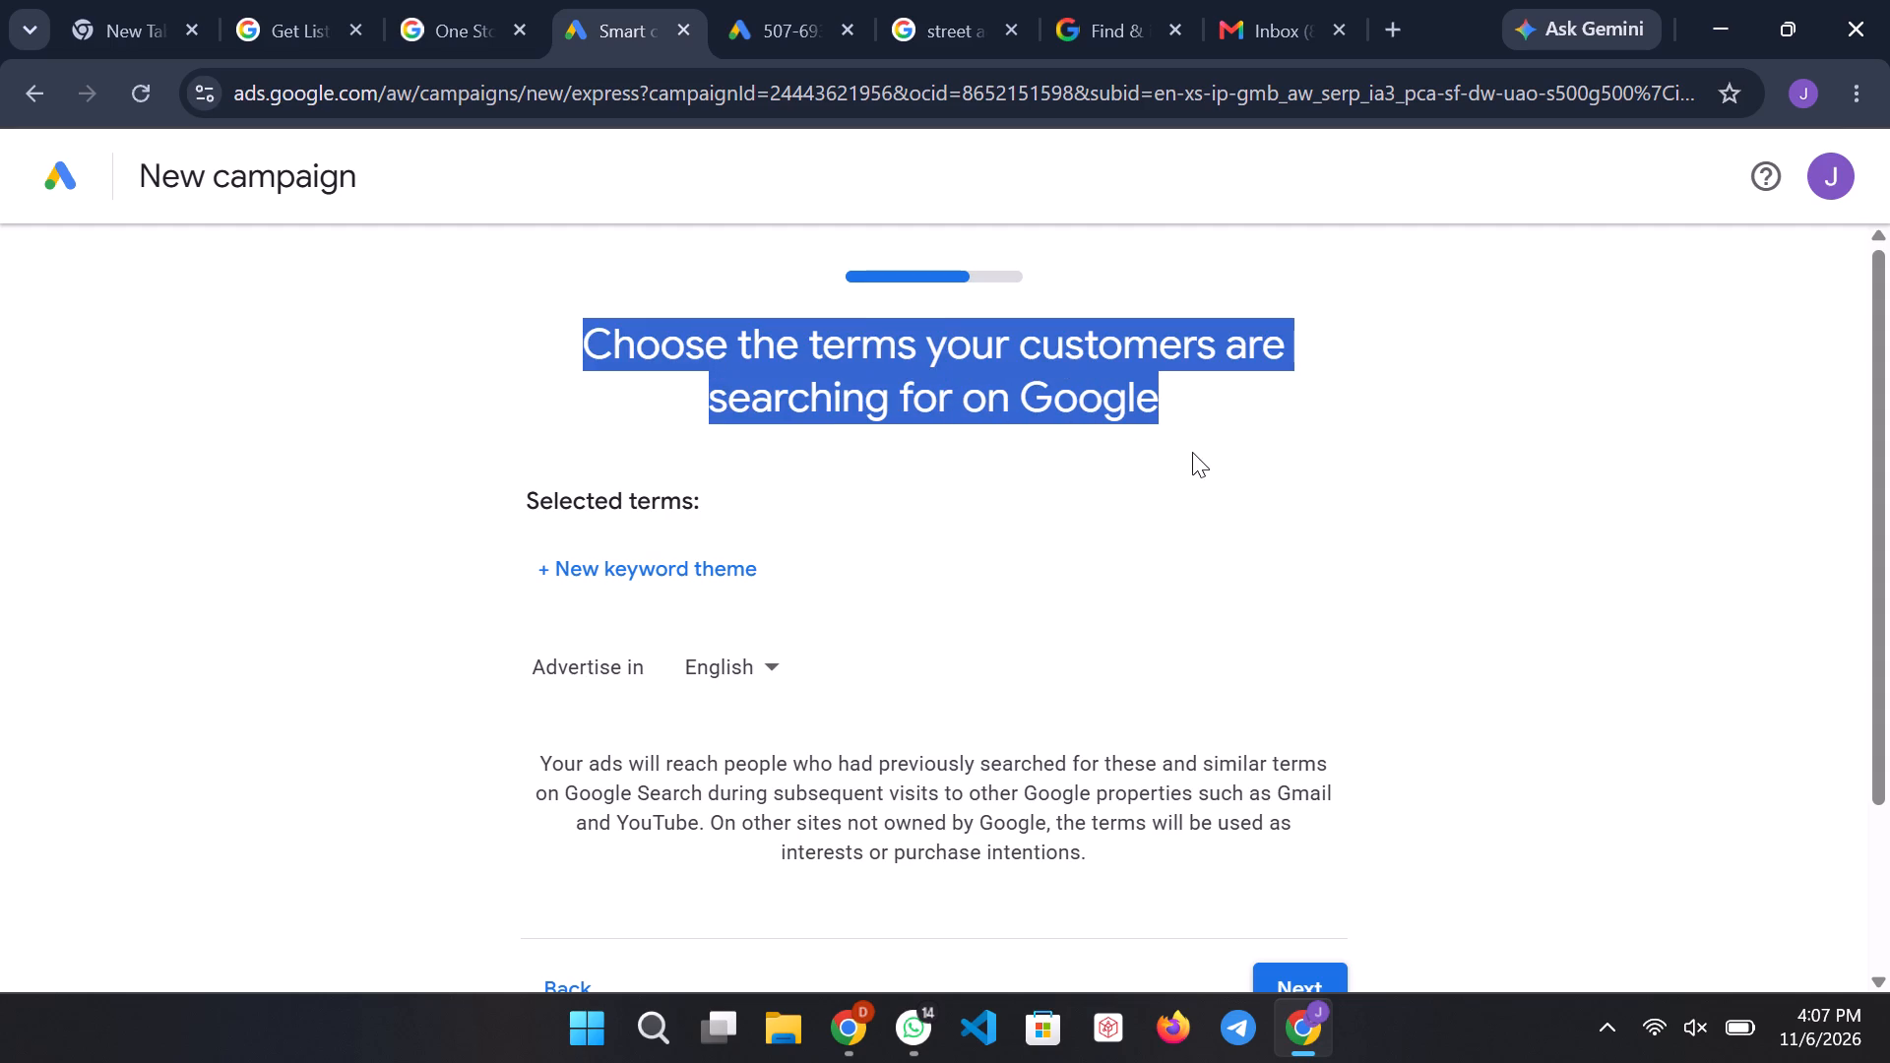
pyautogui.moveTo(1192, 452); pyautogui.dragTo(1192, 848)
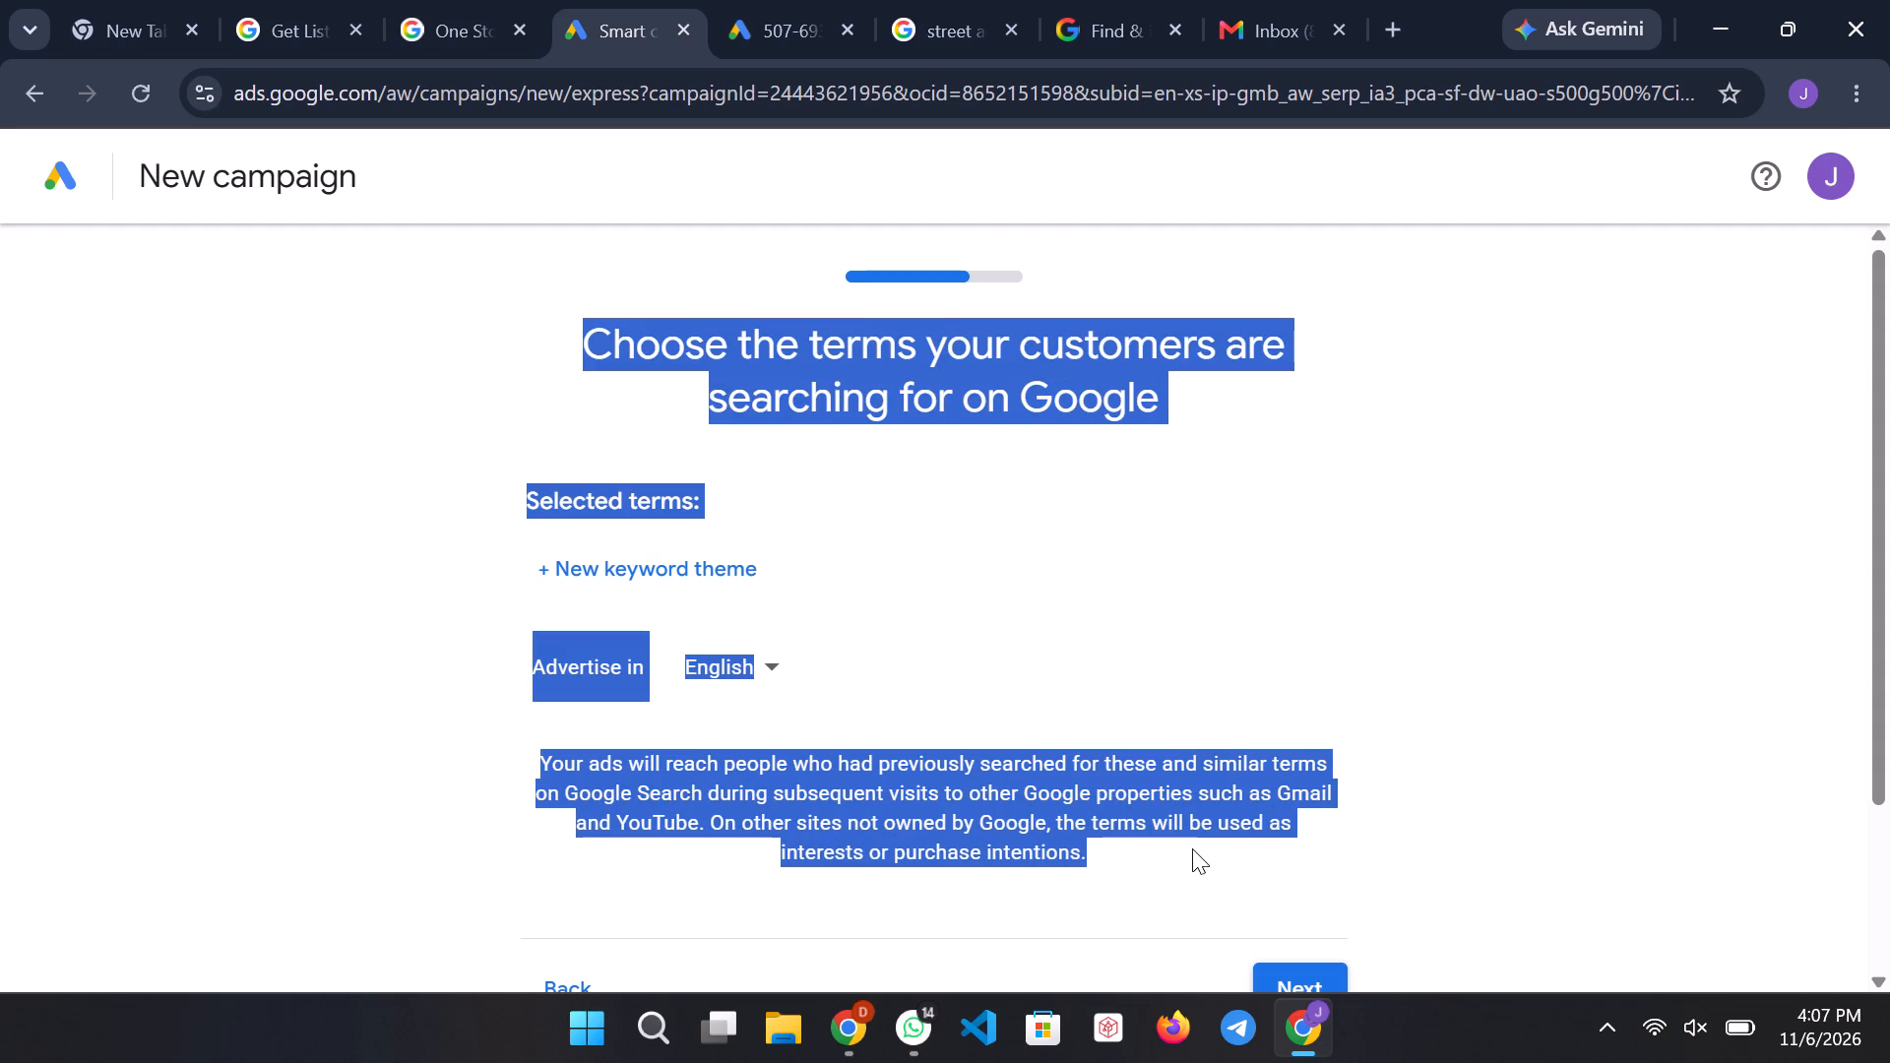
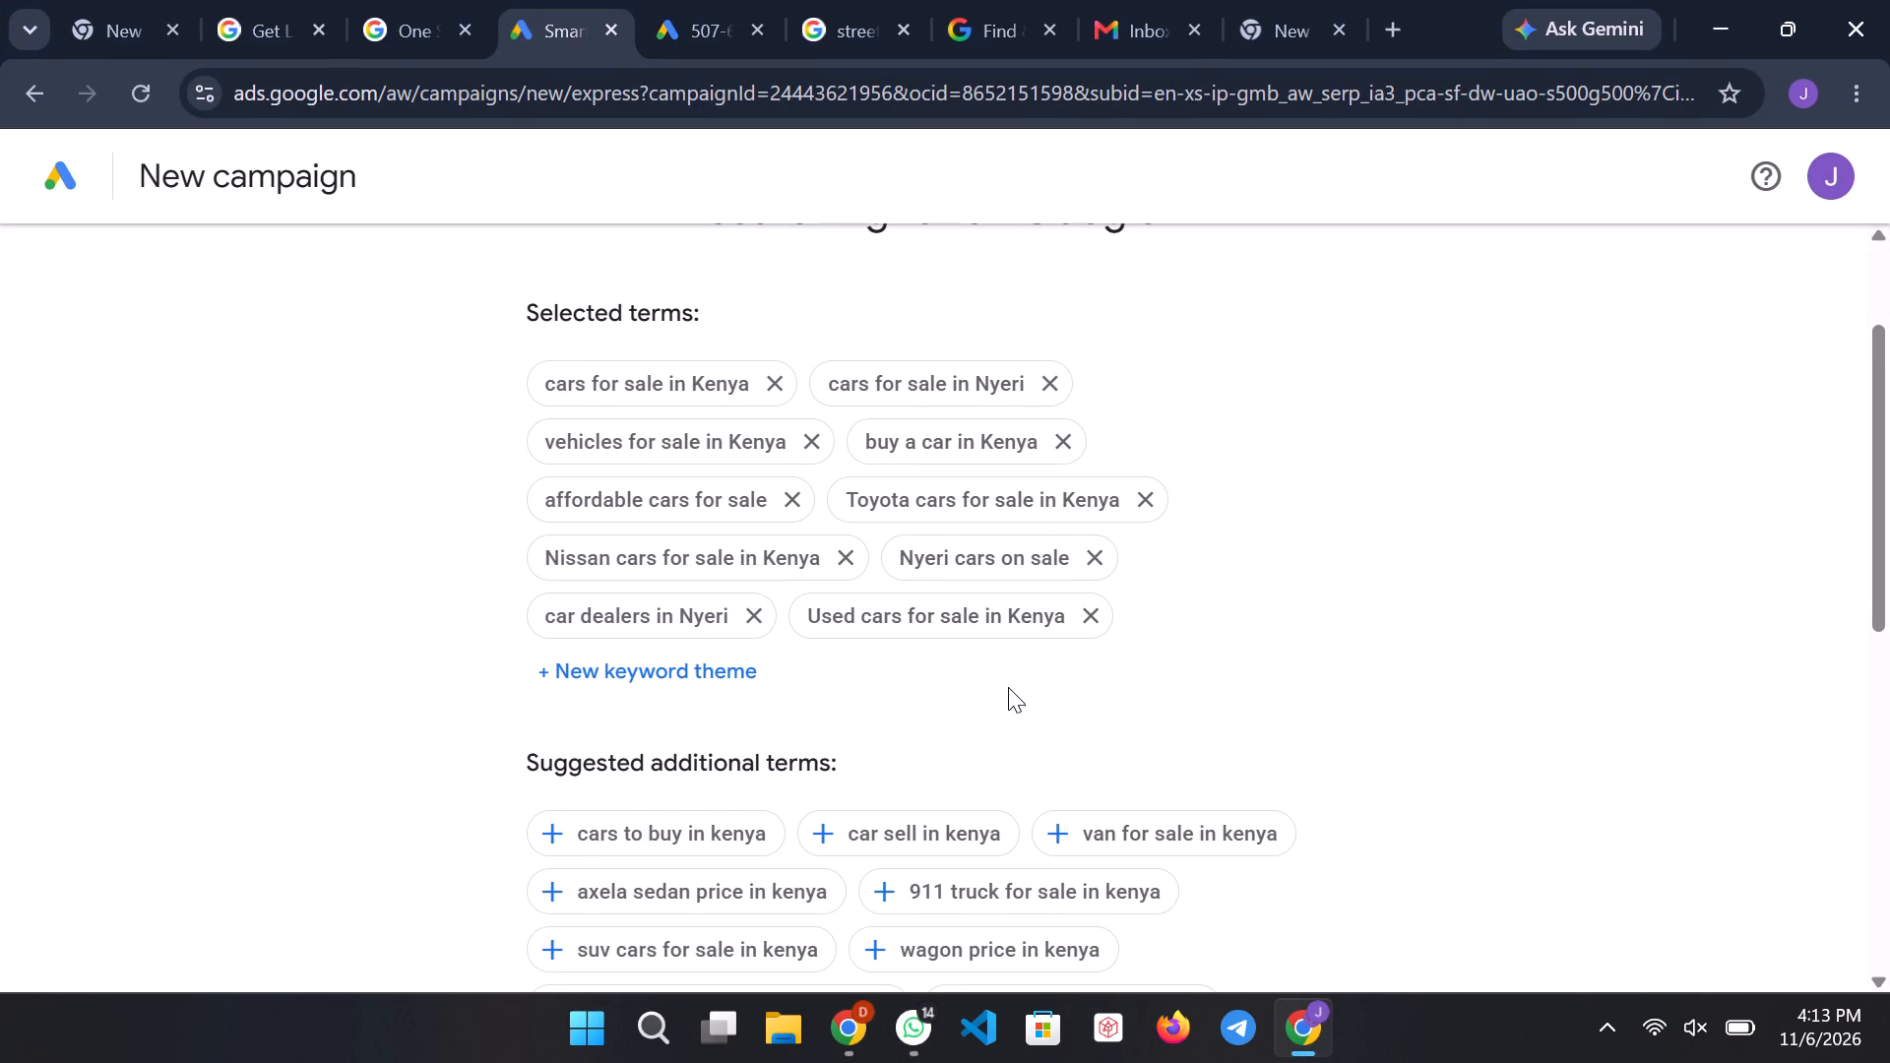
# Continue to the ad location stage and declare that the campaign doesn't have EU political ads.
pyautogui.scroll(-4, 1220, 709)
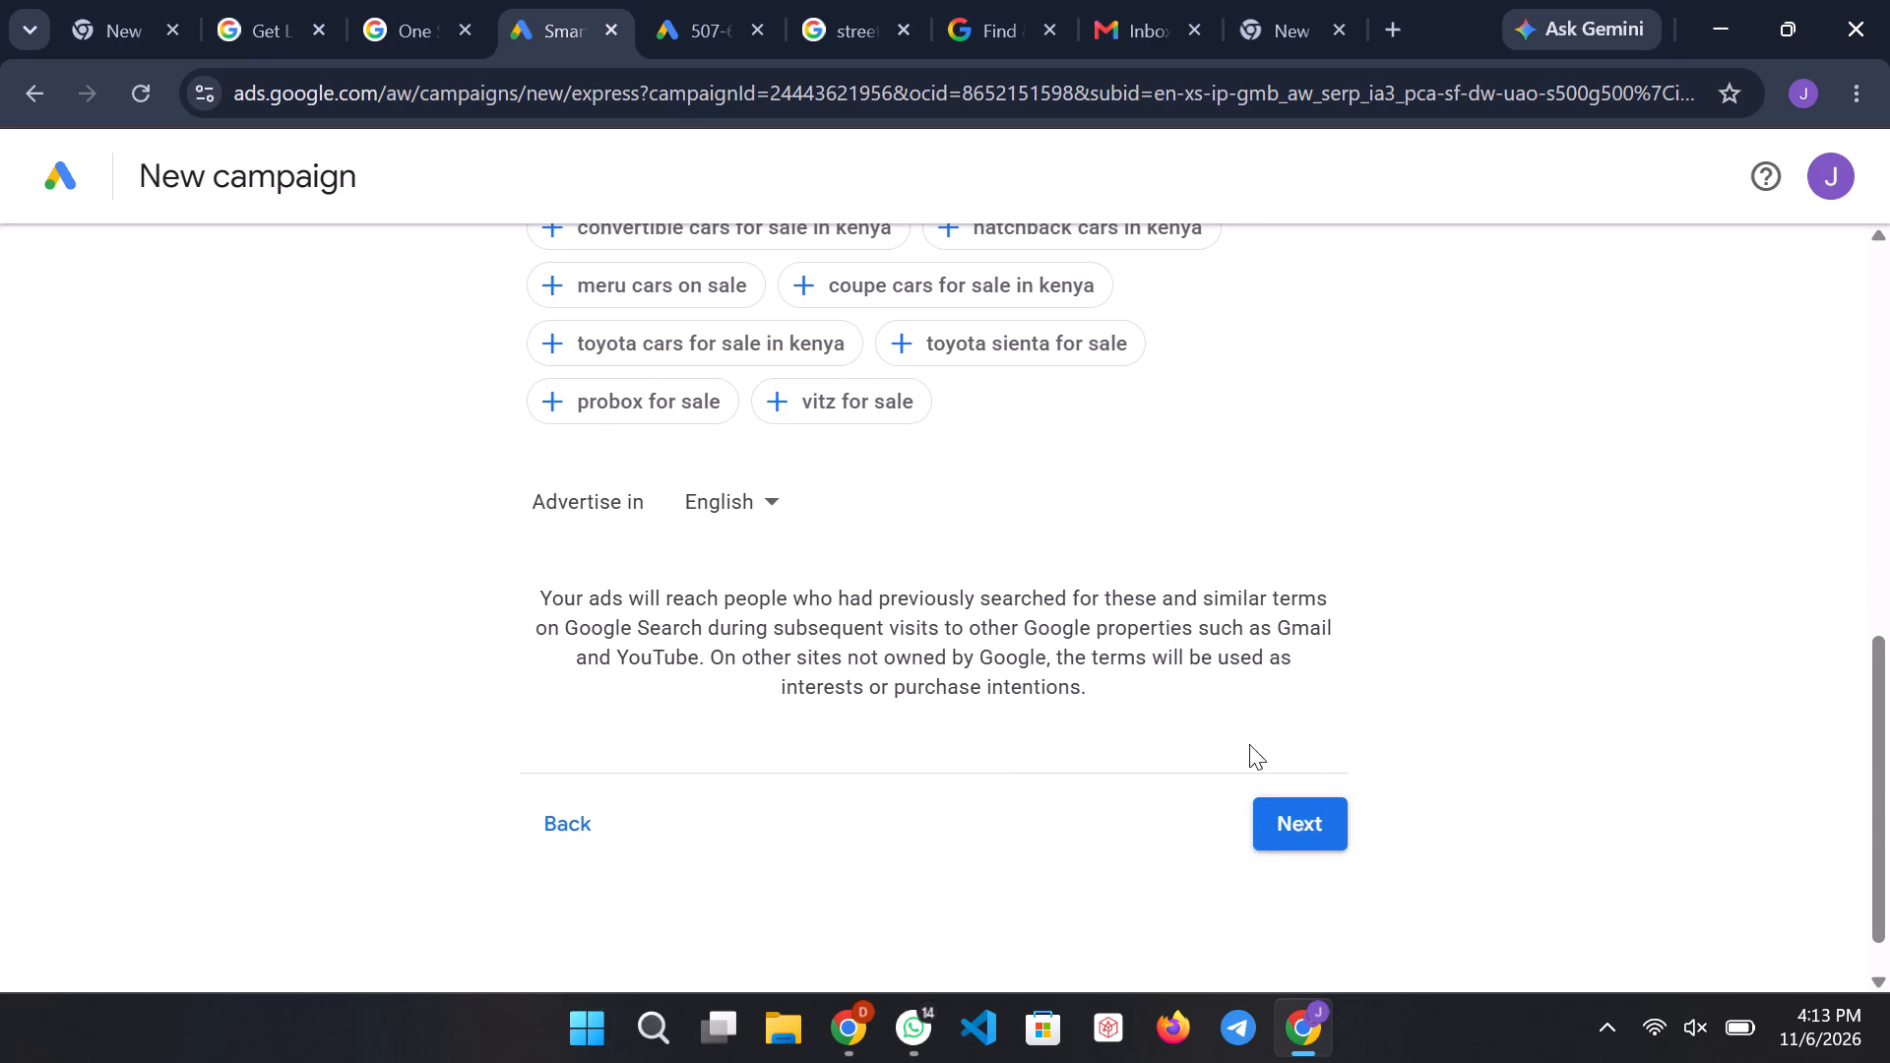
pyautogui.click(1284, 828)
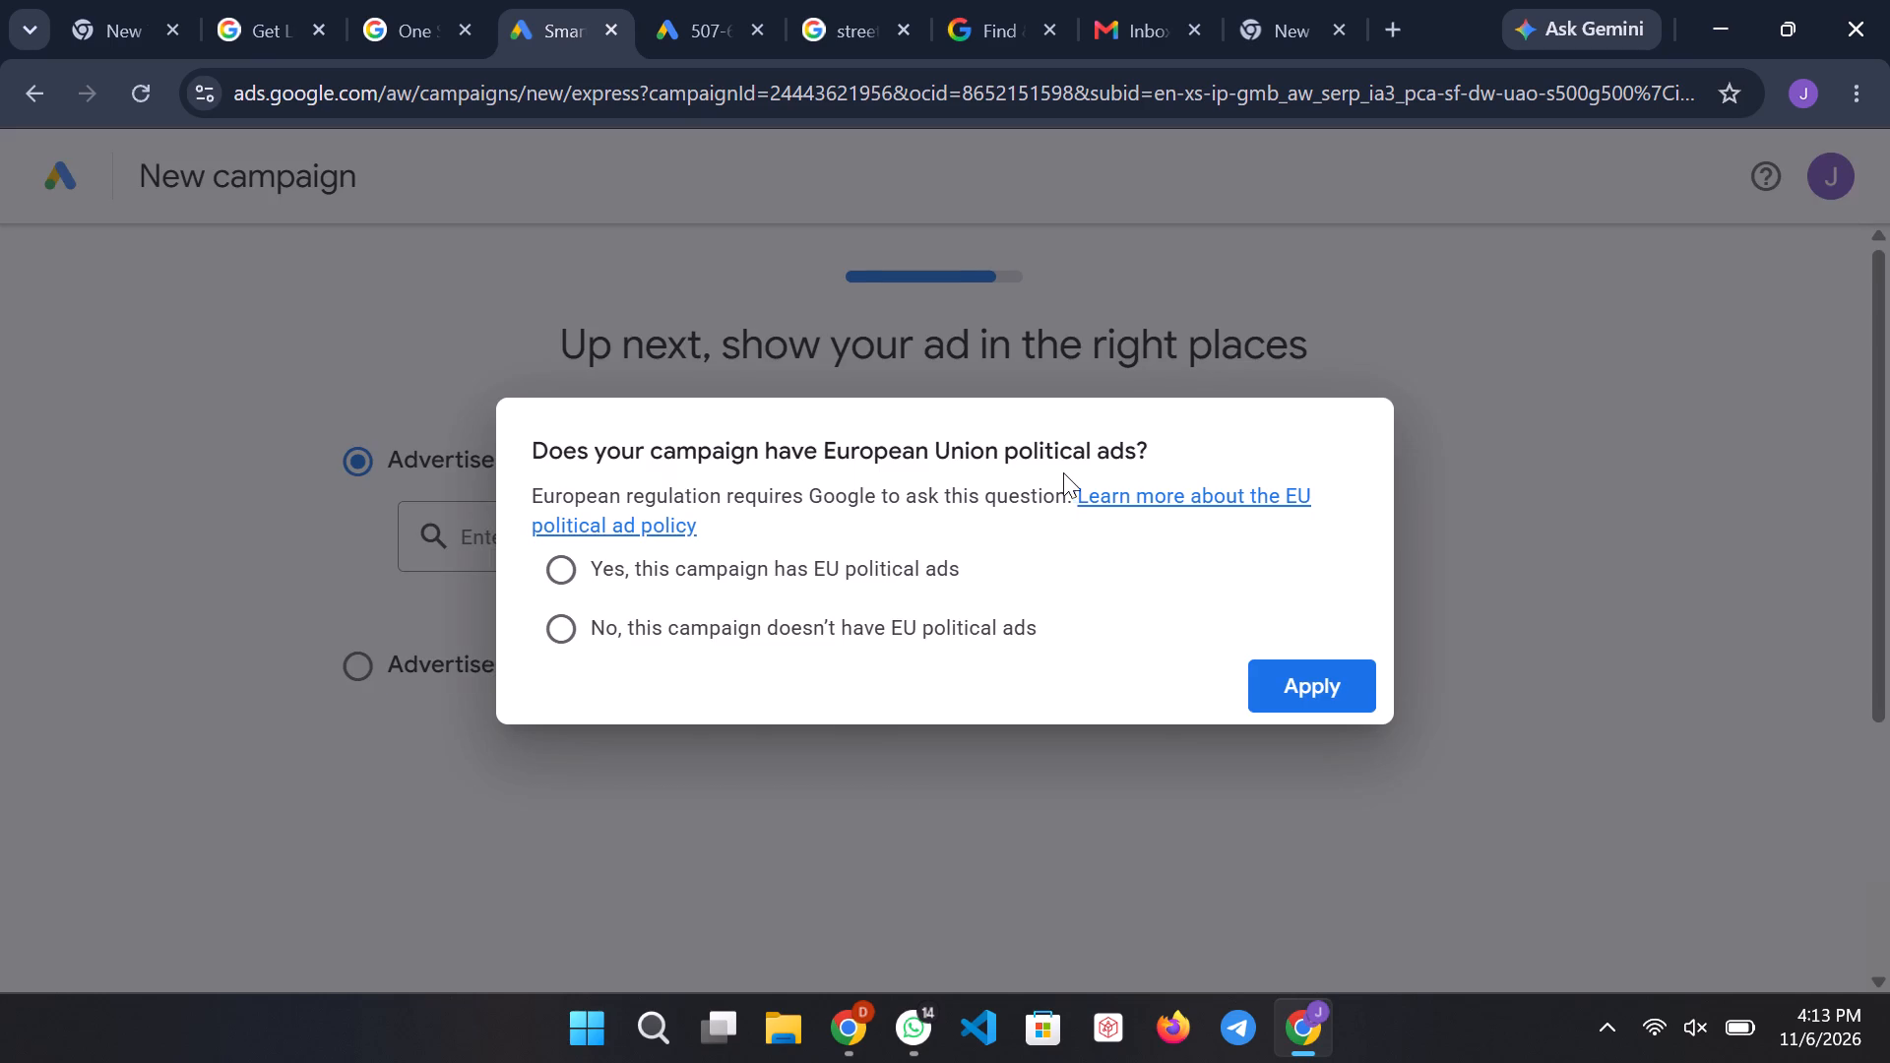
pyautogui.click(728, 633)
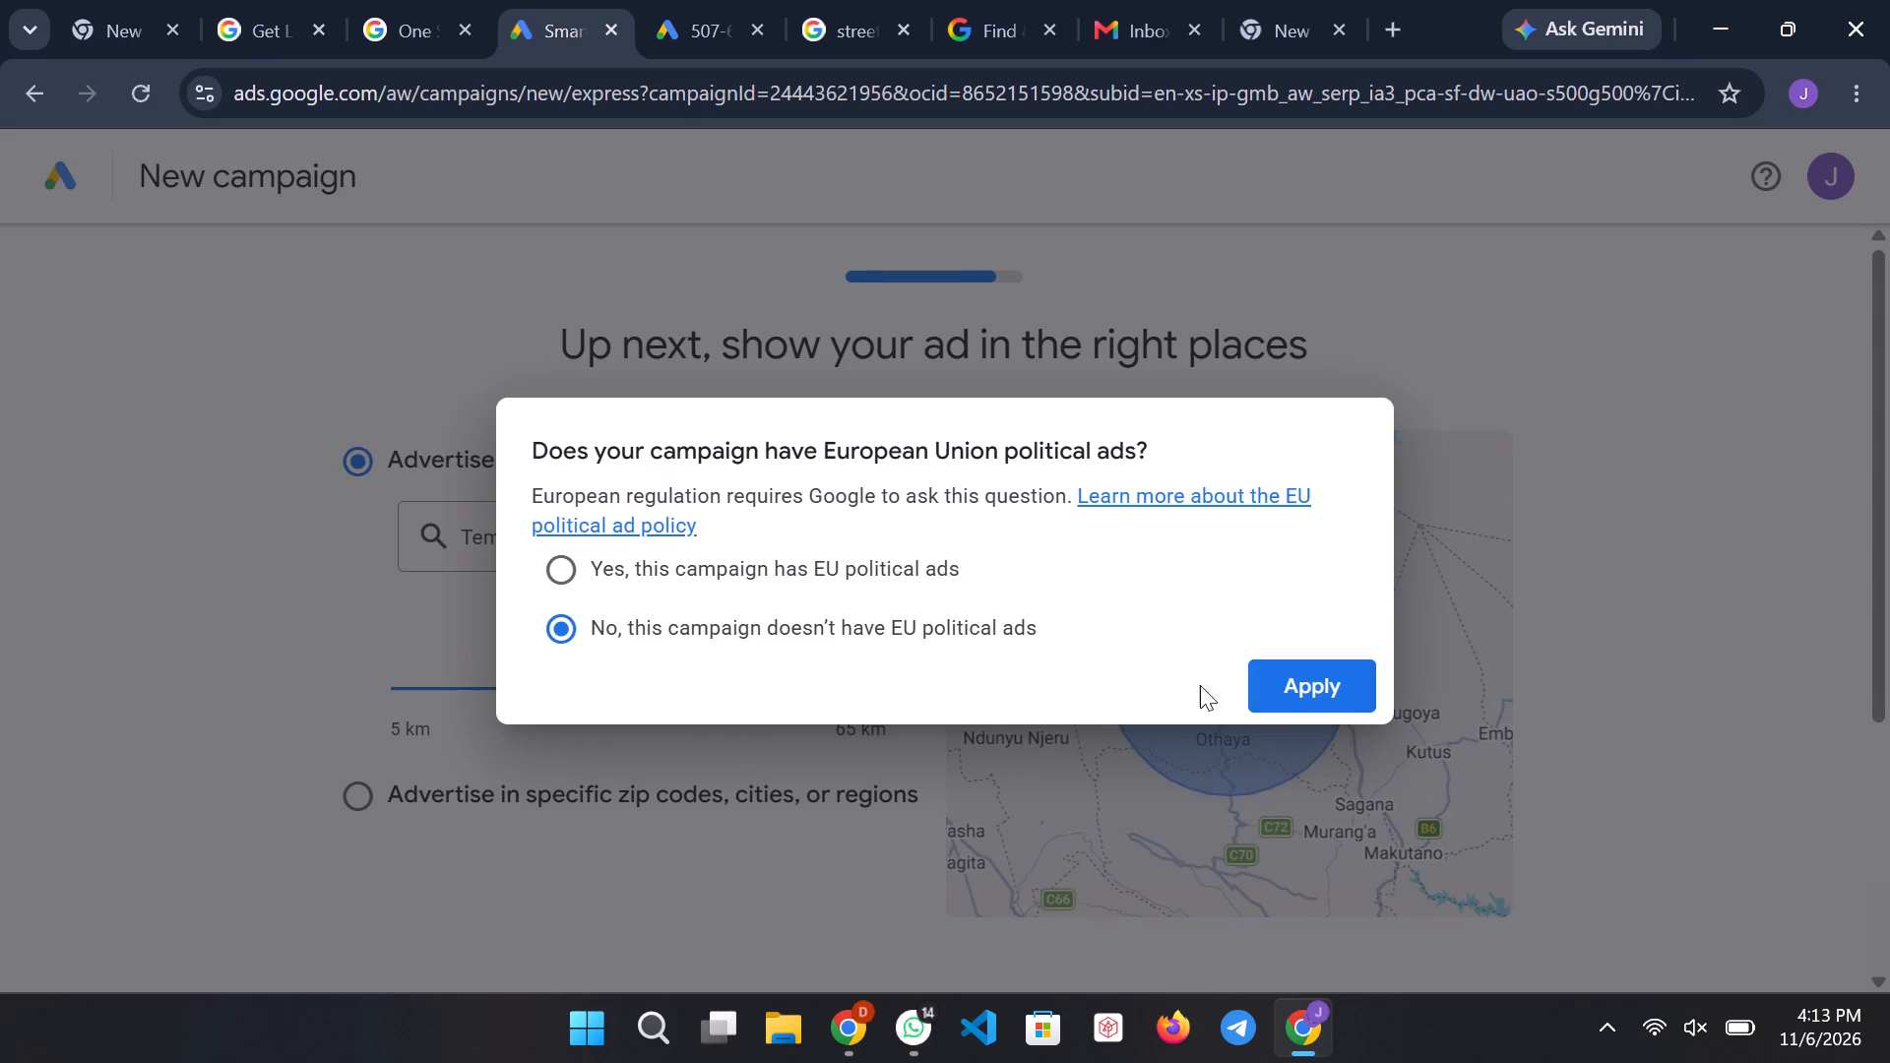
pyautogui.click(1299, 689)
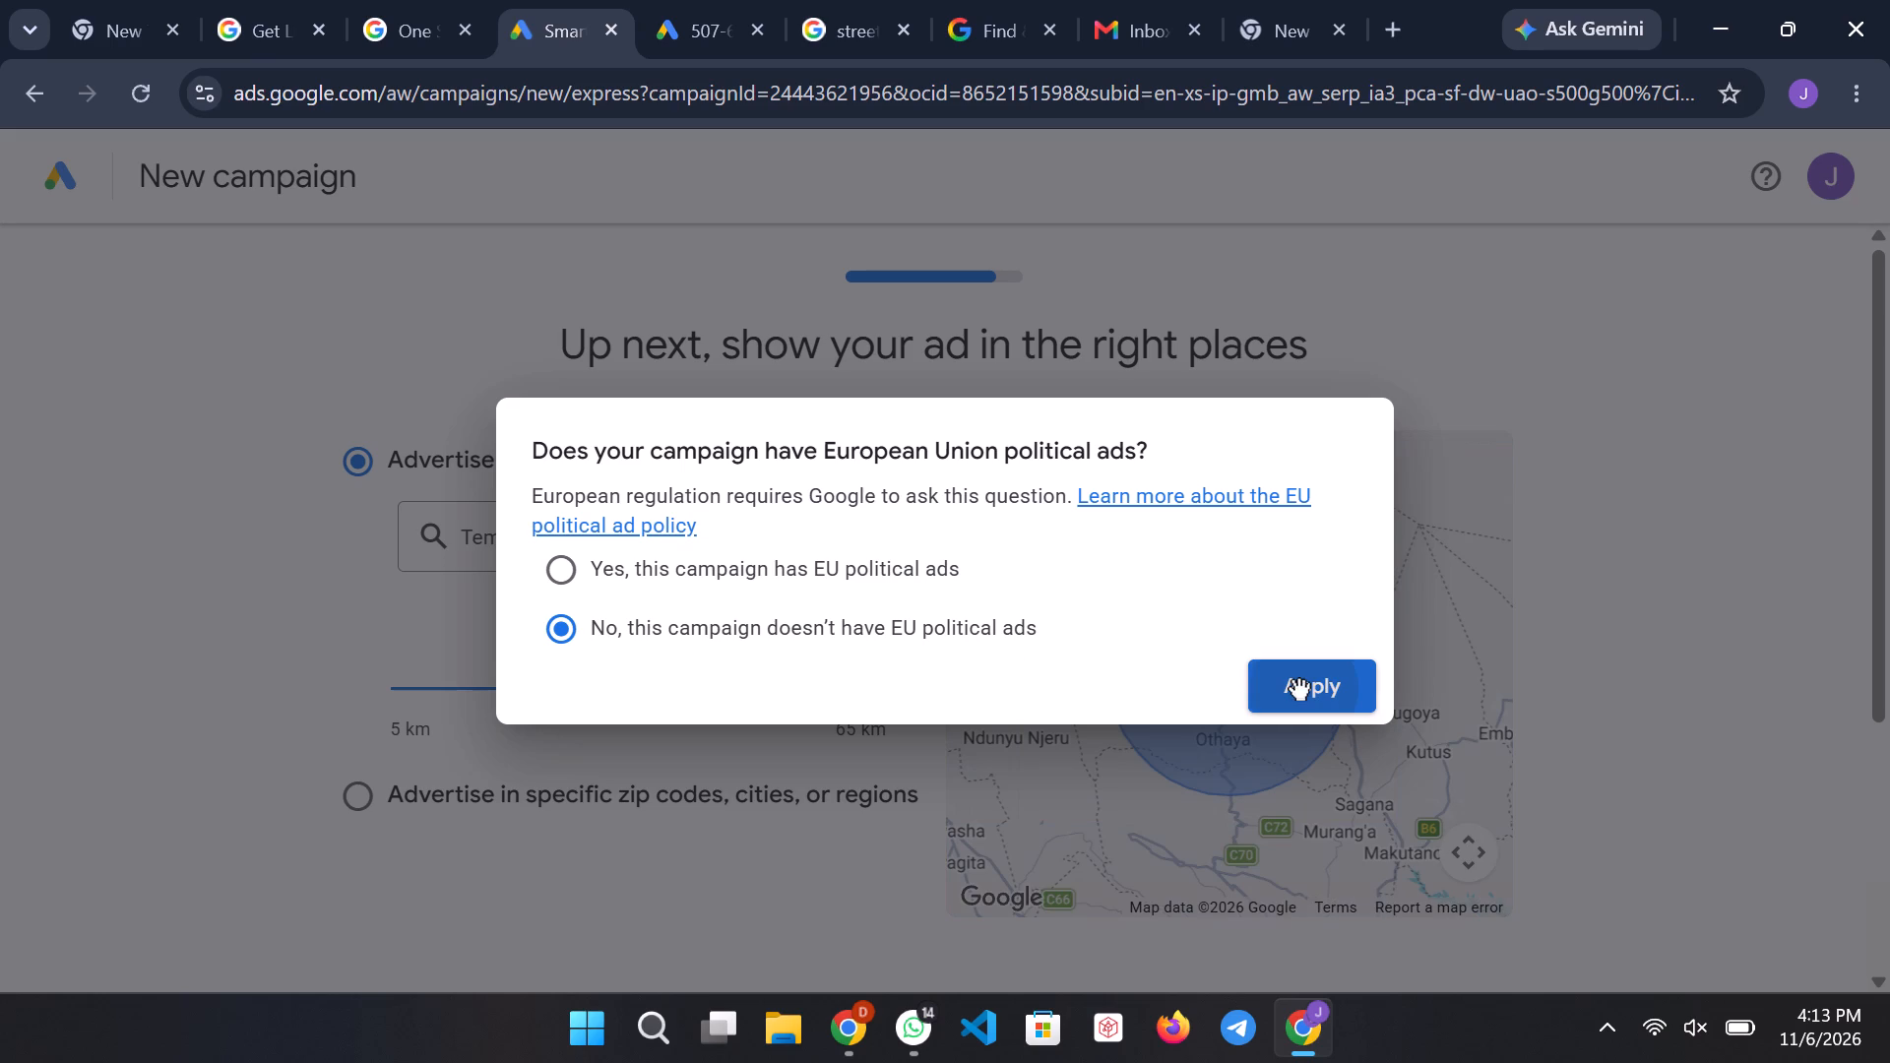
# Set the advertising radius around the business address in Nyeri to 65 km.
pyautogui.moveTo(553, 700); pyautogui.dragTo(850, 717)
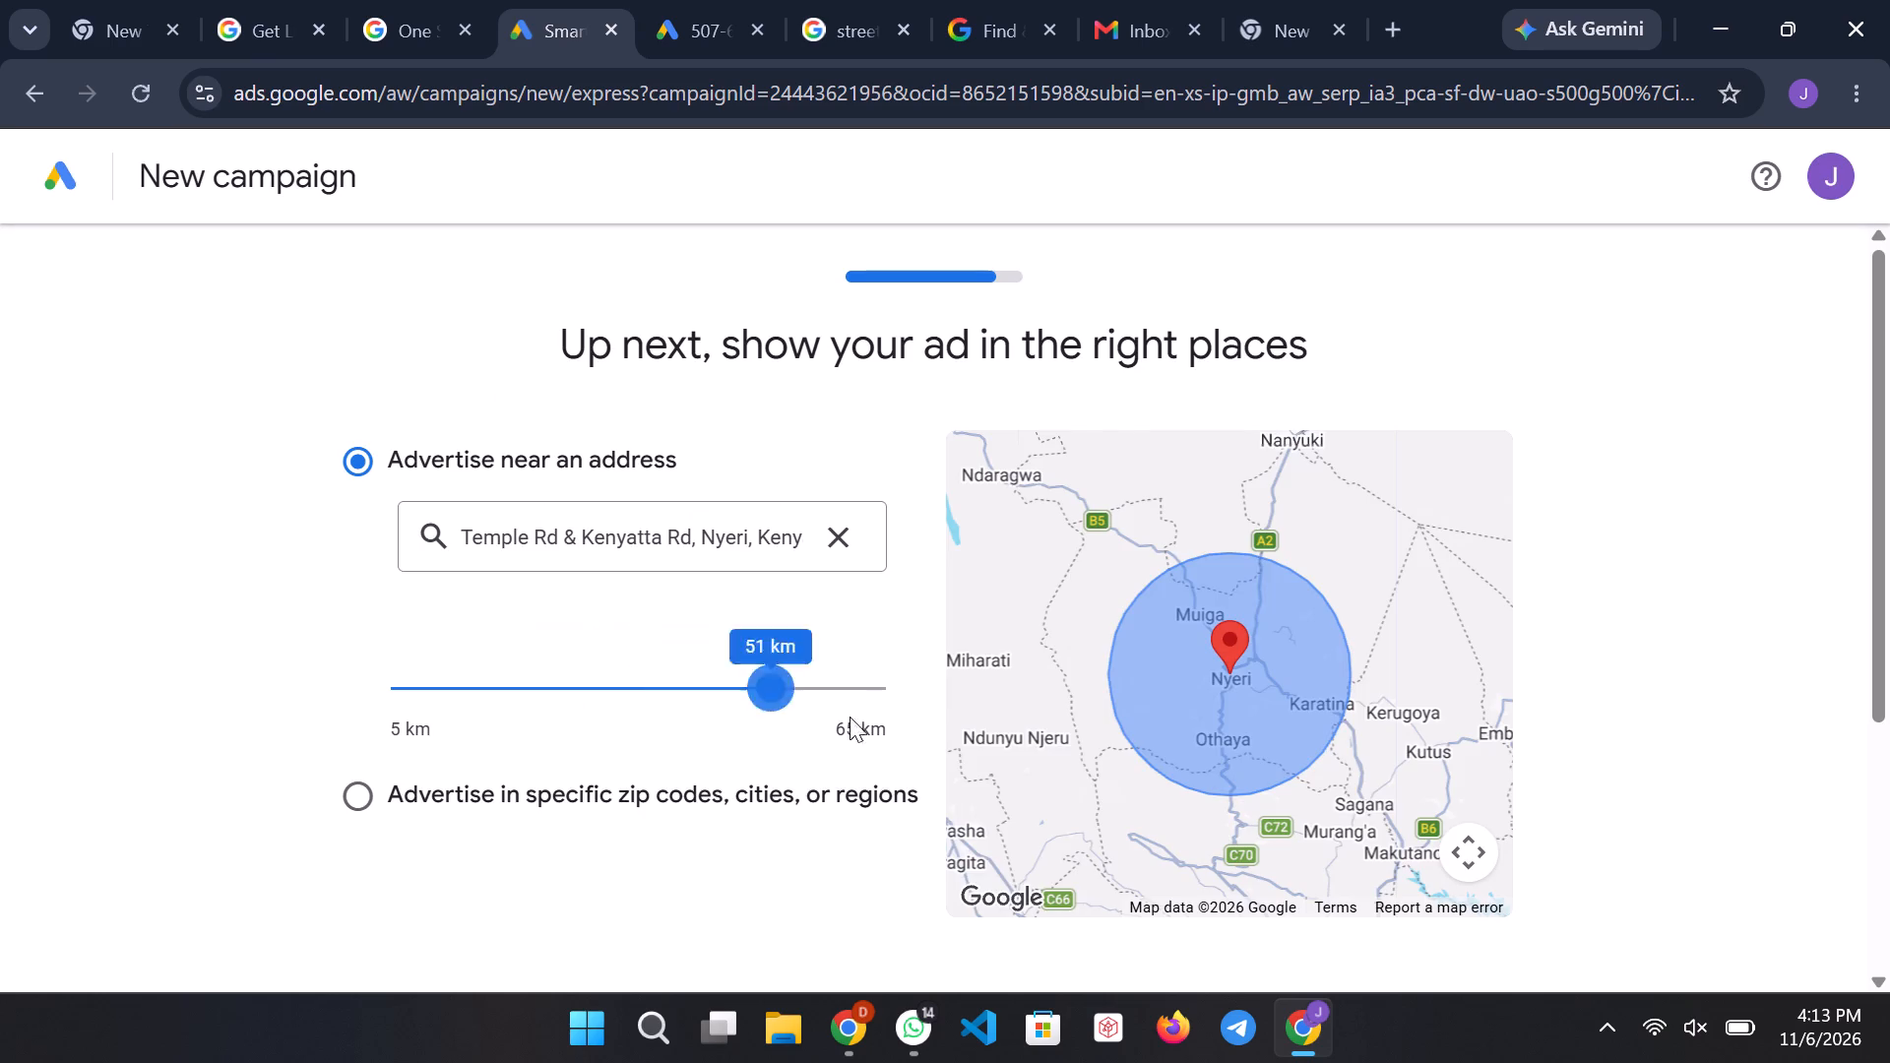
pyautogui.moveTo(850, 717); pyautogui.dragTo(935, 714)
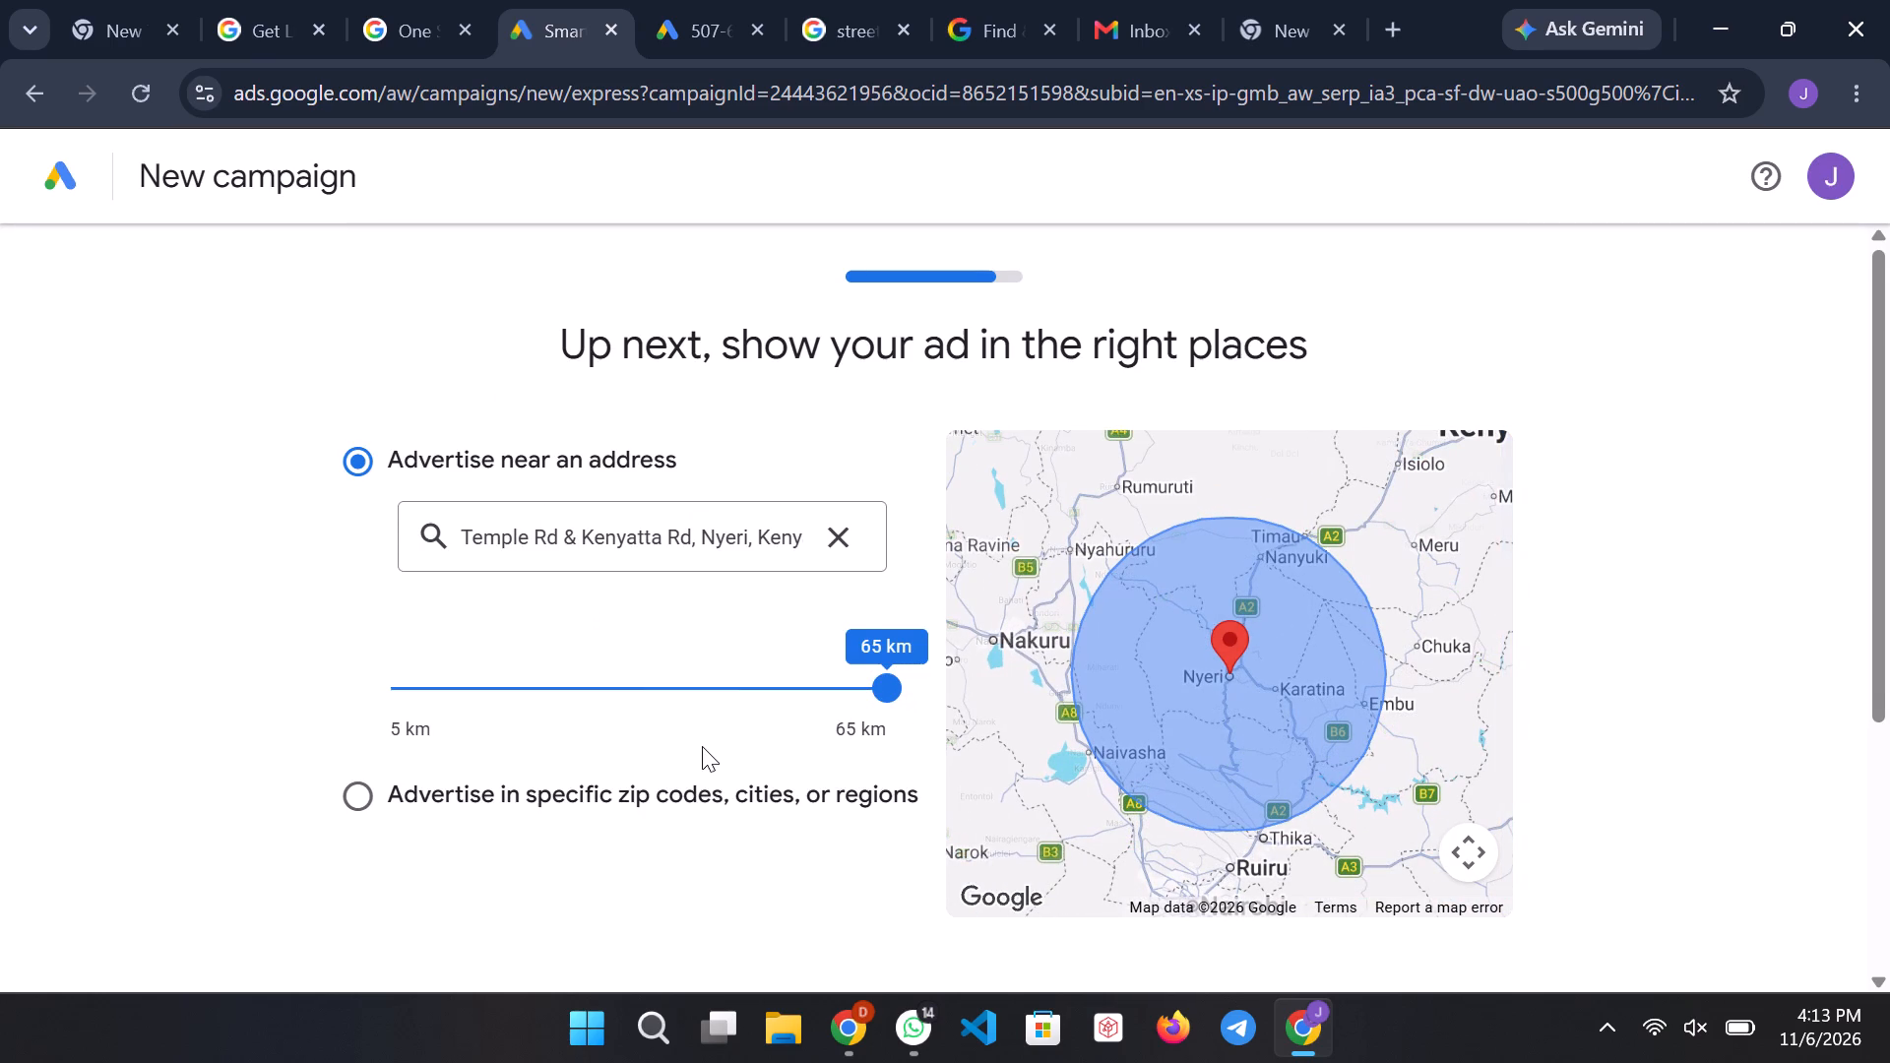
# Switch the ad targeting to specific zip codes, cities, or regions, adding the country Kenya and removing Kiganjo.
pyautogui.scroll(-1, 702, 746)
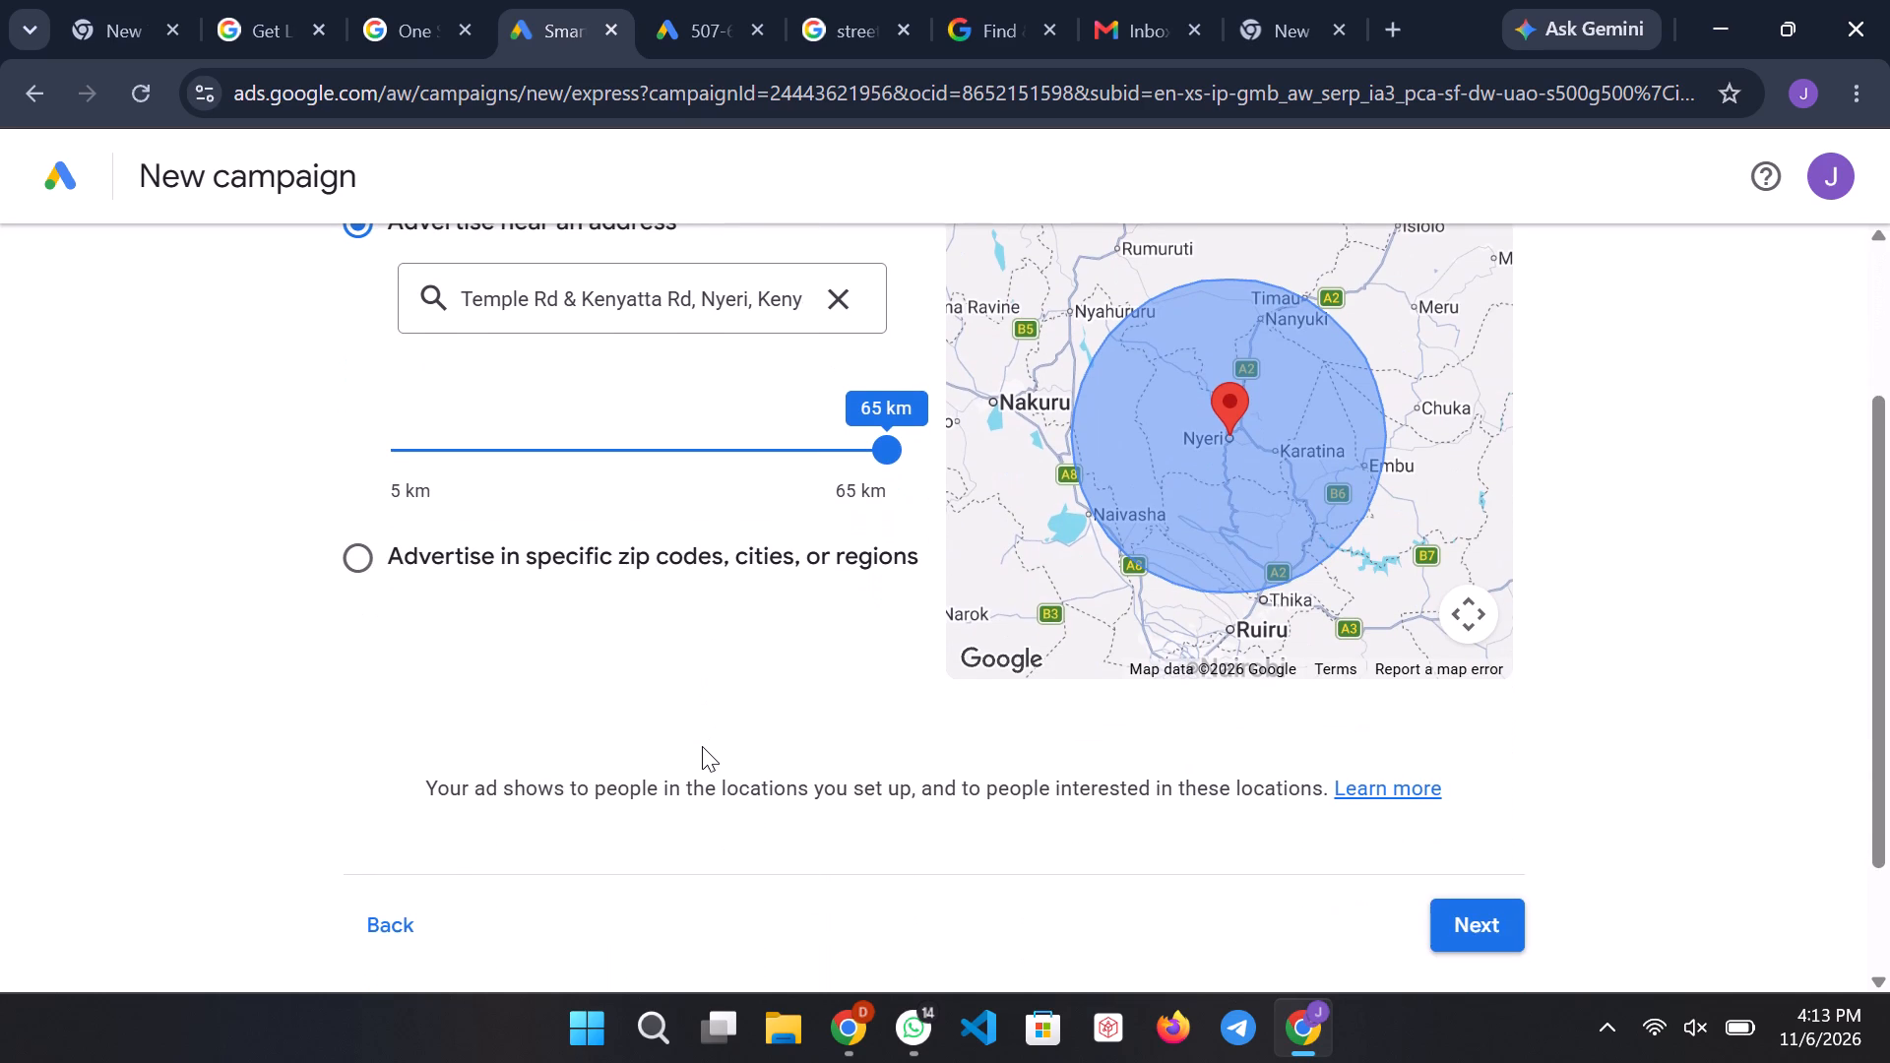
pyautogui.scroll(-3, 702, 746)
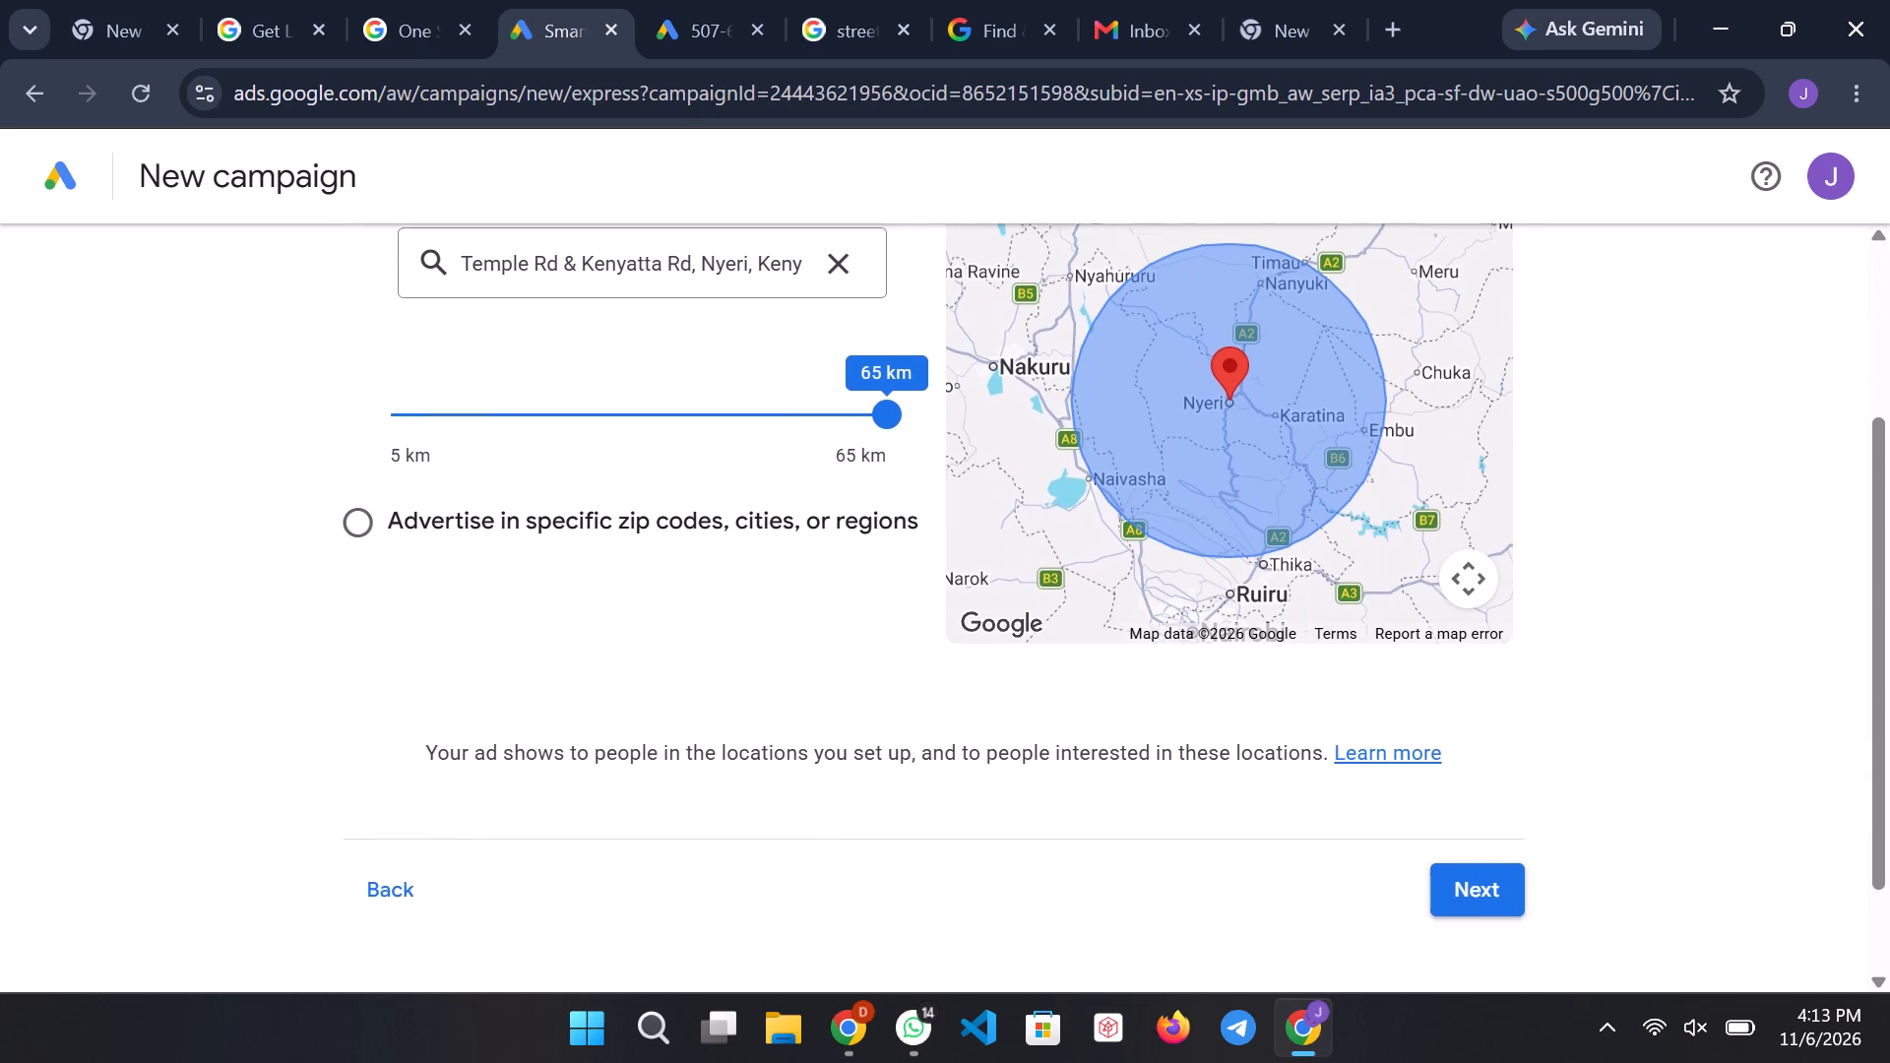
pyautogui.scroll(-2, 702, 746)
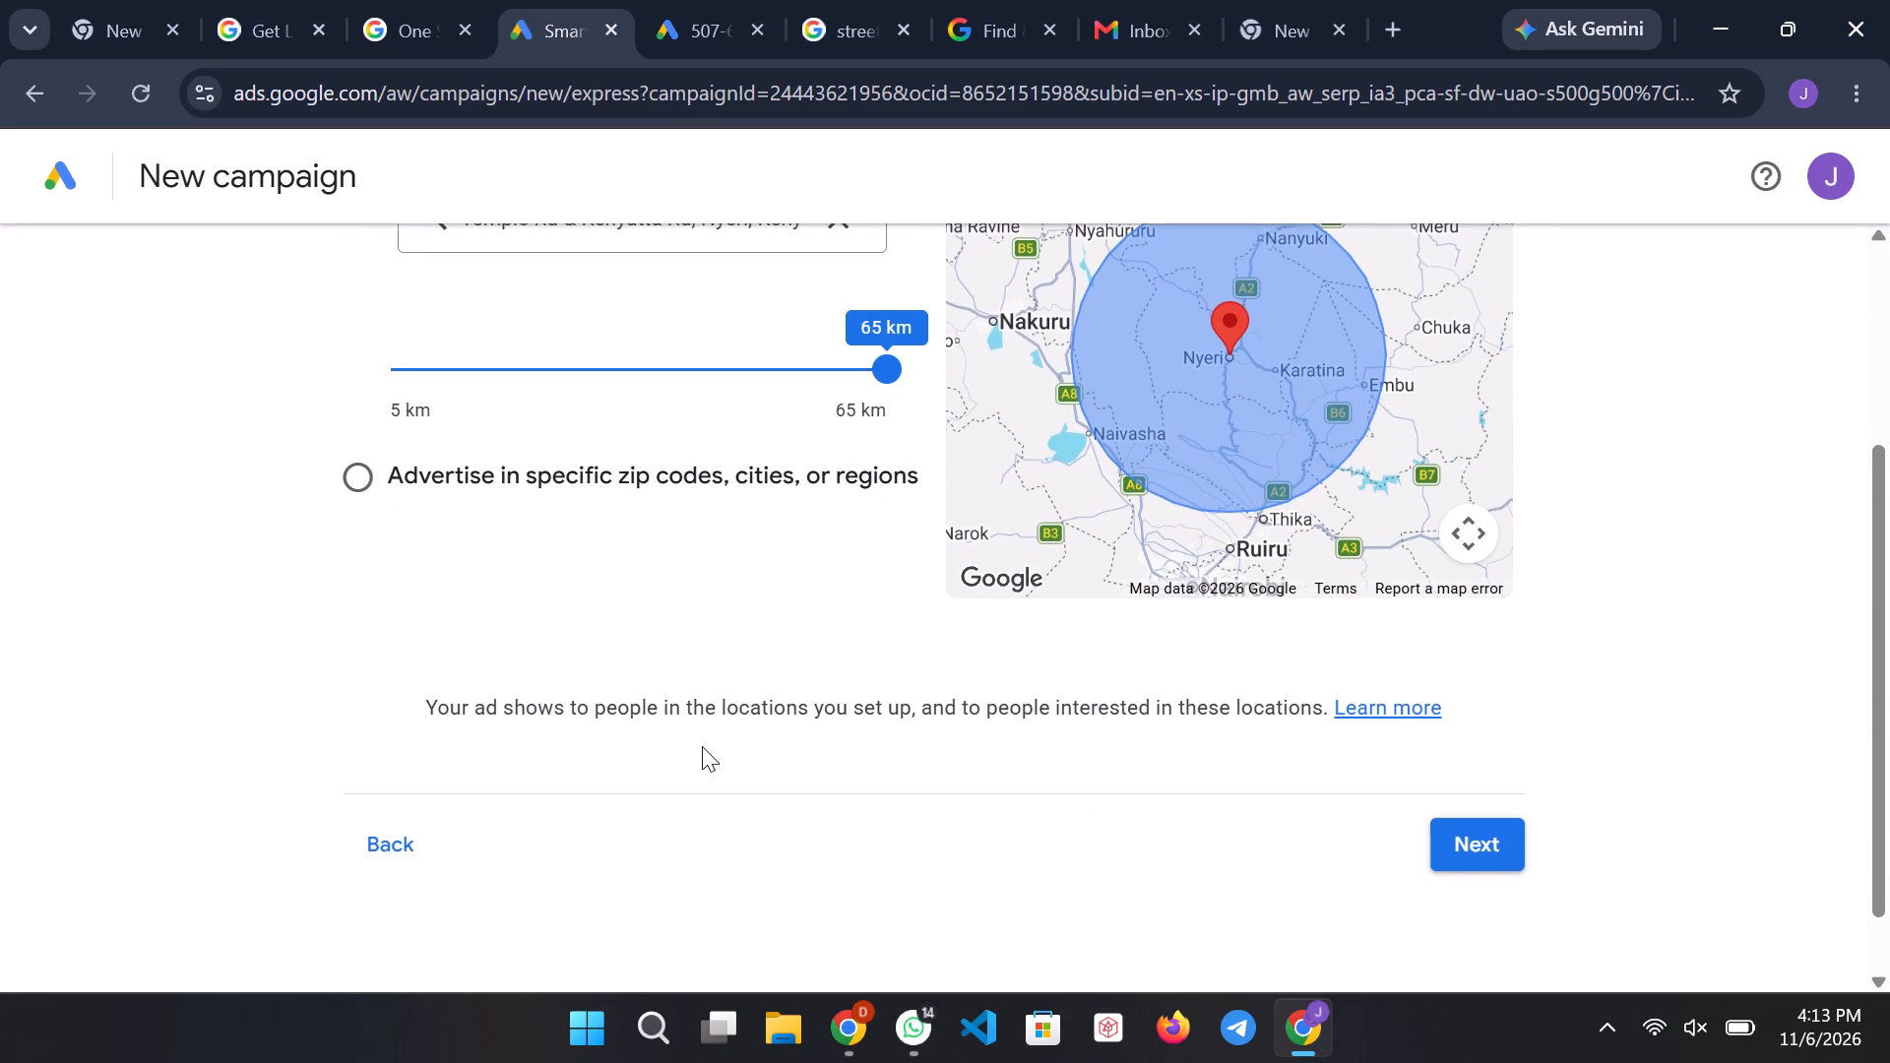
pyautogui.scroll(-1, 702, 746)
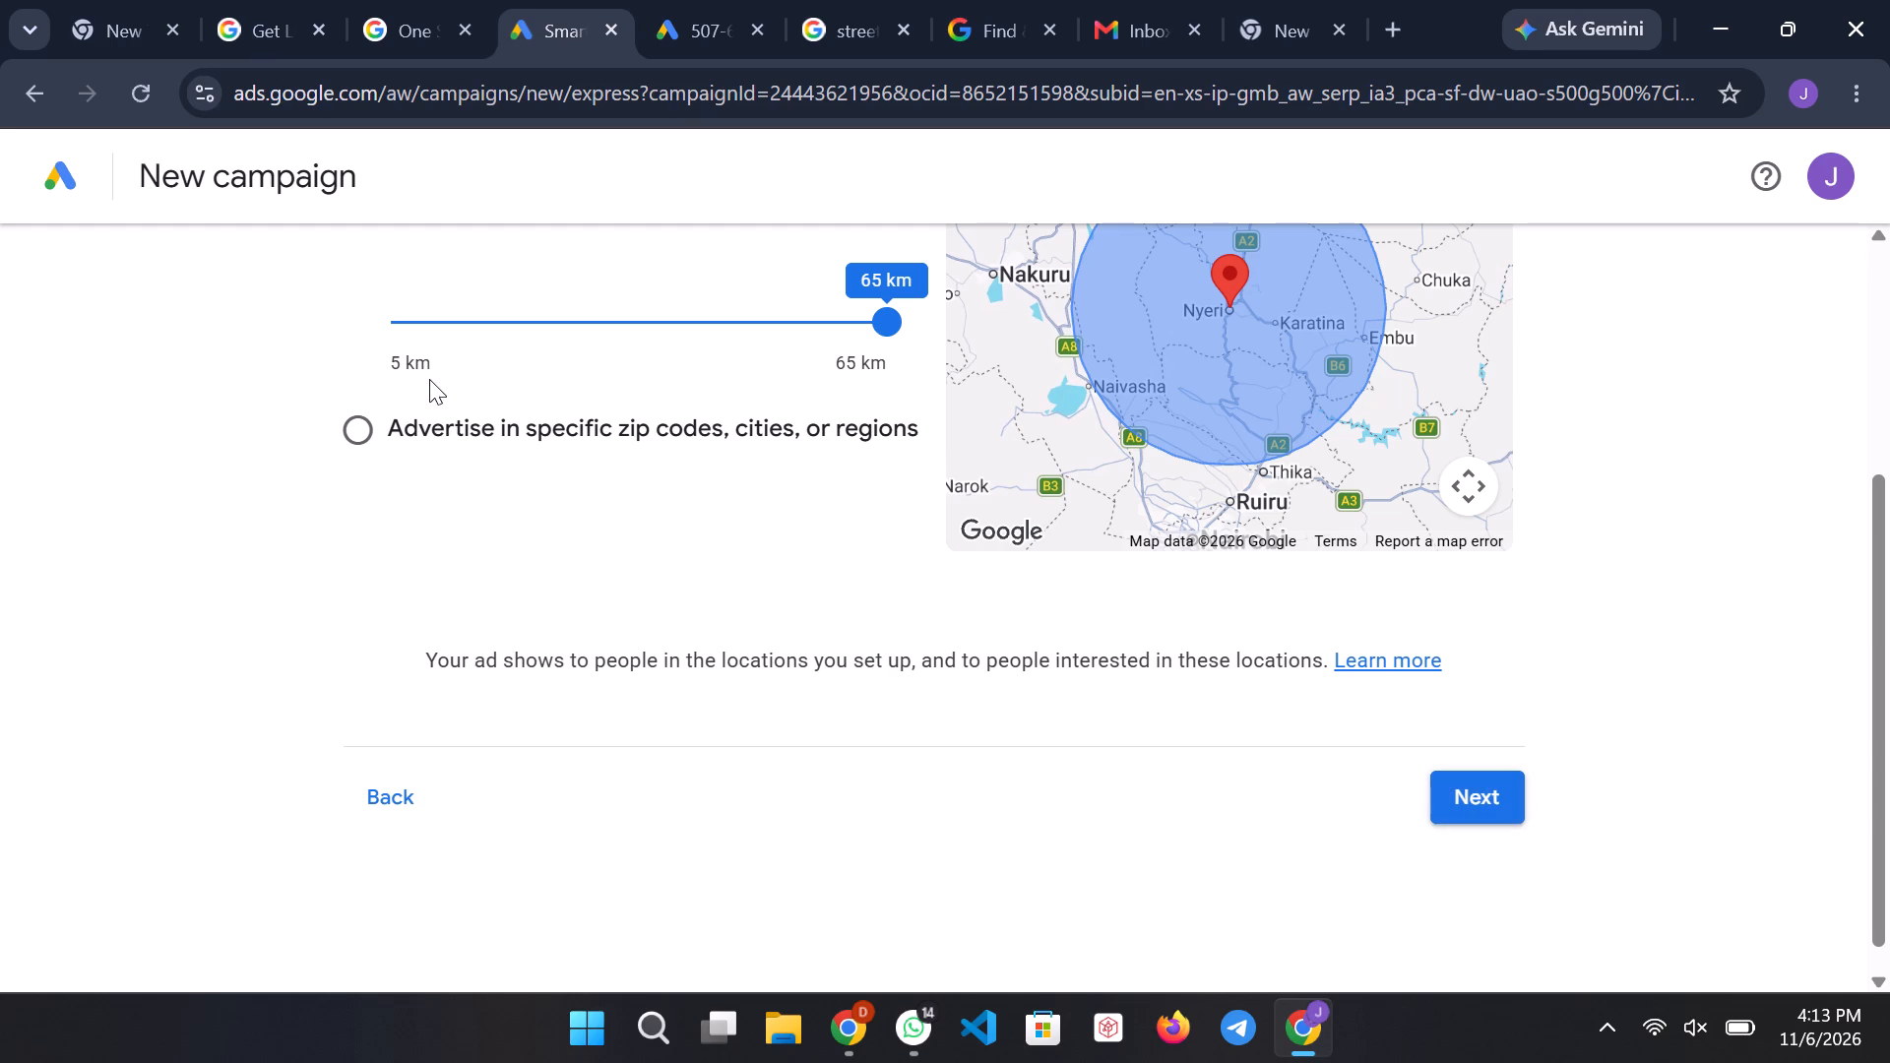
pyautogui.click(369, 427)
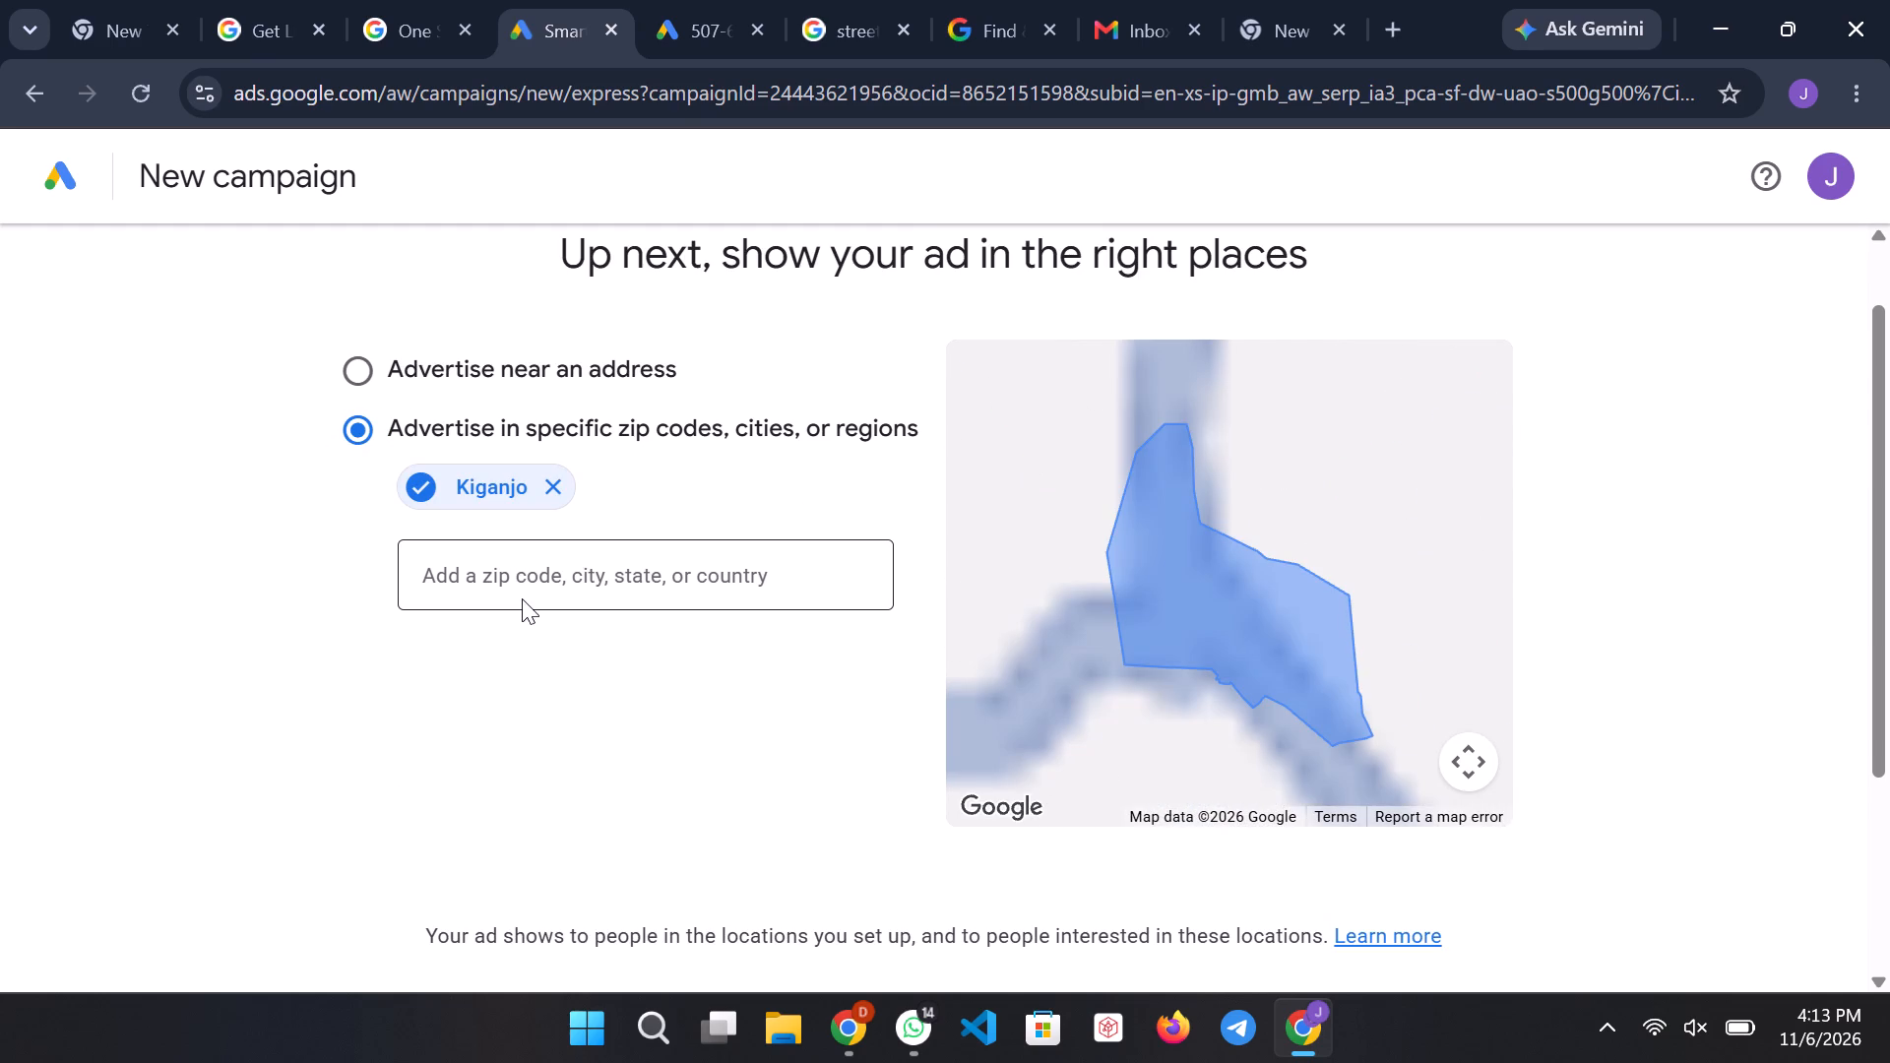
pyautogui.click(559, 579)
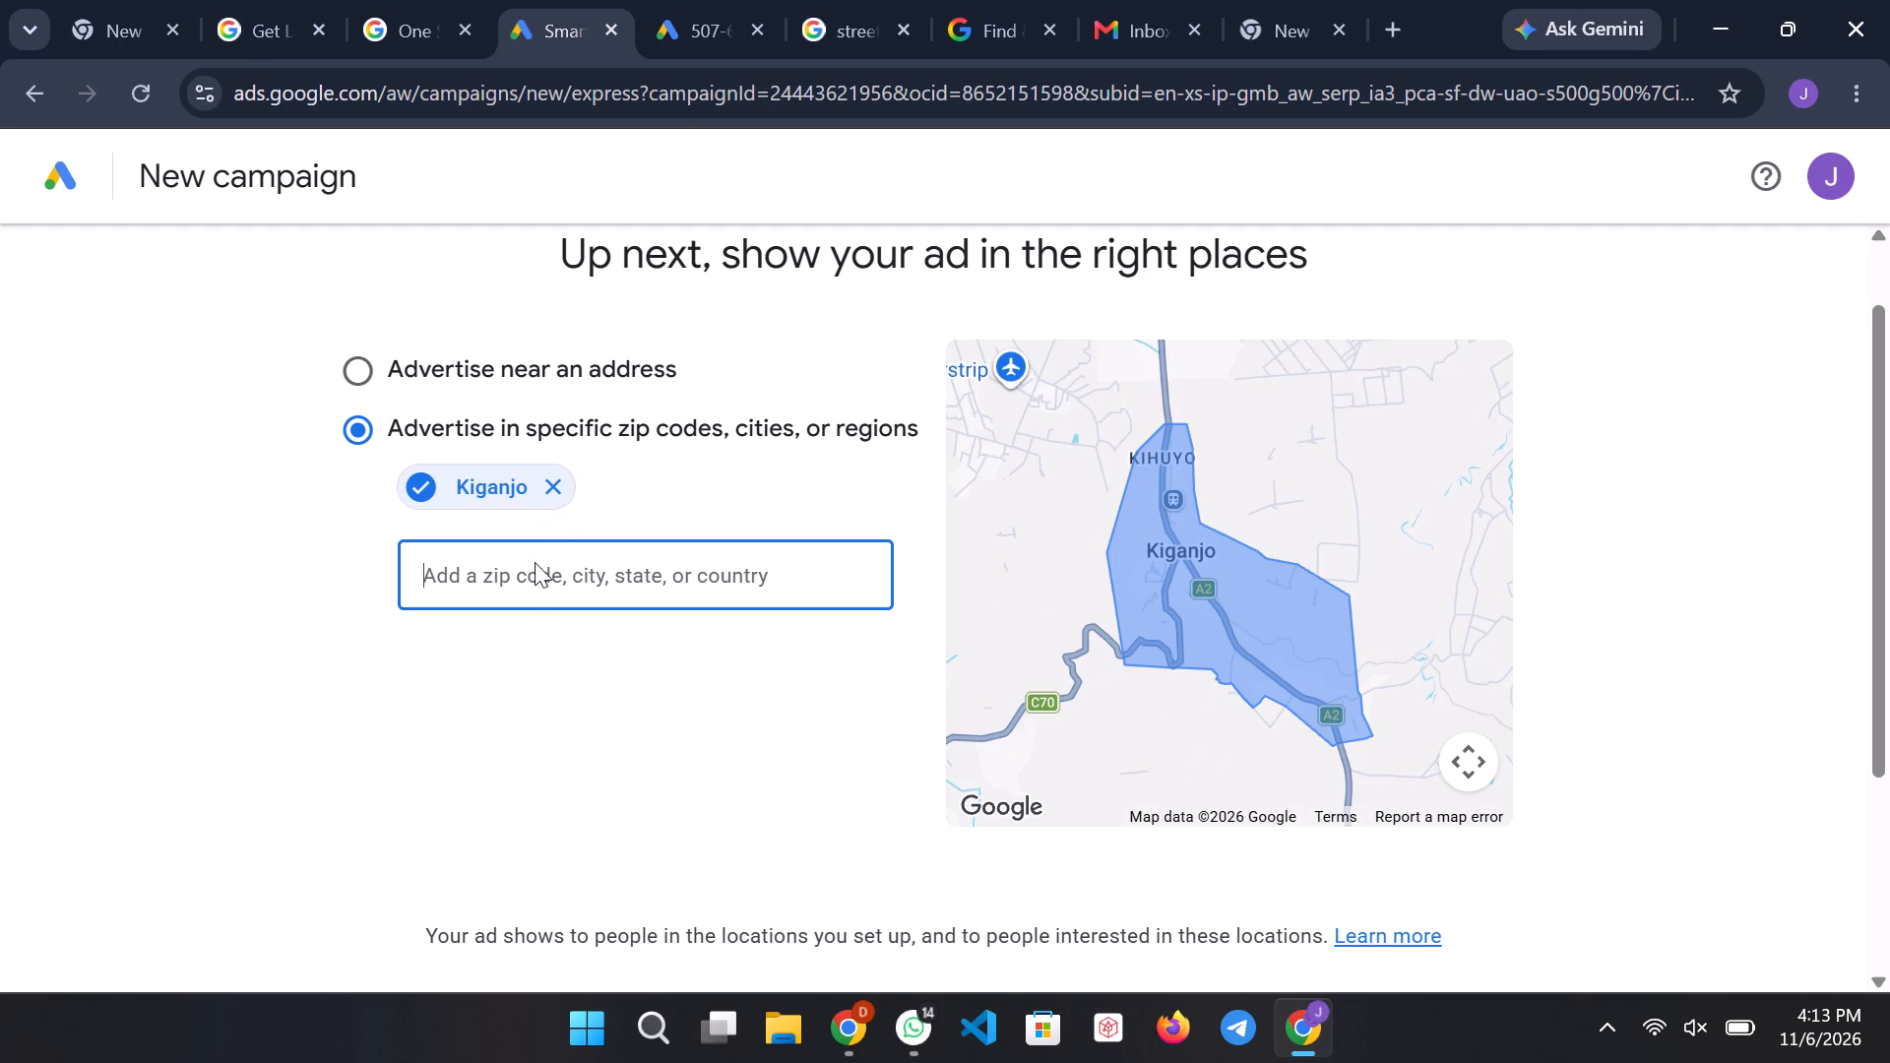
pyautogui.write('kenya')
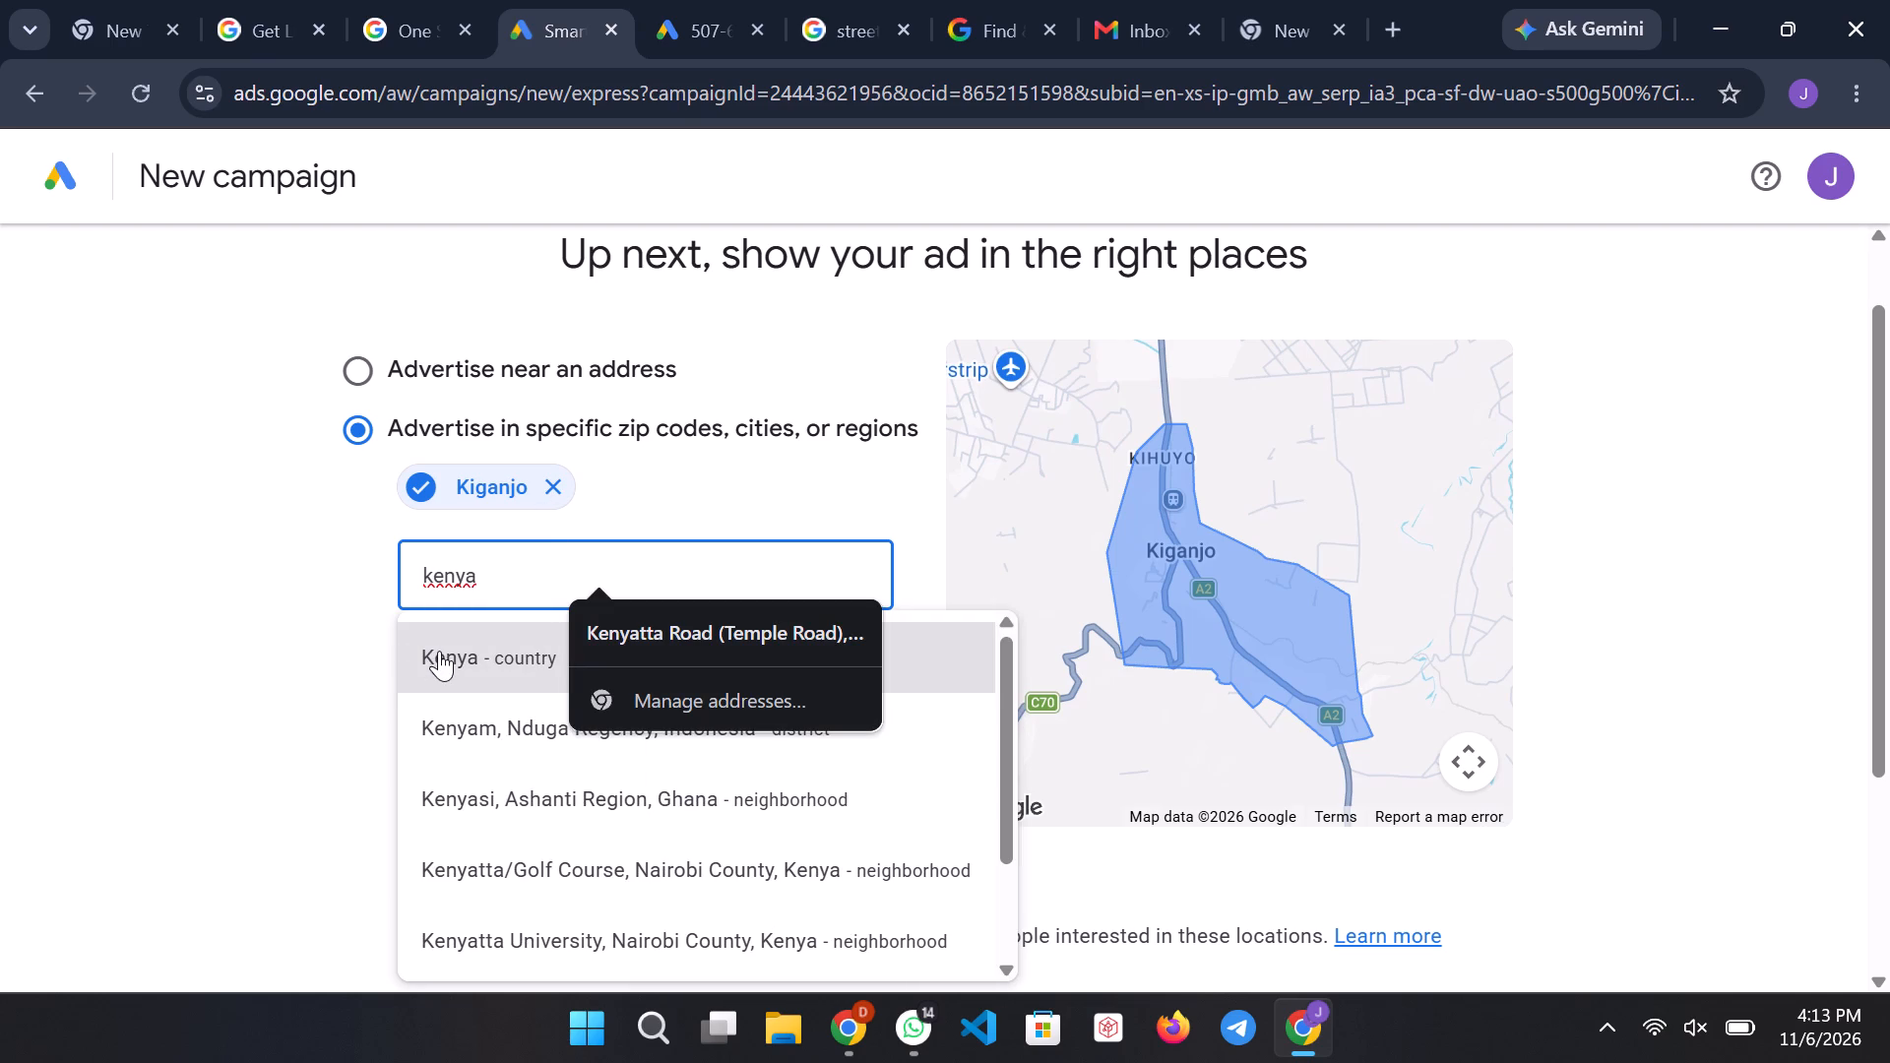
pyautogui.click(475, 659)
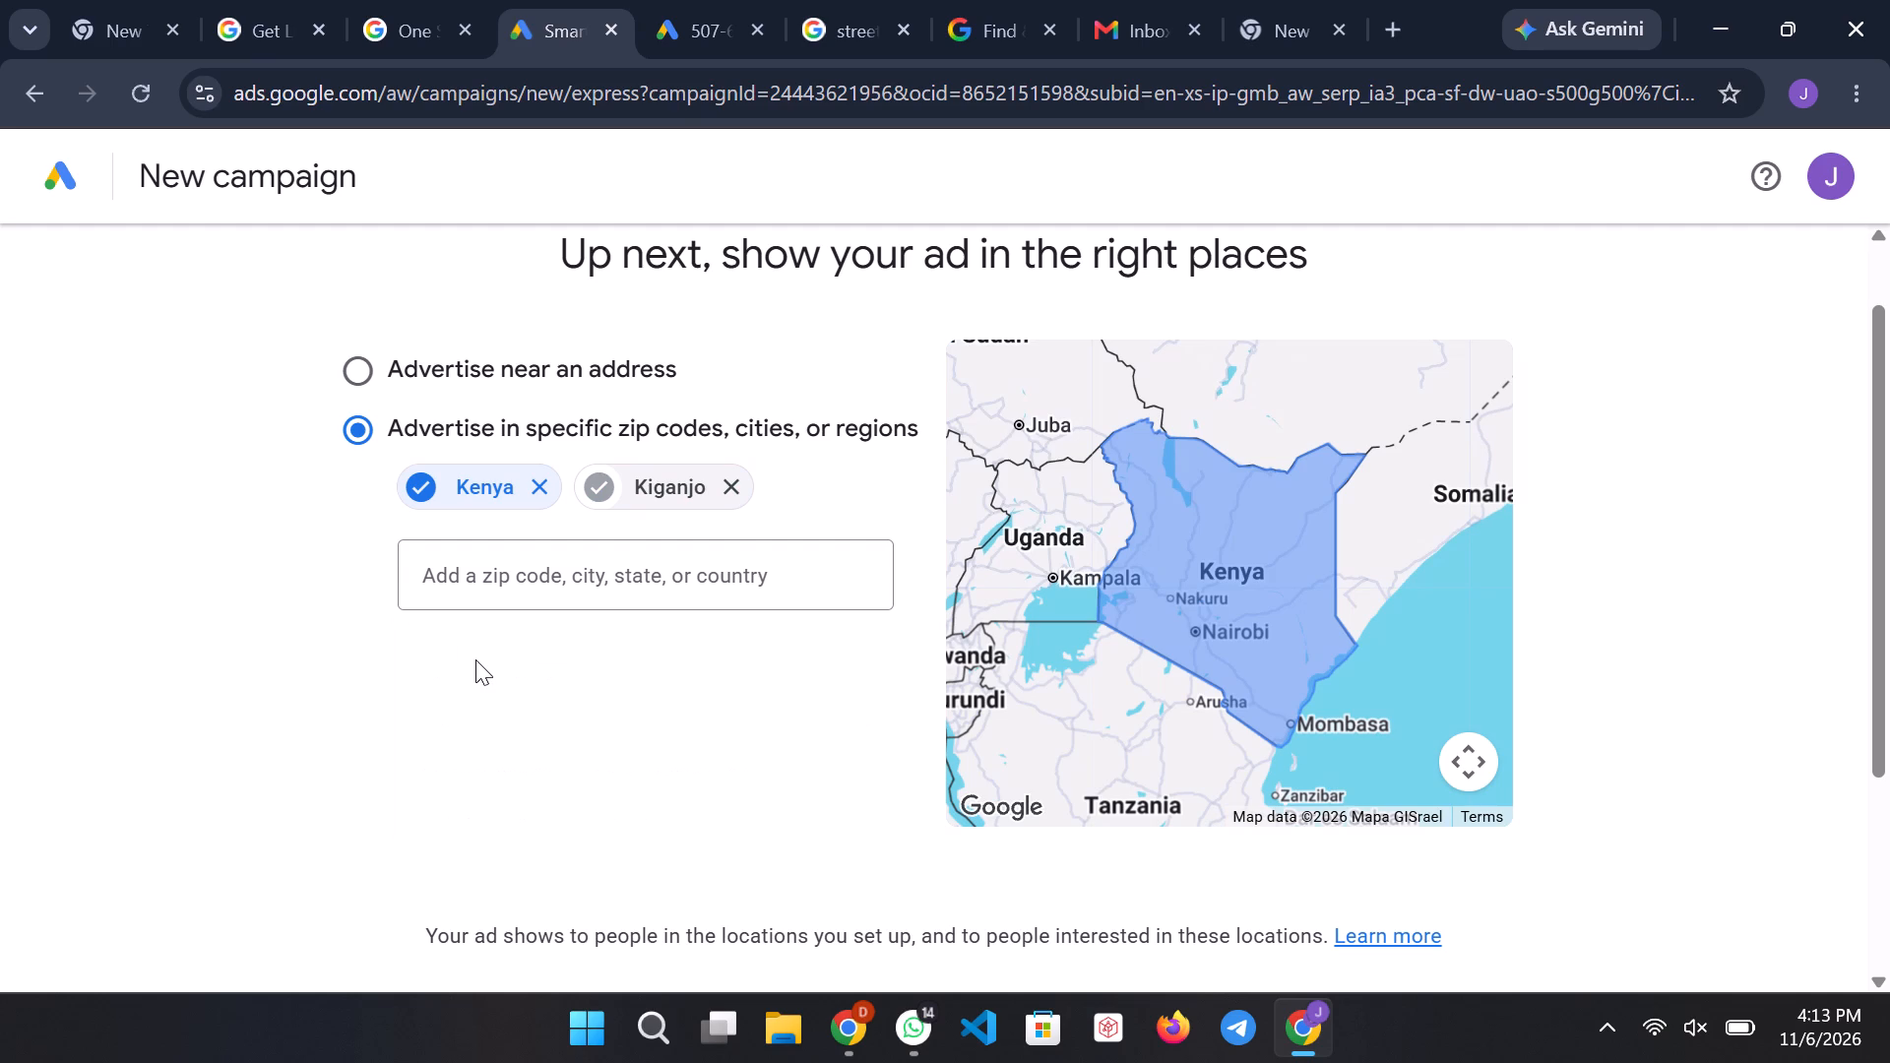
pyautogui.click(735, 477)
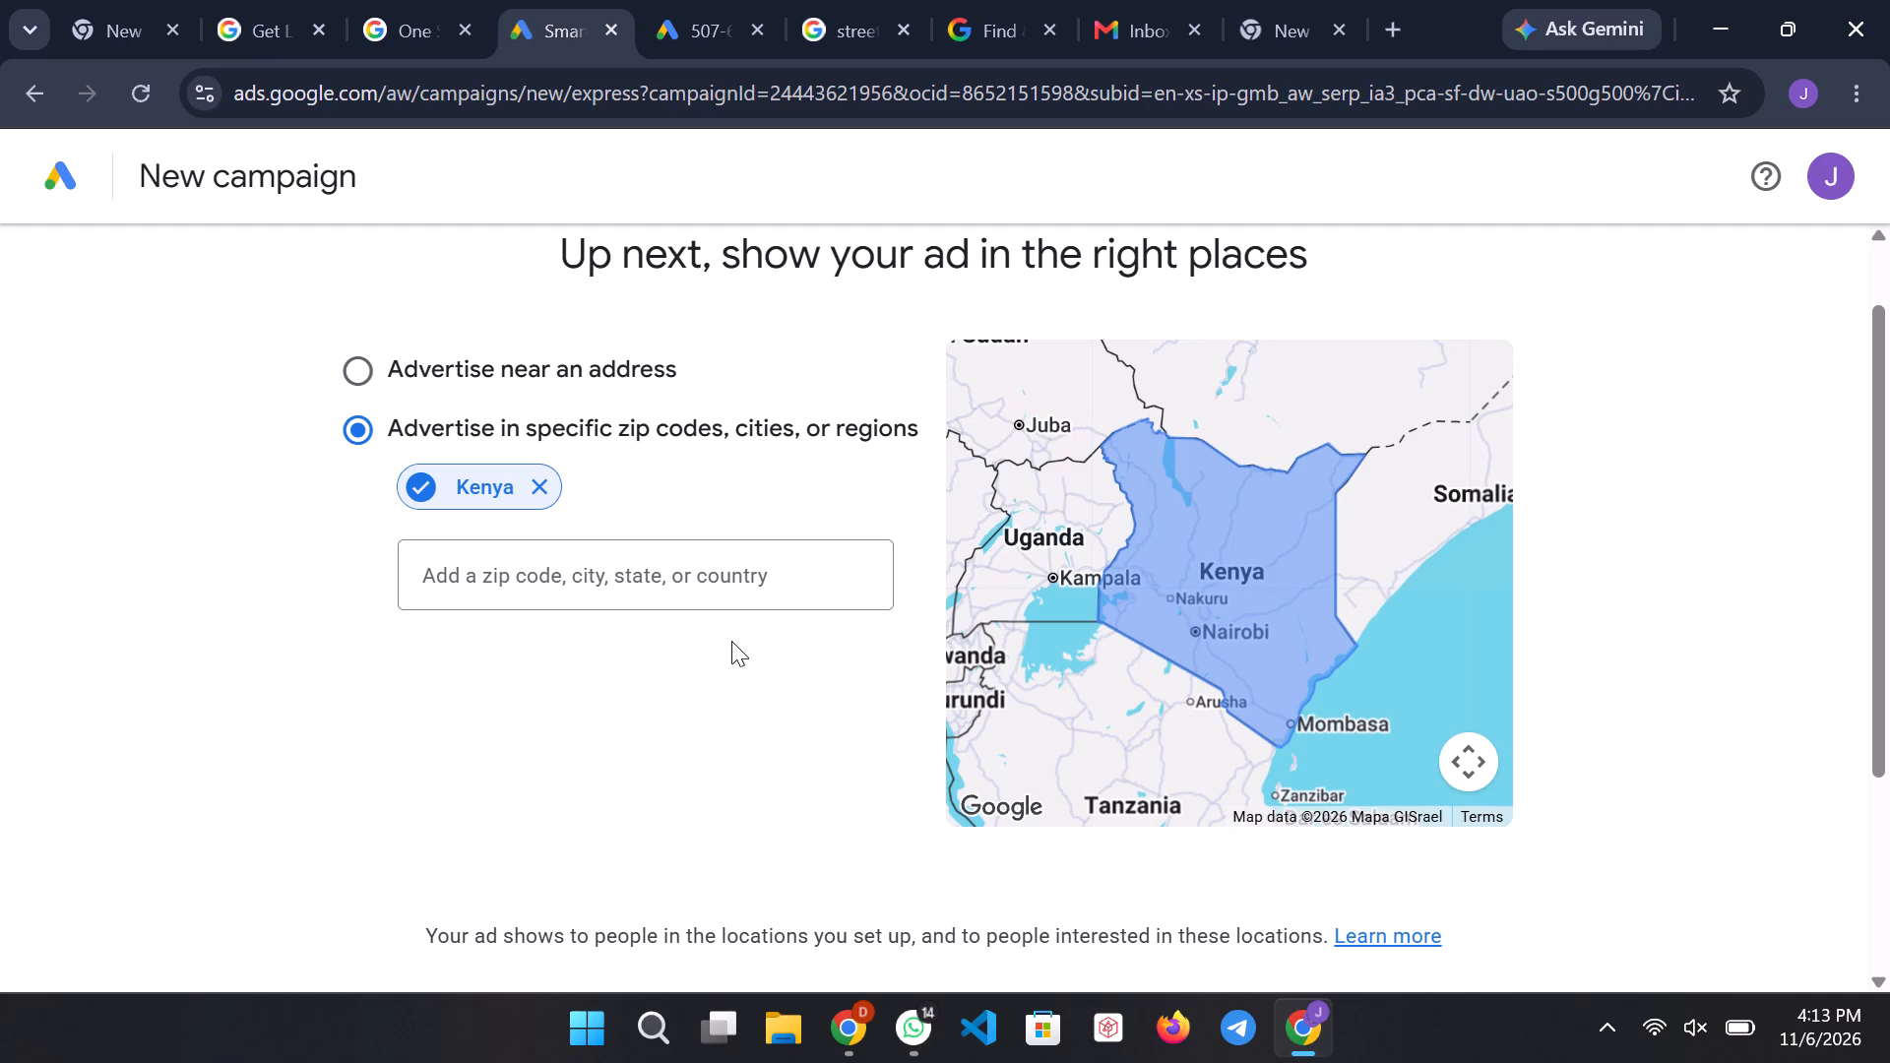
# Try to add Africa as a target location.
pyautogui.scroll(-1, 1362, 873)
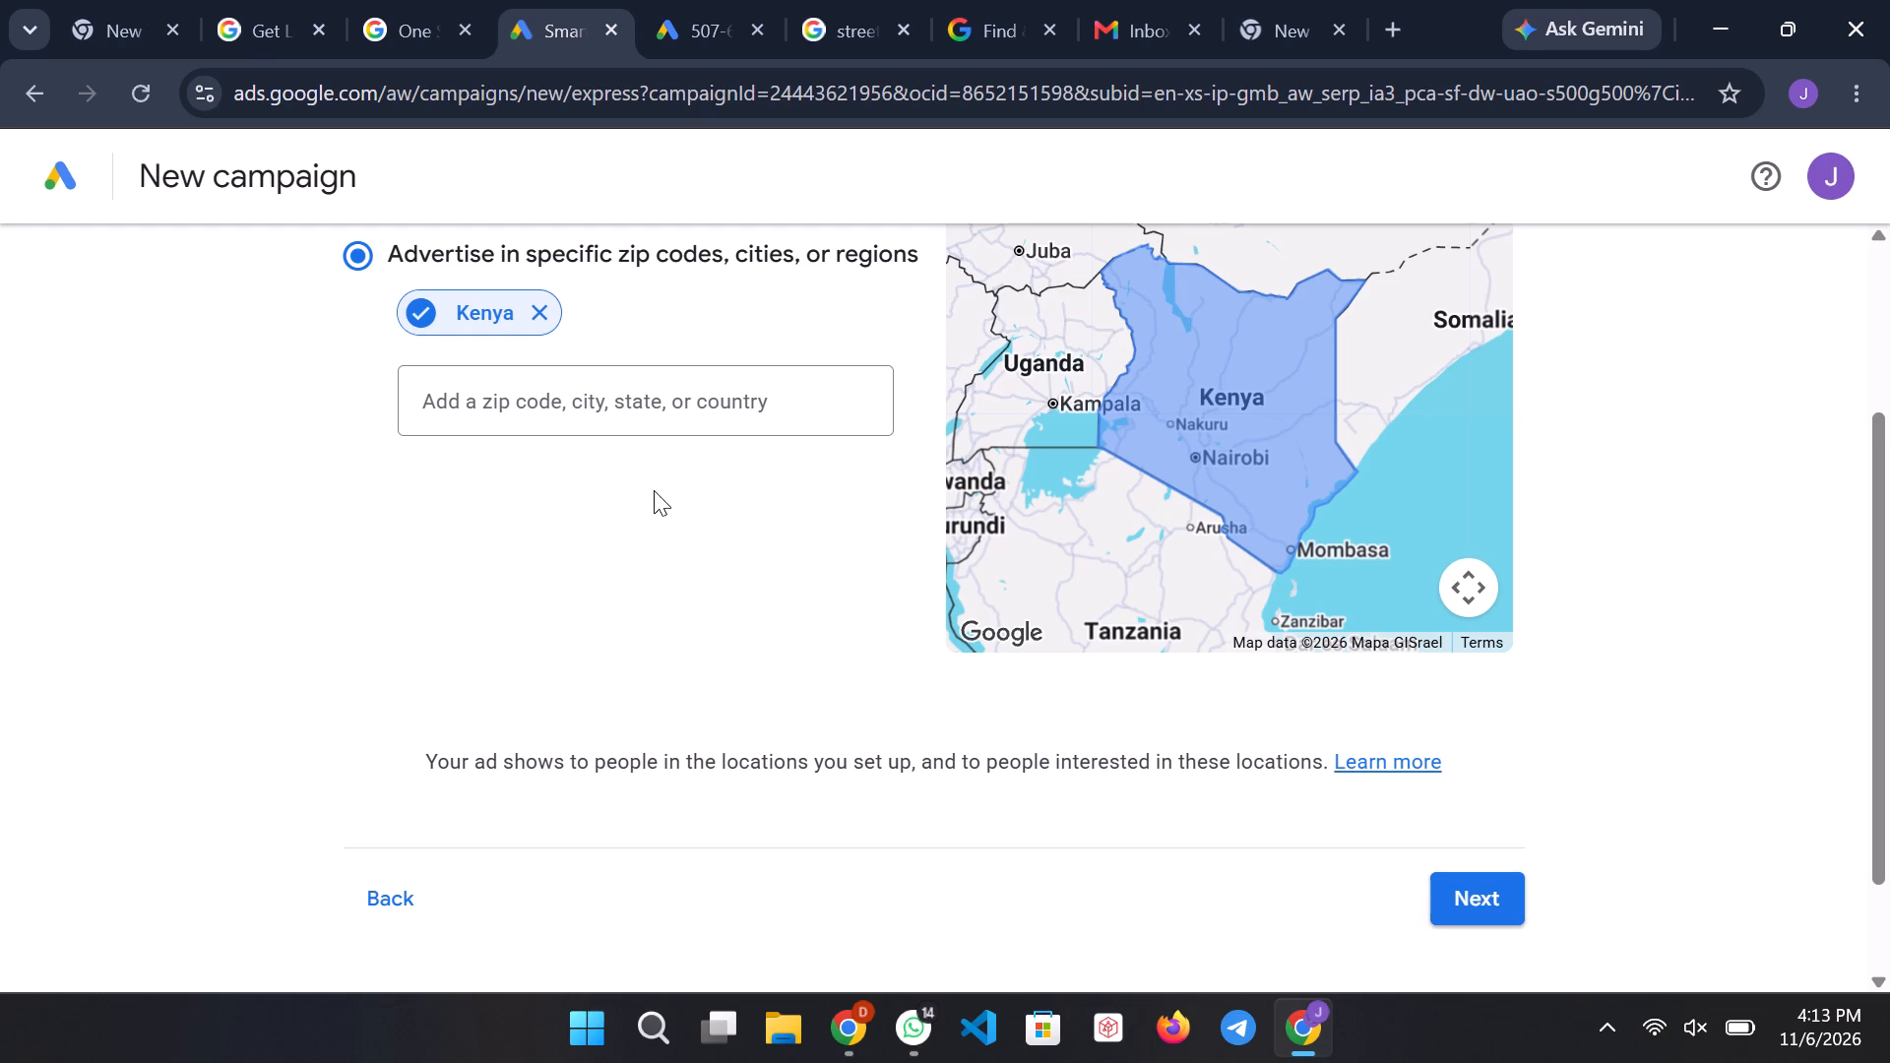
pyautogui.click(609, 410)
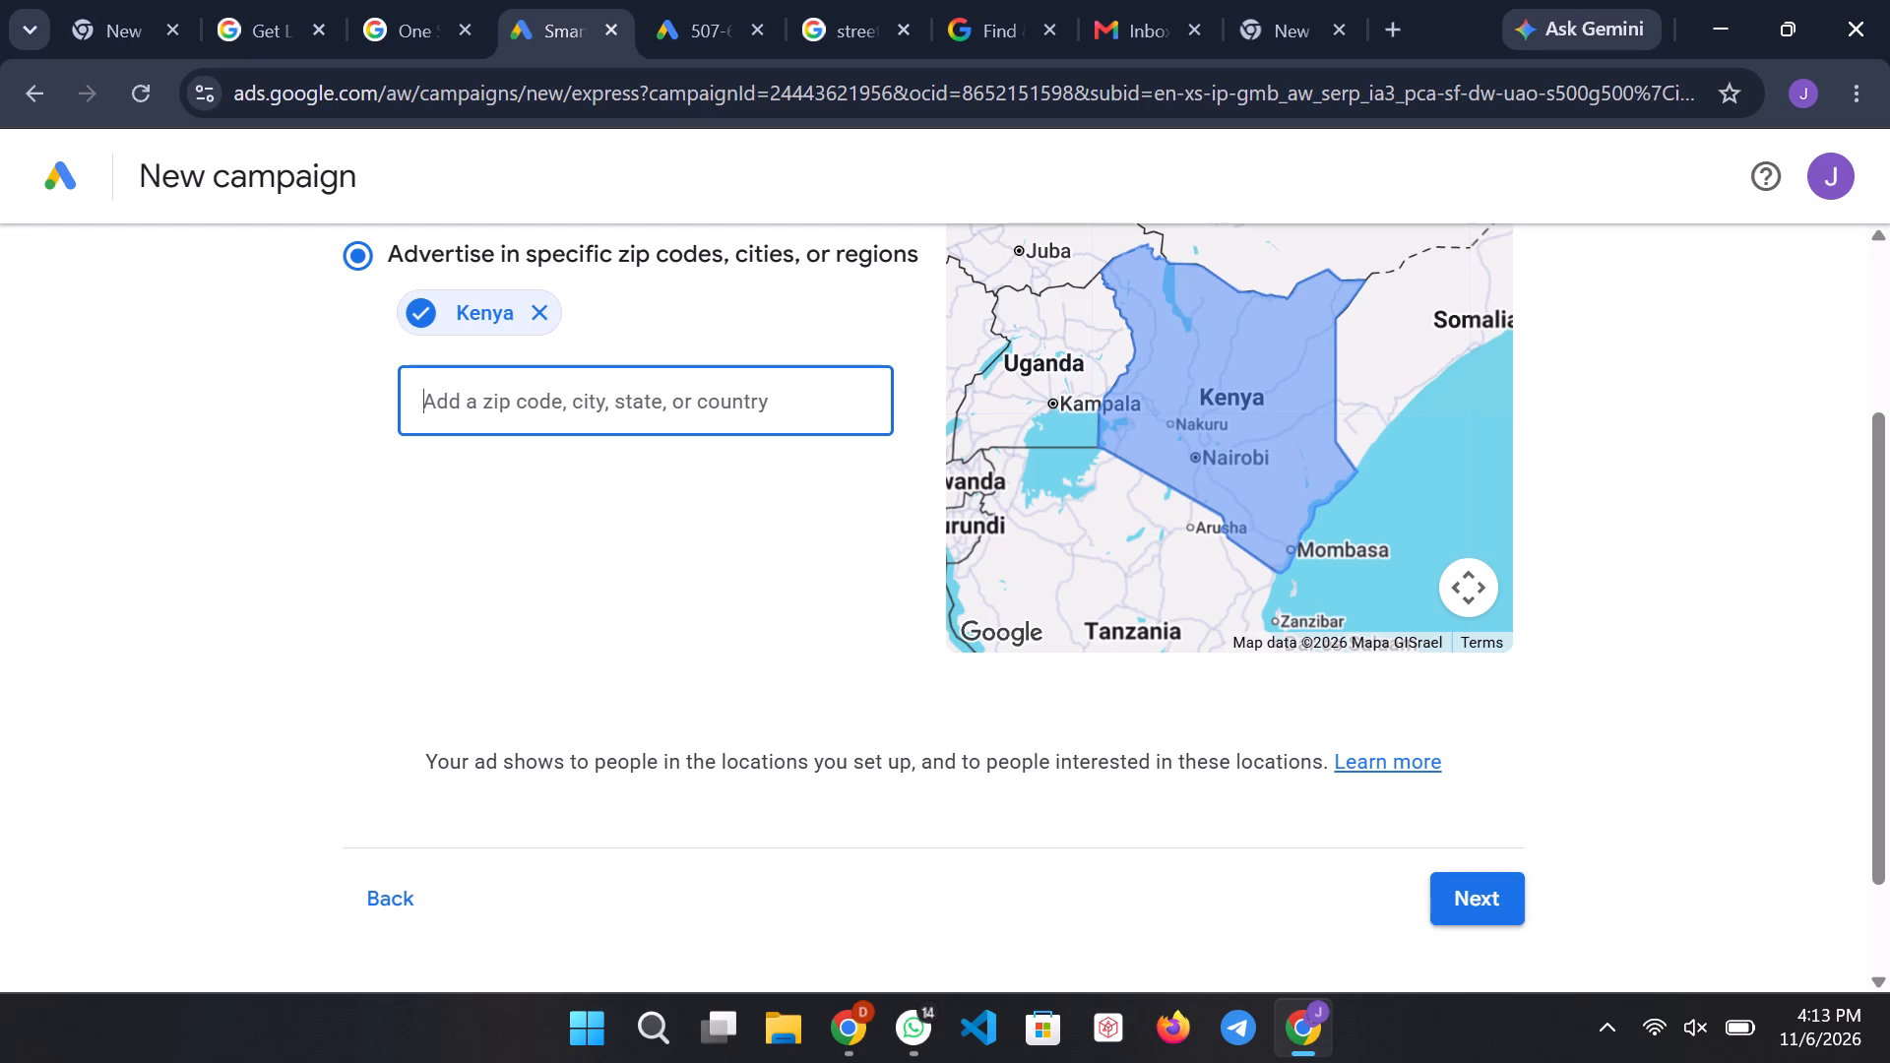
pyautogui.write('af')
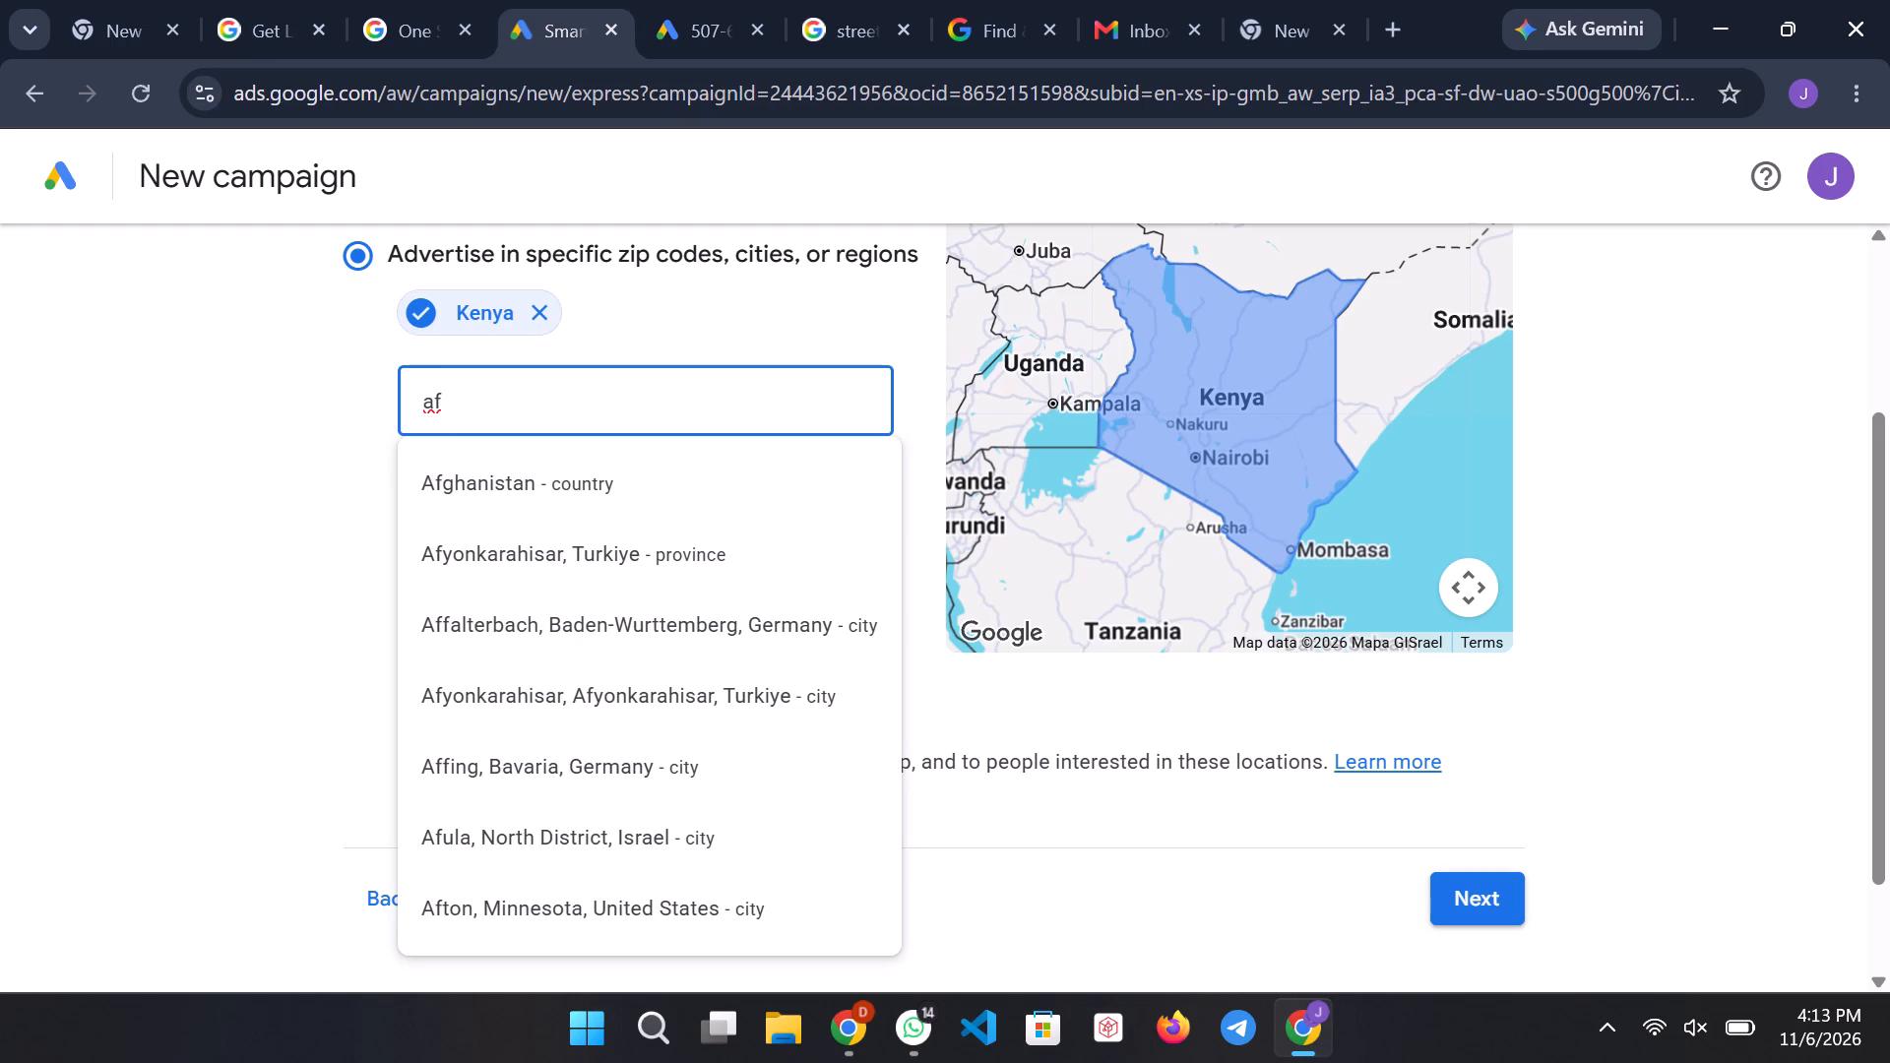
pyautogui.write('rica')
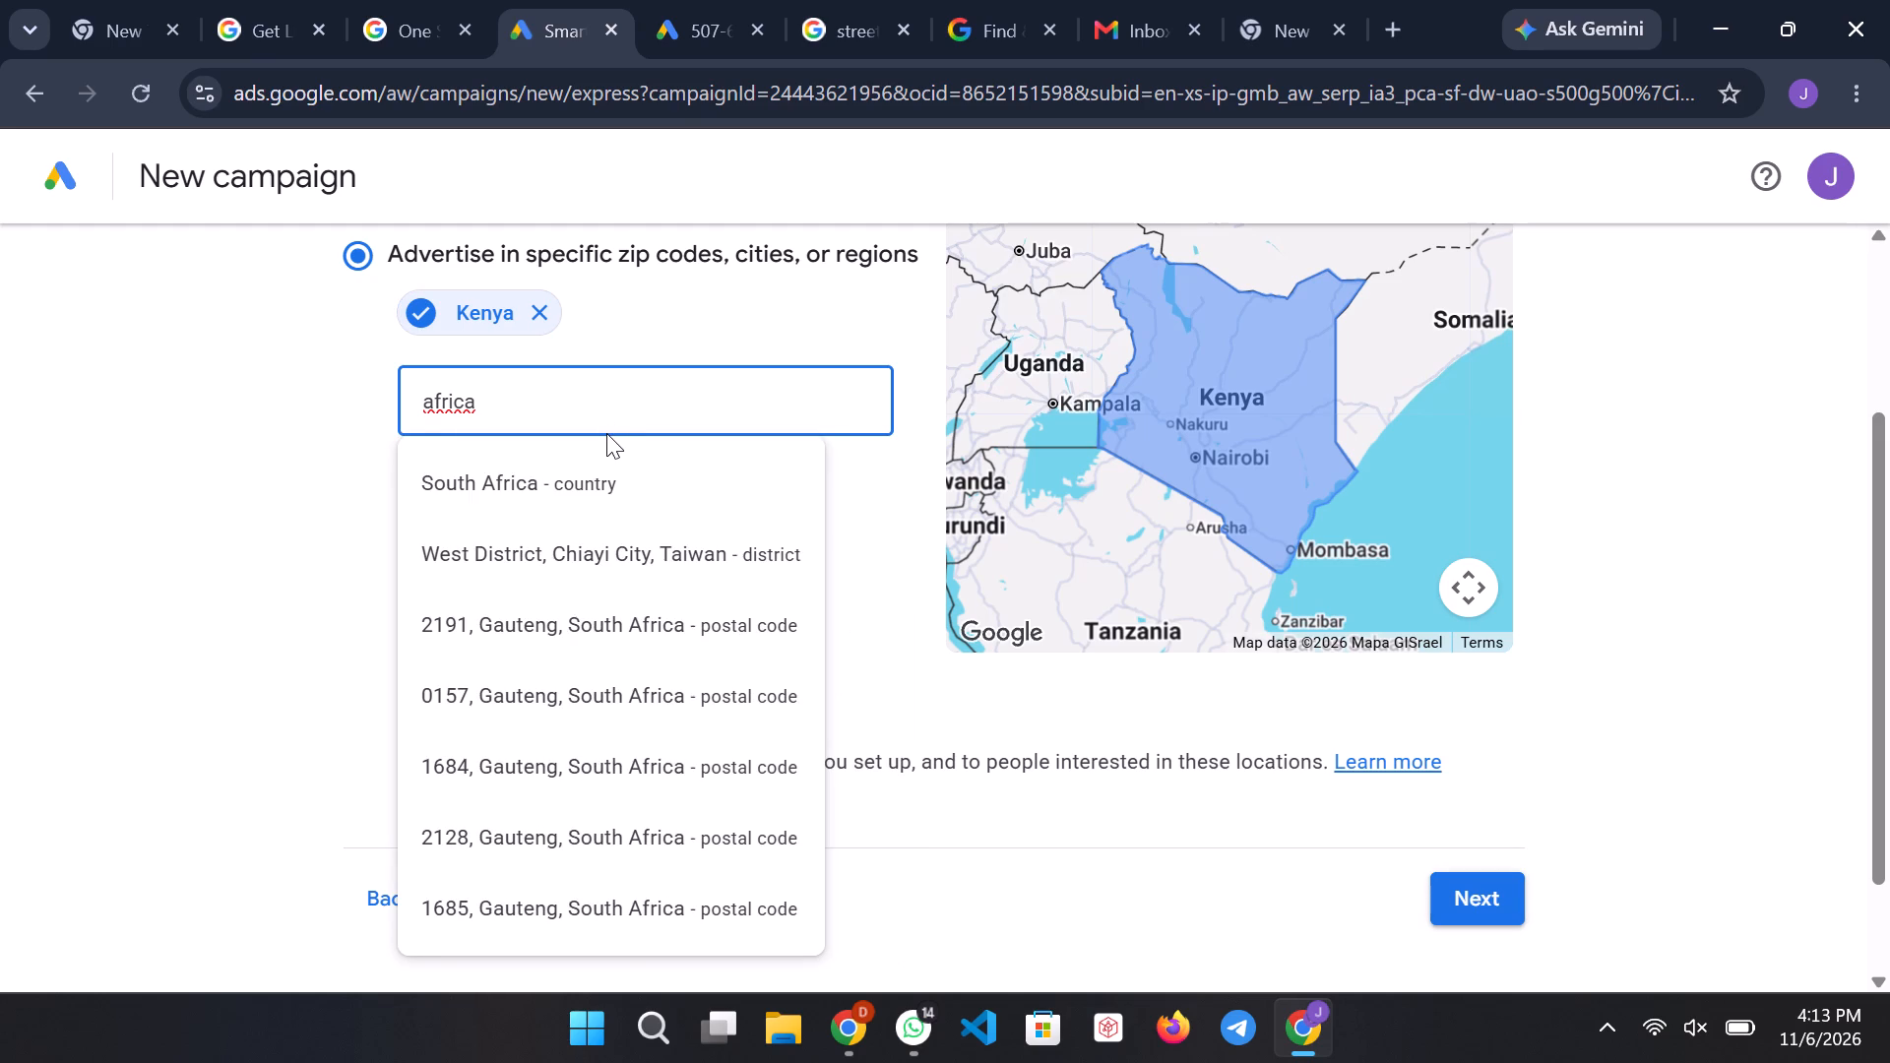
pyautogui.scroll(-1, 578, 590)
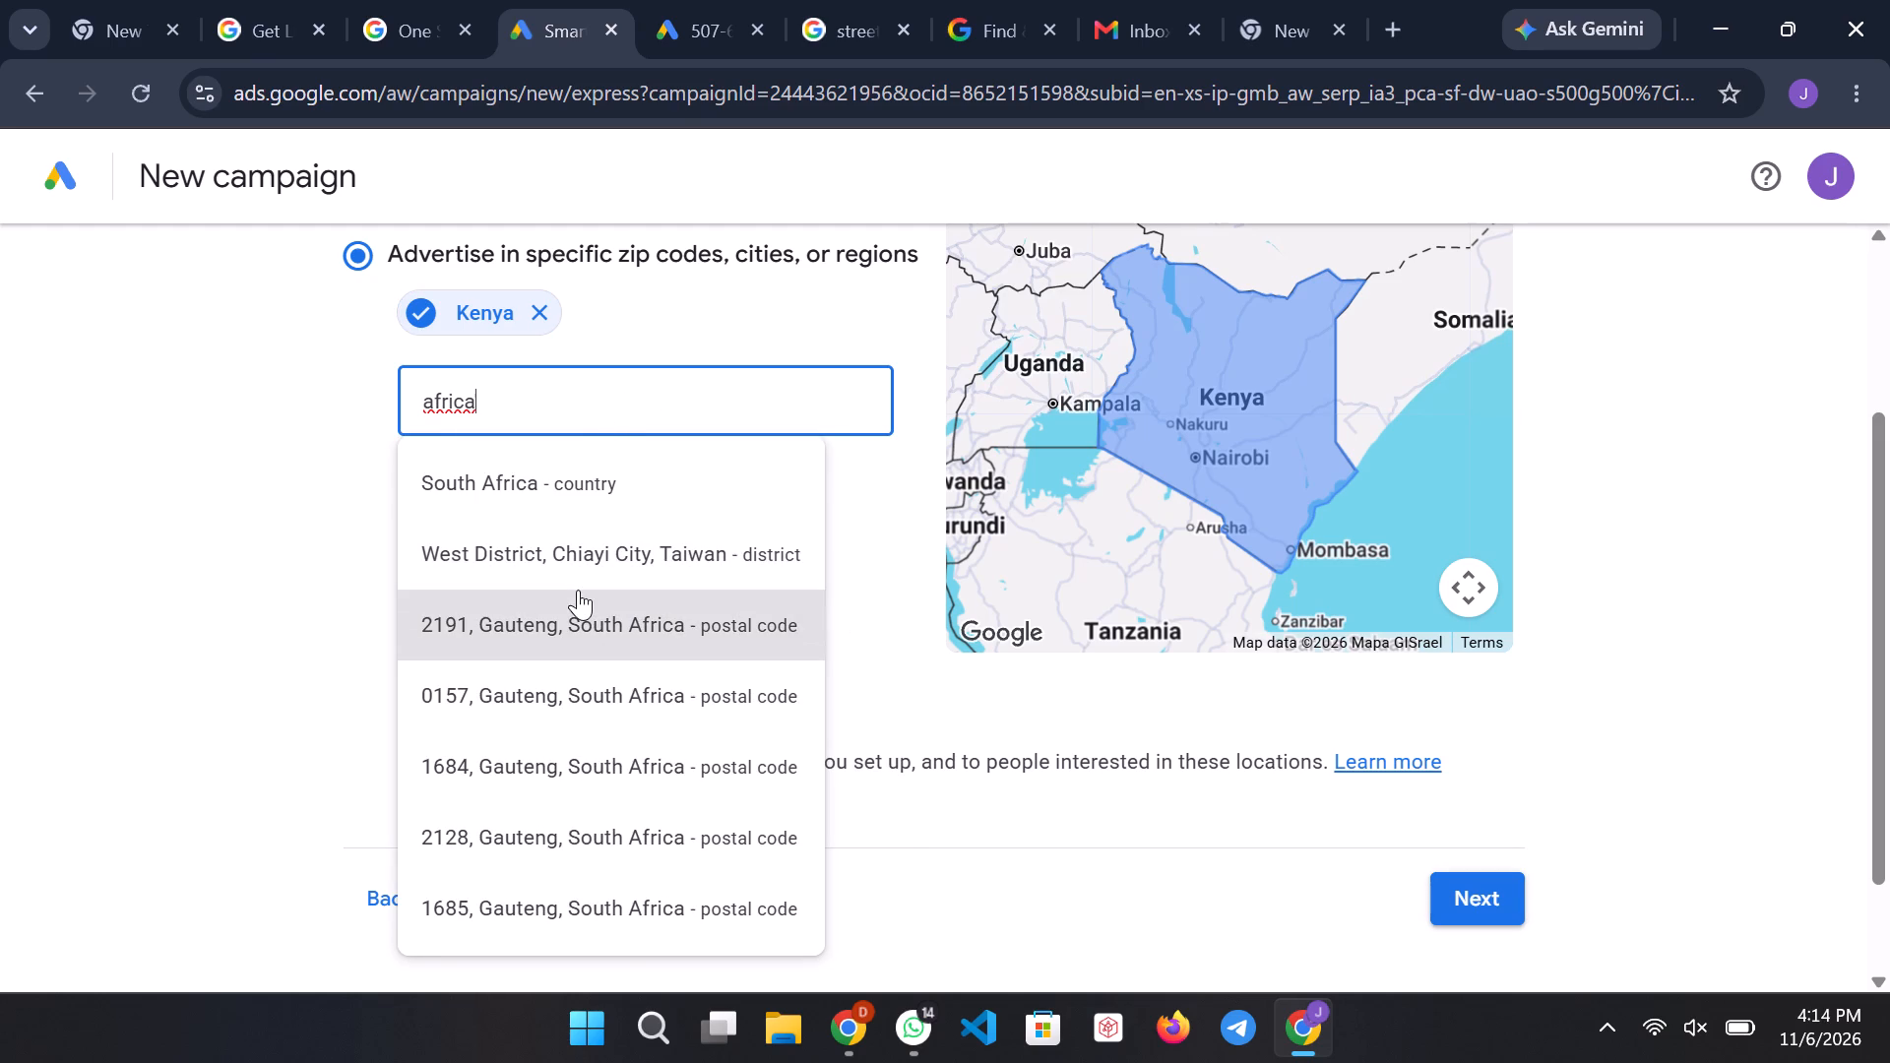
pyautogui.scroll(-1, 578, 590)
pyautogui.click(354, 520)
# Add the countries Tanzania and Uganda to the campaign's target locations.
pyautogui.click(600, 413)
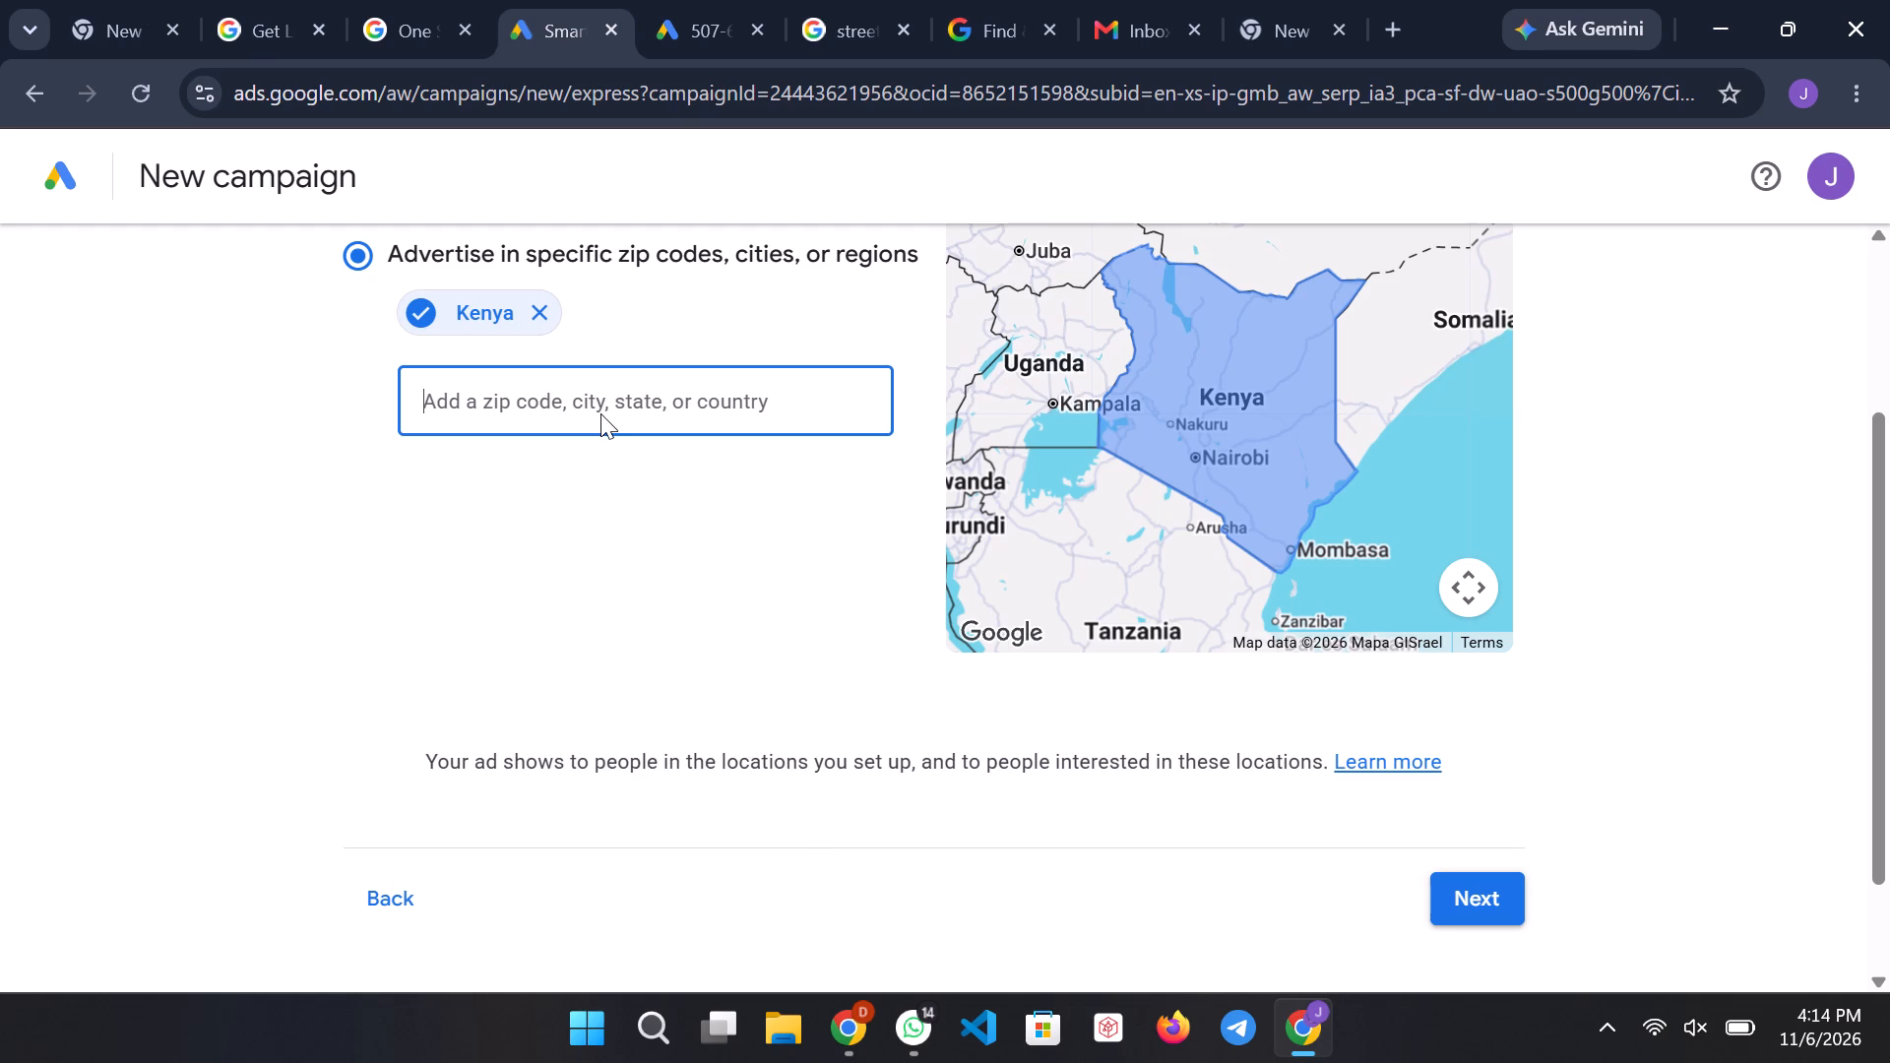
pyautogui.write('tanza')
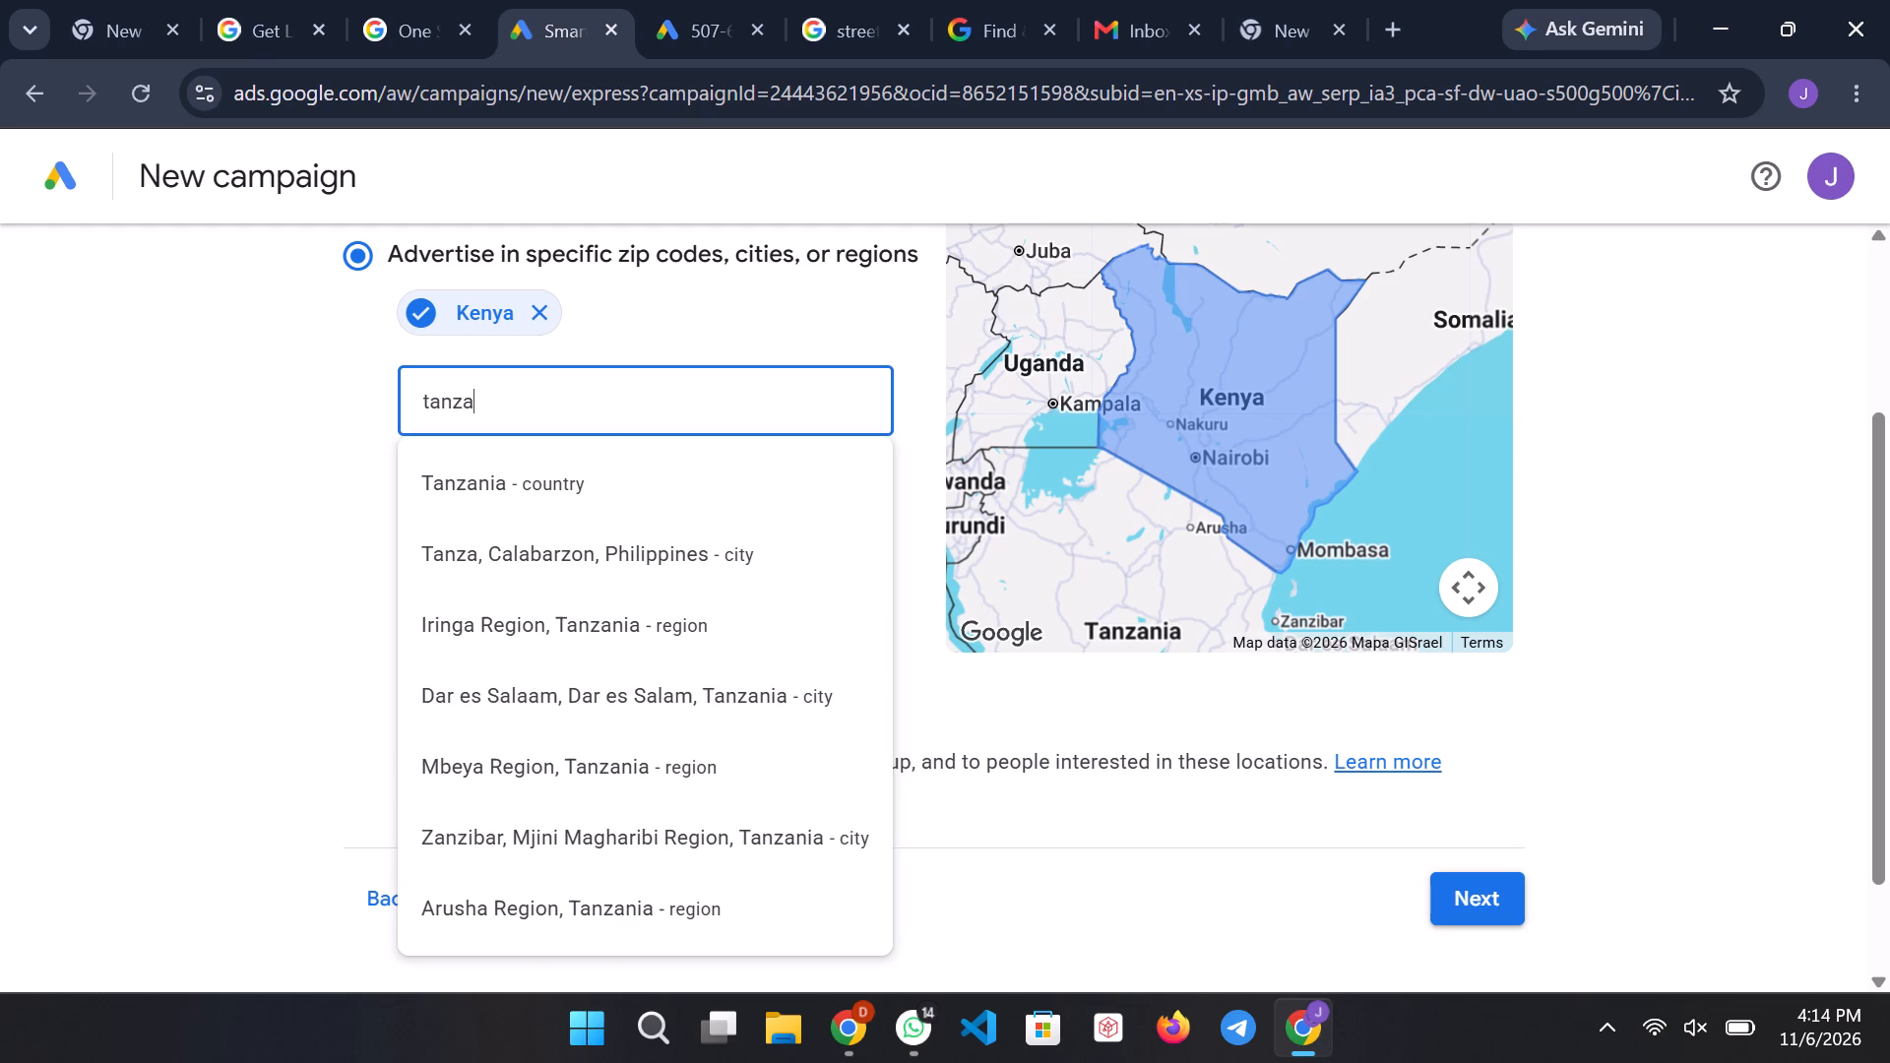
pyautogui.click(558, 491)
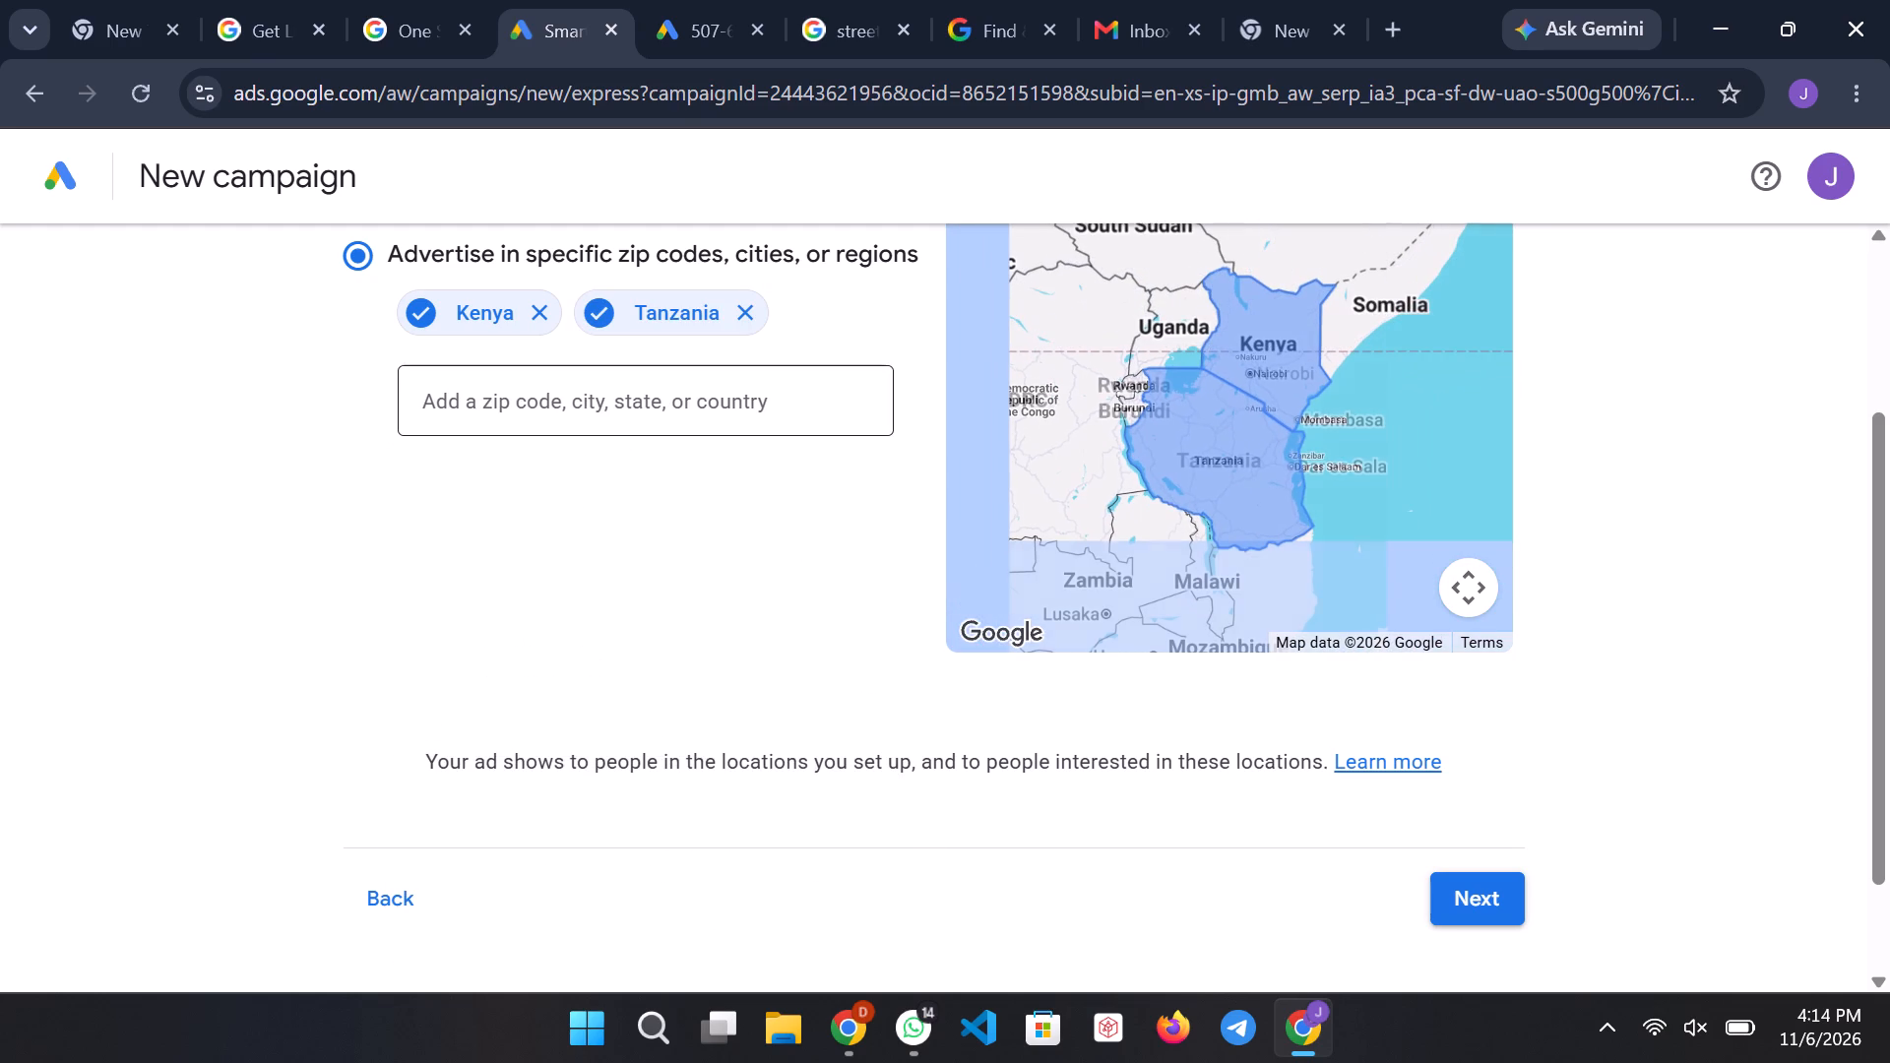
pyautogui.click(671, 393)
pyautogui.write('uf')
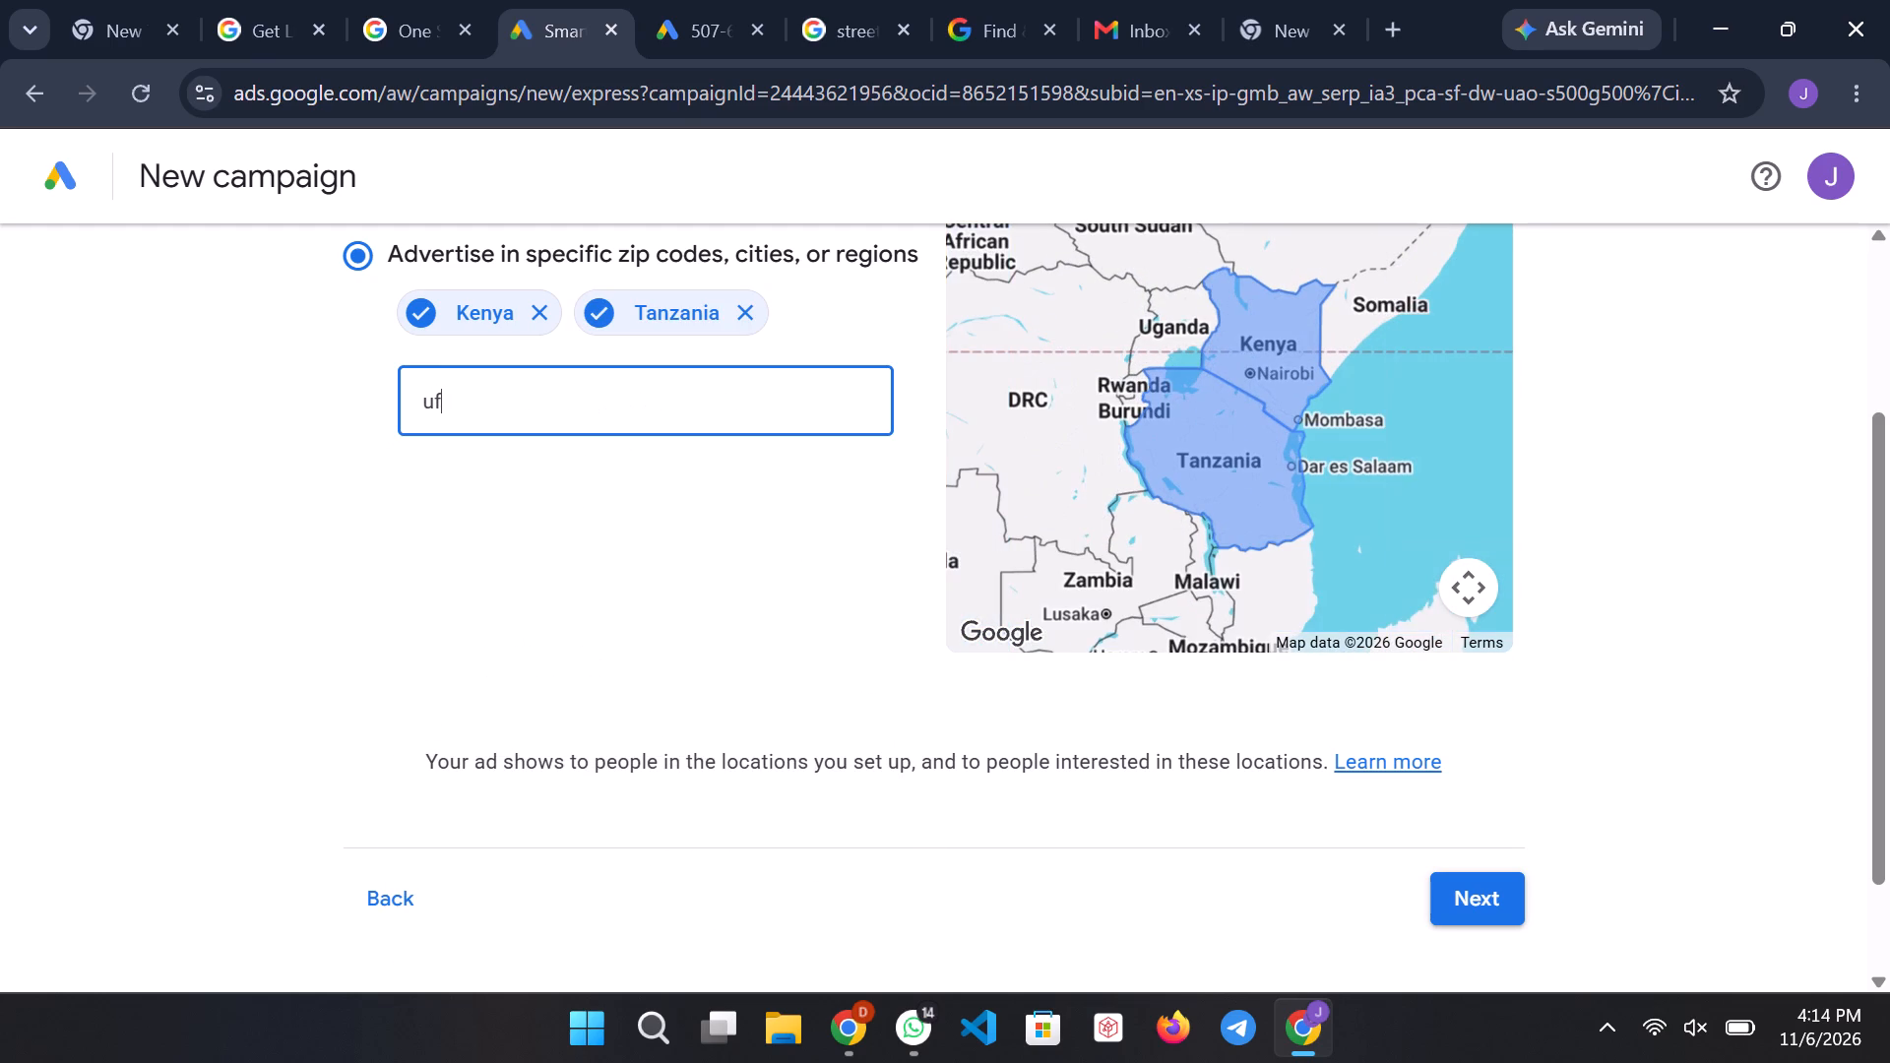
pyautogui.press('BackSpace')
pyautogui.write('ga')
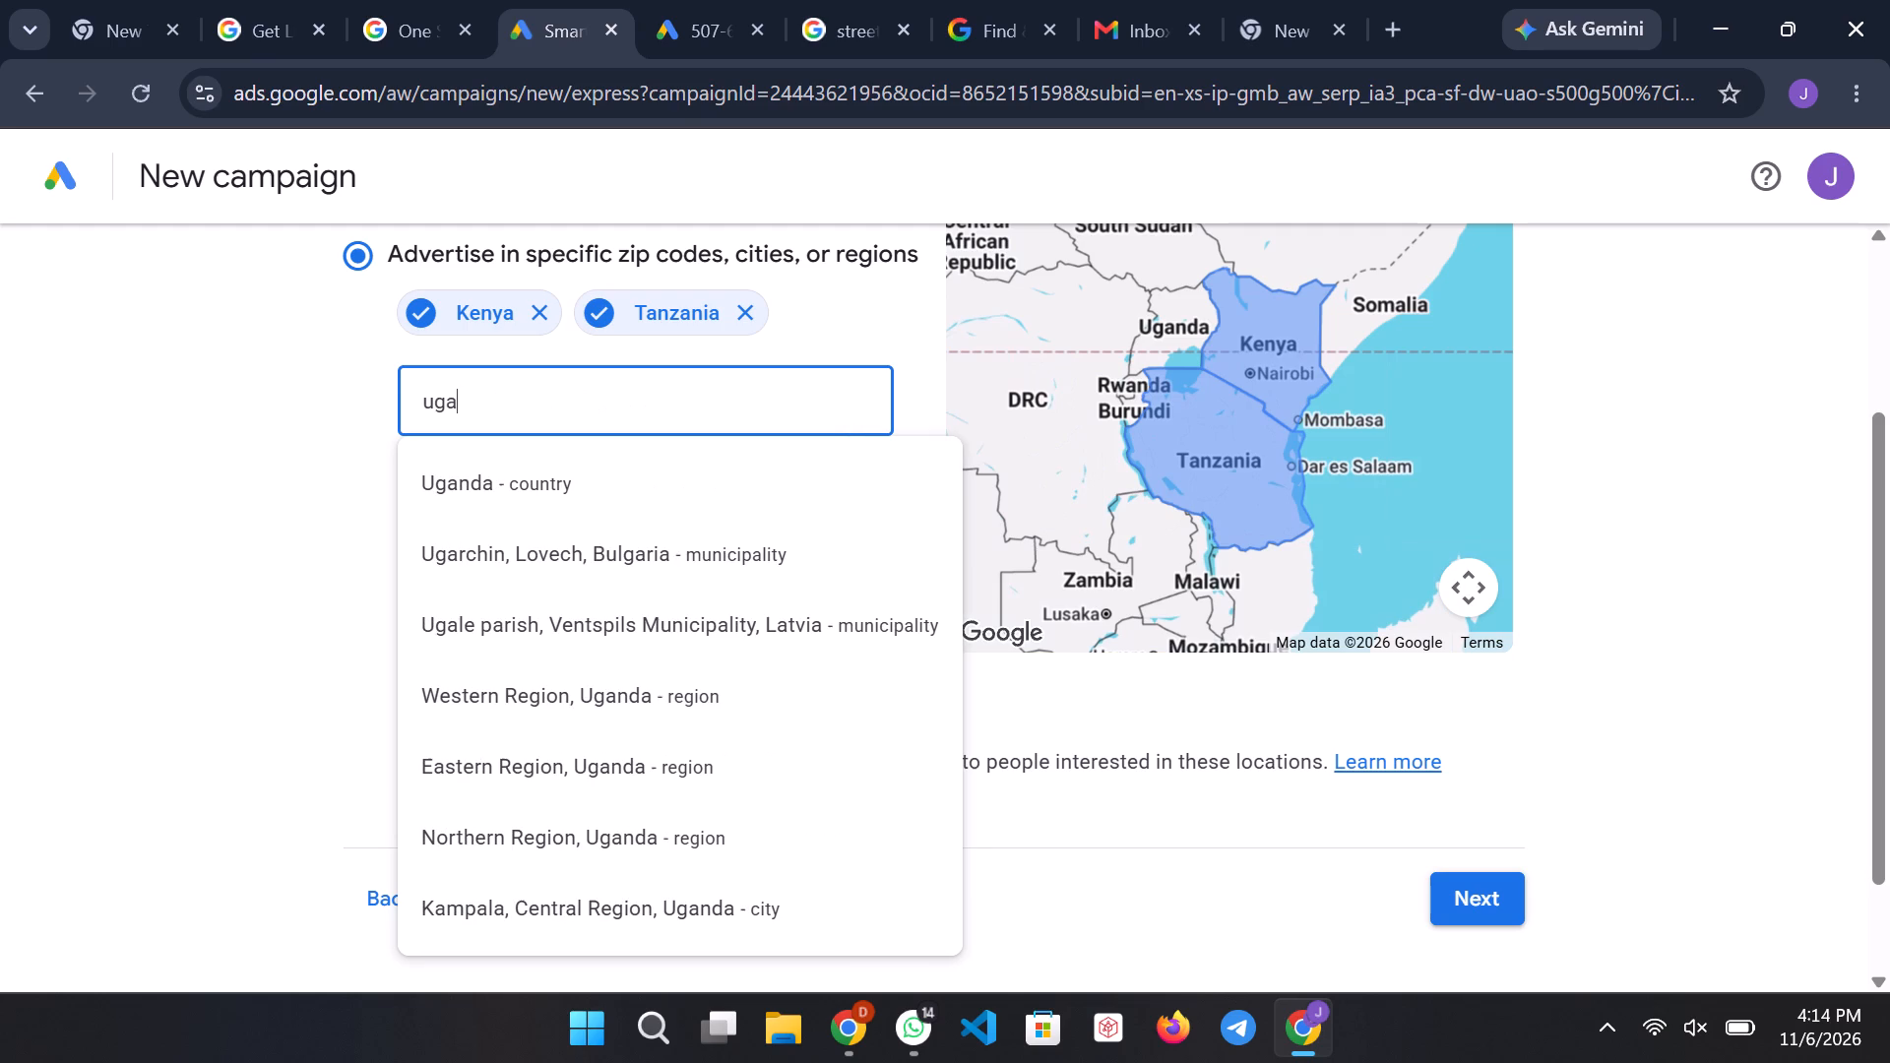
pyautogui.click(590, 472)
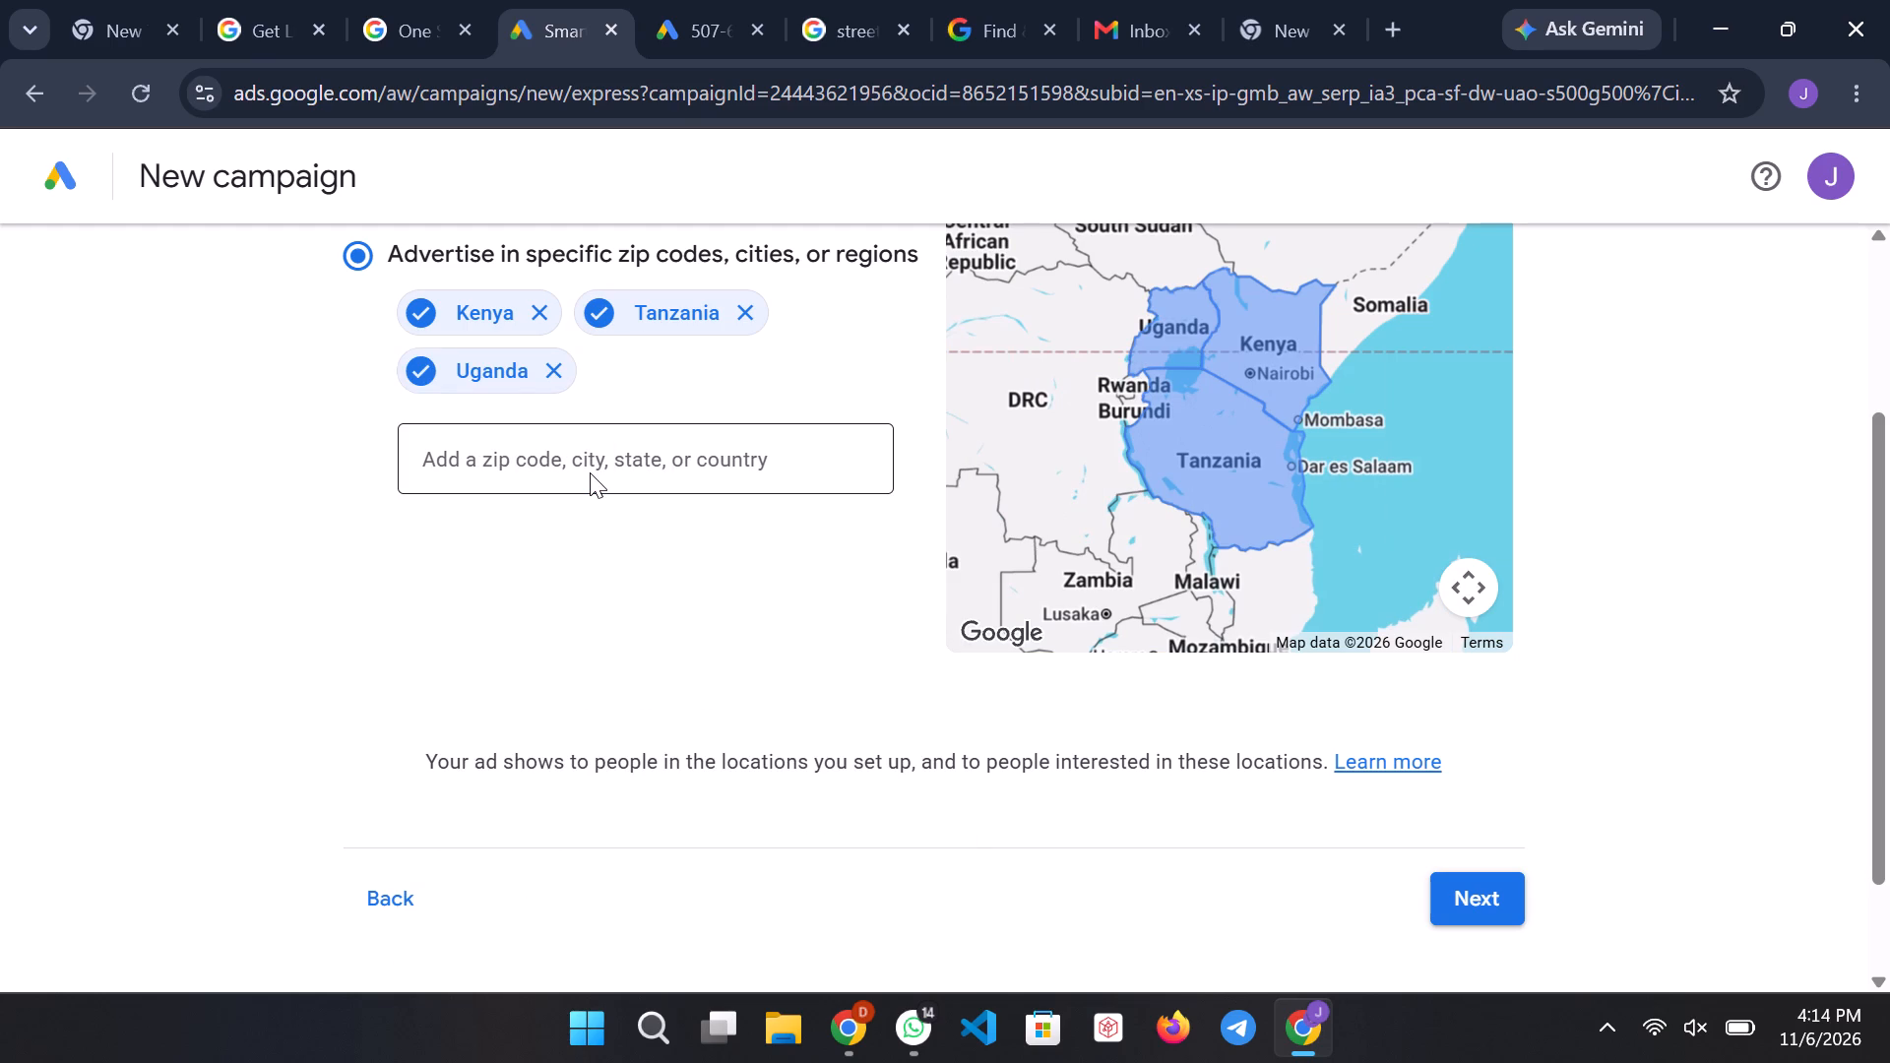
# Add the countries Somalia and Ethiopia to the campaign's target locations.
pyautogui.click(590, 472)
pyautogui.write('soml')
pyautogui.press('BackSpace')
pyautogui.press('a')
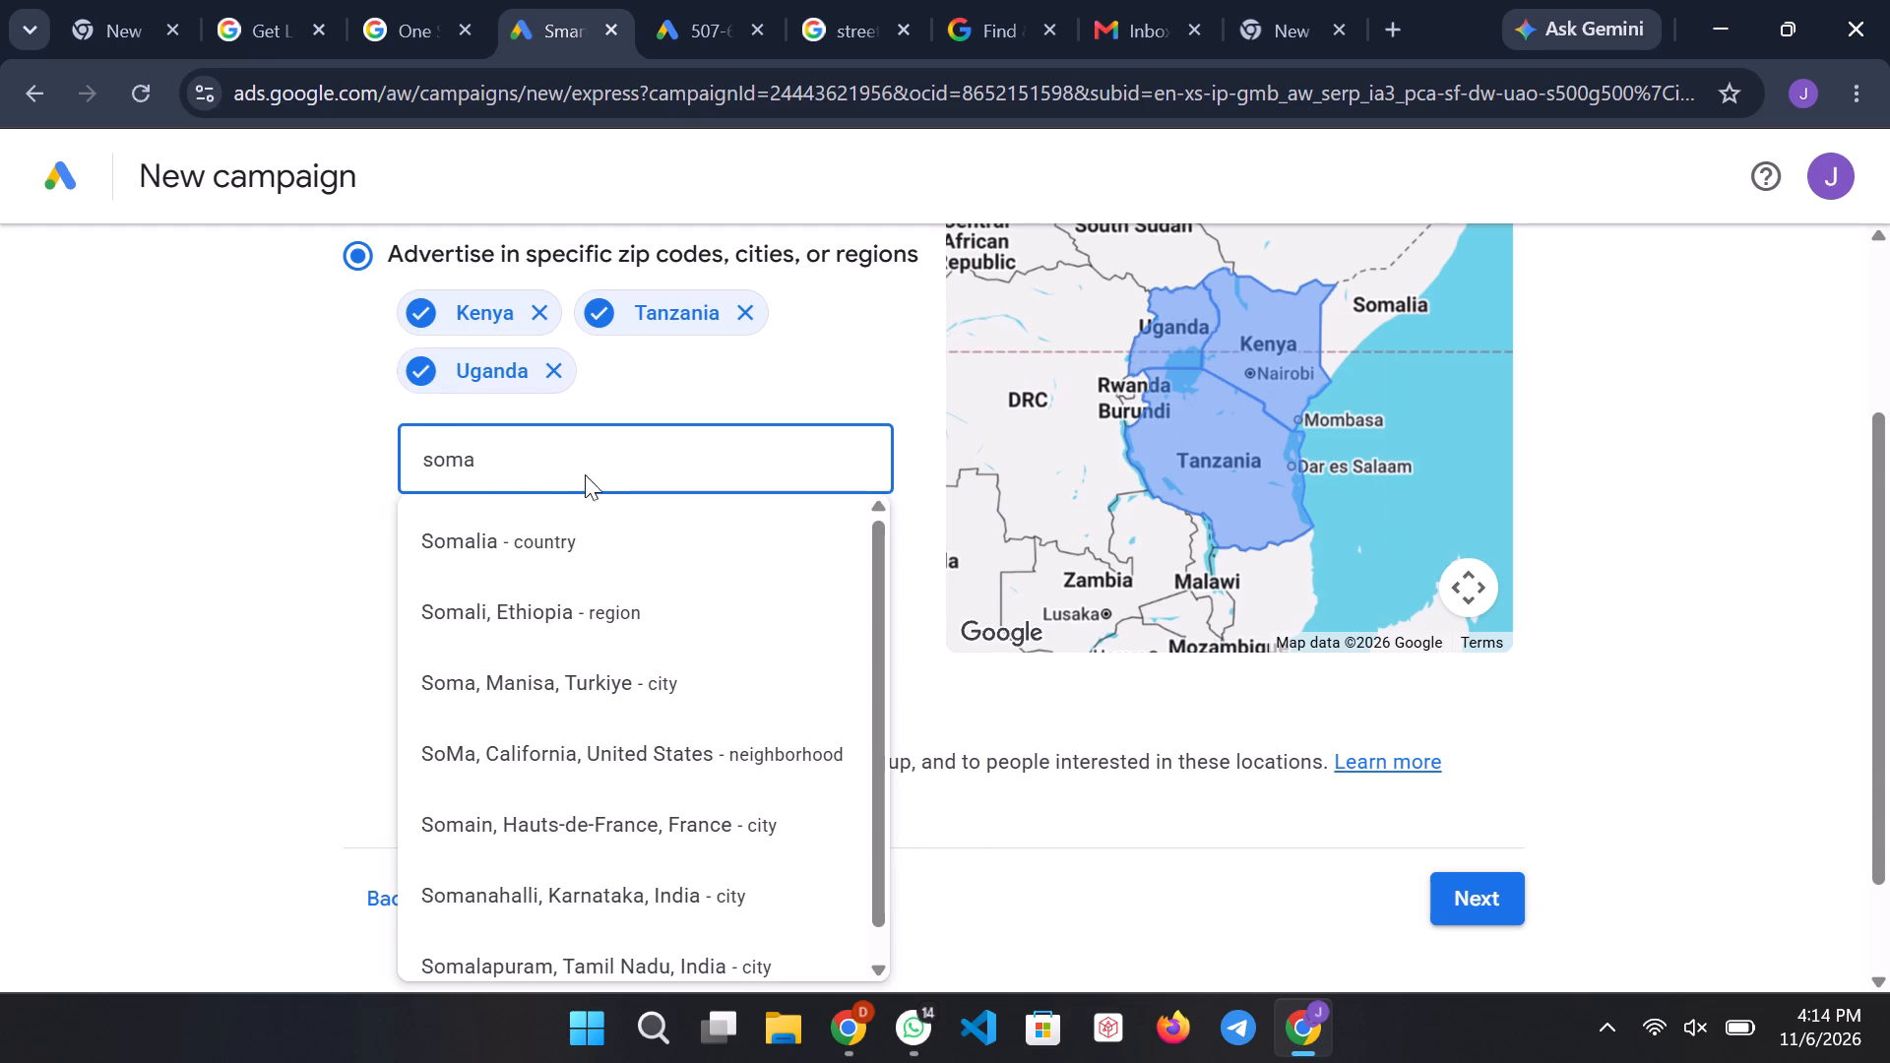
pyautogui.click(508, 537)
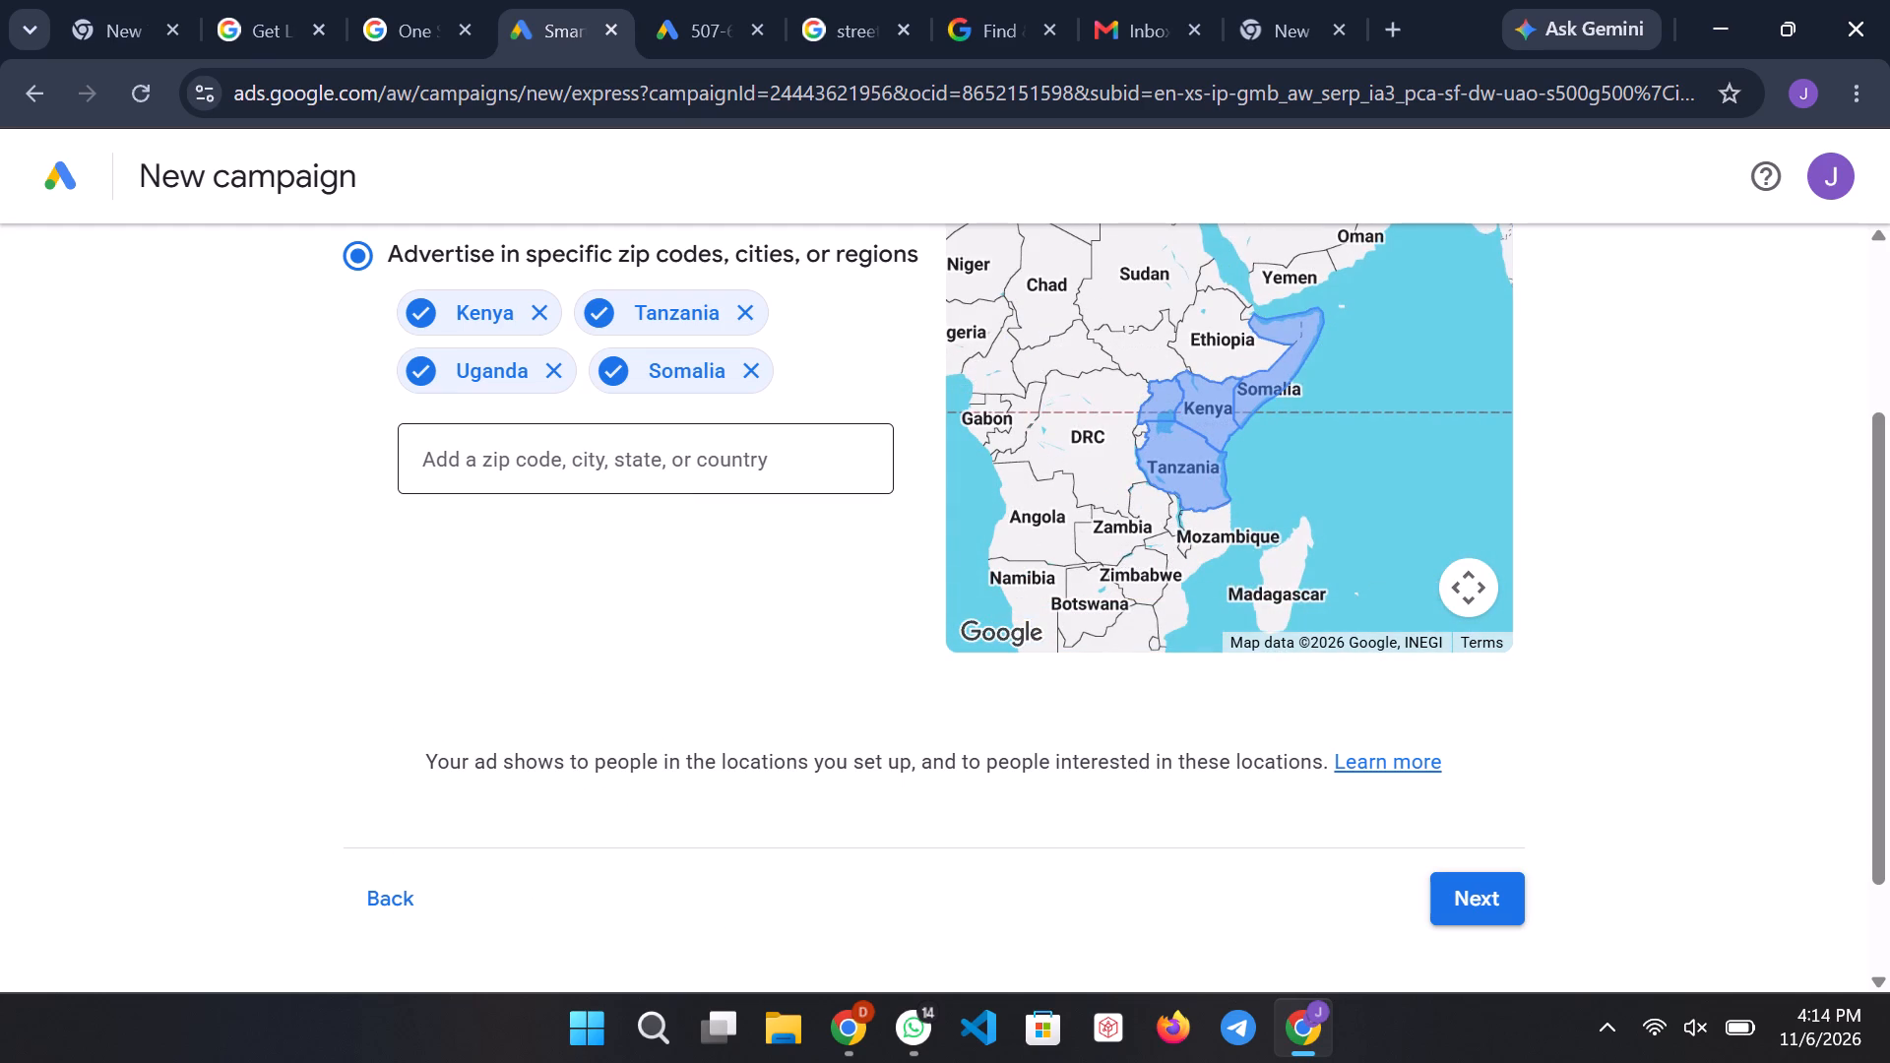
pyautogui.click(678, 459)
pyautogui.write('ethi')
pyautogui.click(585, 533)
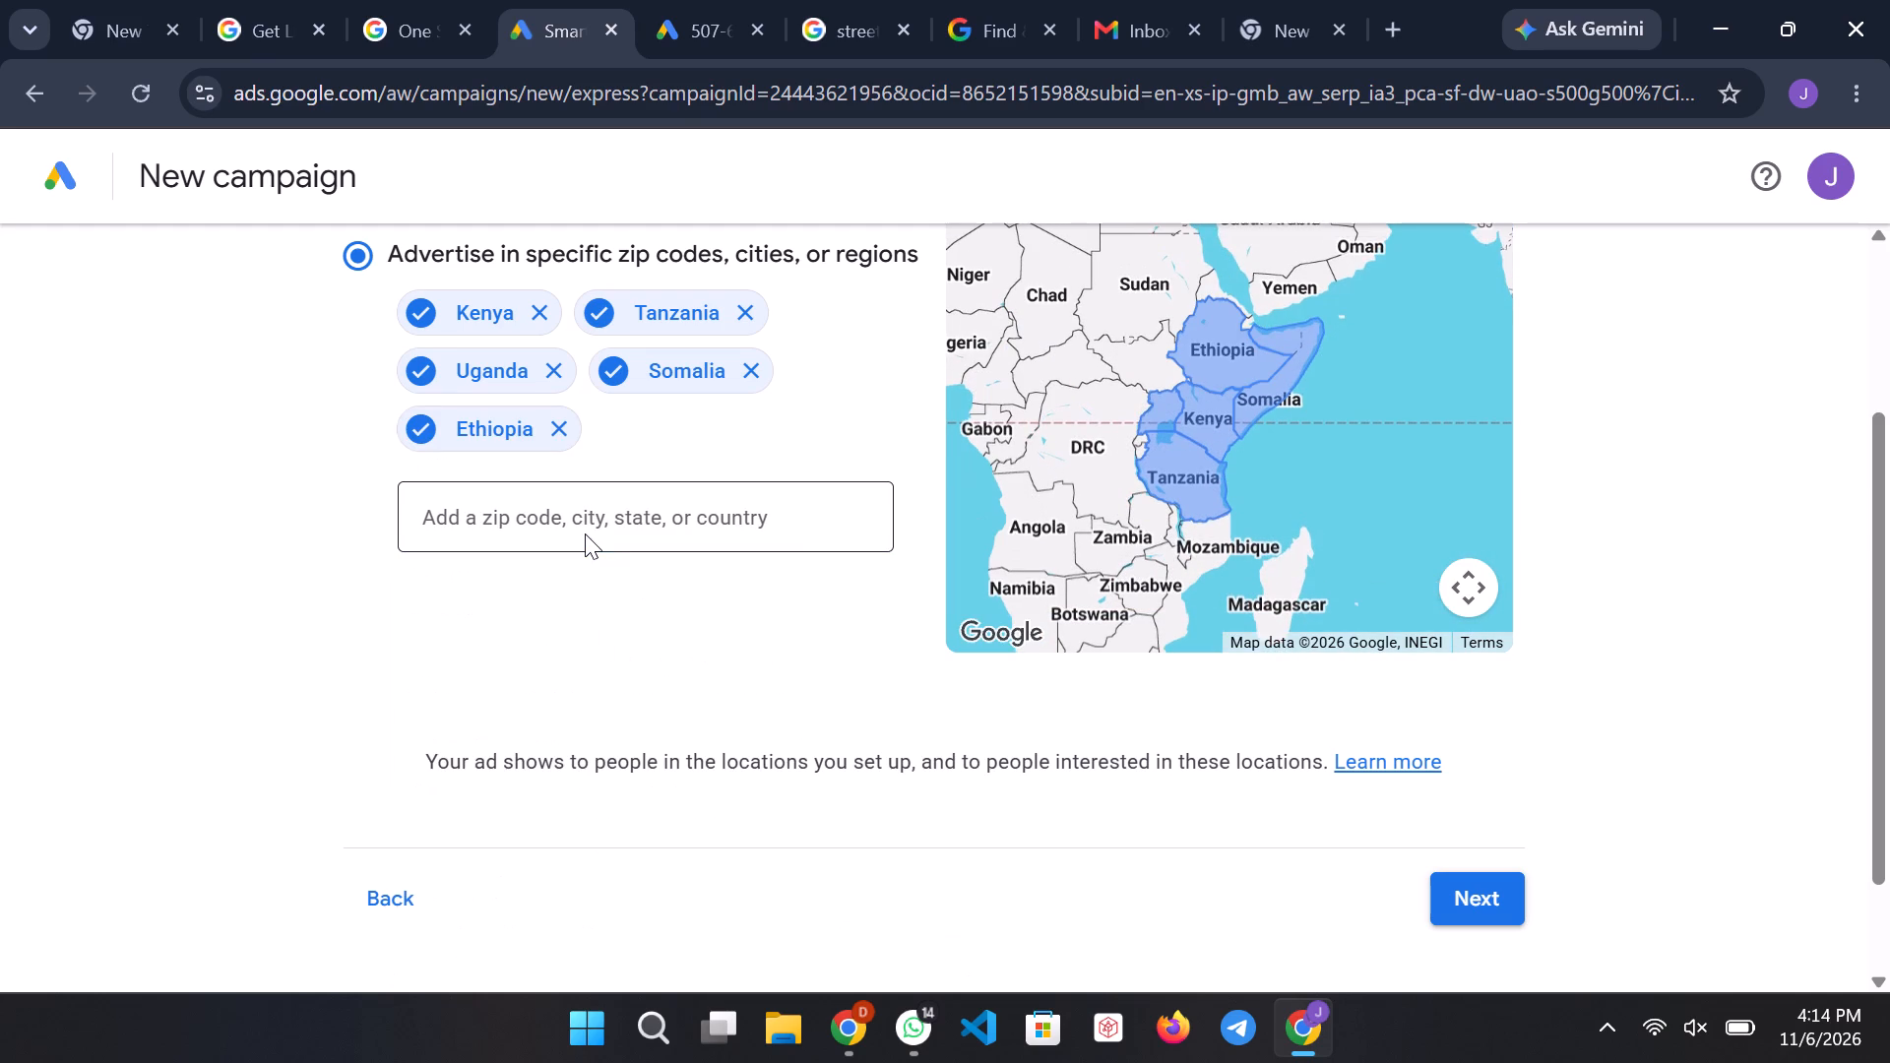
# Accept the selected target countries and continue to the campaign's budget stage.
pyautogui.scroll(1, 742, 555)
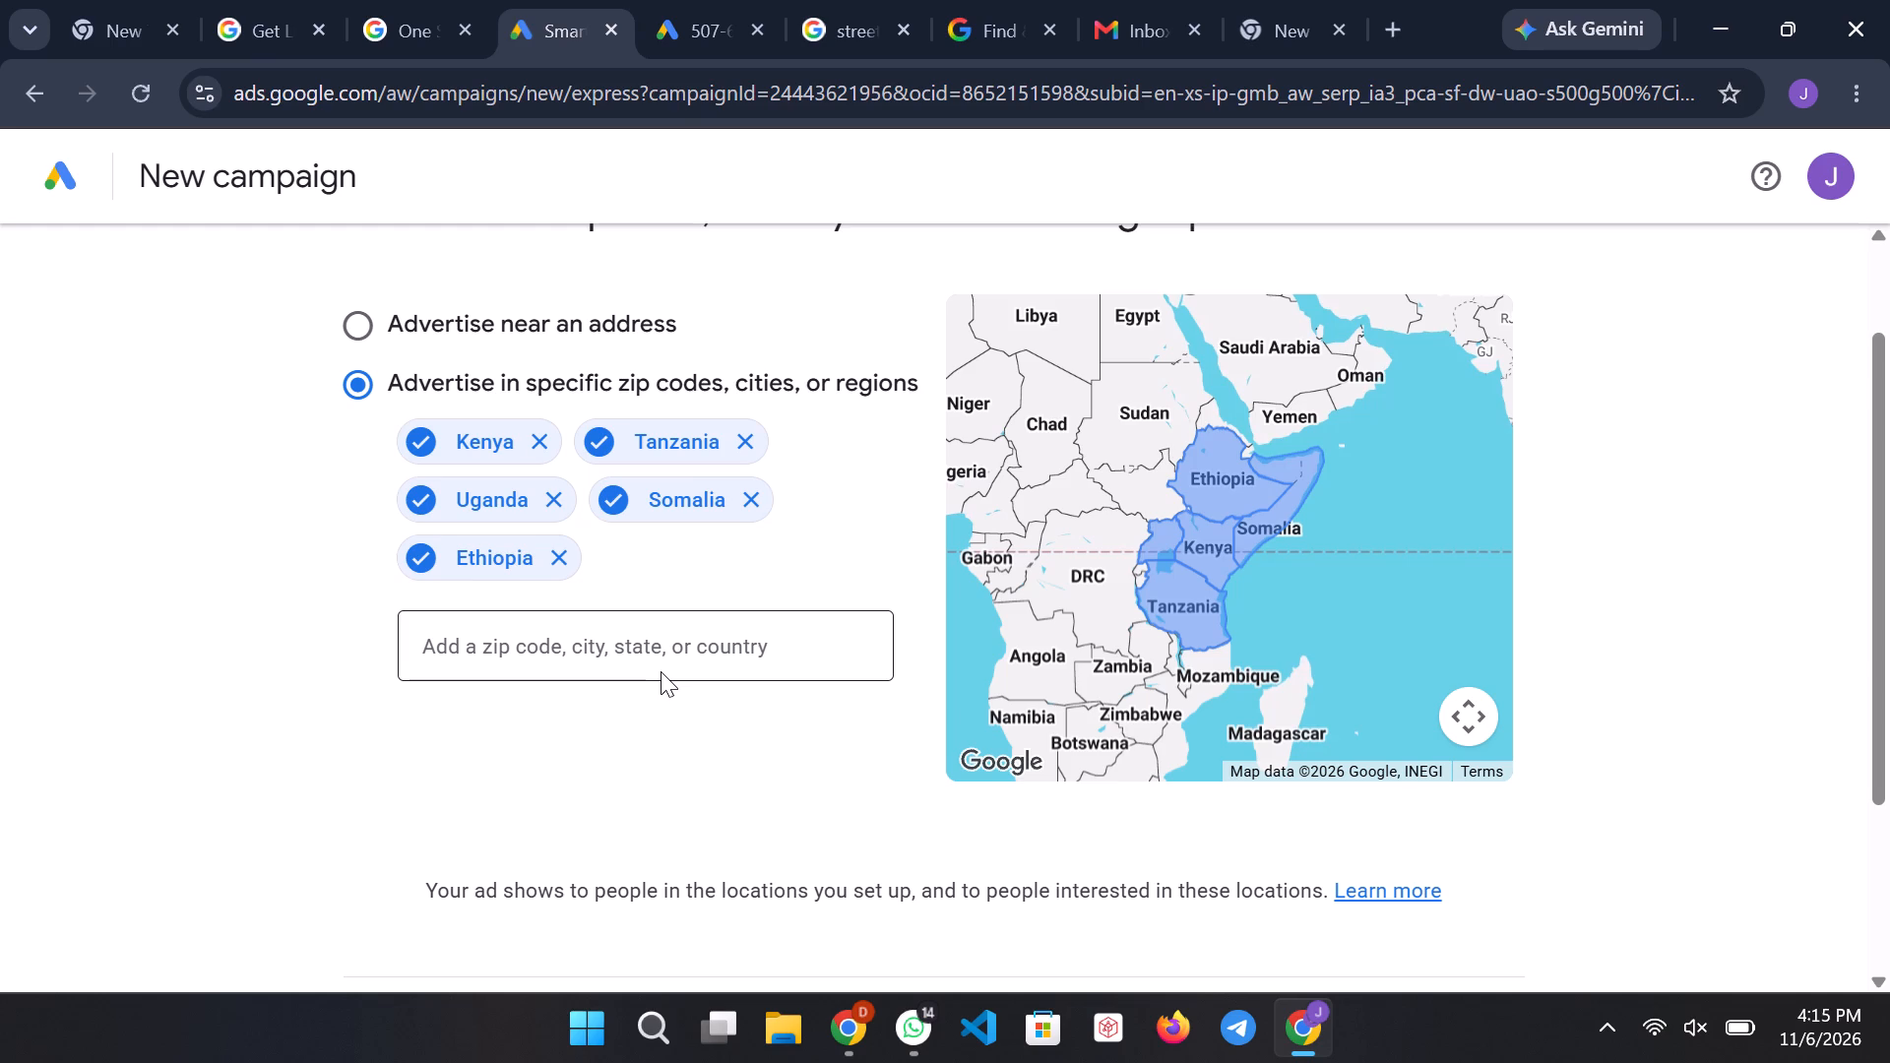
pyautogui.click(696, 746)
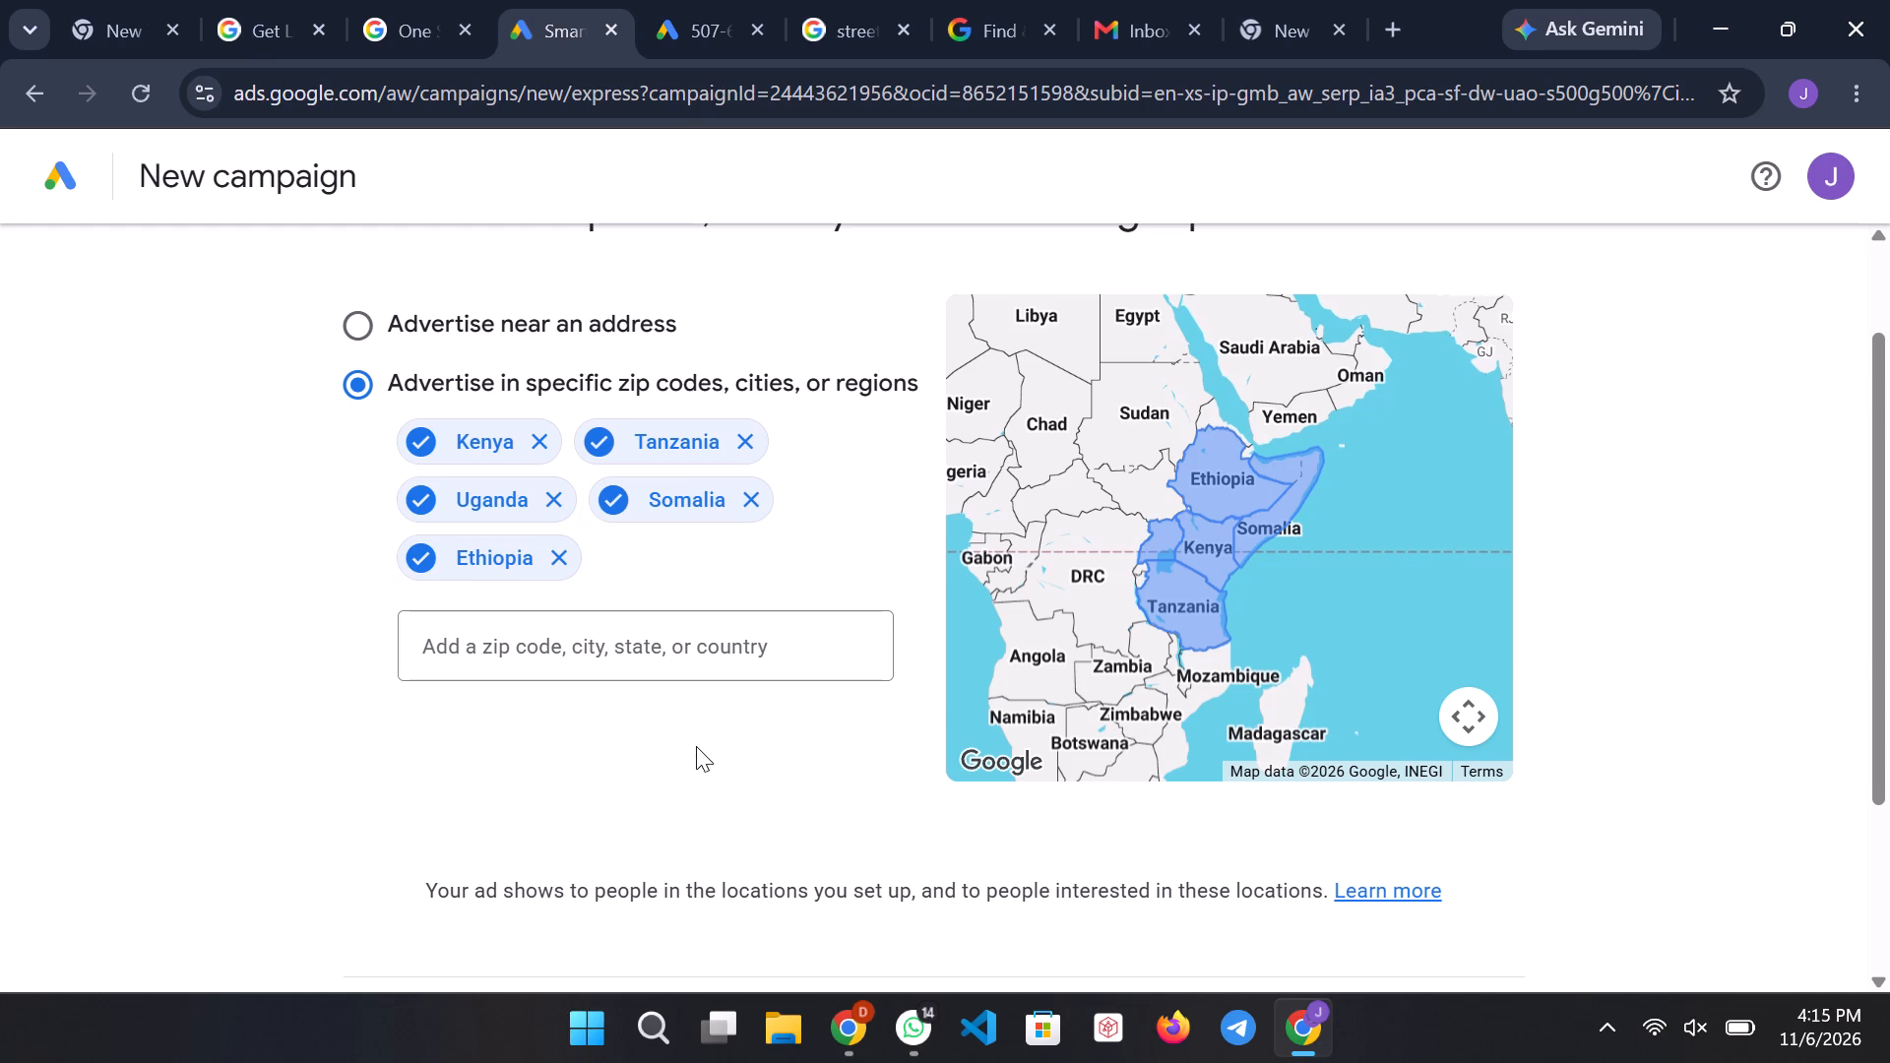
pyautogui.scroll(-1, 1019, 830)
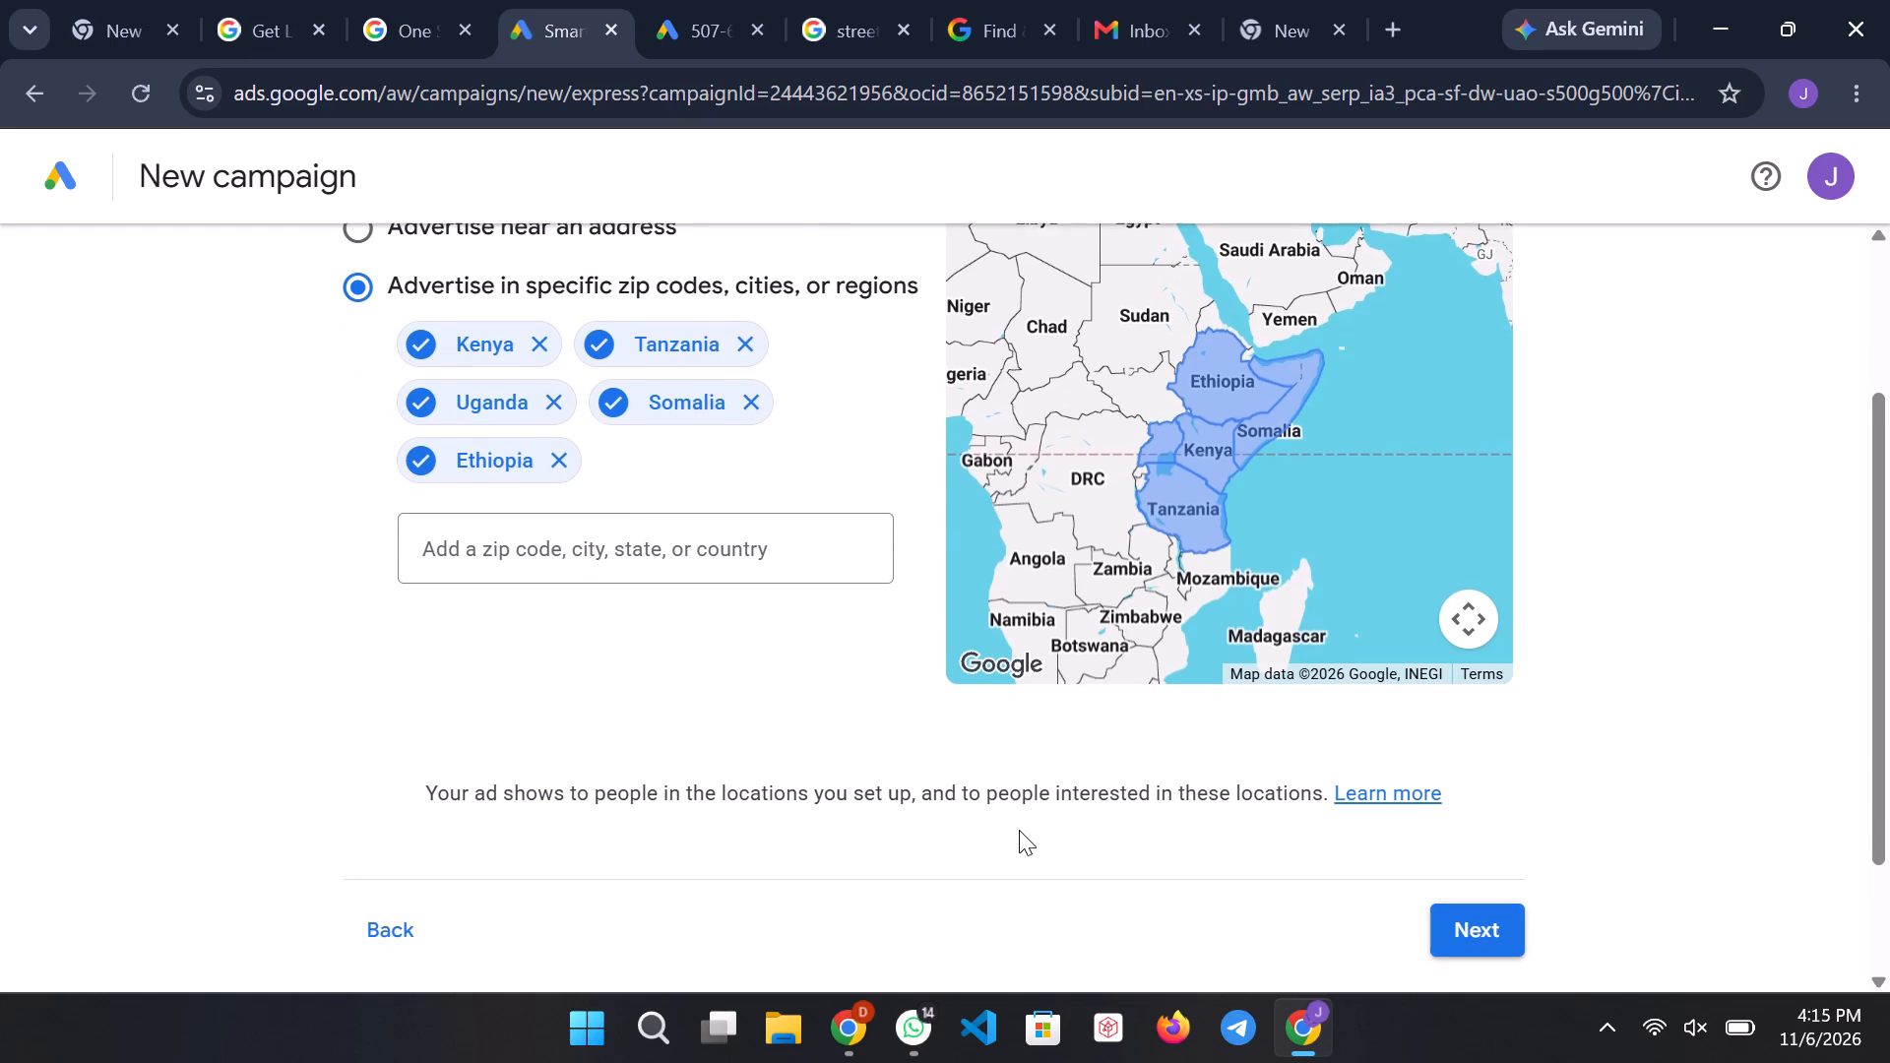
pyautogui.scroll(-1, 1019, 830)
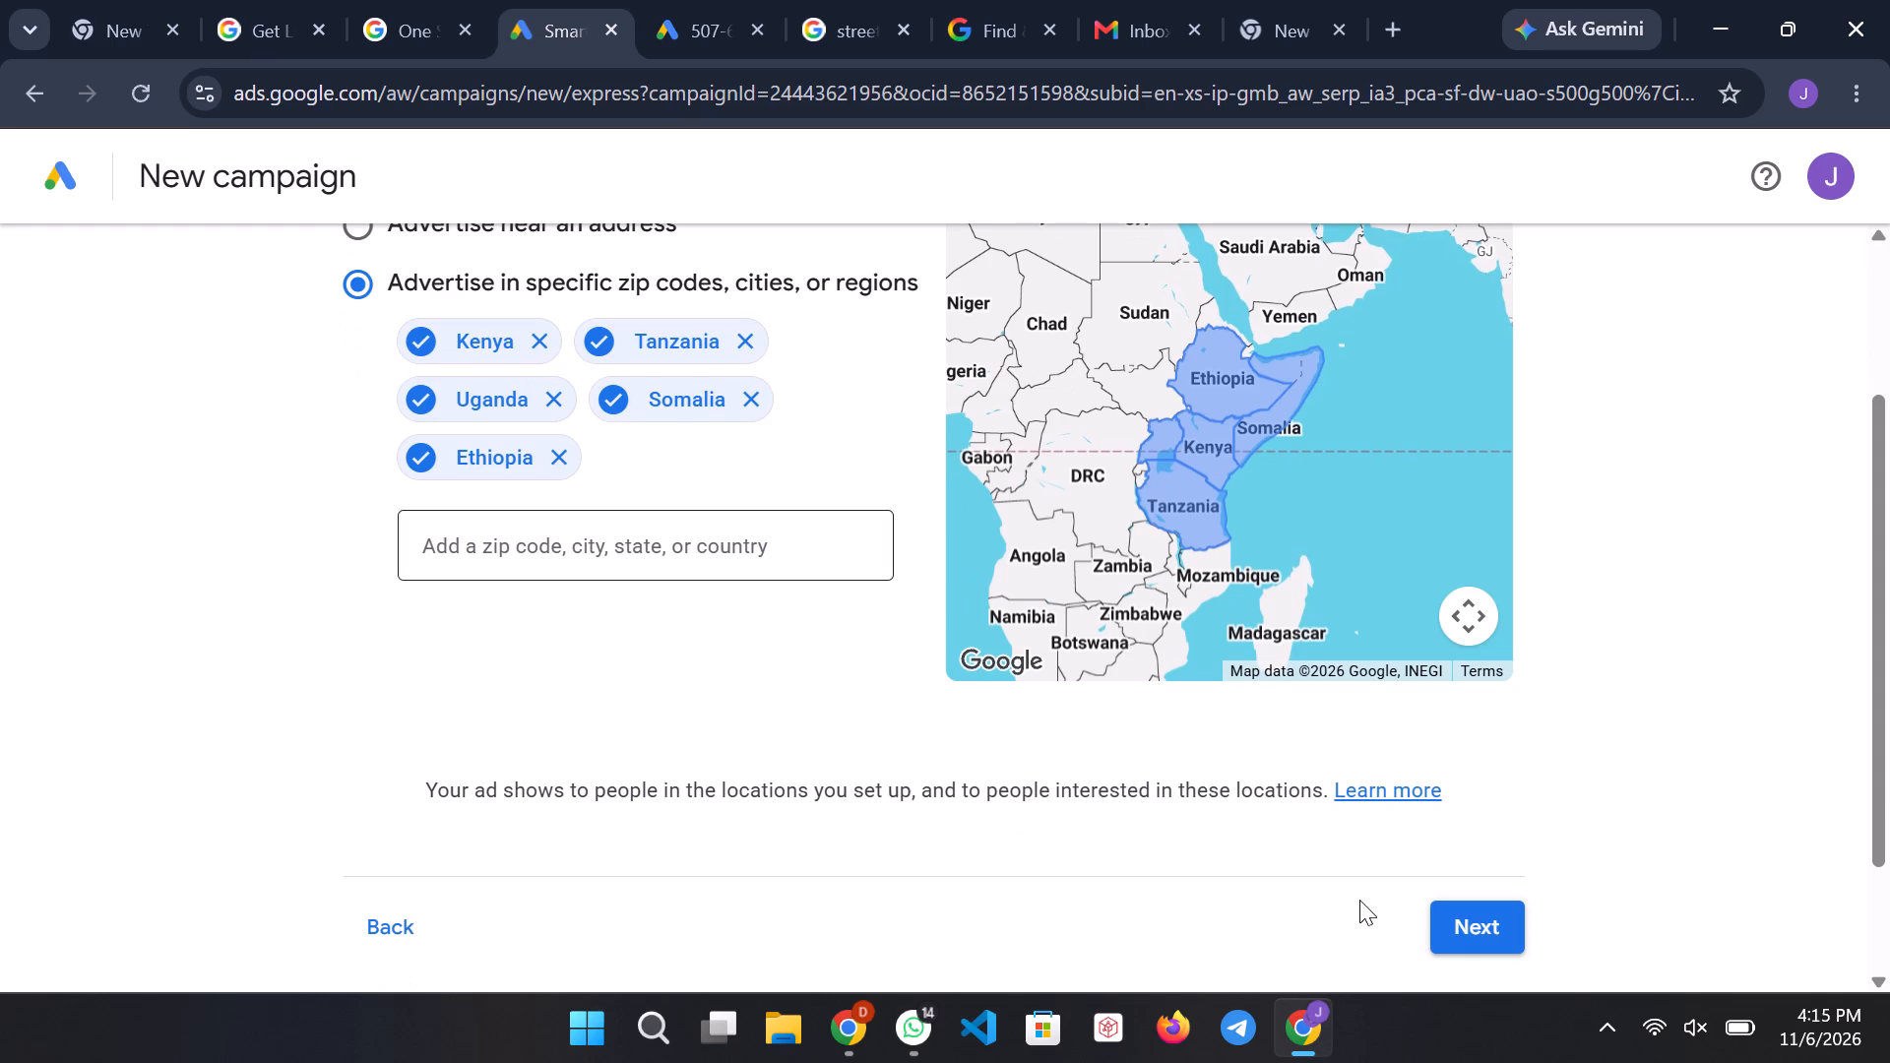
pyautogui.click(1482, 919)
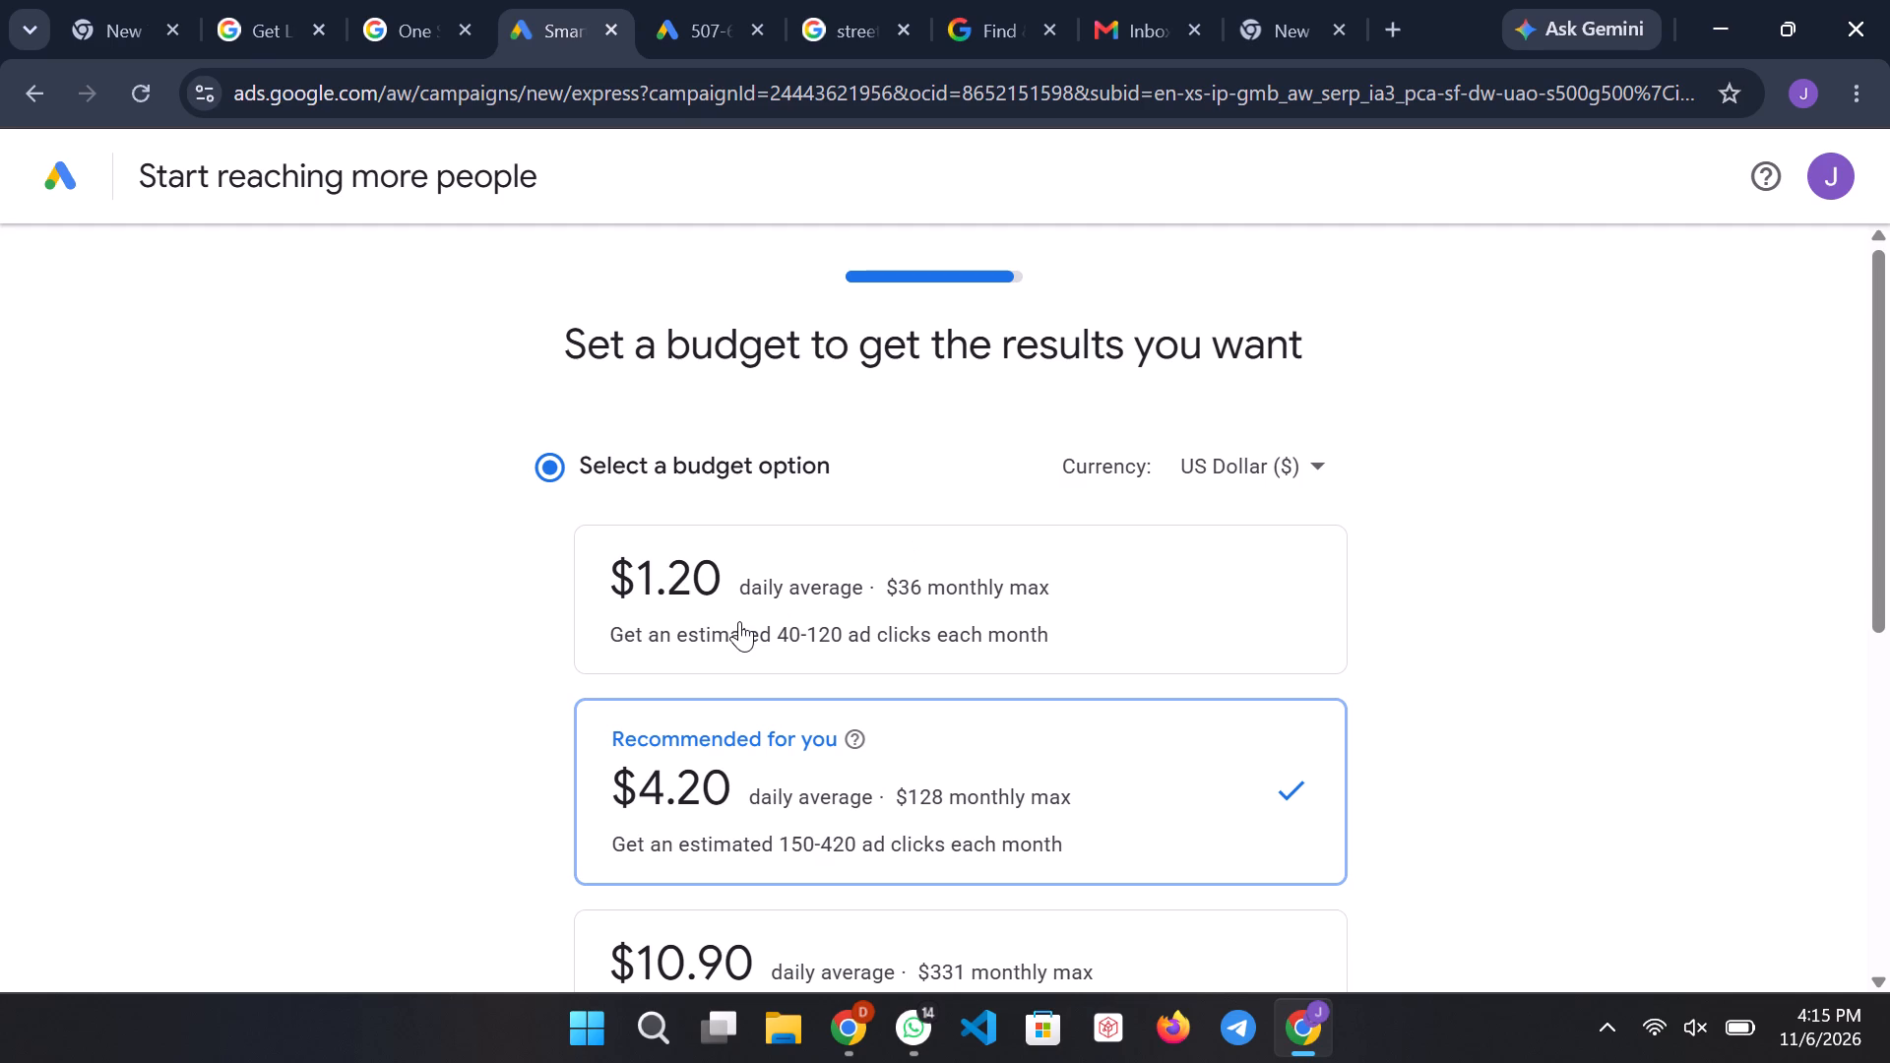
# Examine the suggested daily budget options, their monthly maximums and estimated clicks, and the payment terms.
pyautogui.scroll(-1, 739, 621)
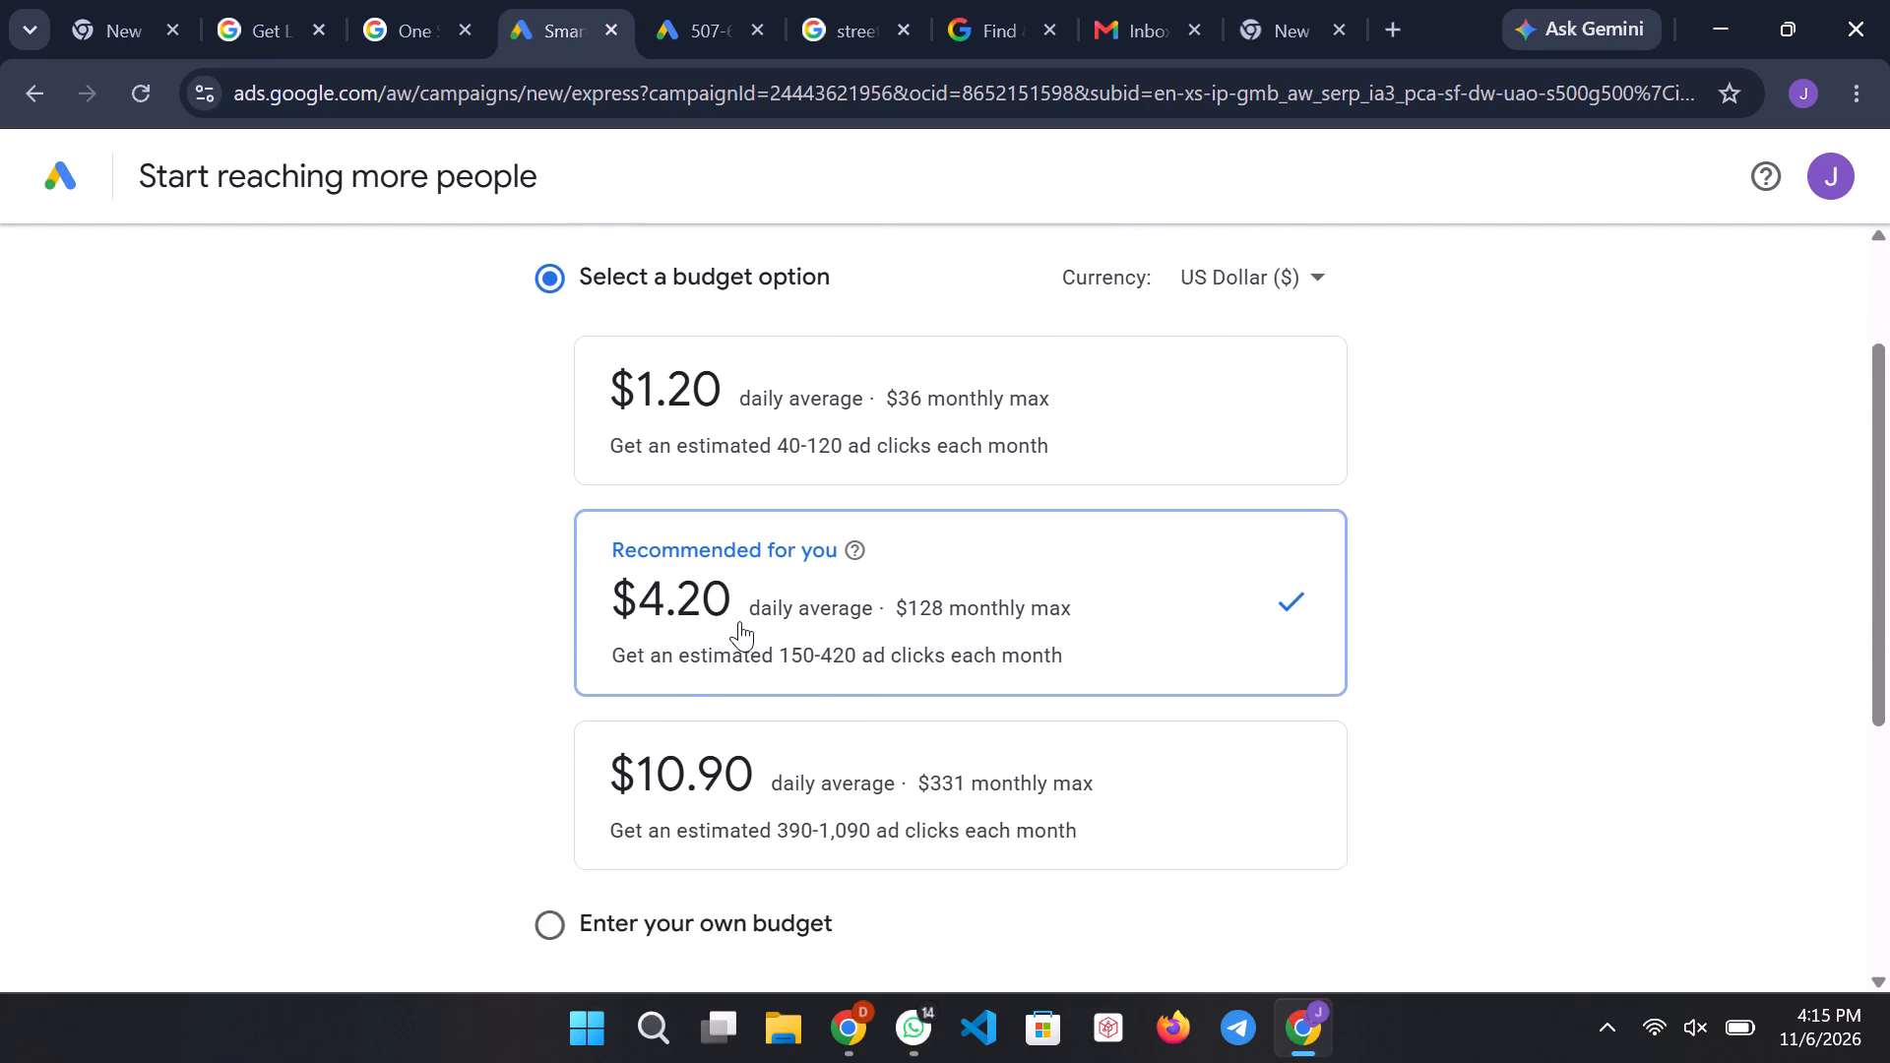
pyautogui.scroll(-2, 739, 621)
pyautogui.scroll(2, 739, 621)
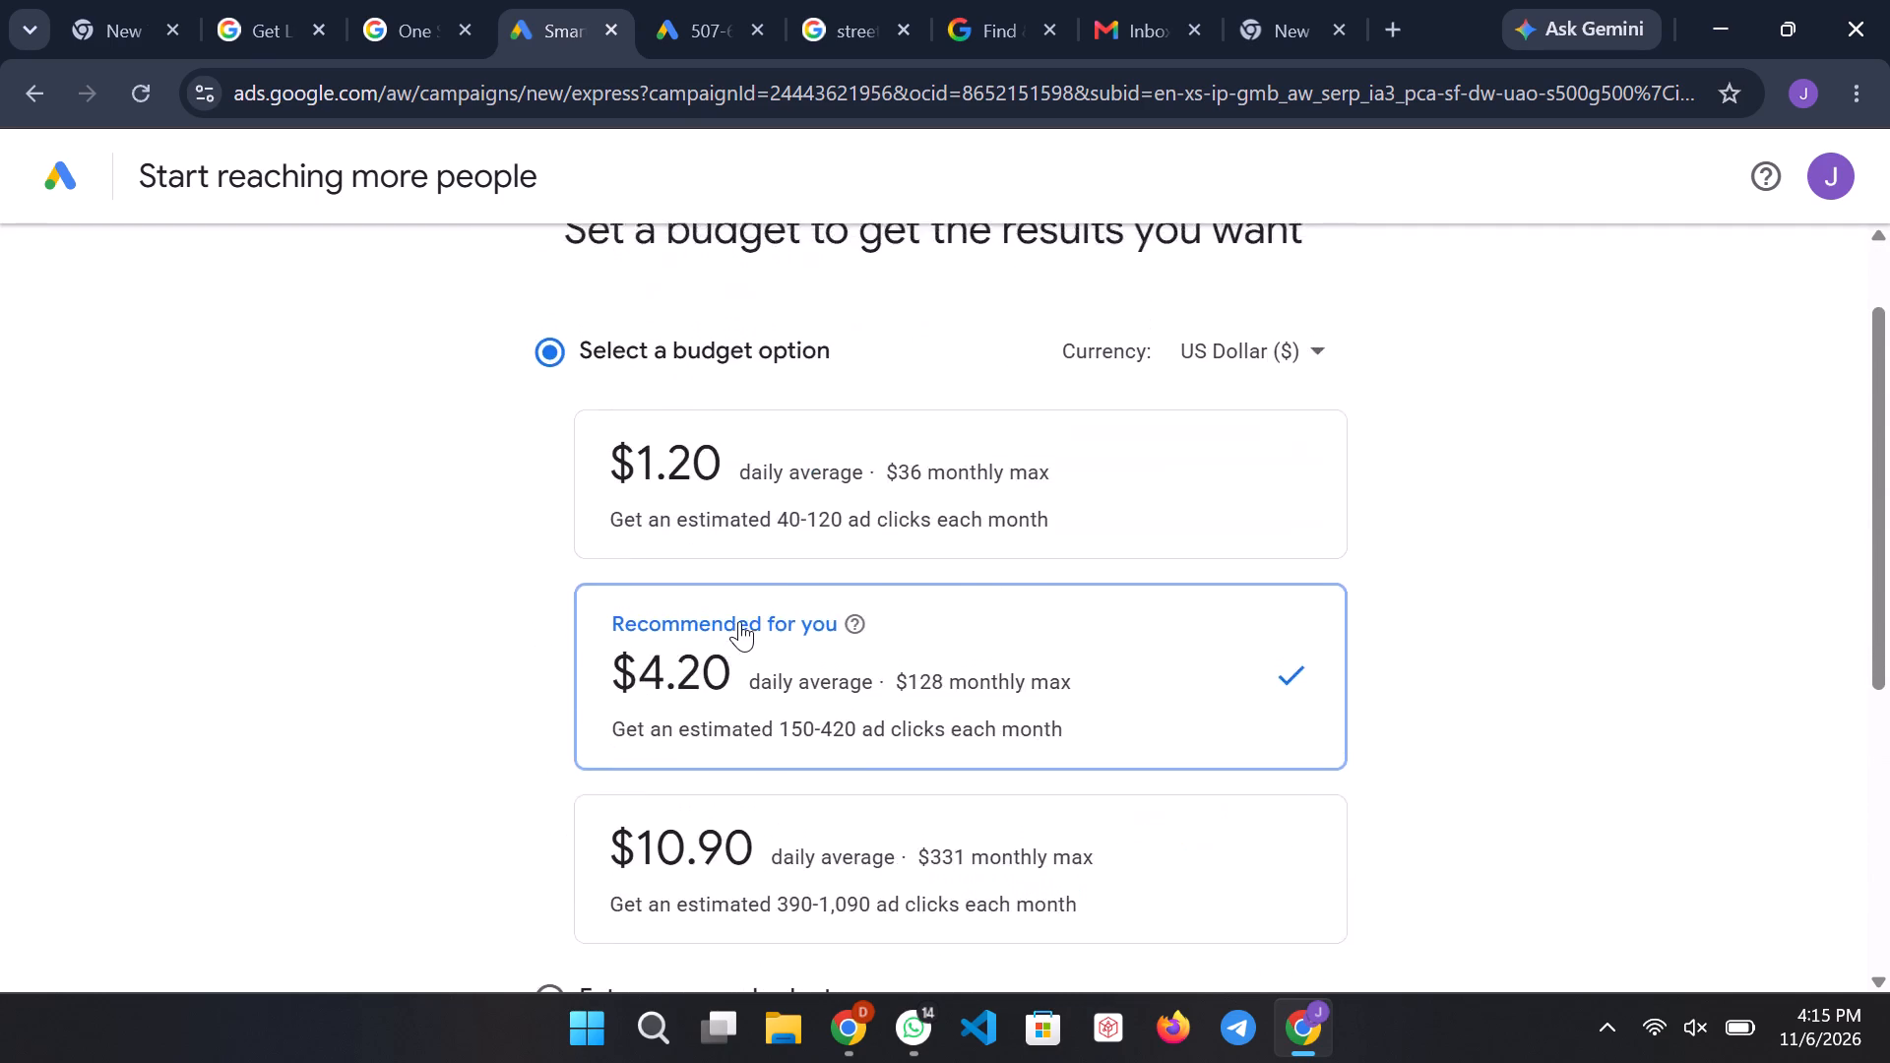
pyautogui.scroll(1, 739, 621)
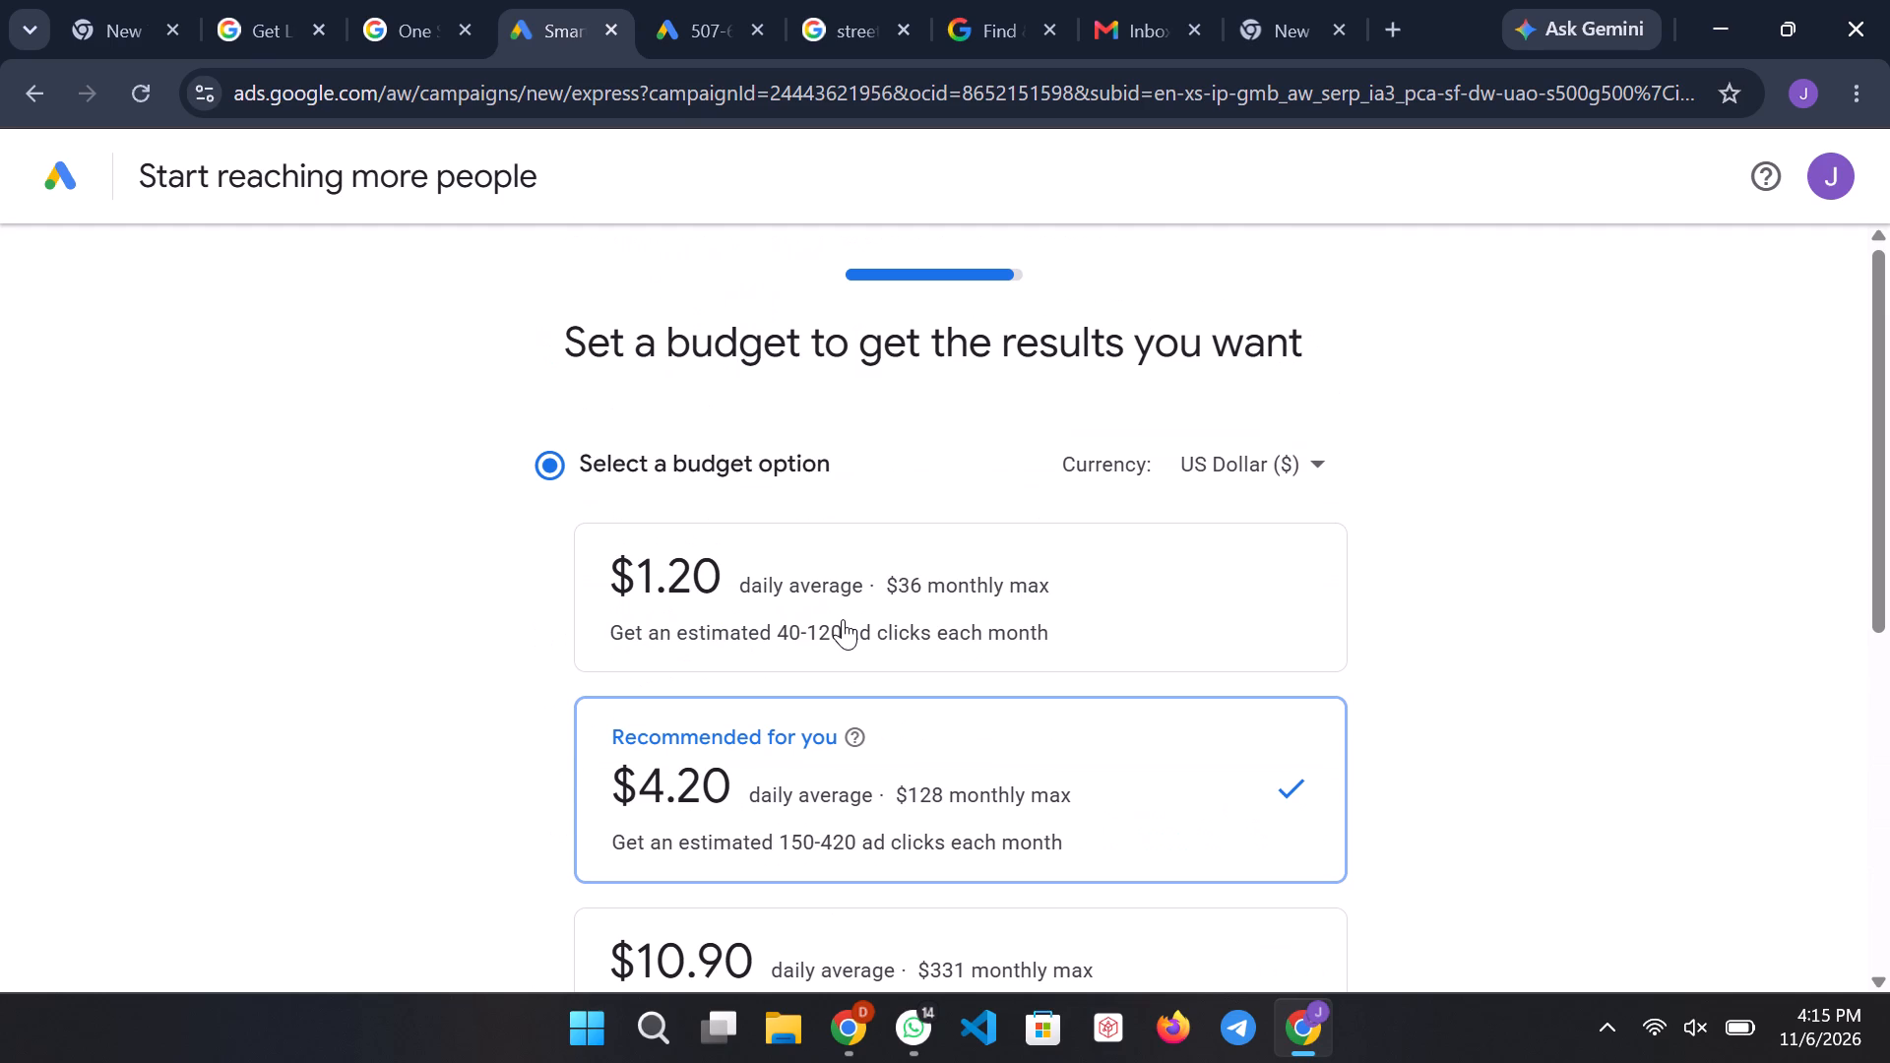
pyautogui.scroll(-2, 843, 619)
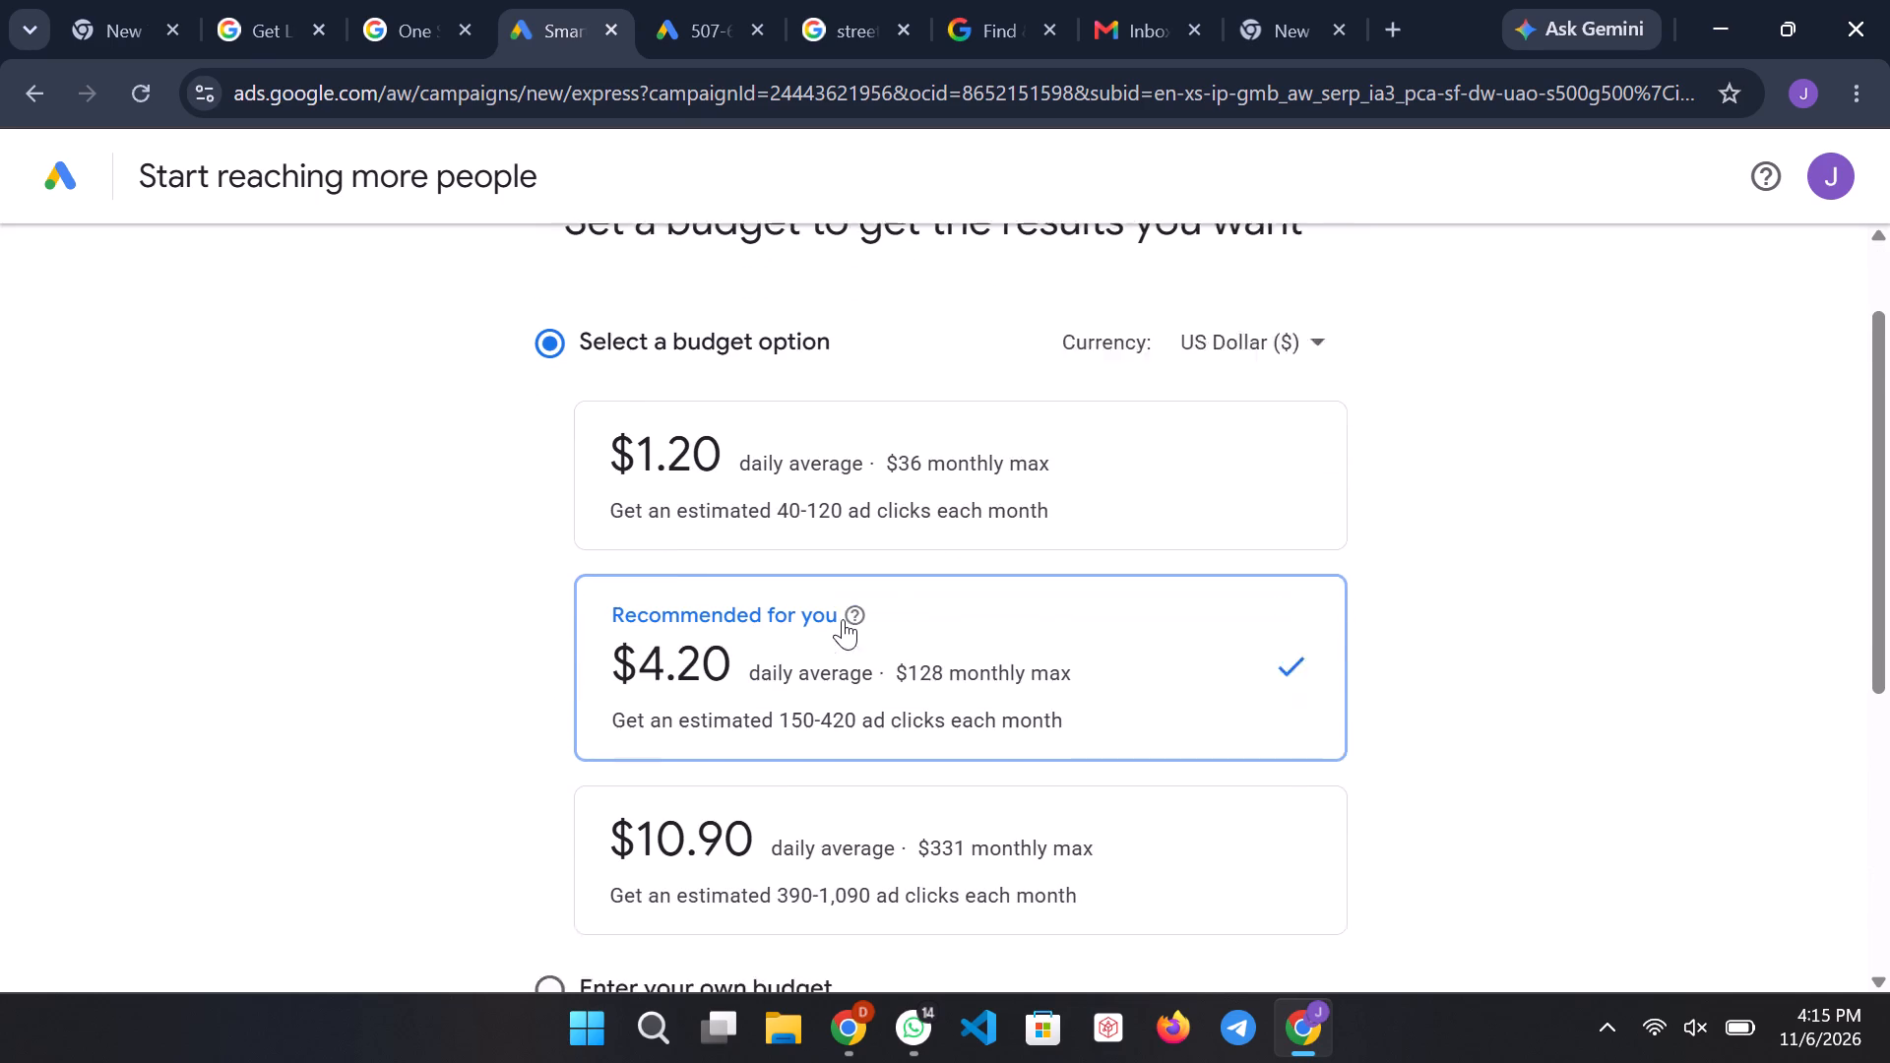
pyautogui.scroll(-2, 843, 619)
pyautogui.scroll(1, 992, 673)
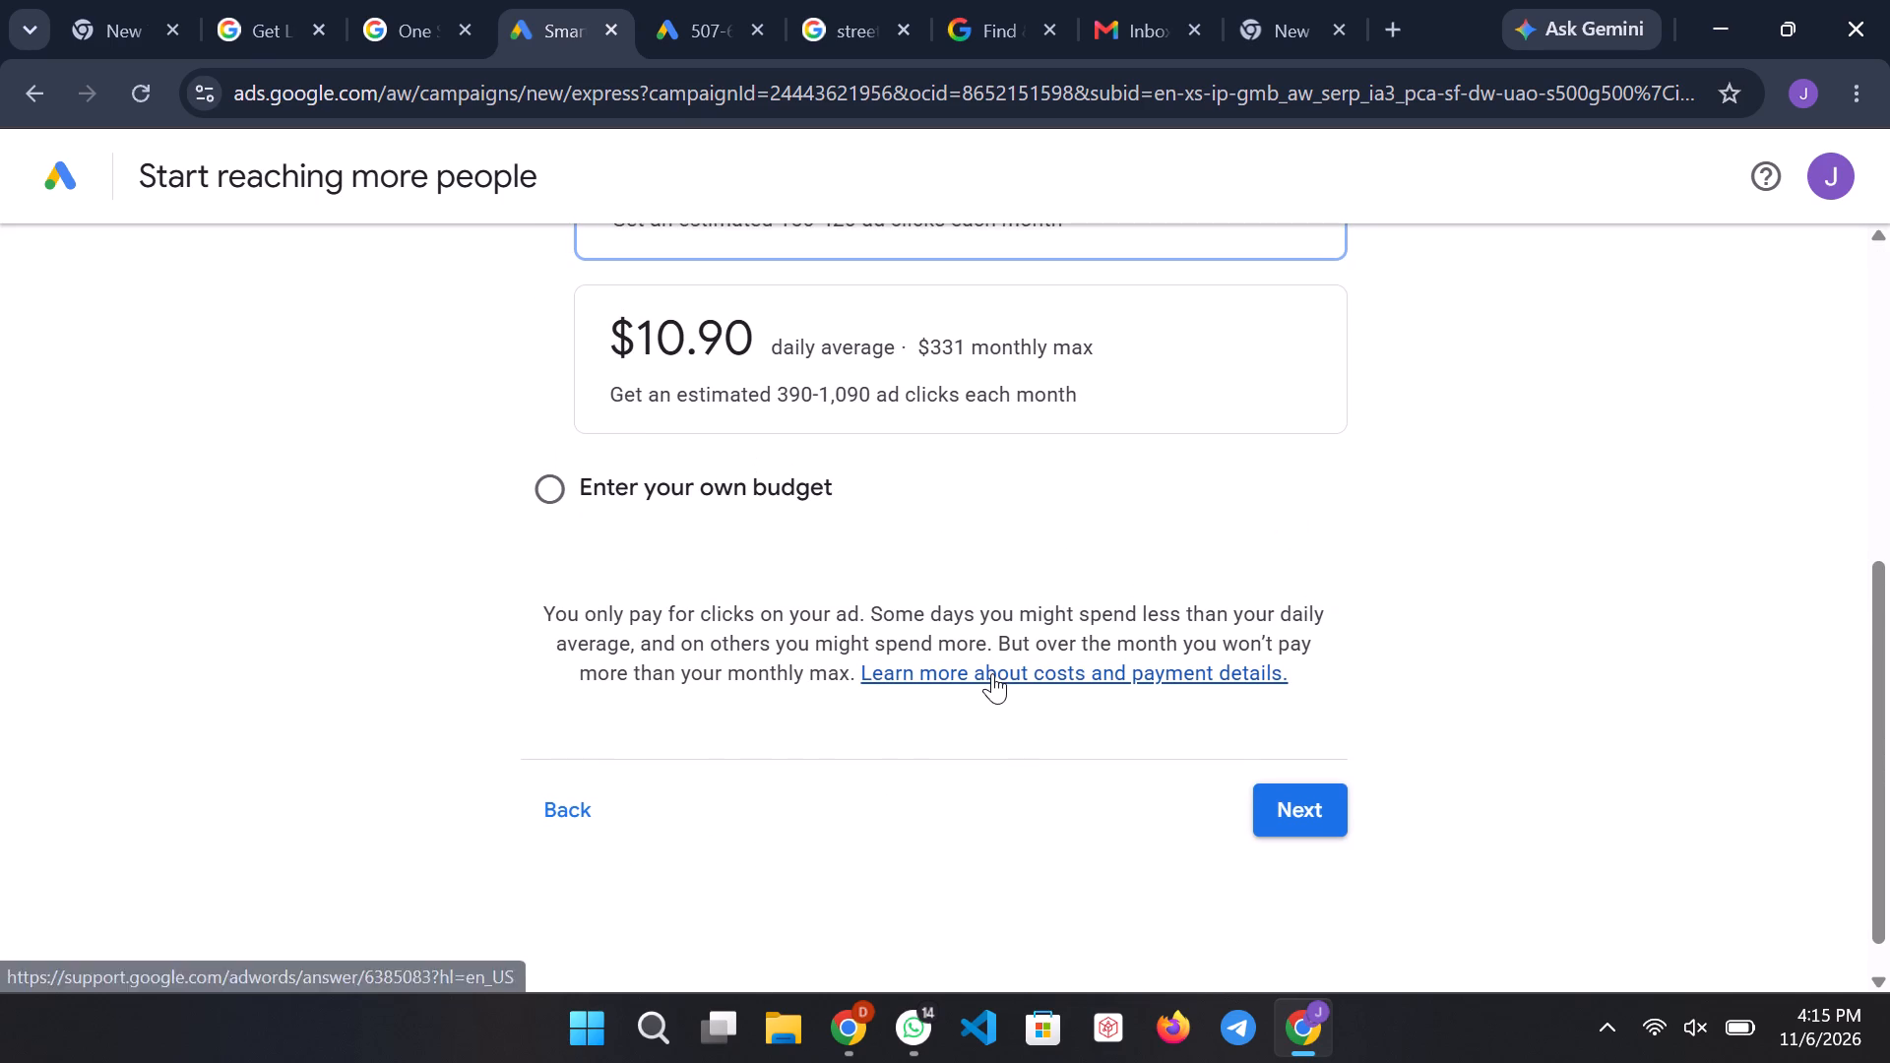
pyautogui.scroll(1, 992, 673)
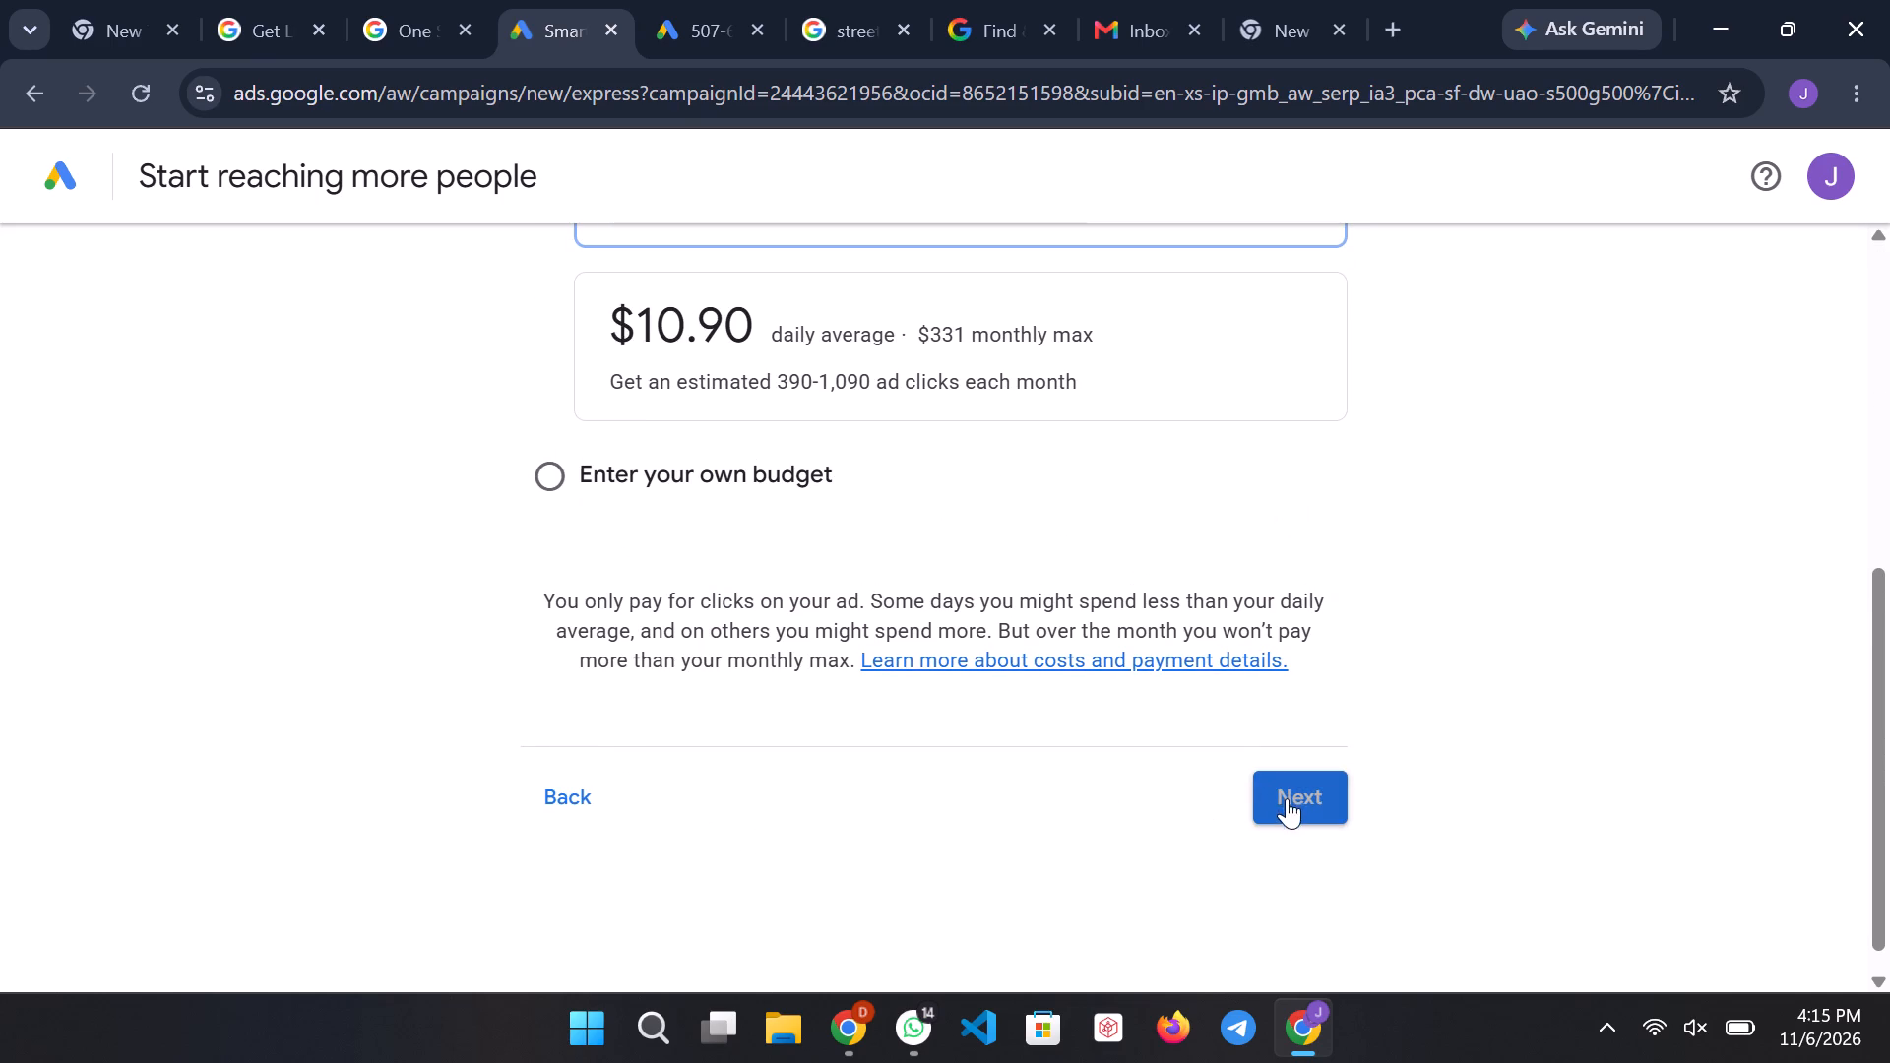
pyautogui.scroll(5, 1193, 739)
pyautogui.scroll(-1, 1193, 739)
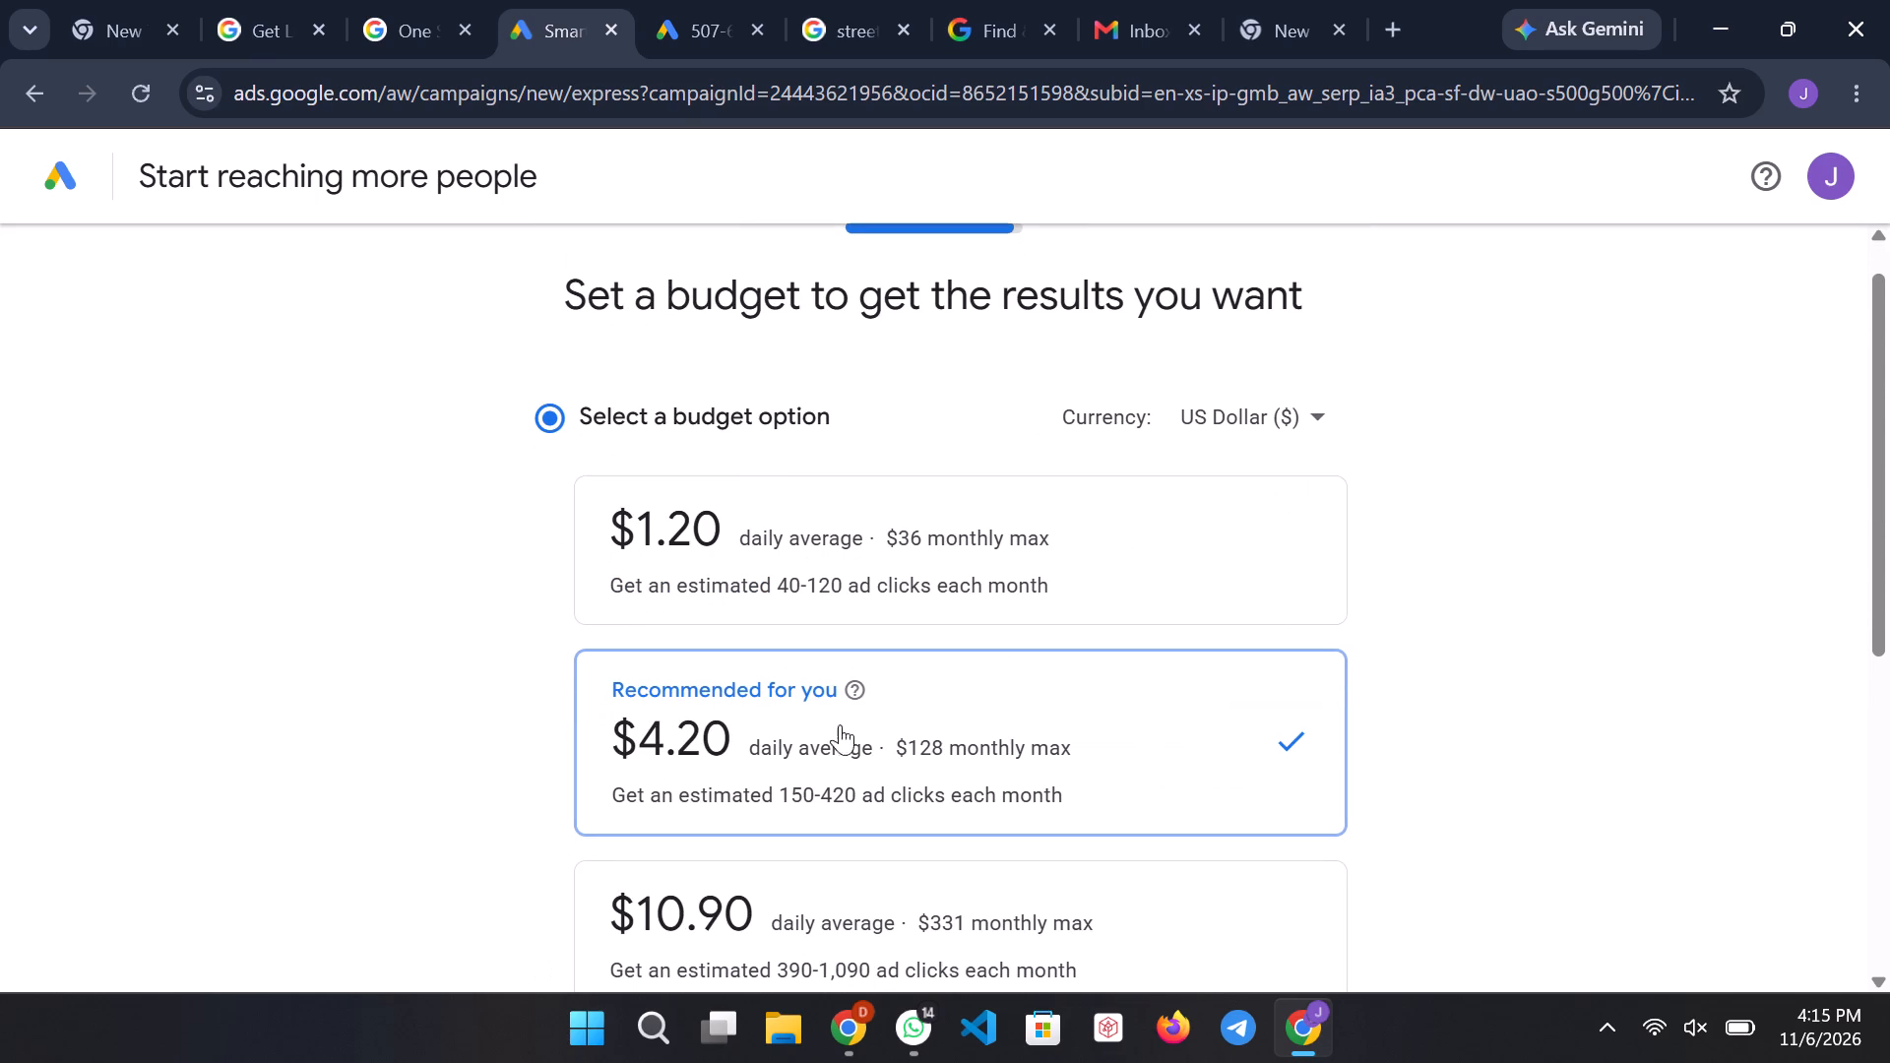
# Choose the $1.20 daily average budget option with a $36 monthly maximum and continue to the campaign review.
pyautogui.click(982, 538)
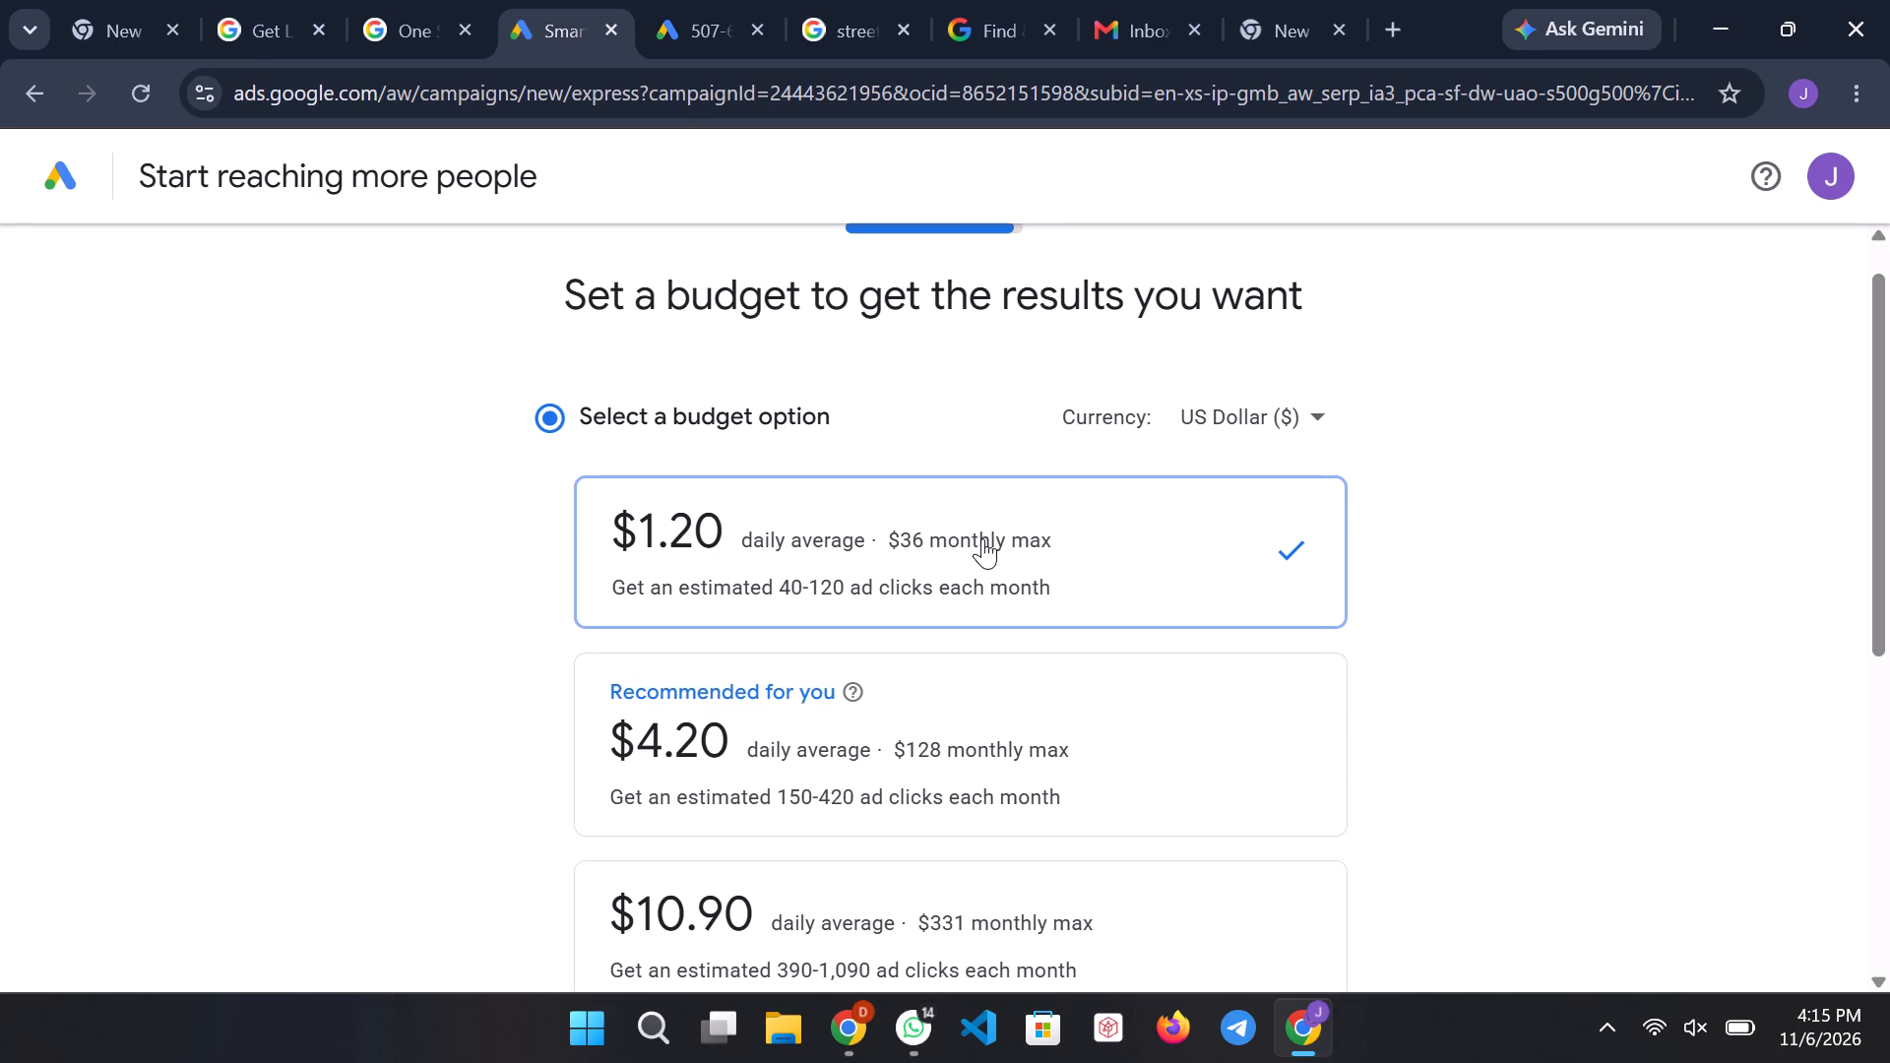
pyautogui.scroll(-1, 982, 538)
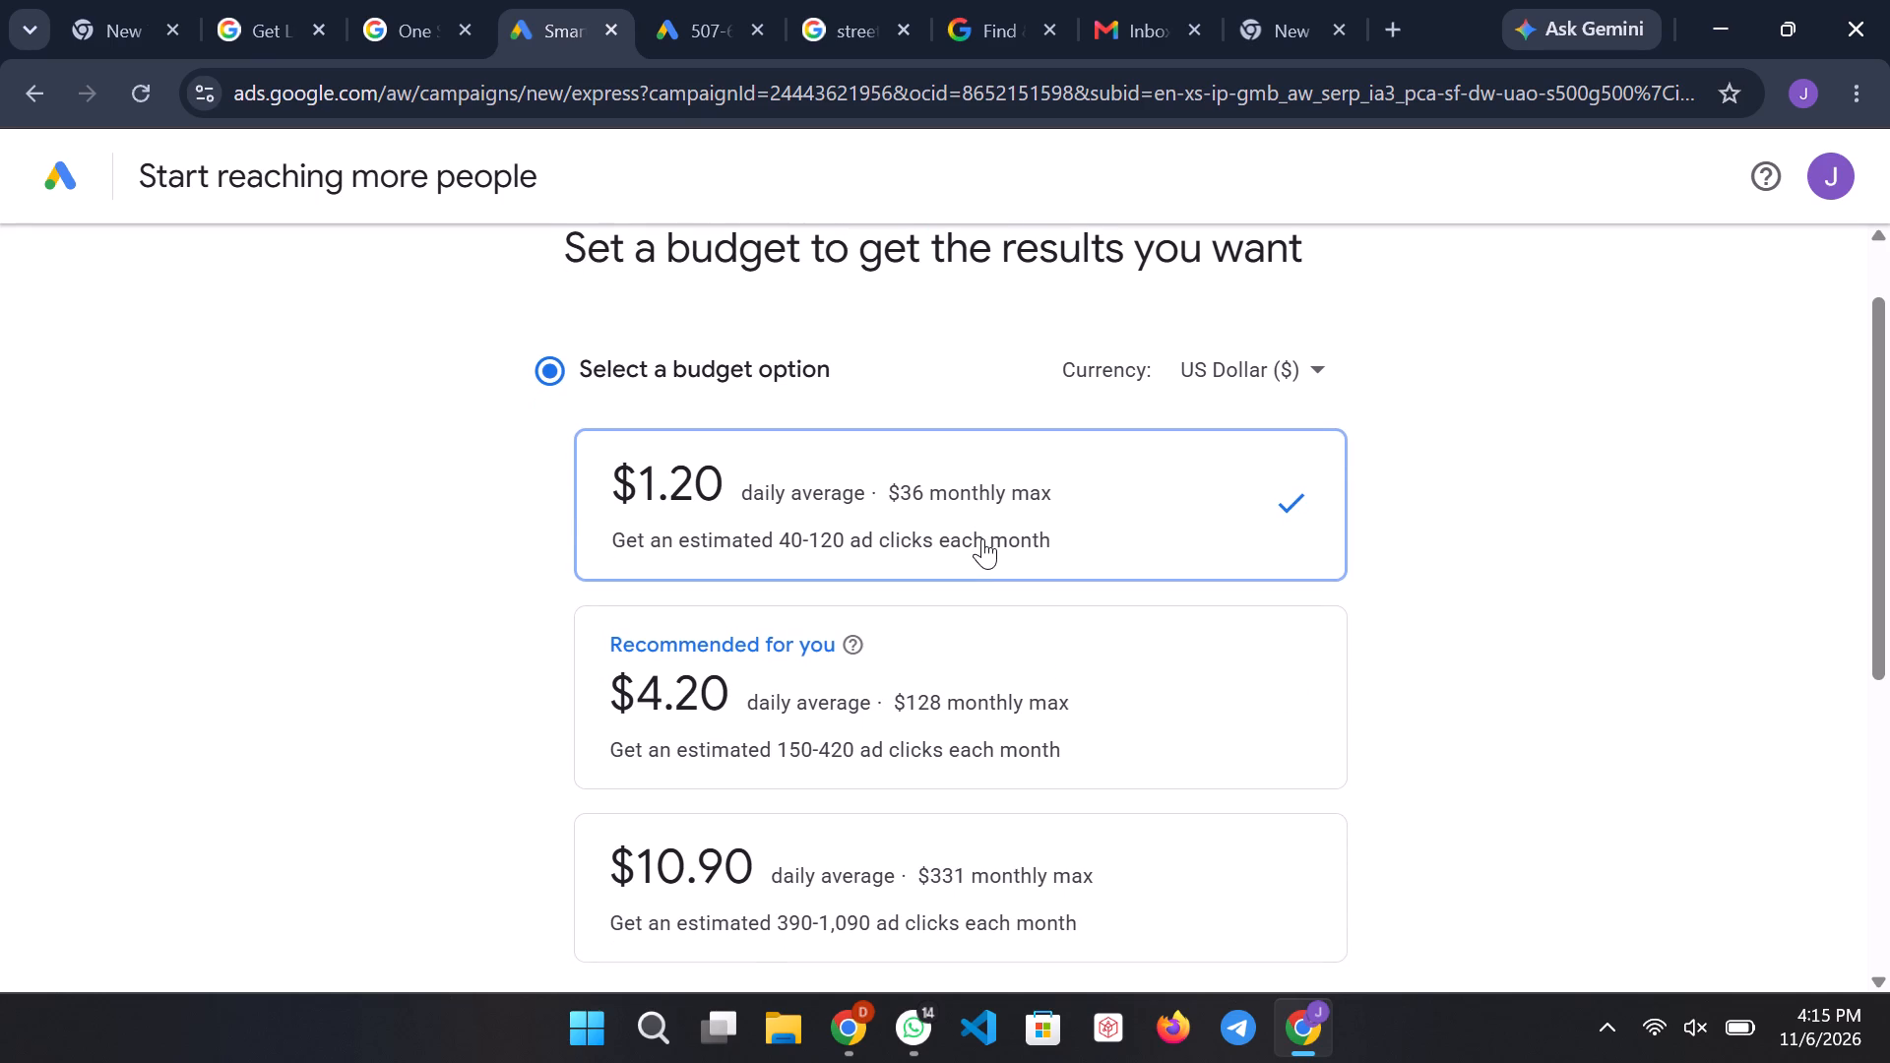
pyautogui.scroll(-2, 982, 538)
pyautogui.scroll(1, 1084, 731)
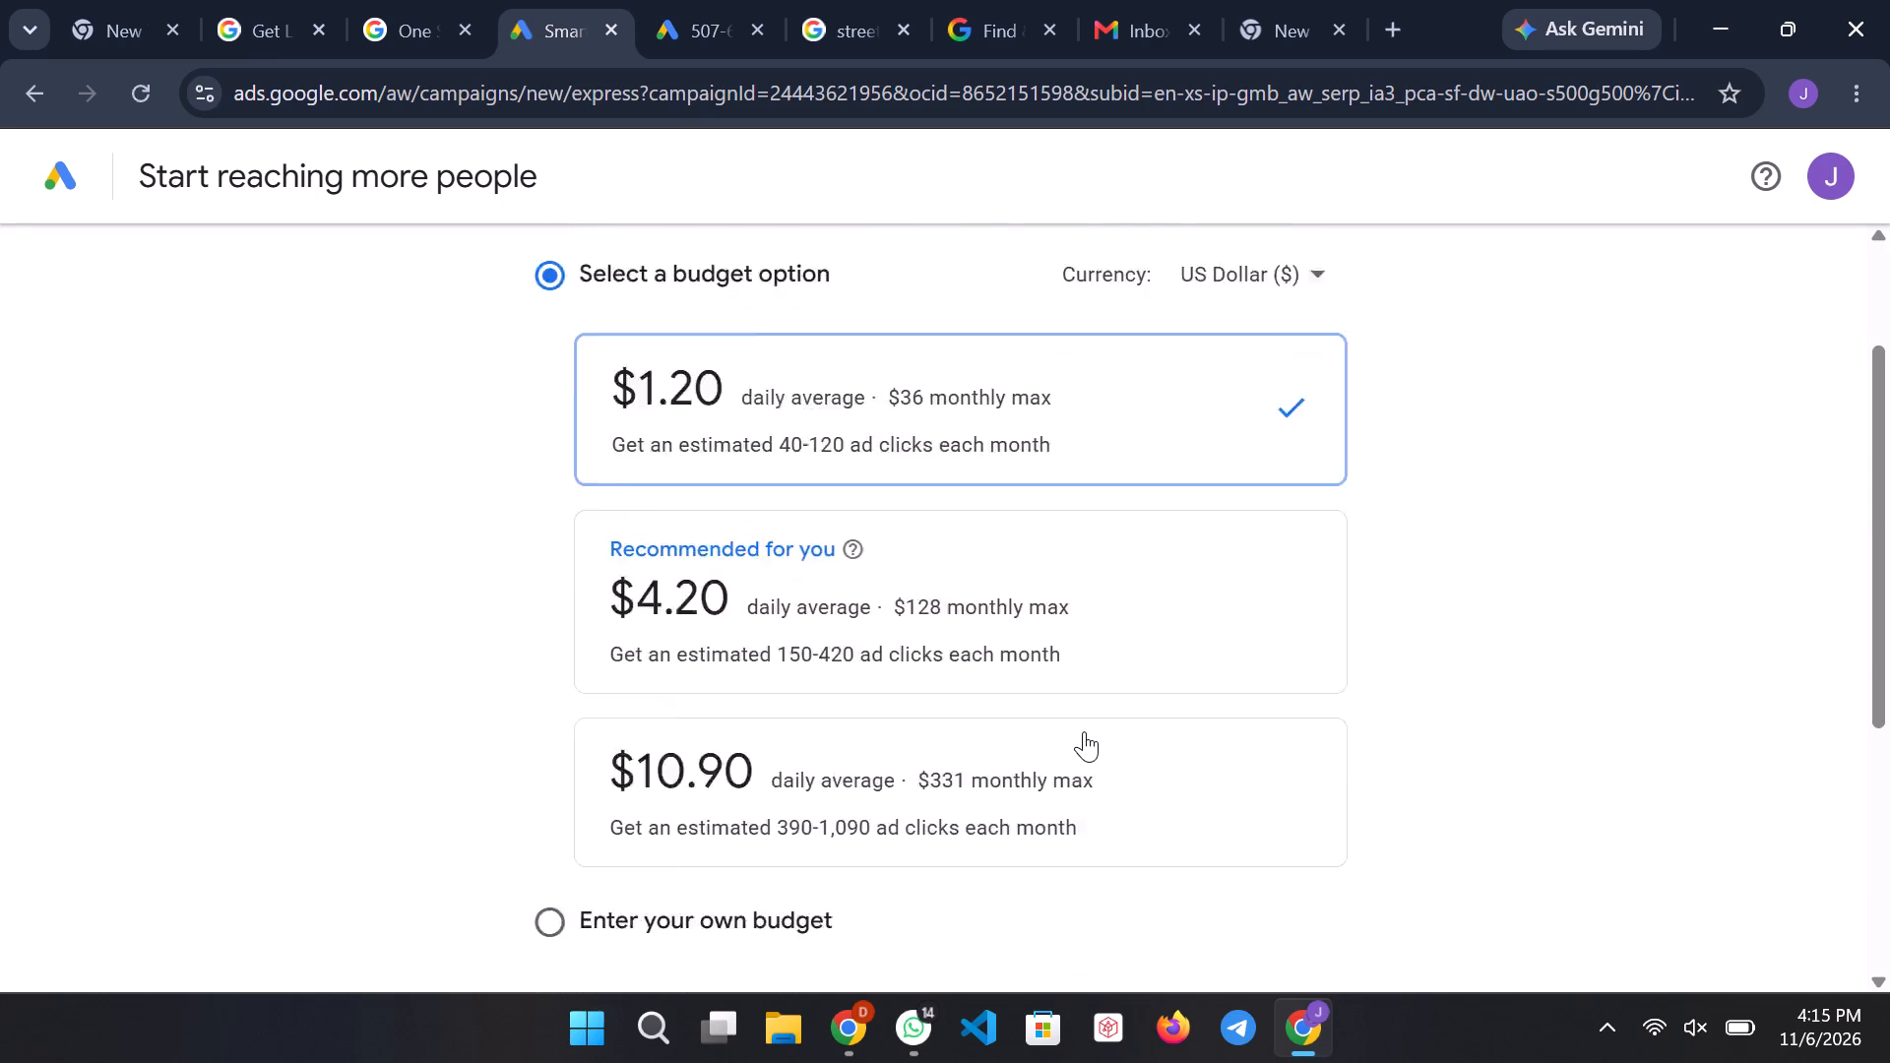
pyautogui.scroll(1, 1084, 731)
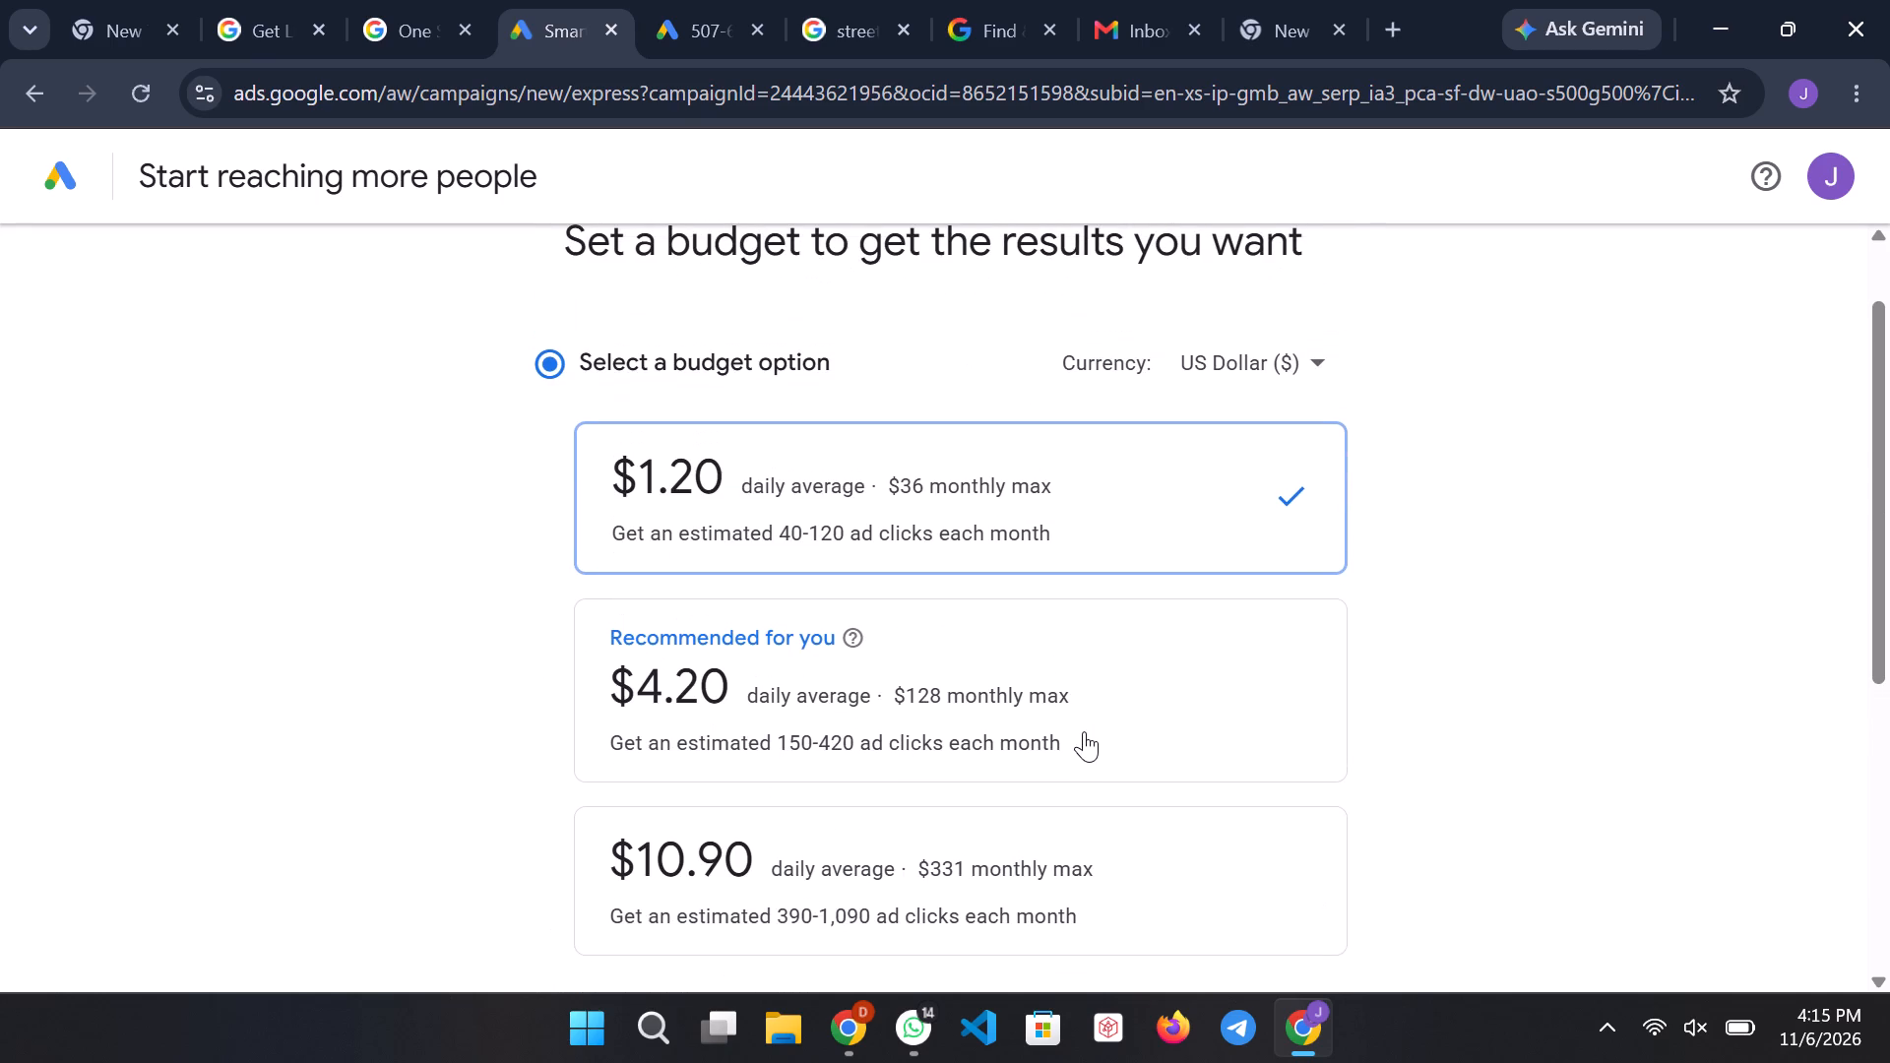
pyautogui.scroll(-3, 1084, 731)
pyautogui.click(1311, 821)
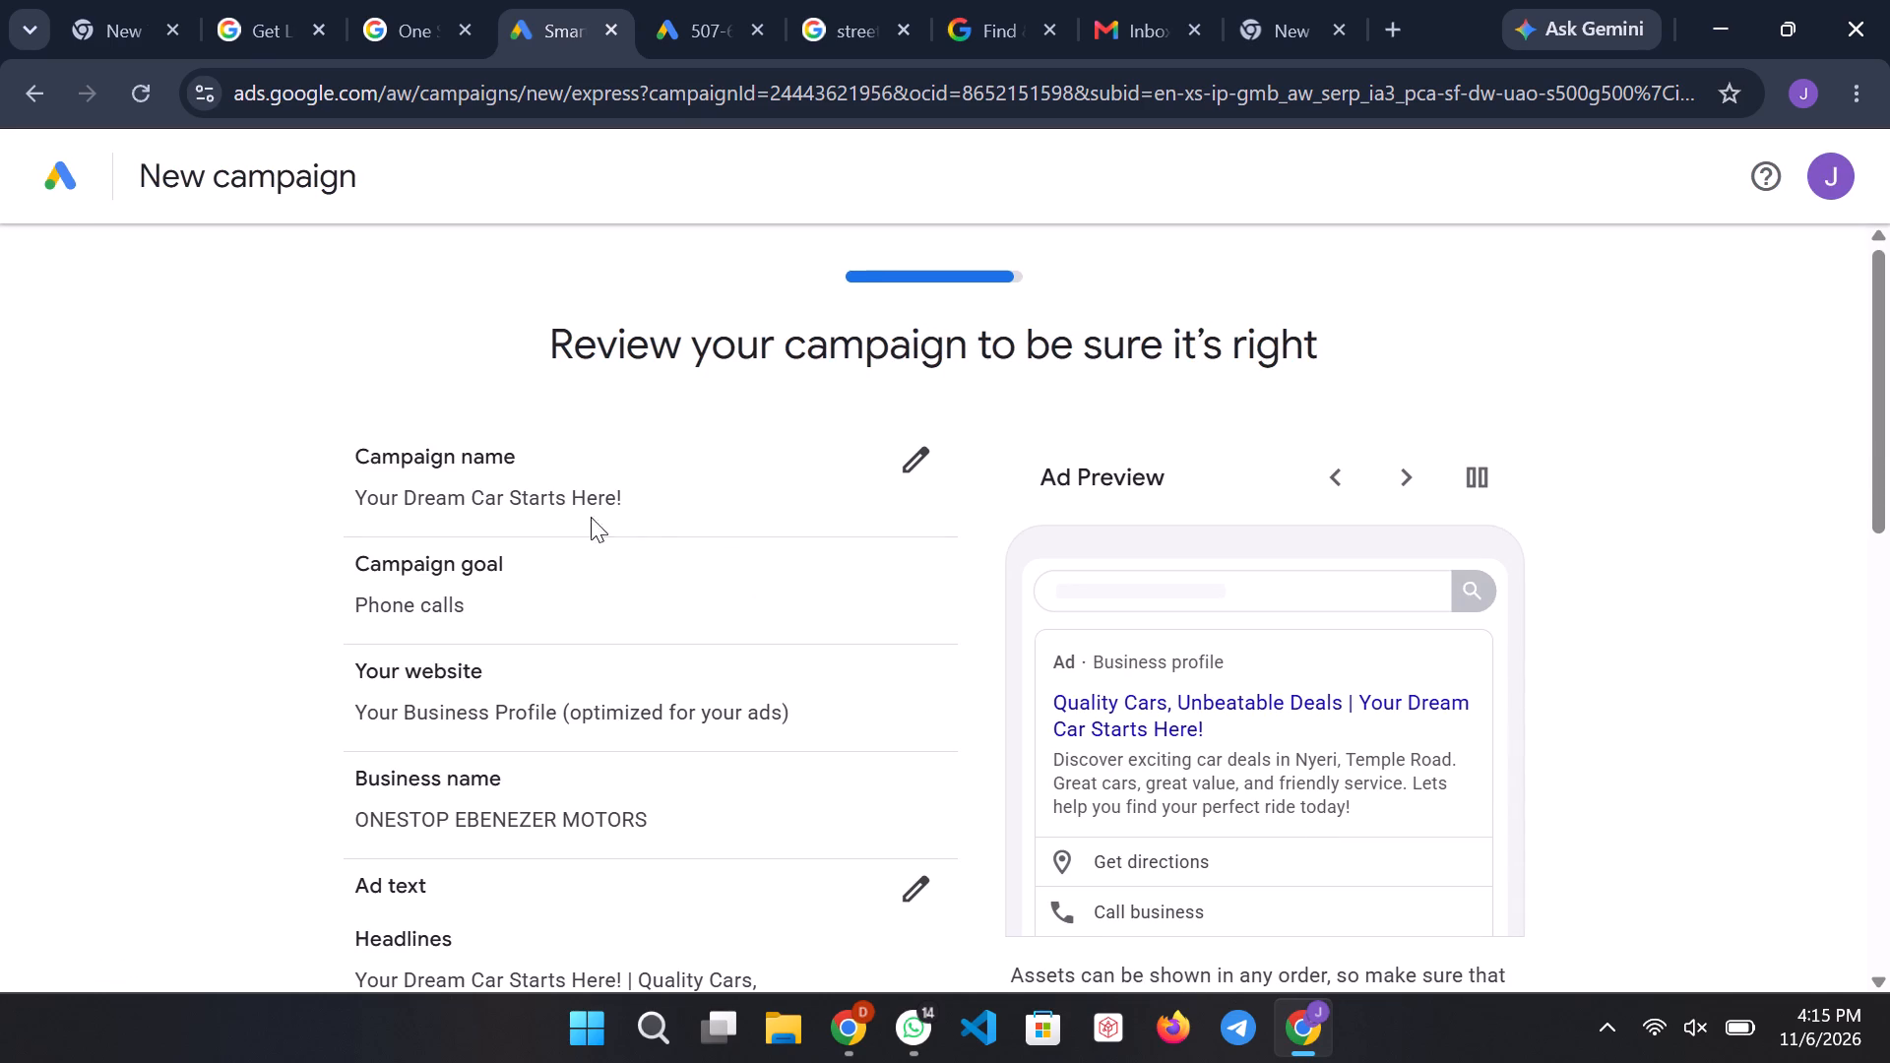
# Review the campaign's name, goal, ad text, images, locations, keyword themes and budget, and proceed to the payment information.
pyautogui.scroll(-1, 590, 608)
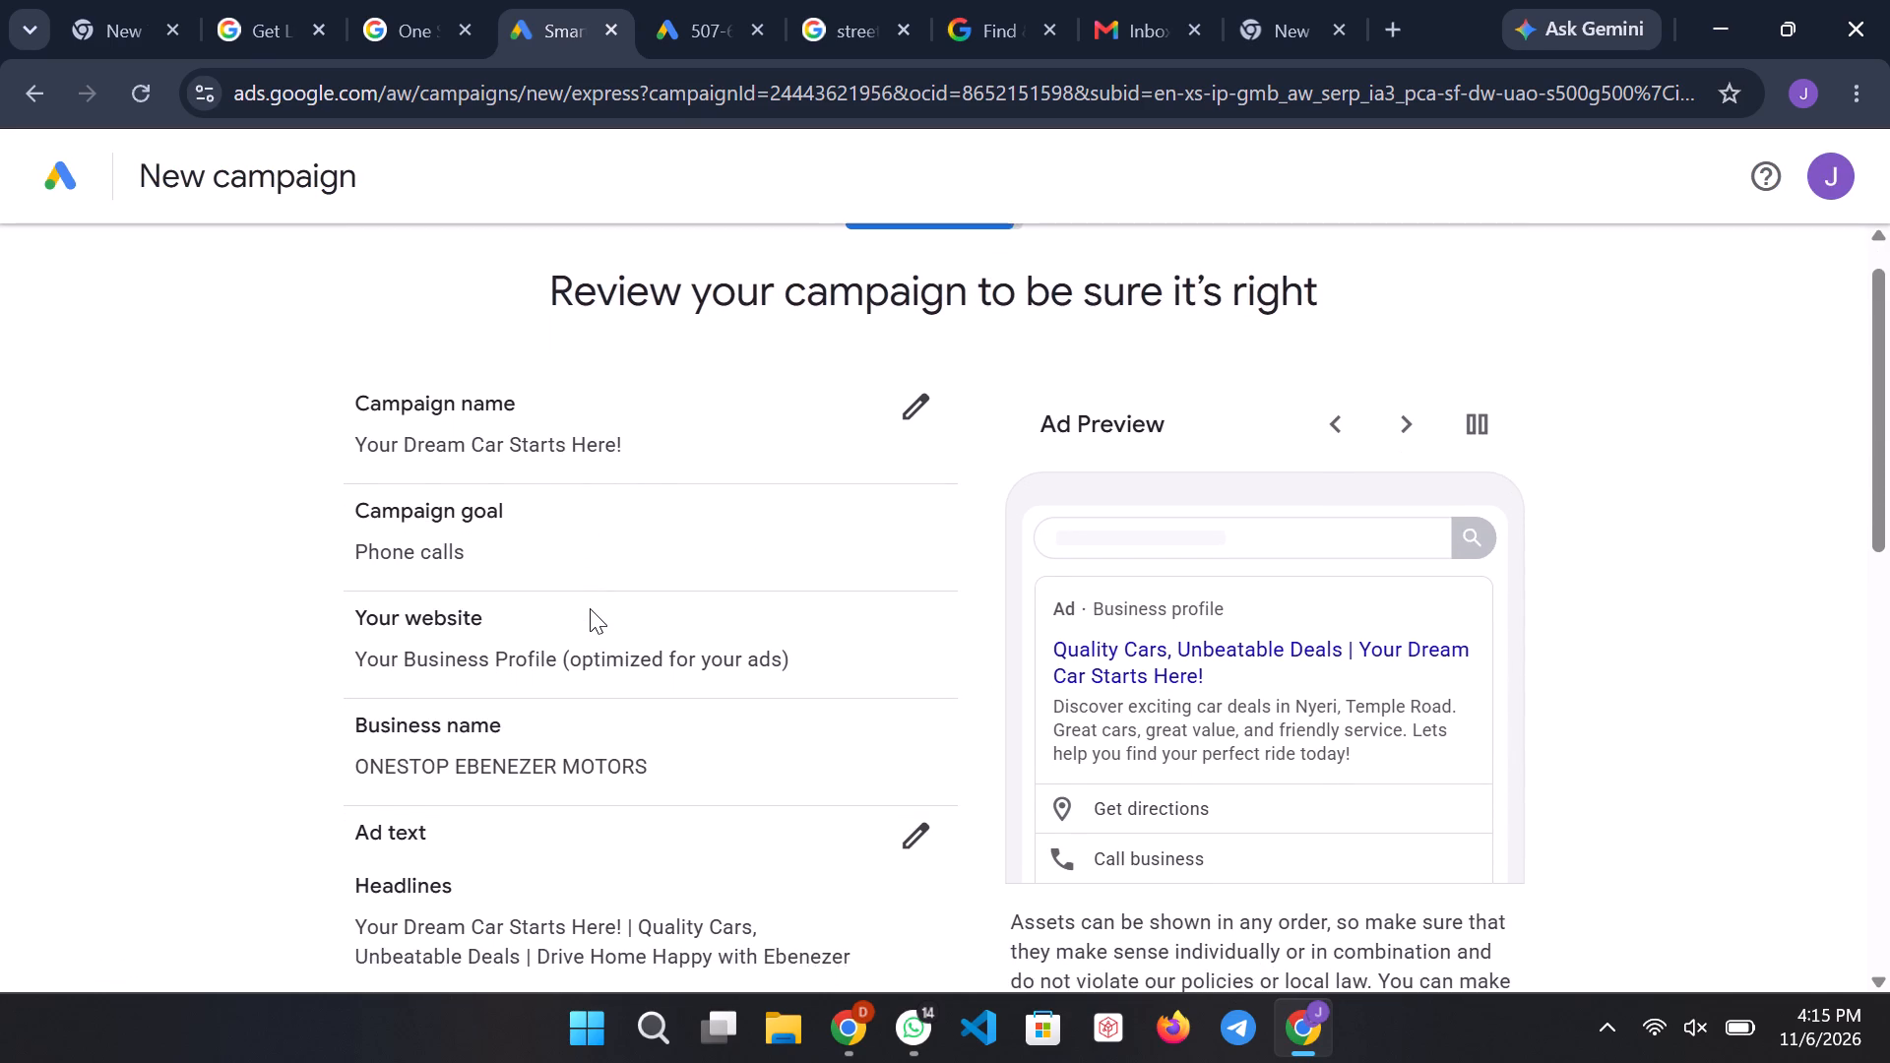
pyautogui.scroll(-4, 590, 608)
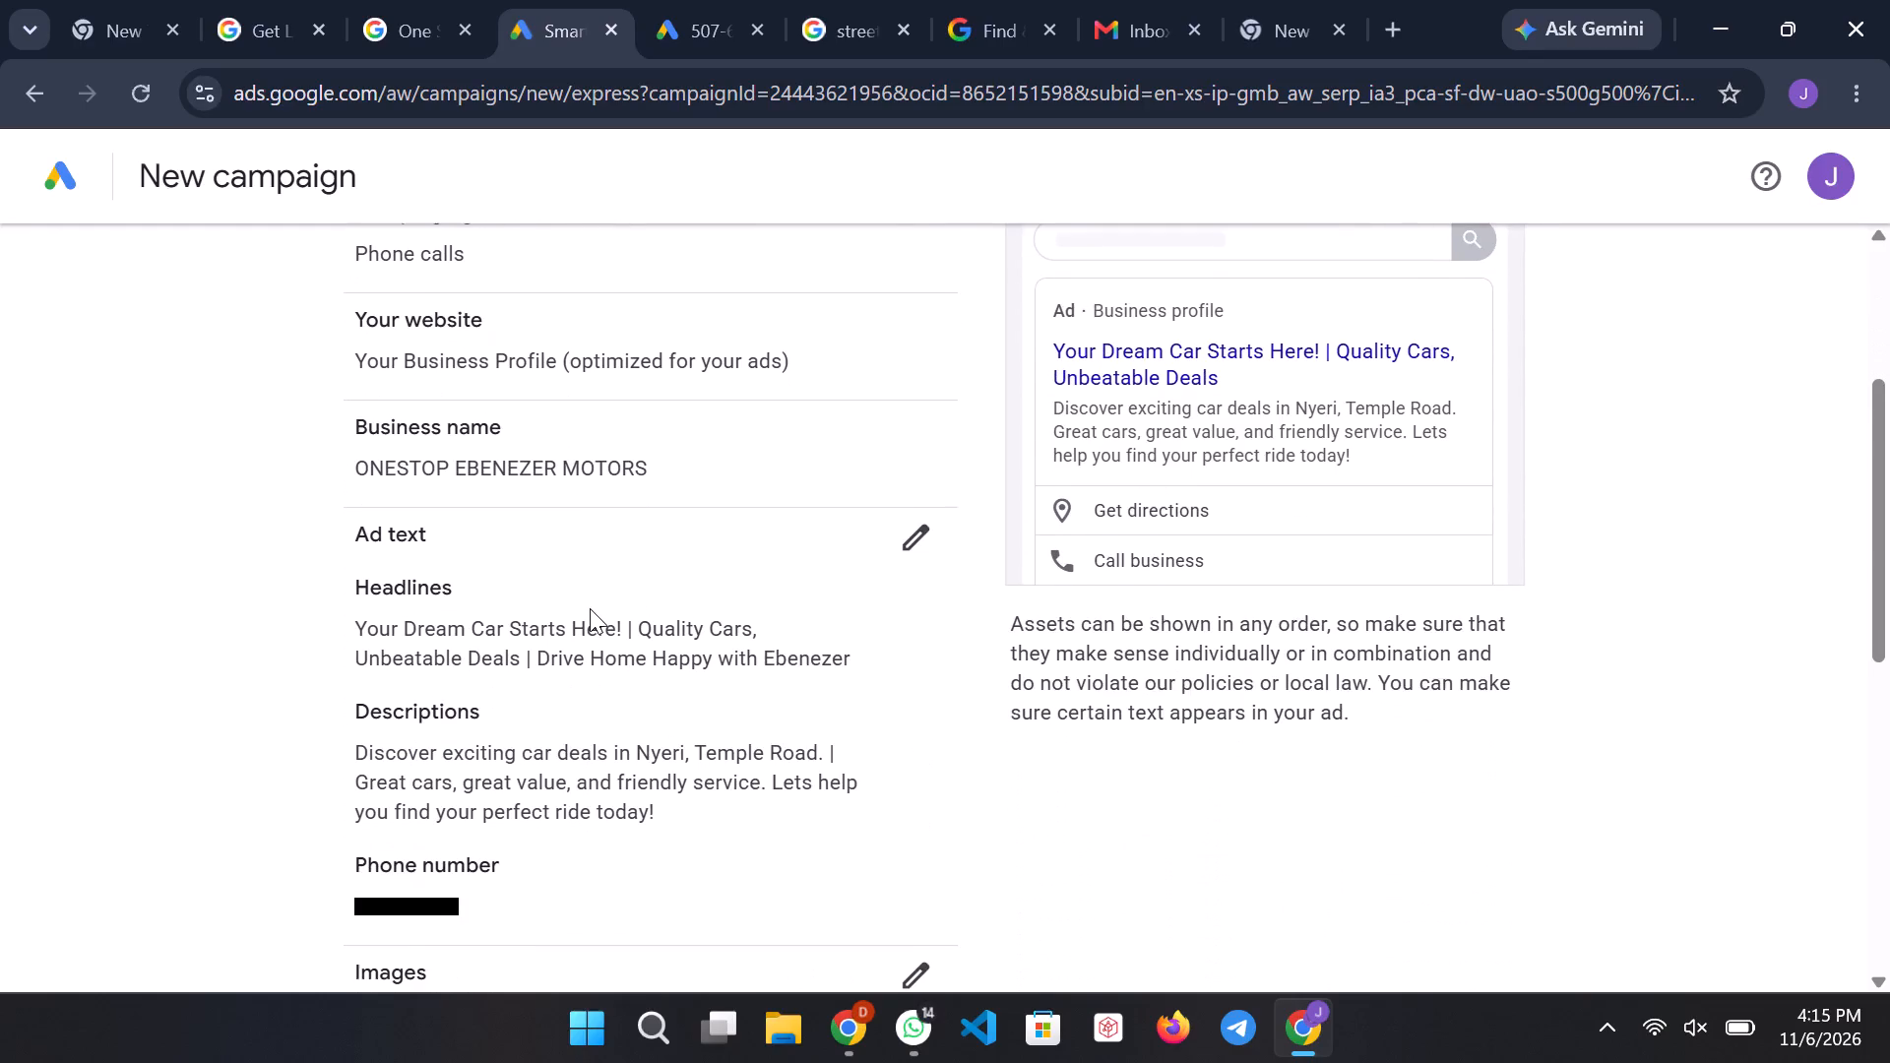
pyautogui.scroll(-3, 590, 608)
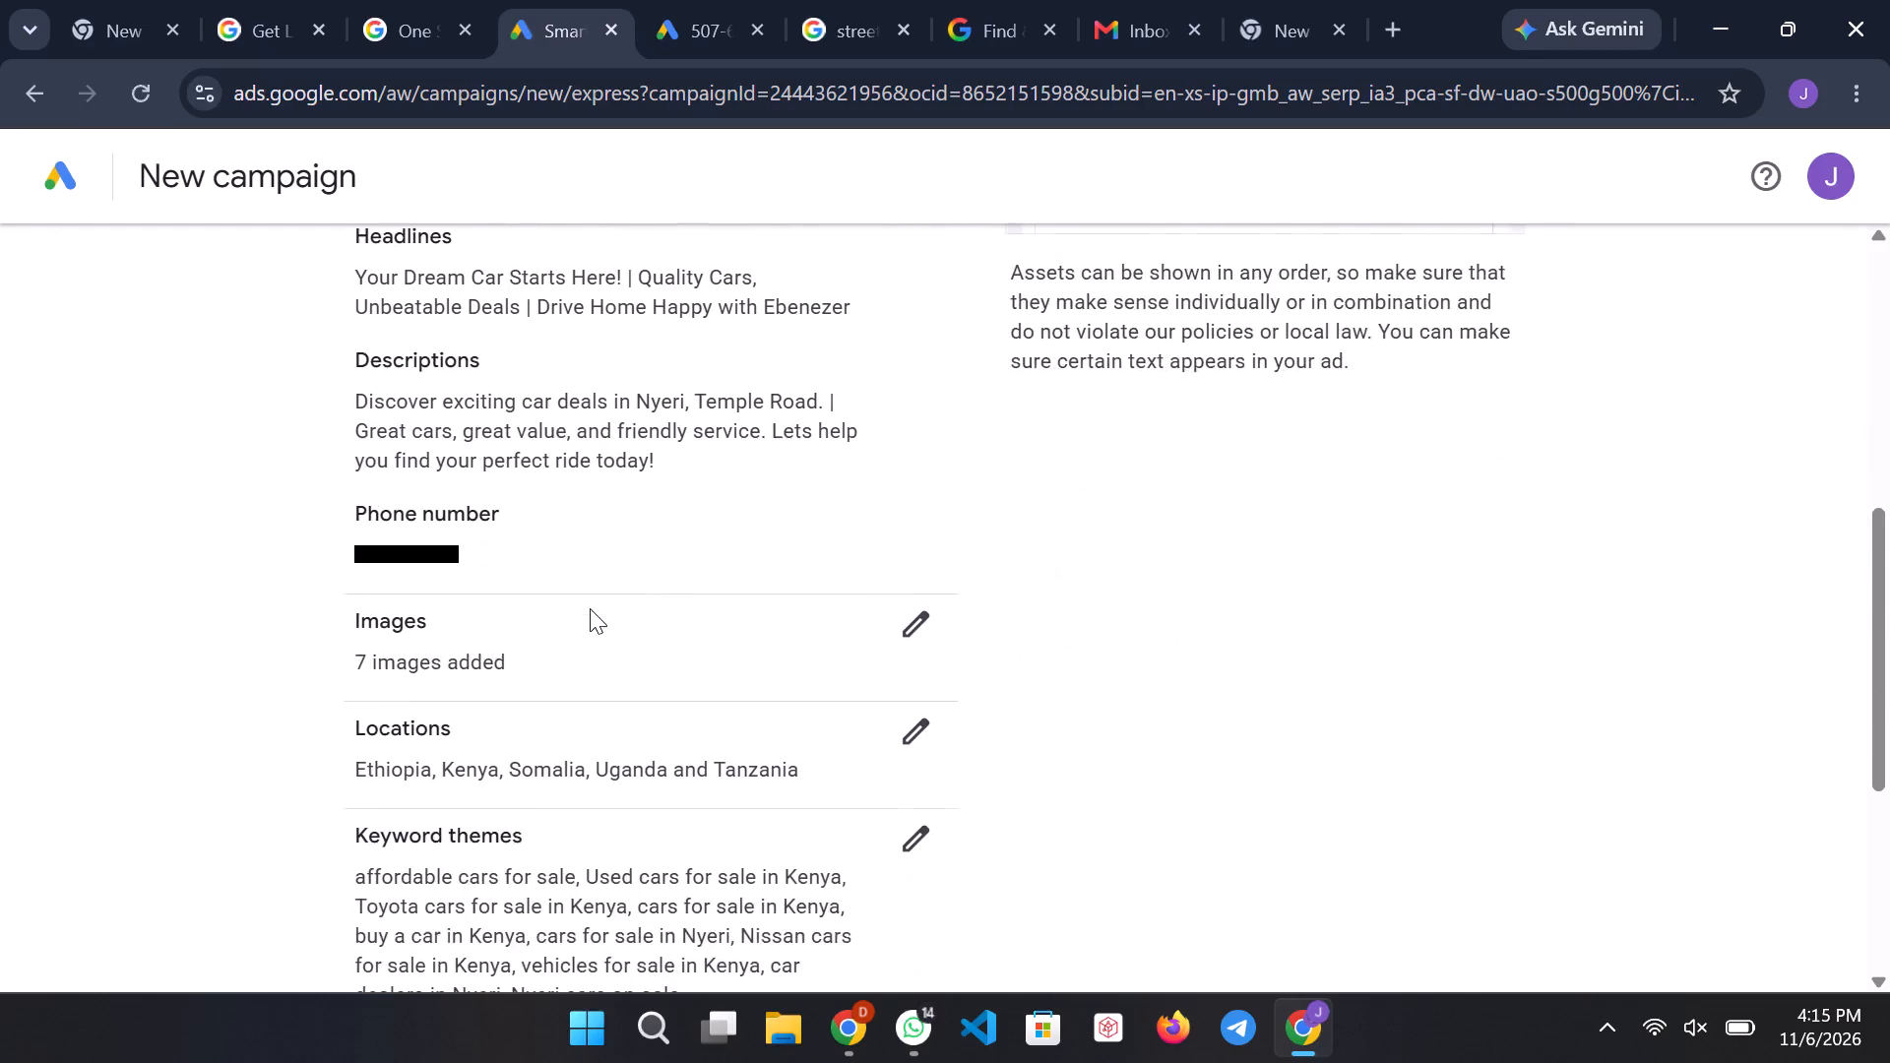
pyautogui.scroll(-2, 590, 608)
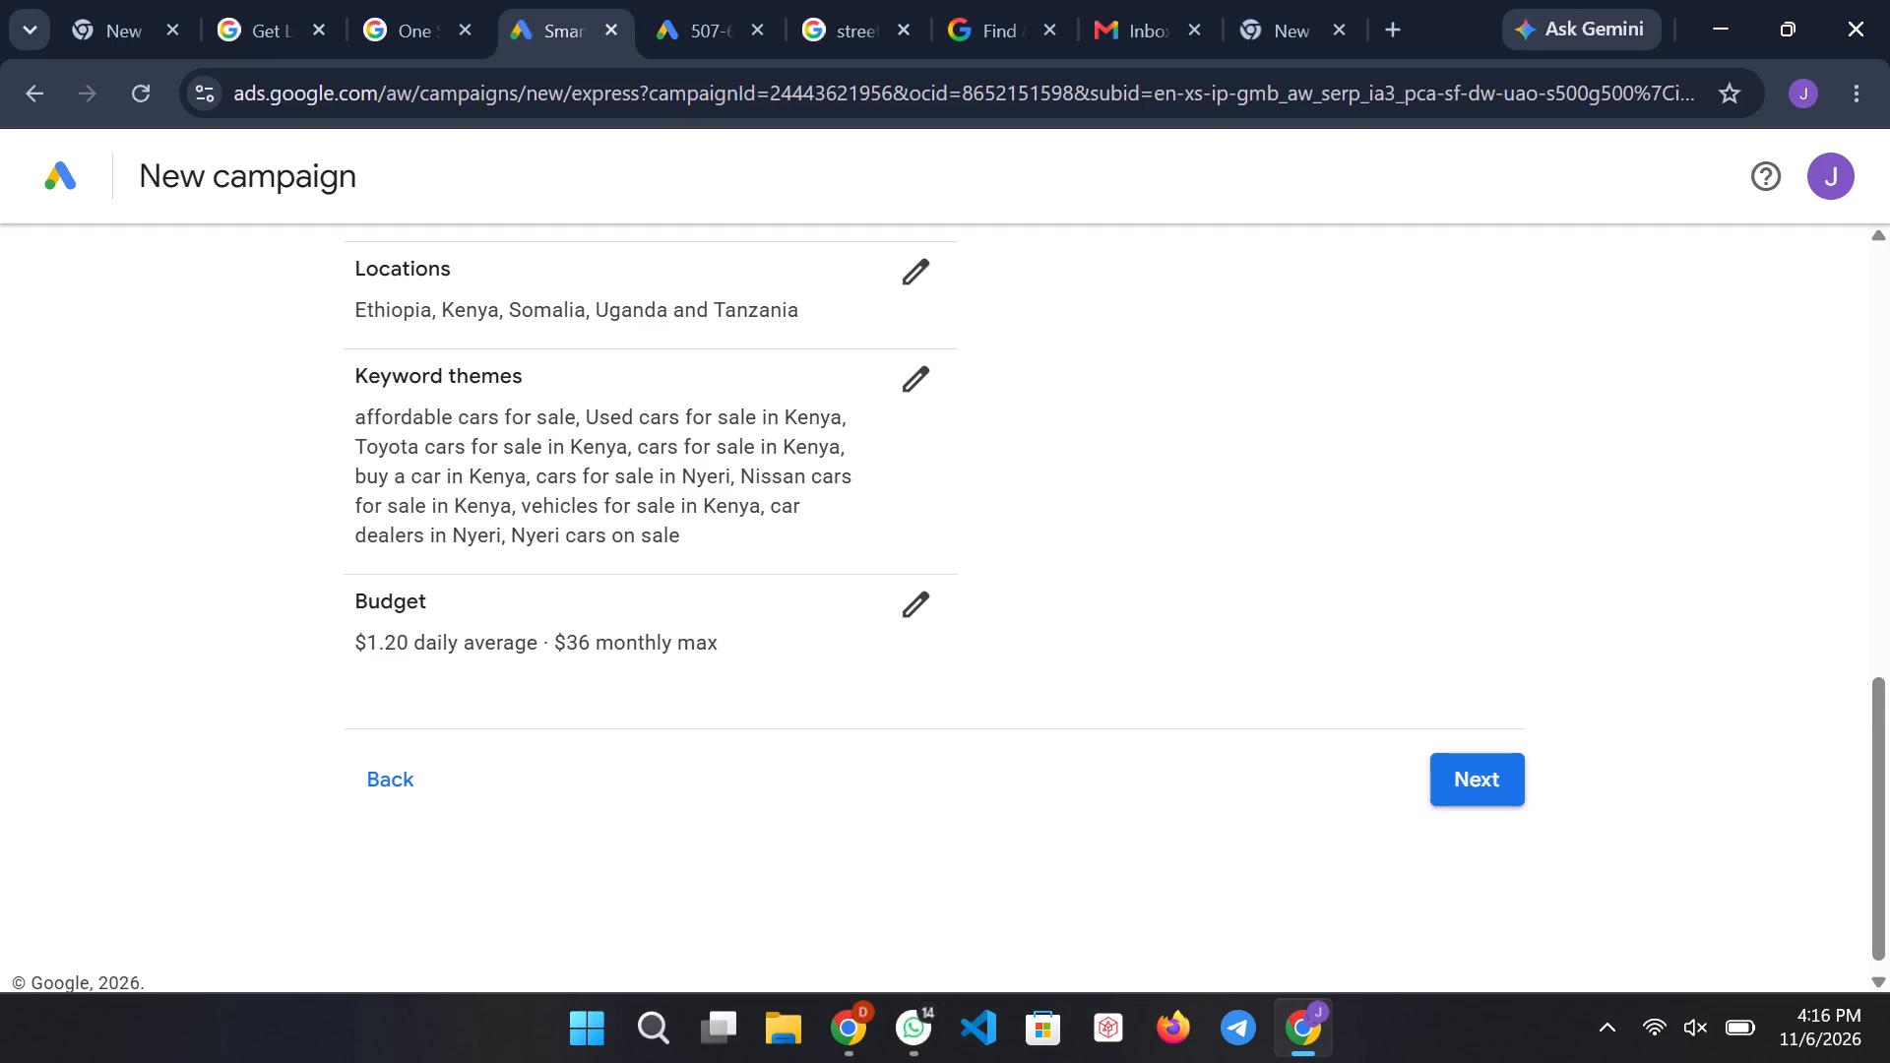
pyautogui.click(1454, 780)
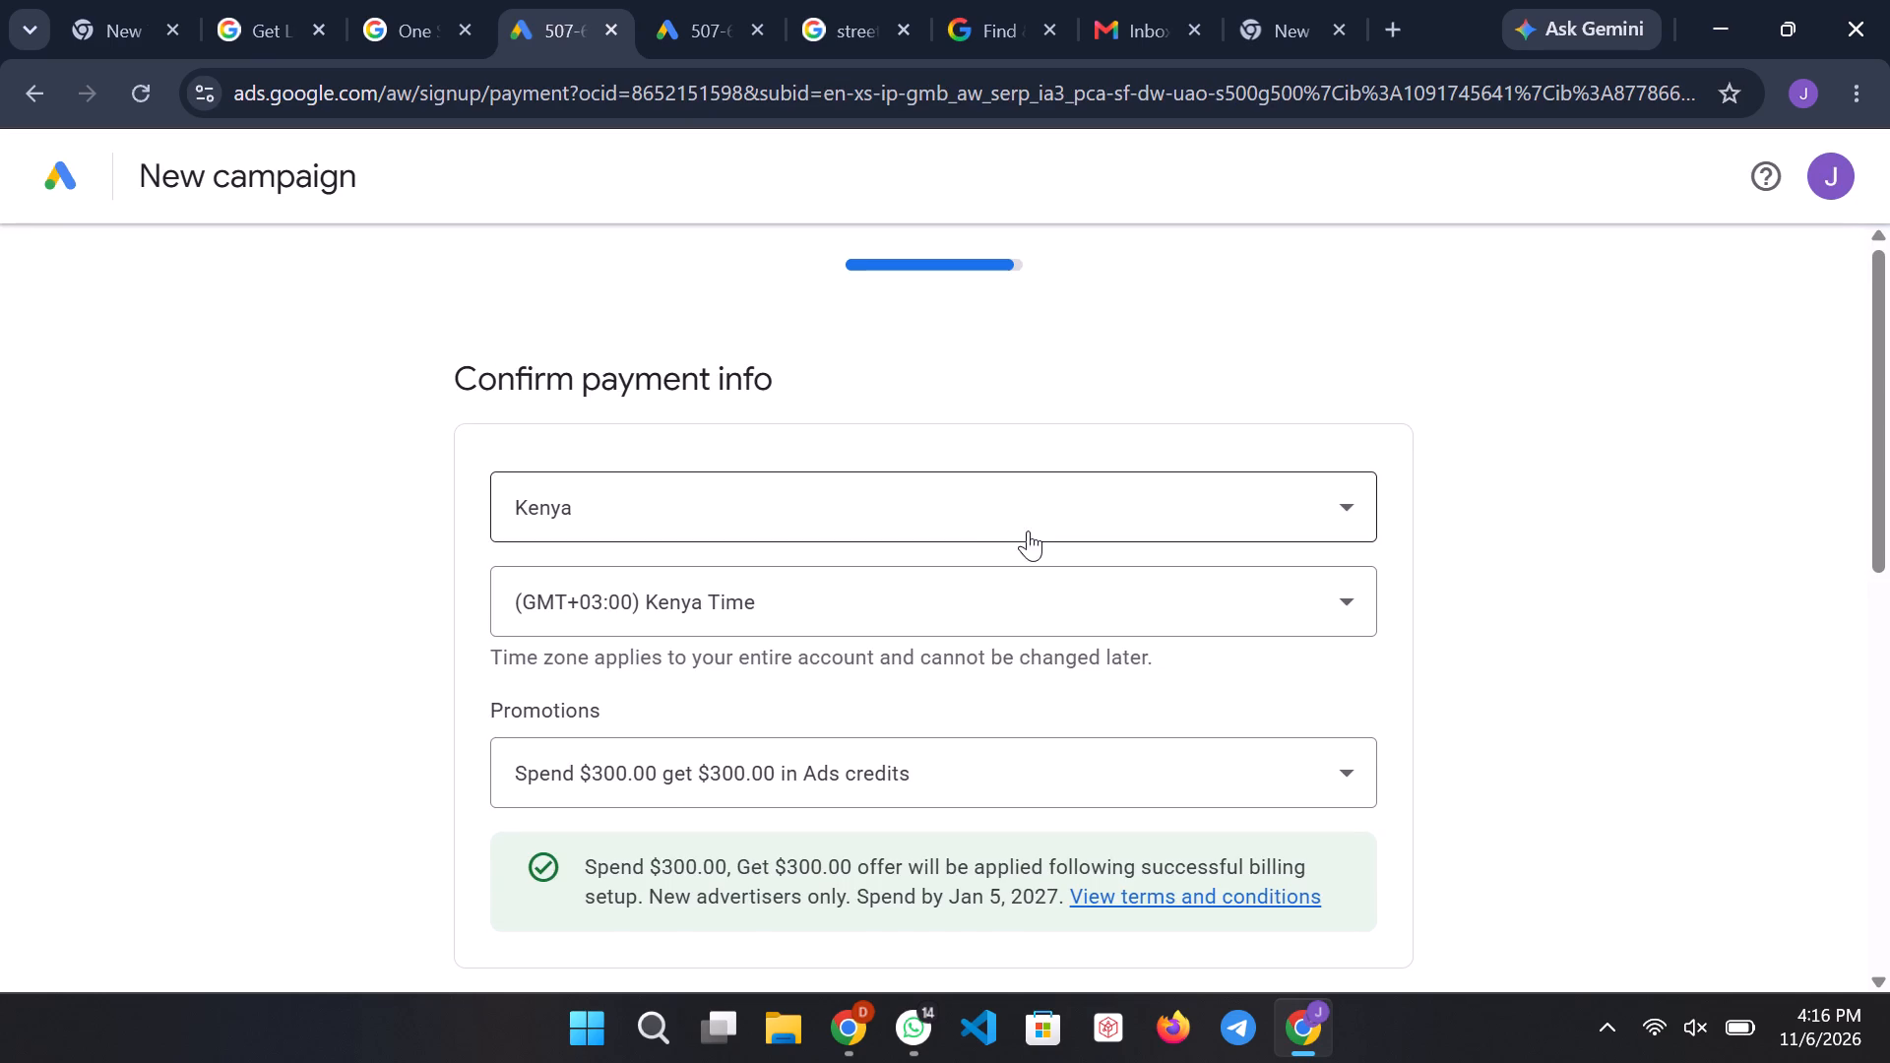
# Examine the payment information's country choices, time zone, promotional offer and payments profile details.
pyautogui.click(1002, 509)
pyautogui.click(1492, 469)
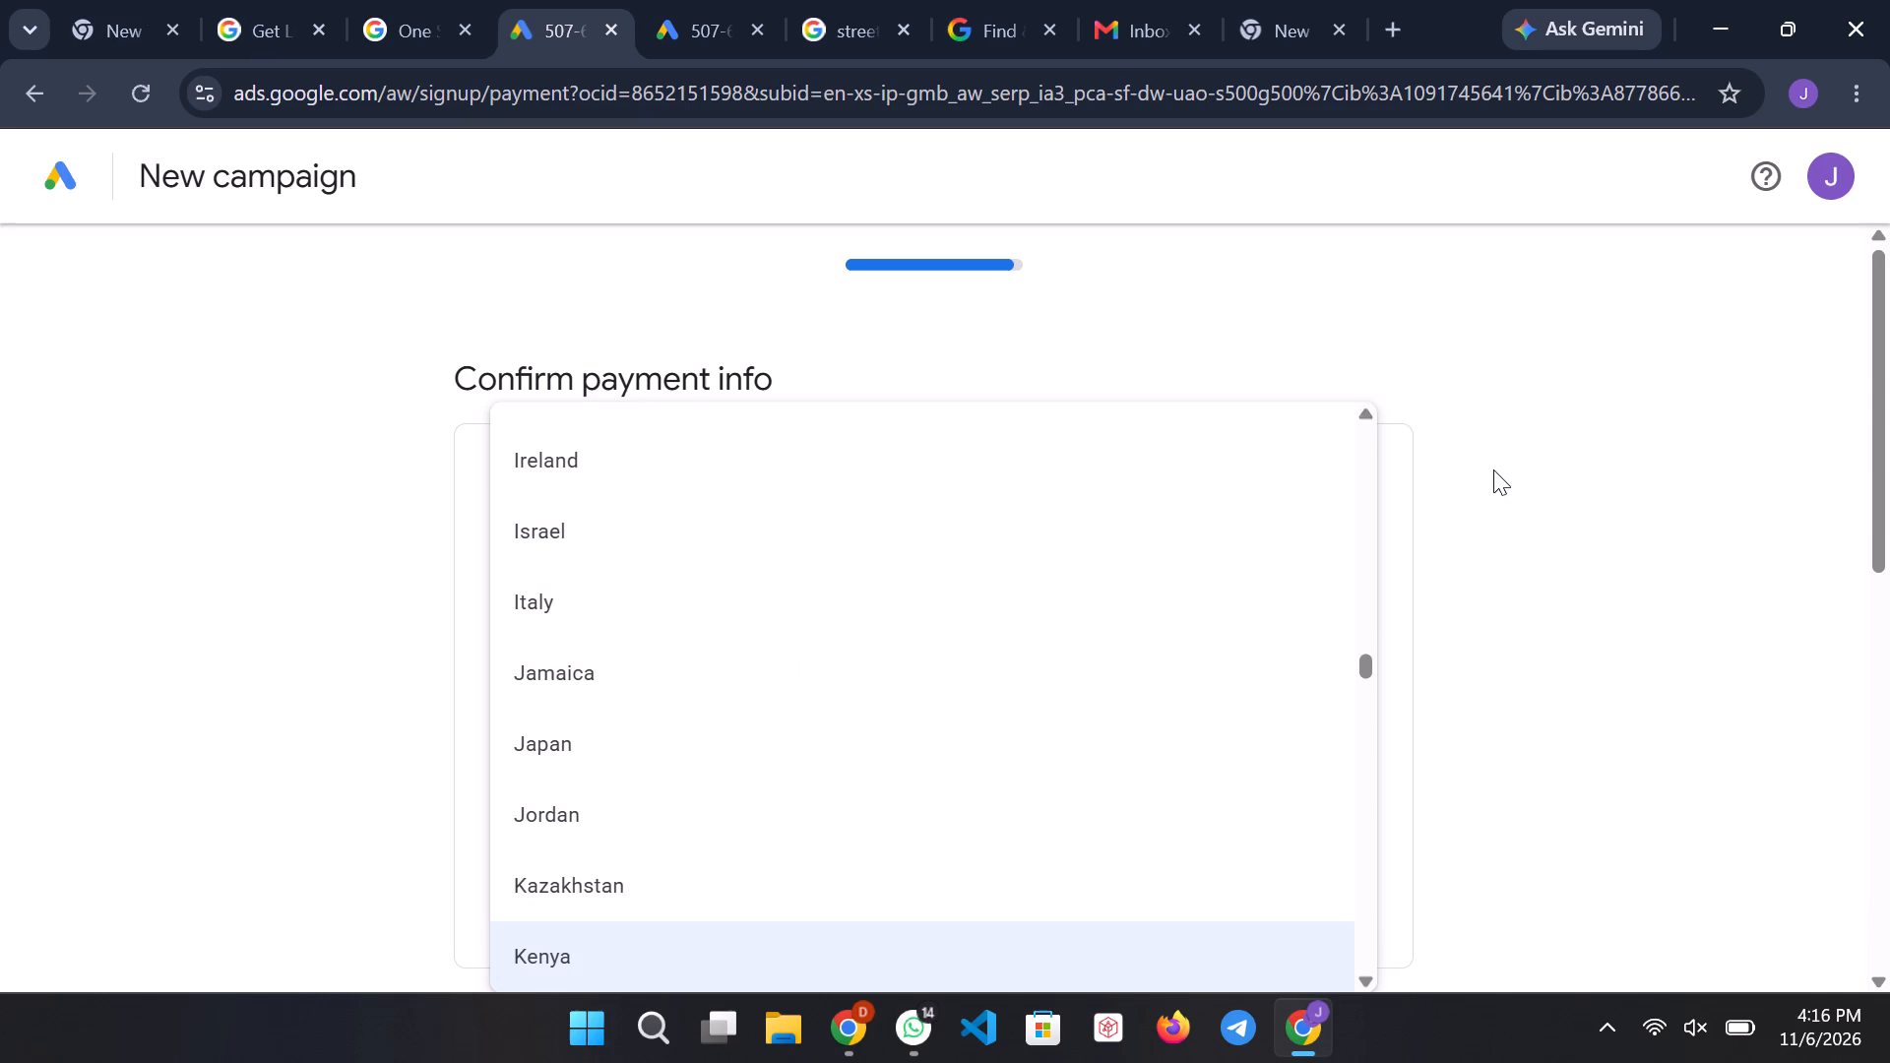
pyautogui.scroll(-1, 1010, 636)
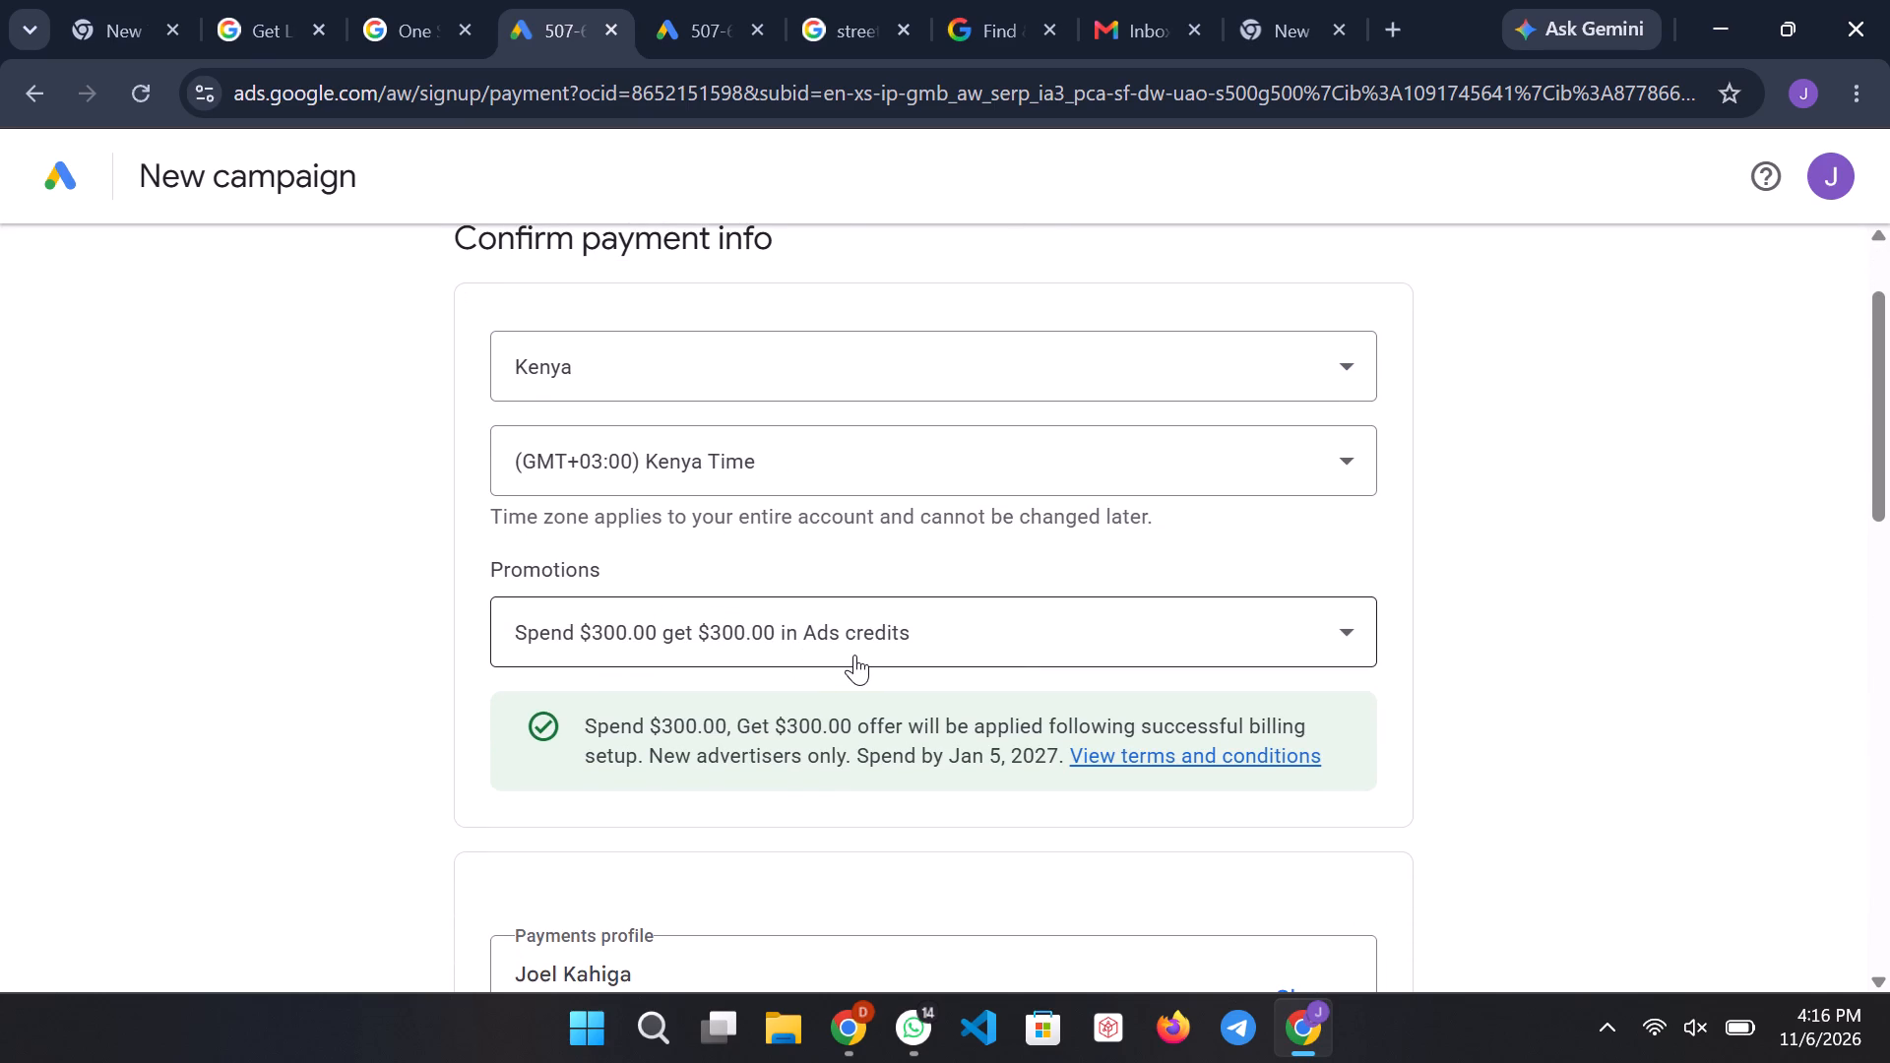
pyautogui.scroll(-1, 854, 655)
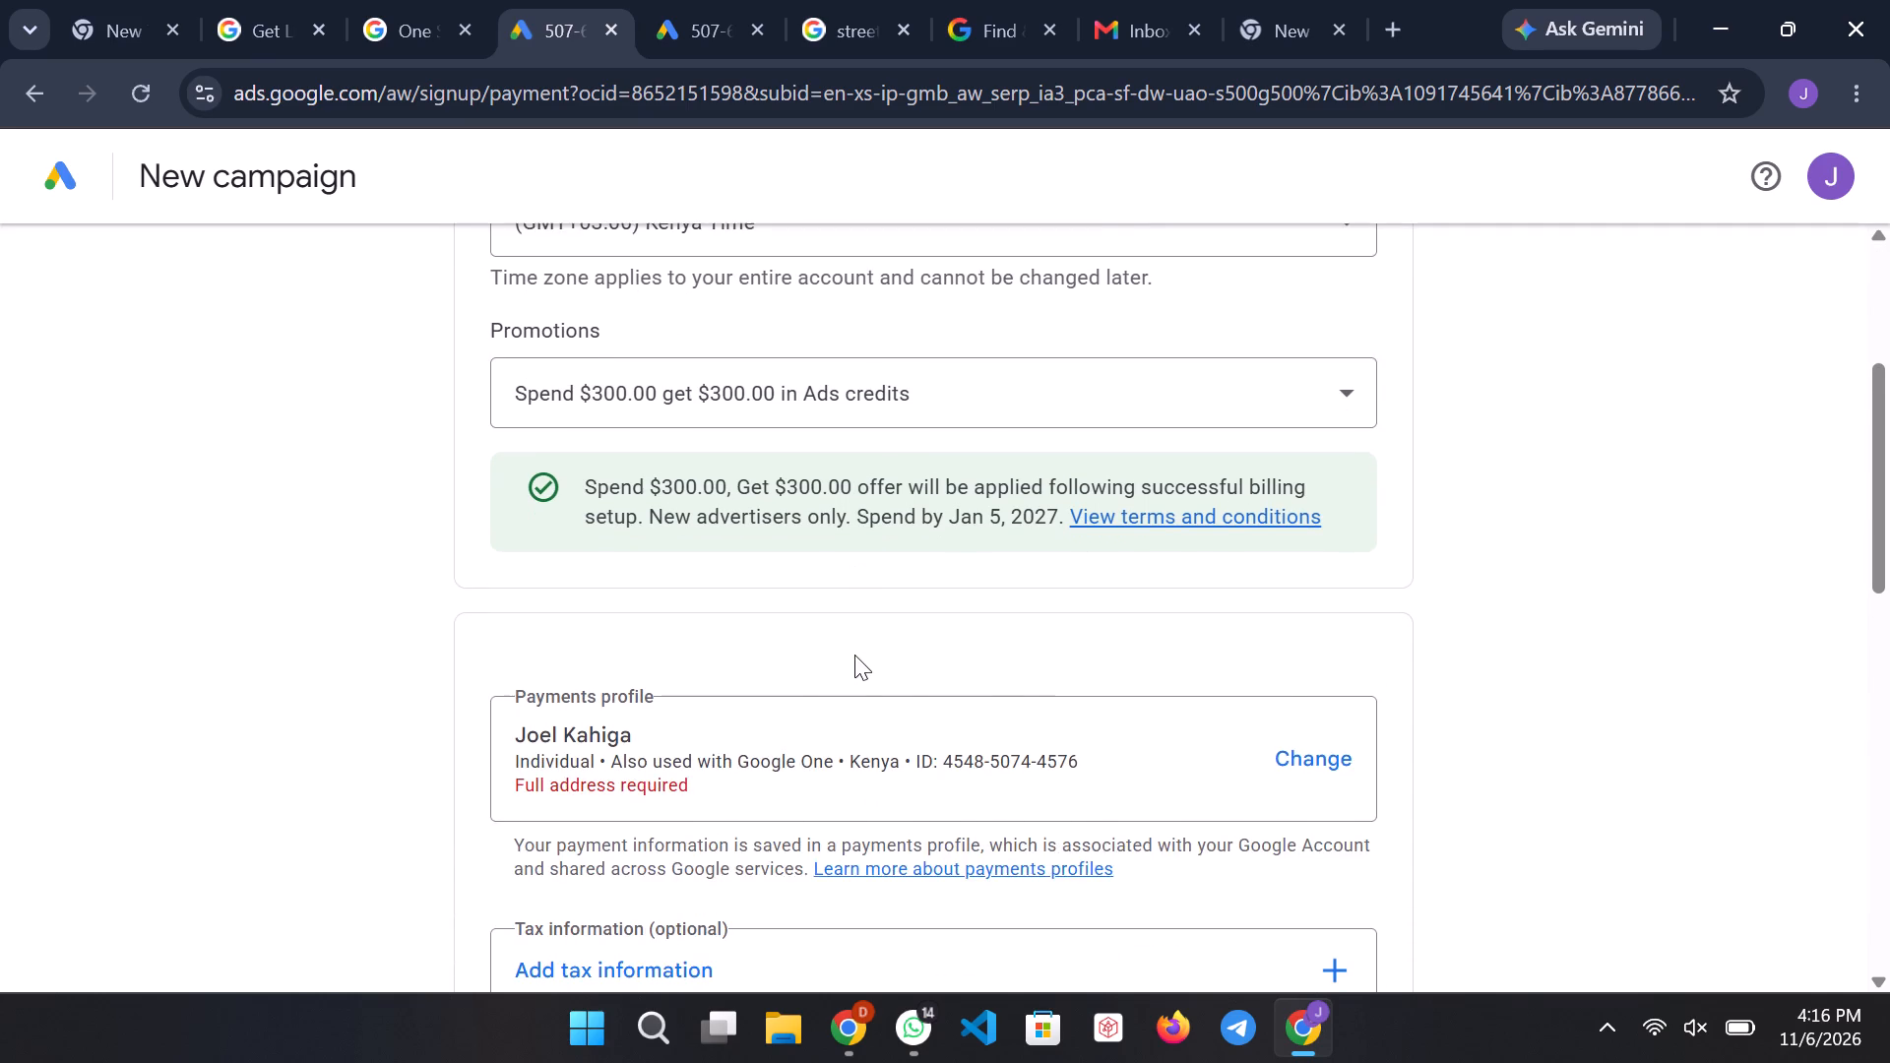
pyautogui.scroll(-2, 854, 655)
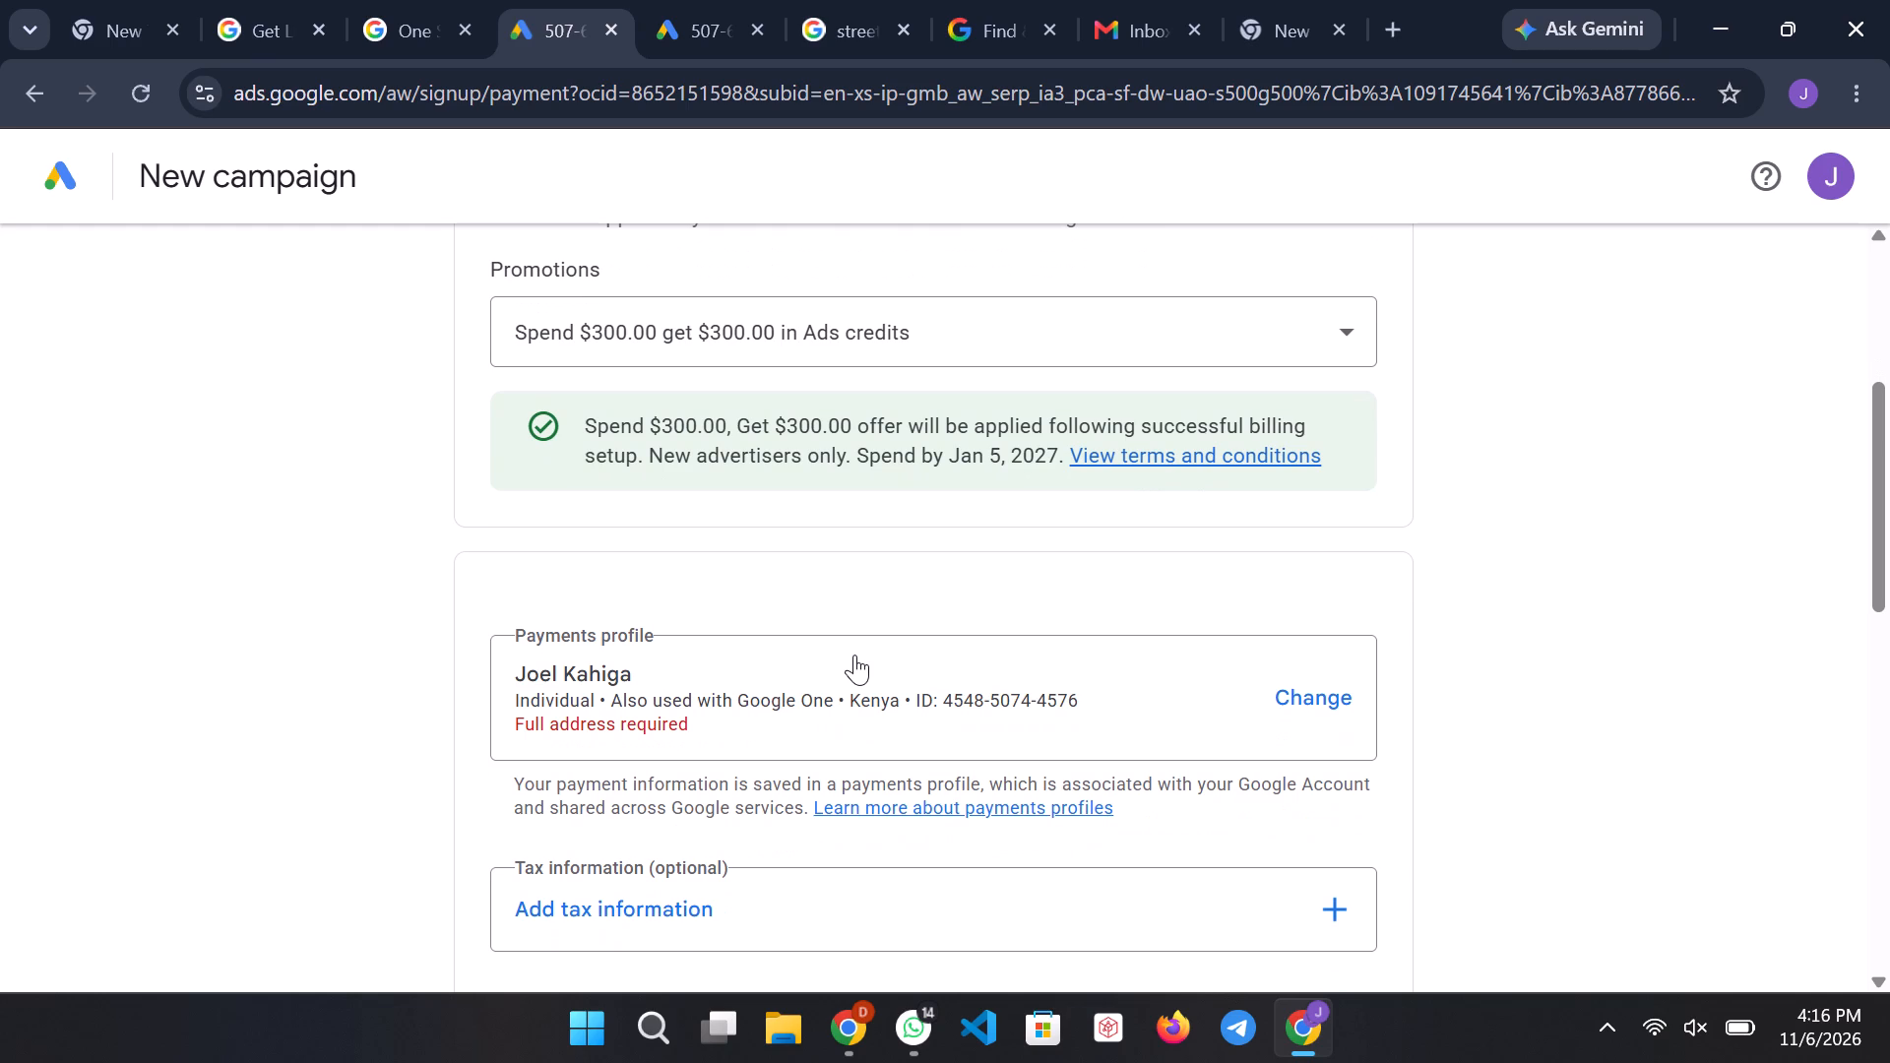
pyautogui.scroll(-1, 854, 655)
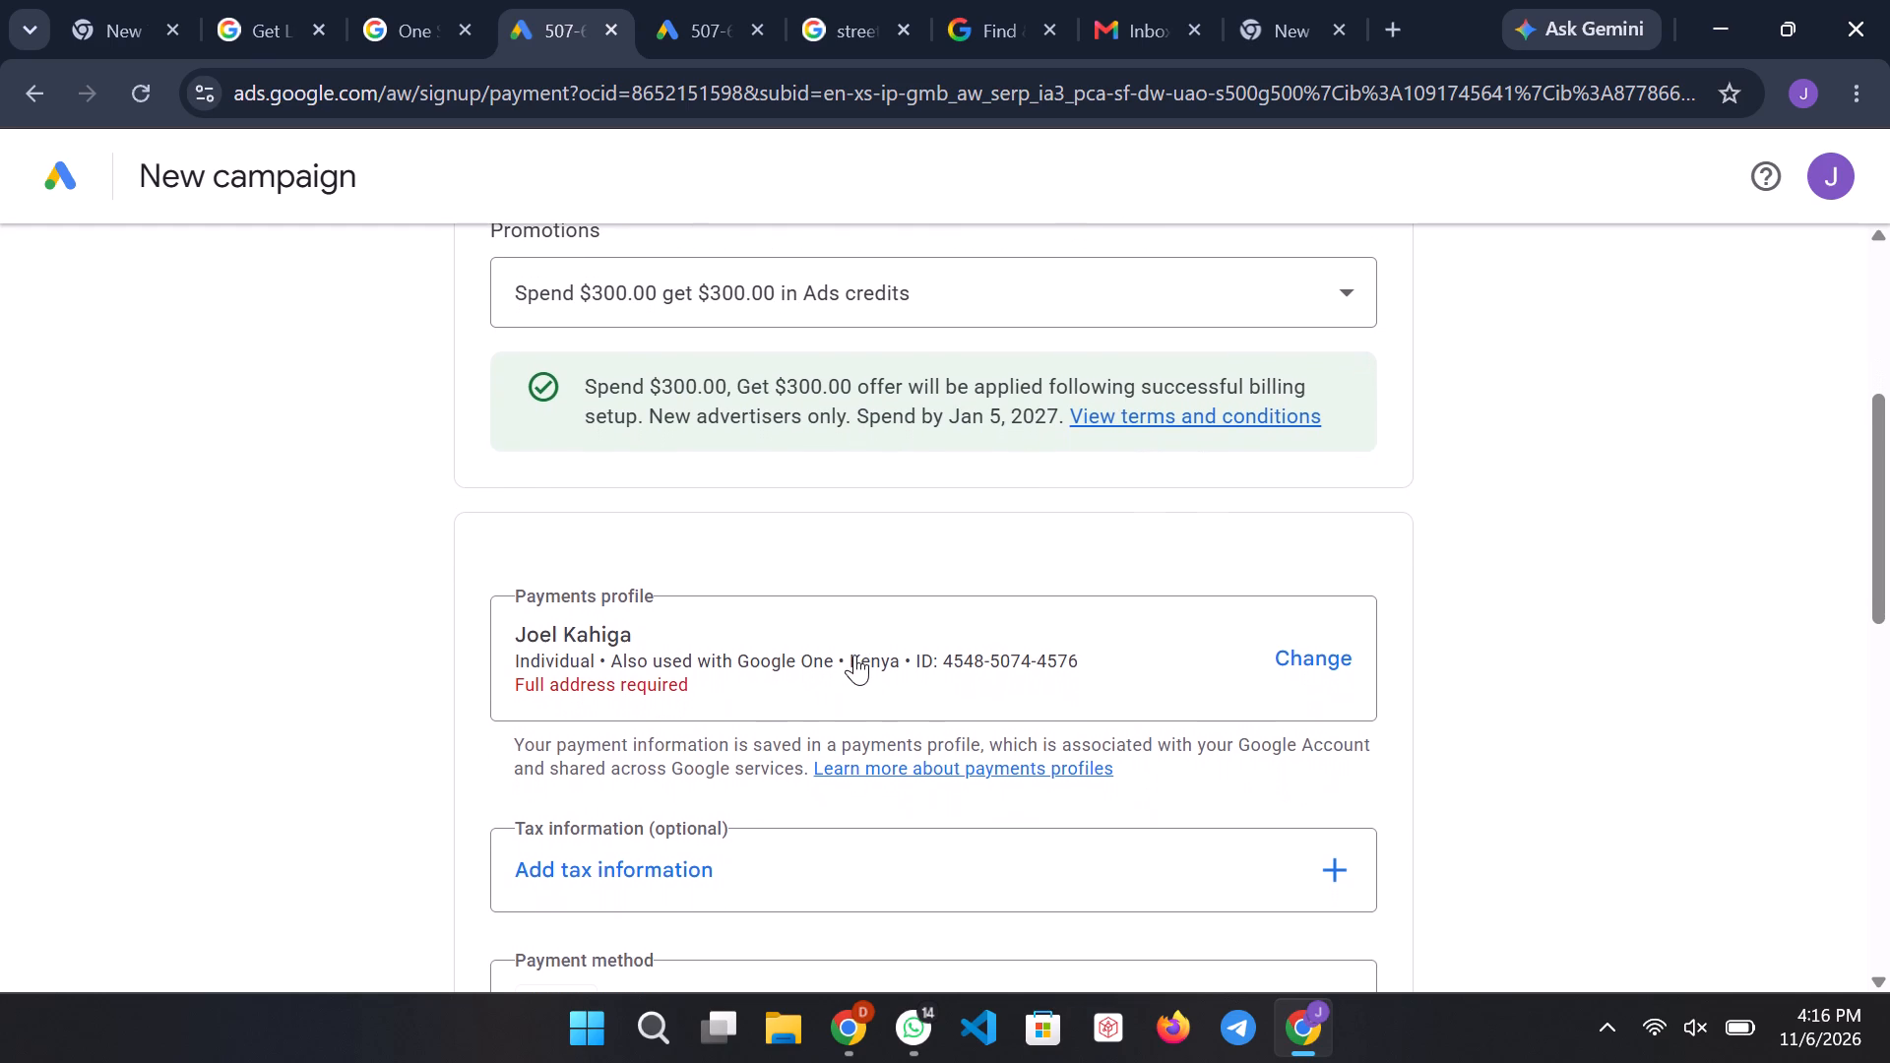
pyautogui.scroll(-2, 854, 655)
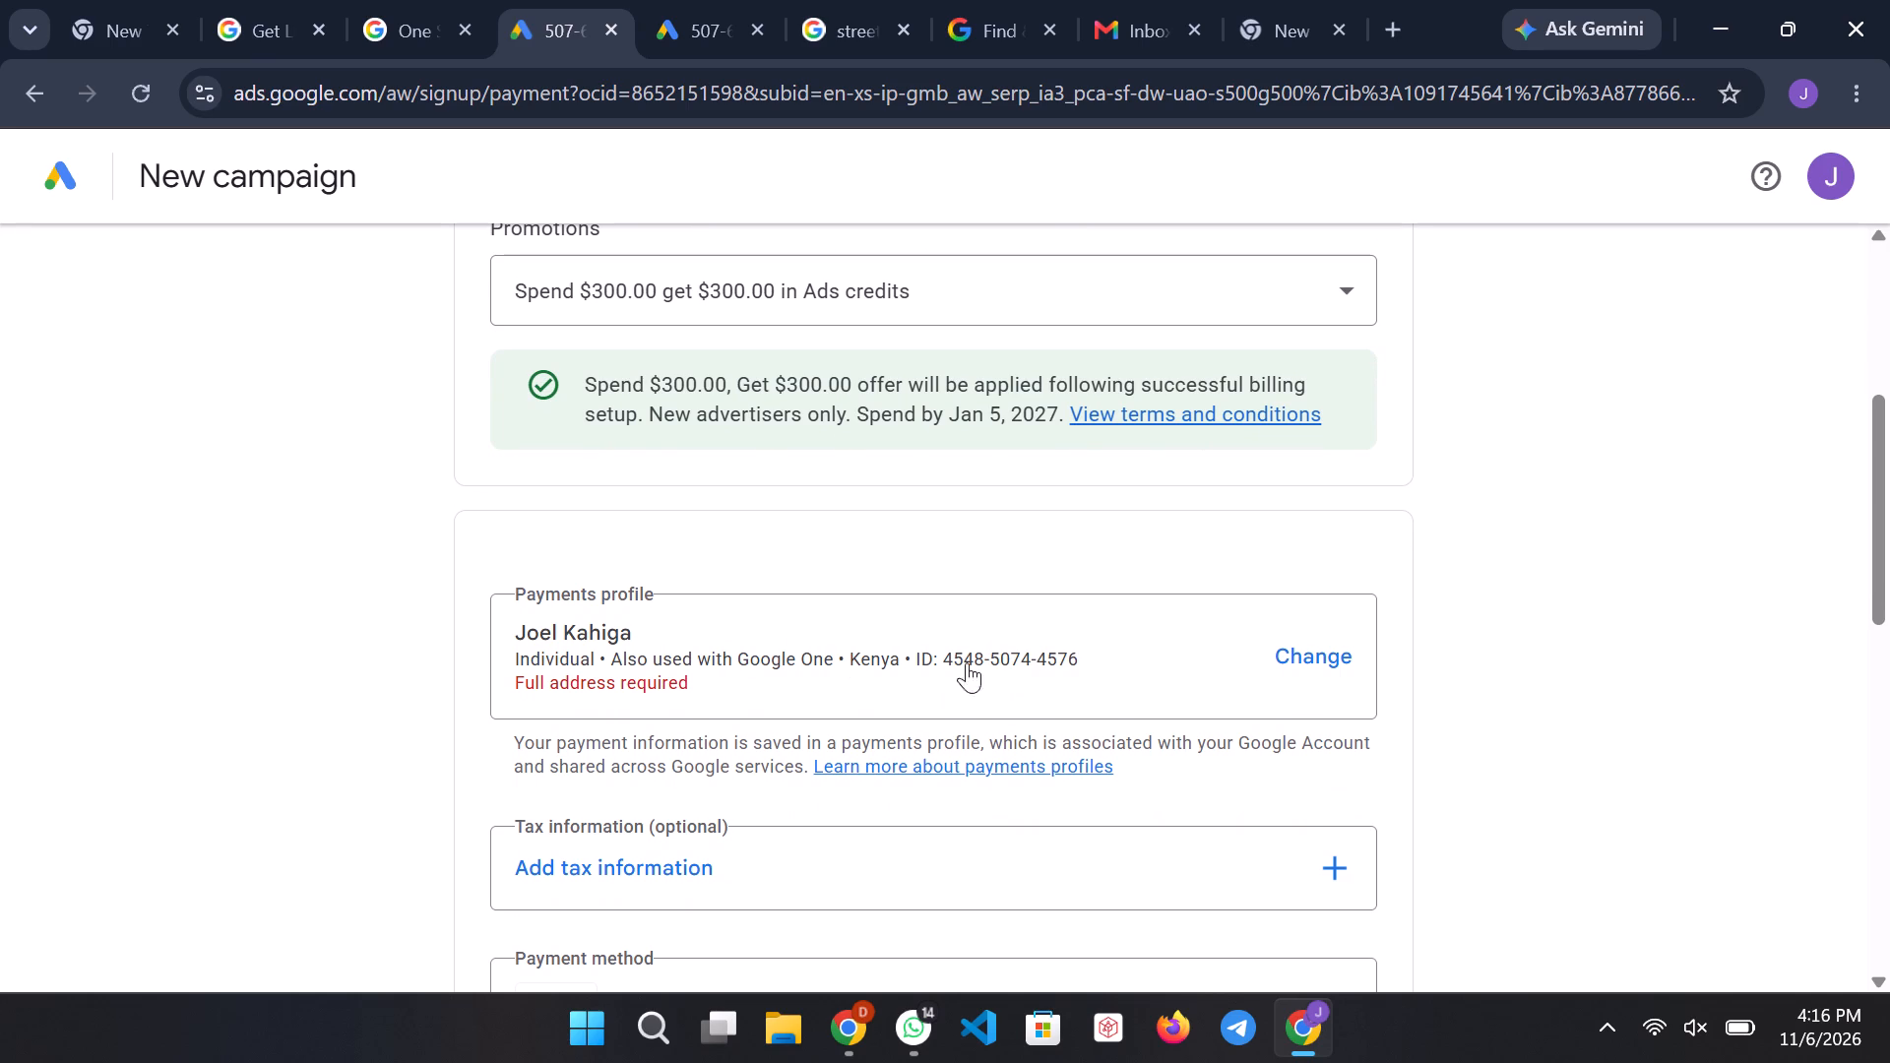
# Look at the options for changing the payments profile and dismiss them.
pyautogui.click(1325, 649)
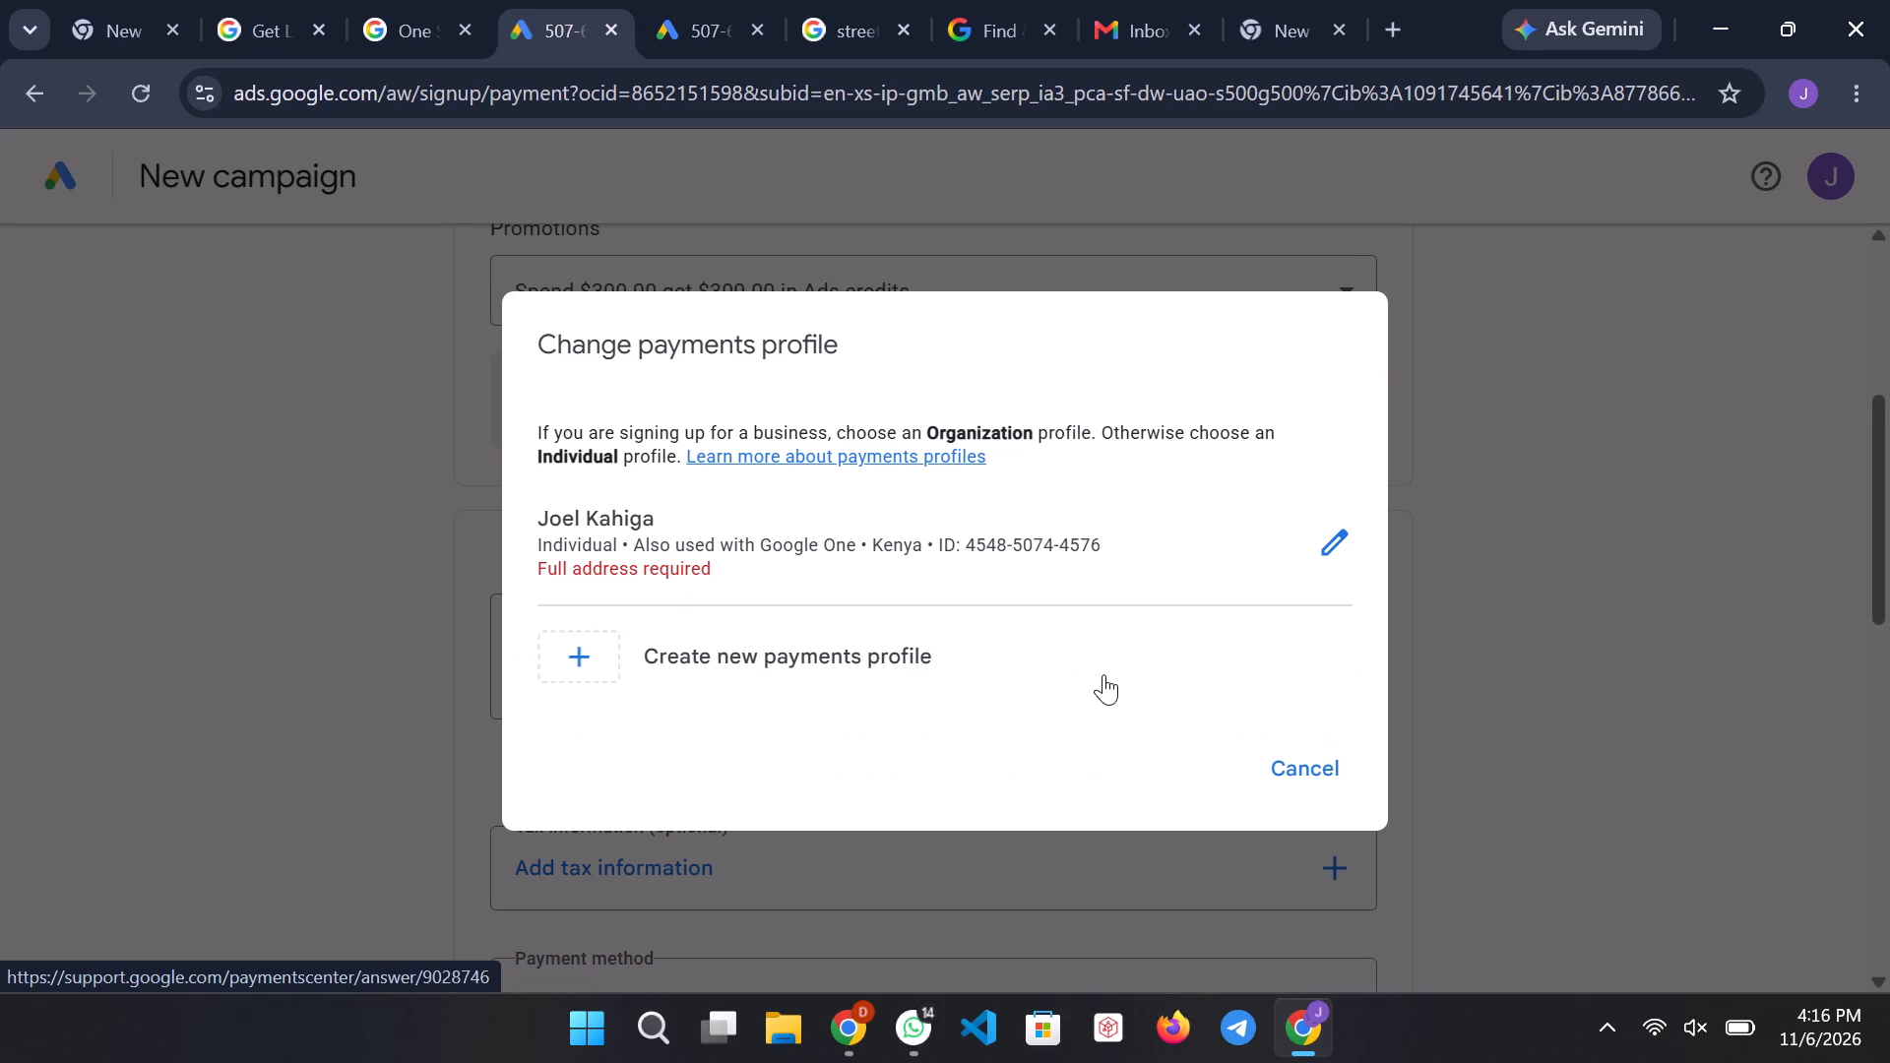
pyautogui.click(1316, 787)
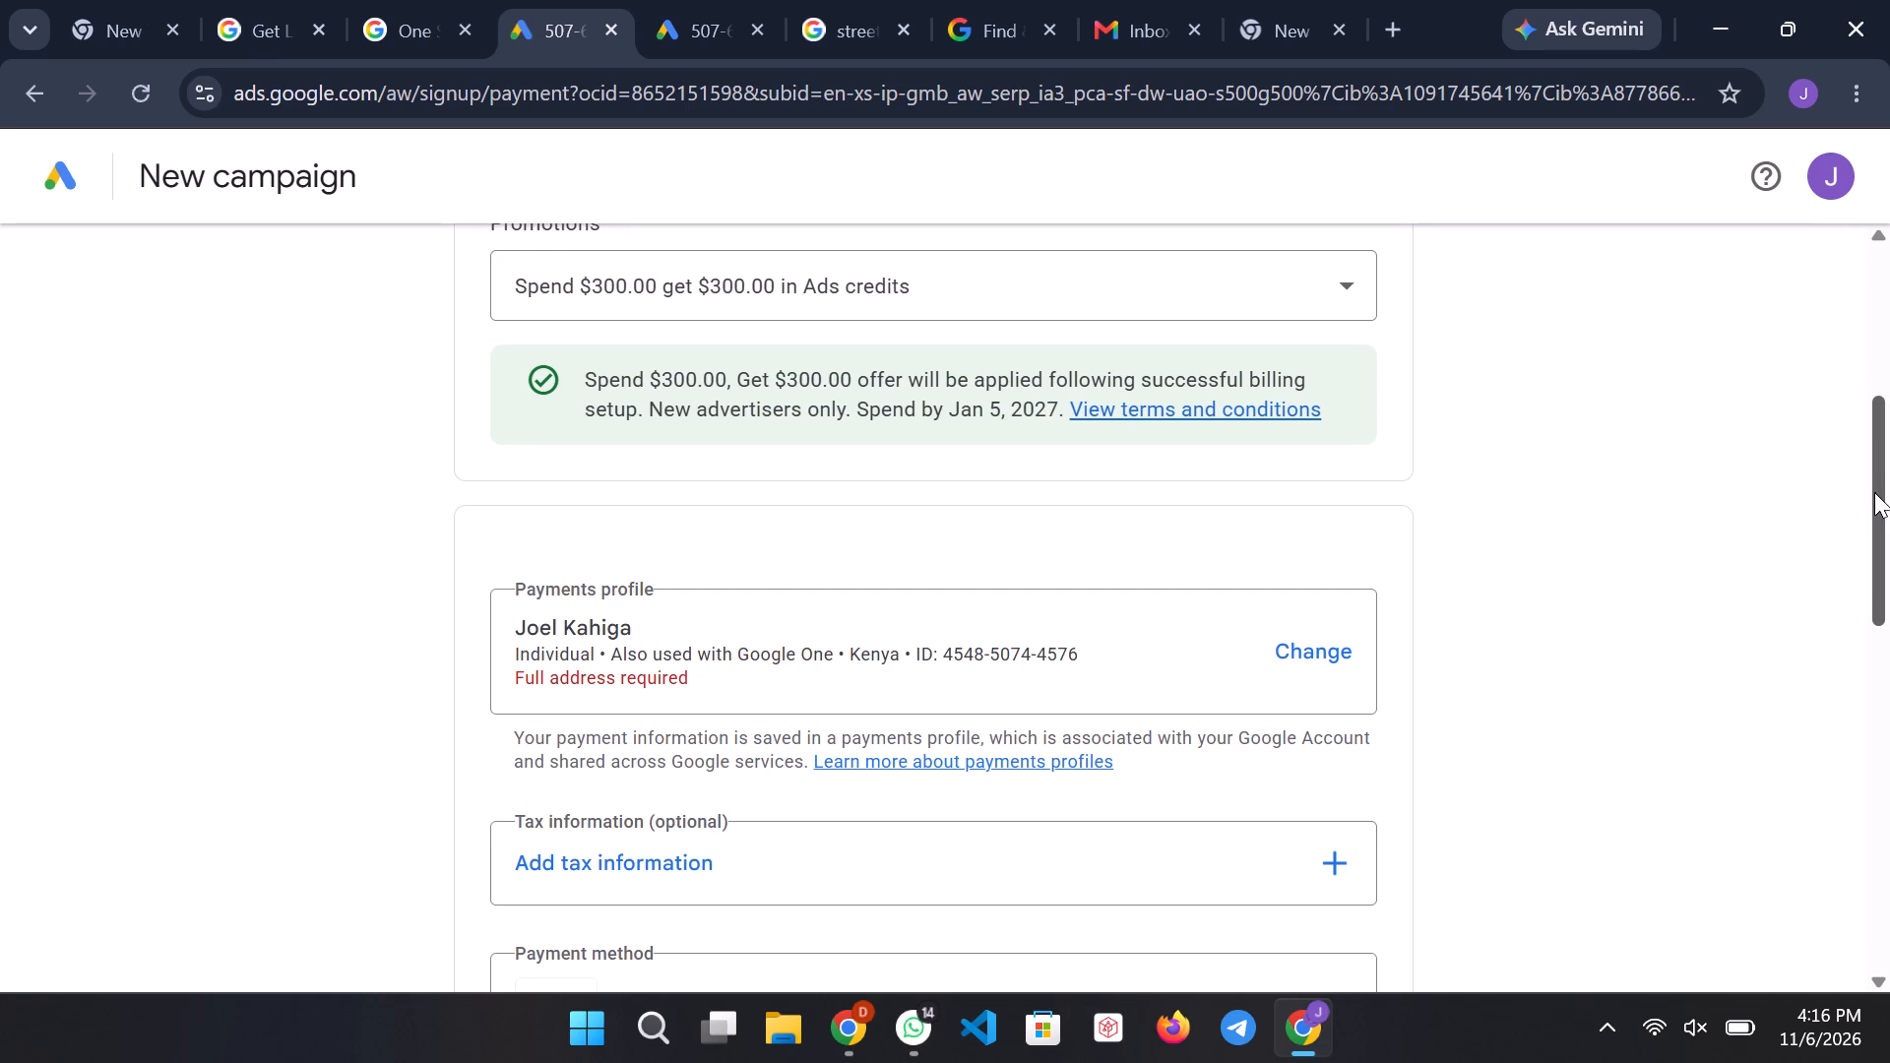
# Examine the tax information, payment method, billing arrangement, terms, and guidance and email preference questions on the rest of the payment form.
pyautogui.moveTo(1876, 492); pyautogui.dragTo(1889, 567)
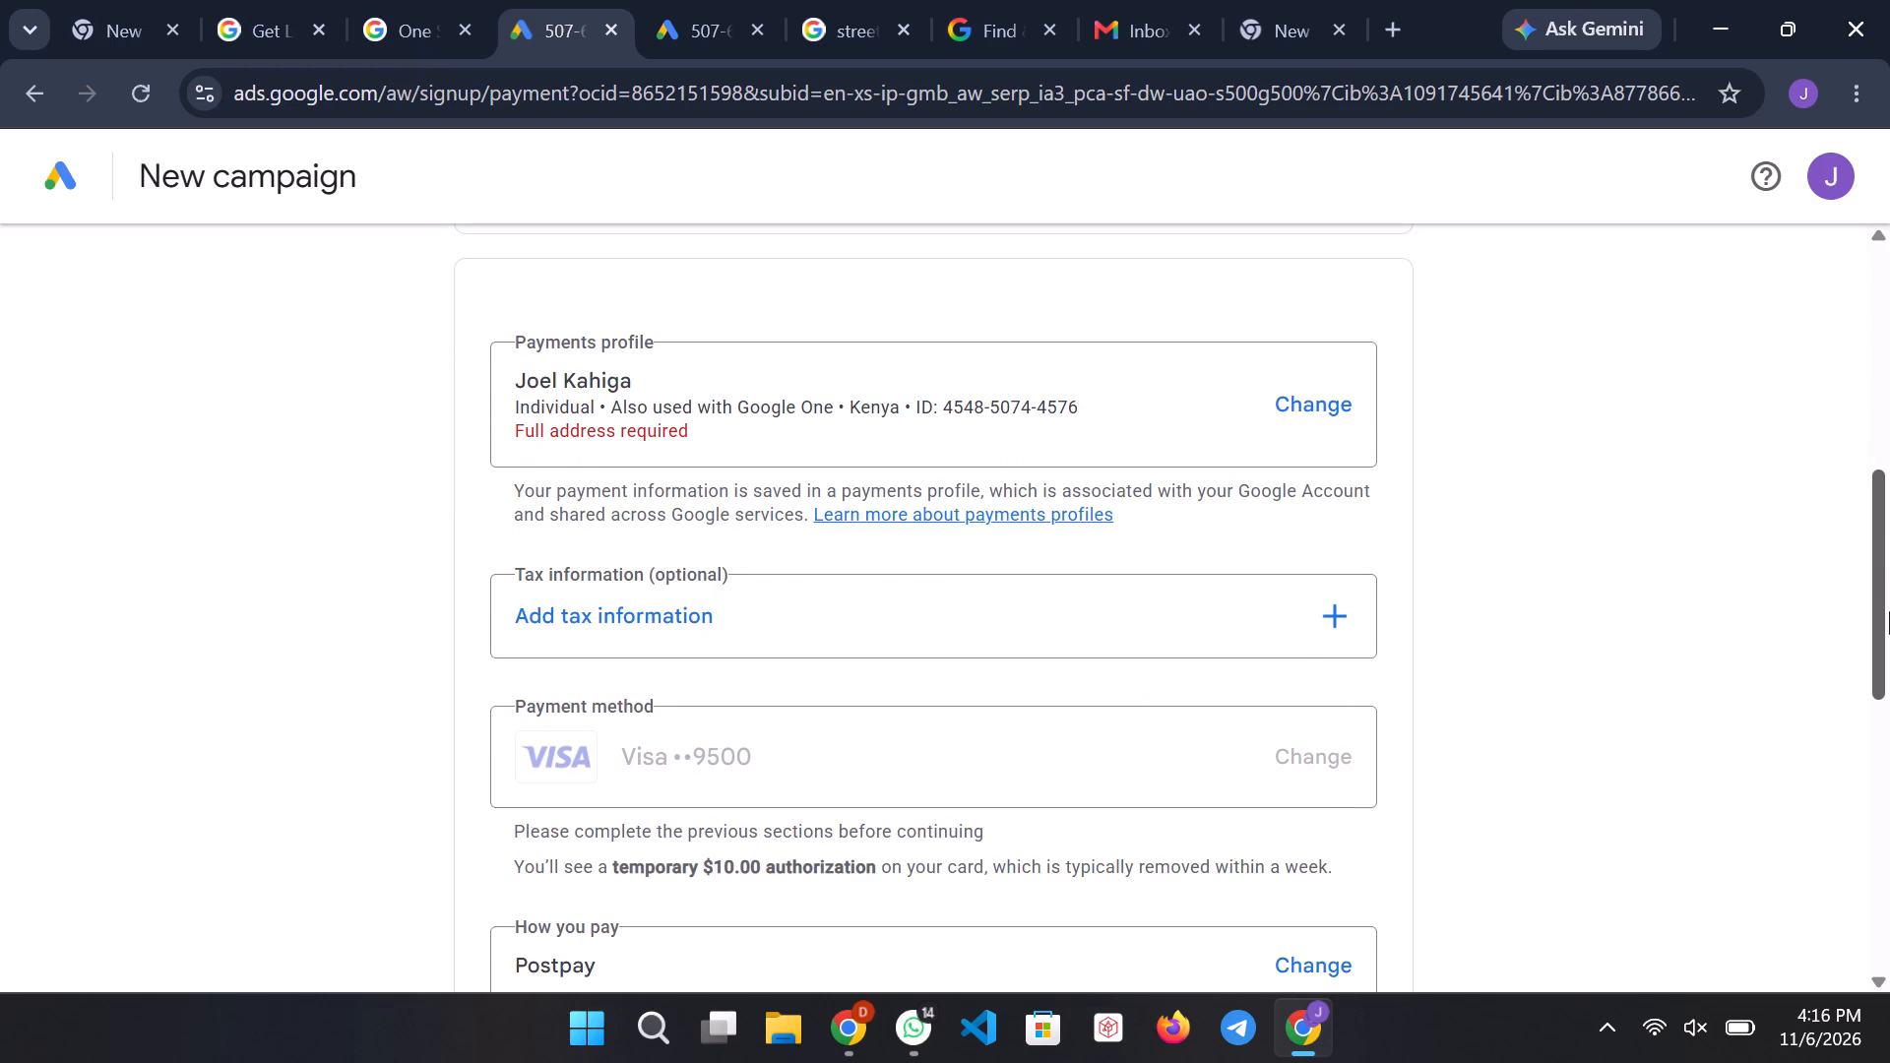
pyautogui.moveTo(1874, 563); pyautogui.dragTo(1876, 602)
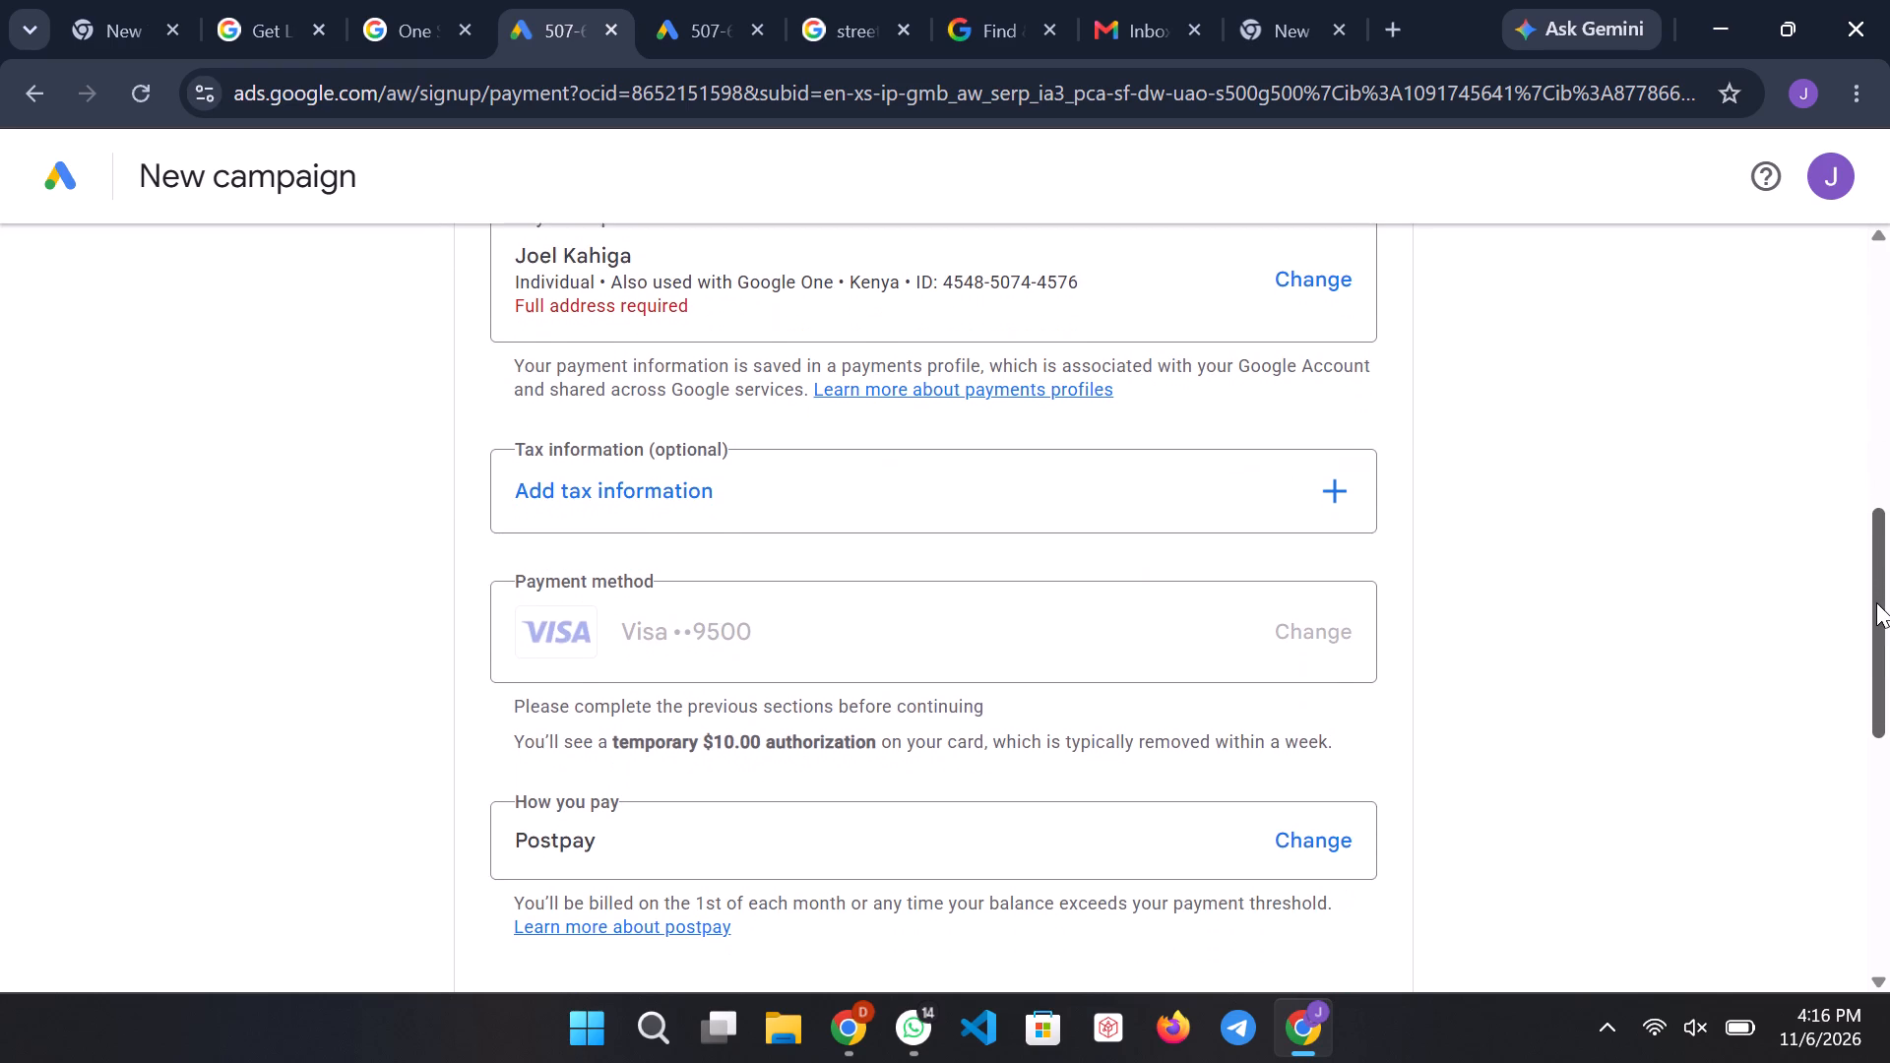
pyautogui.moveTo(1876, 602); pyautogui.dragTo(1867, 715)
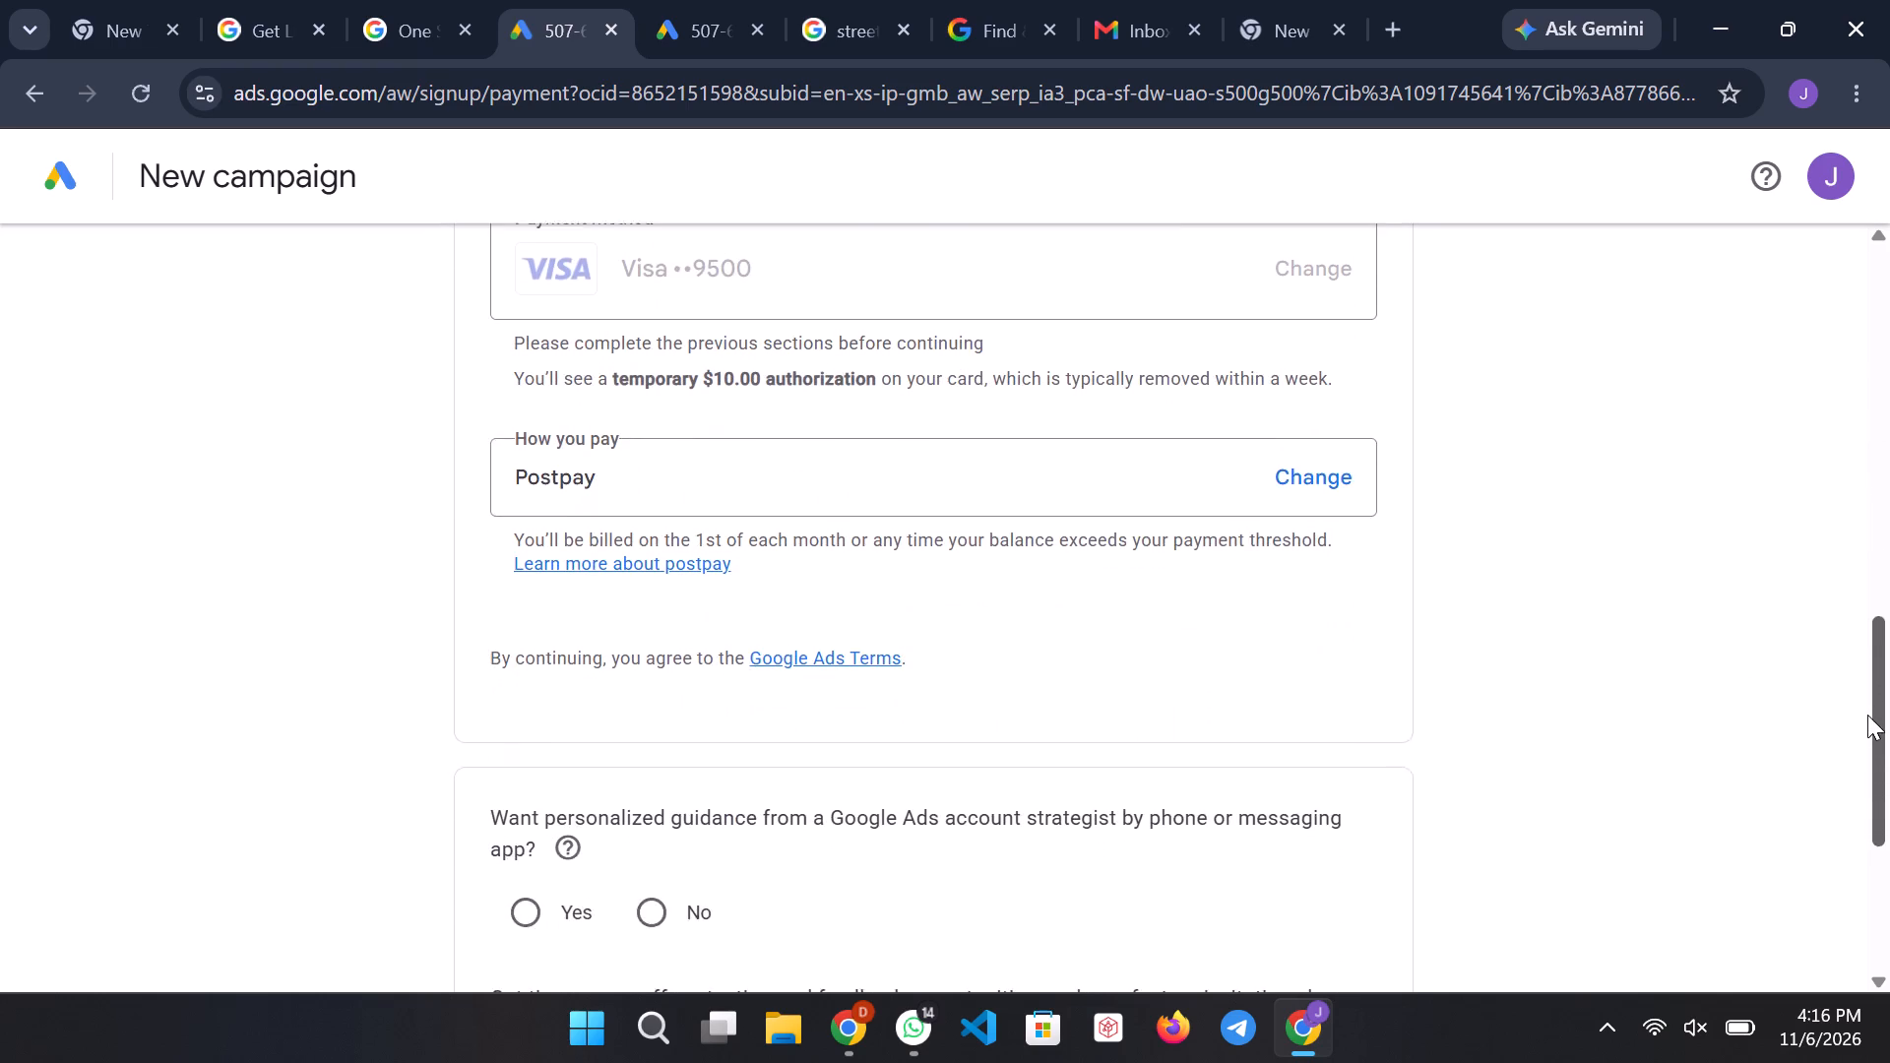
pyautogui.moveTo(1867, 715); pyautogui.dragTo(1869, 794)
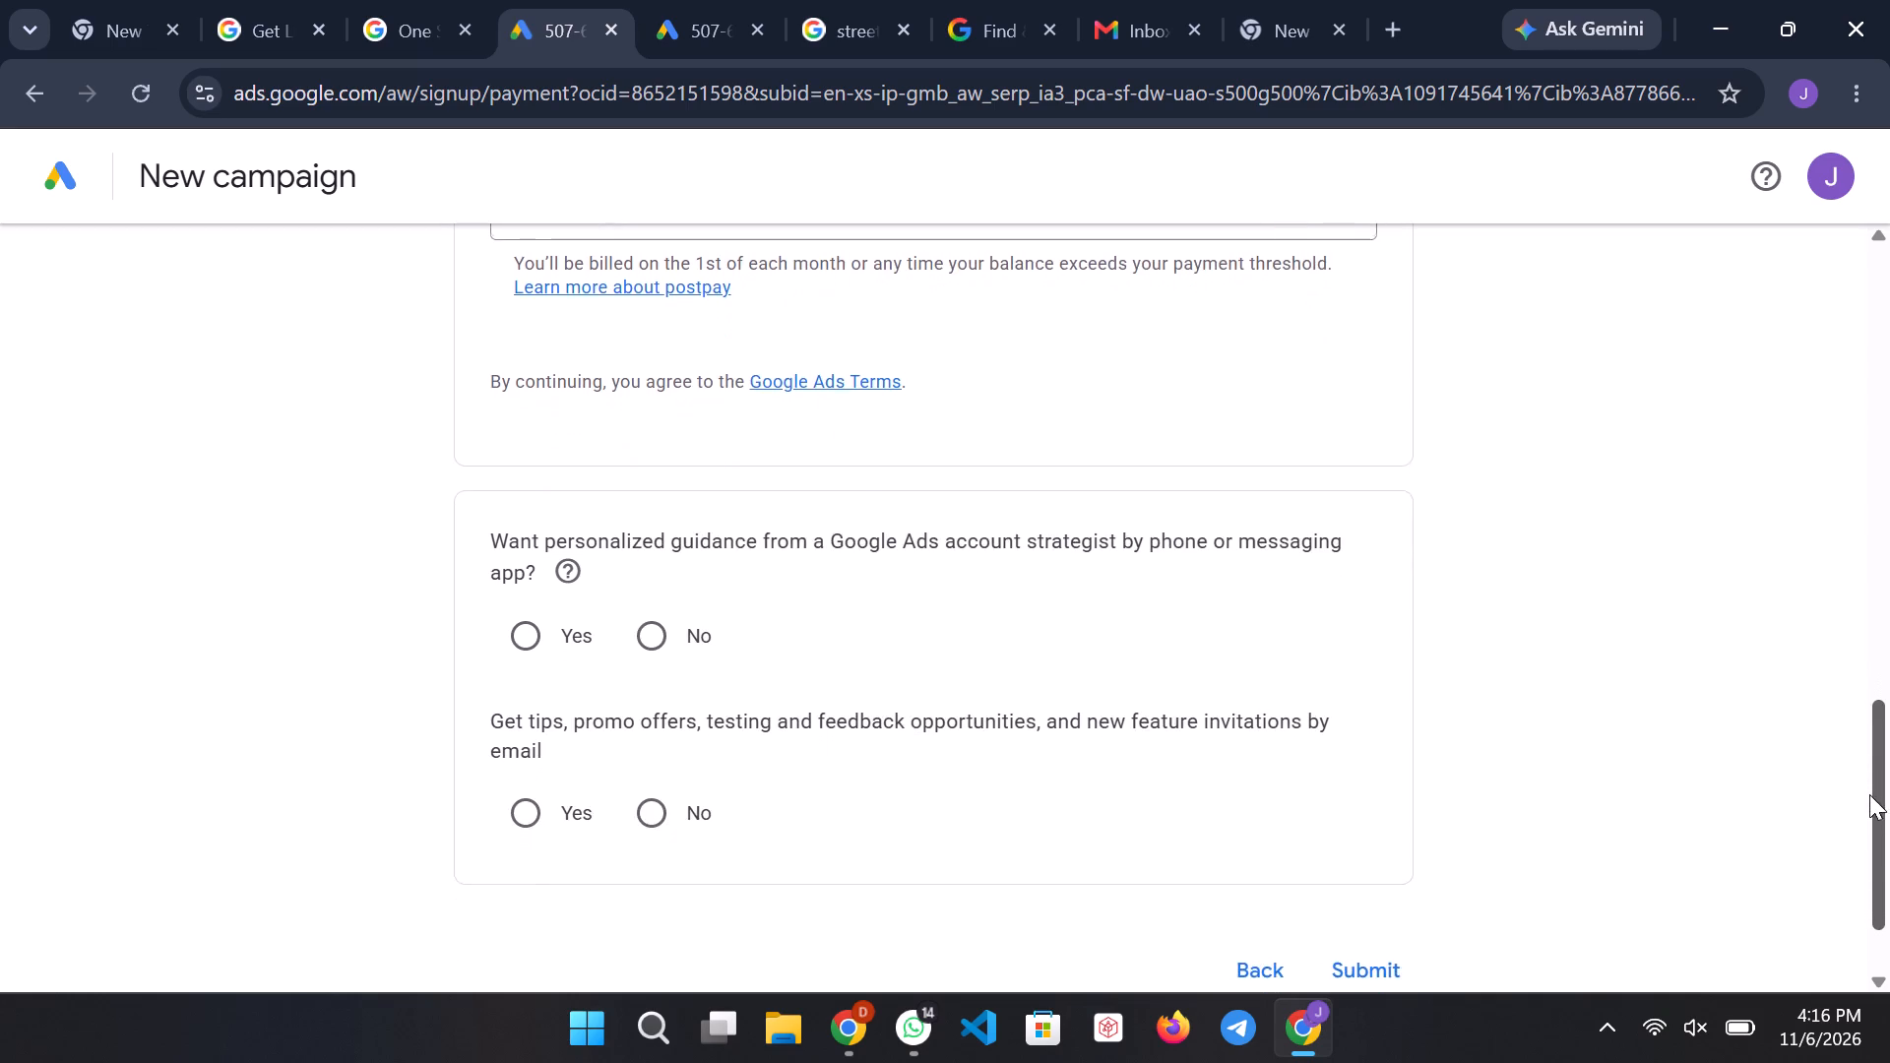
pyautogui.moveTo(1869, 794); pyautogui.dragTo(1864, 800)
pyautogui.moveTo(1864, 788); pyautogui.dragTo(1864, 752)
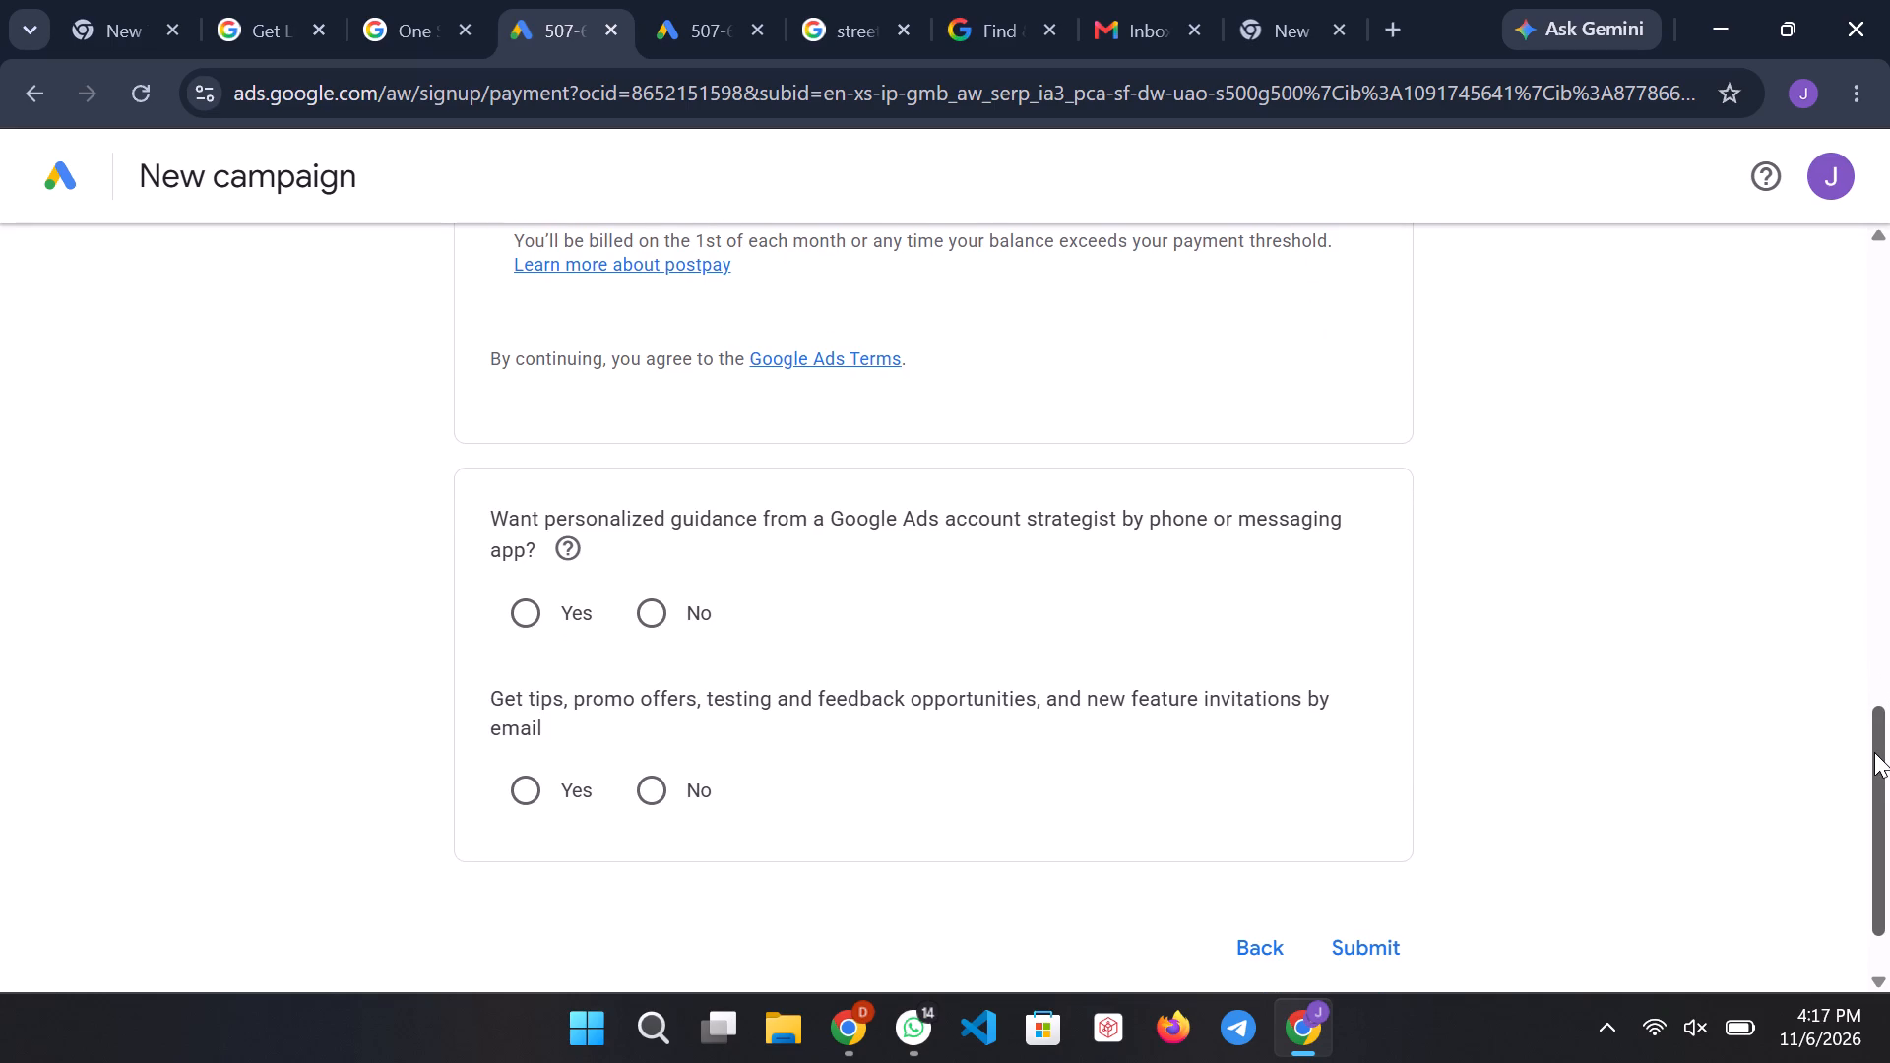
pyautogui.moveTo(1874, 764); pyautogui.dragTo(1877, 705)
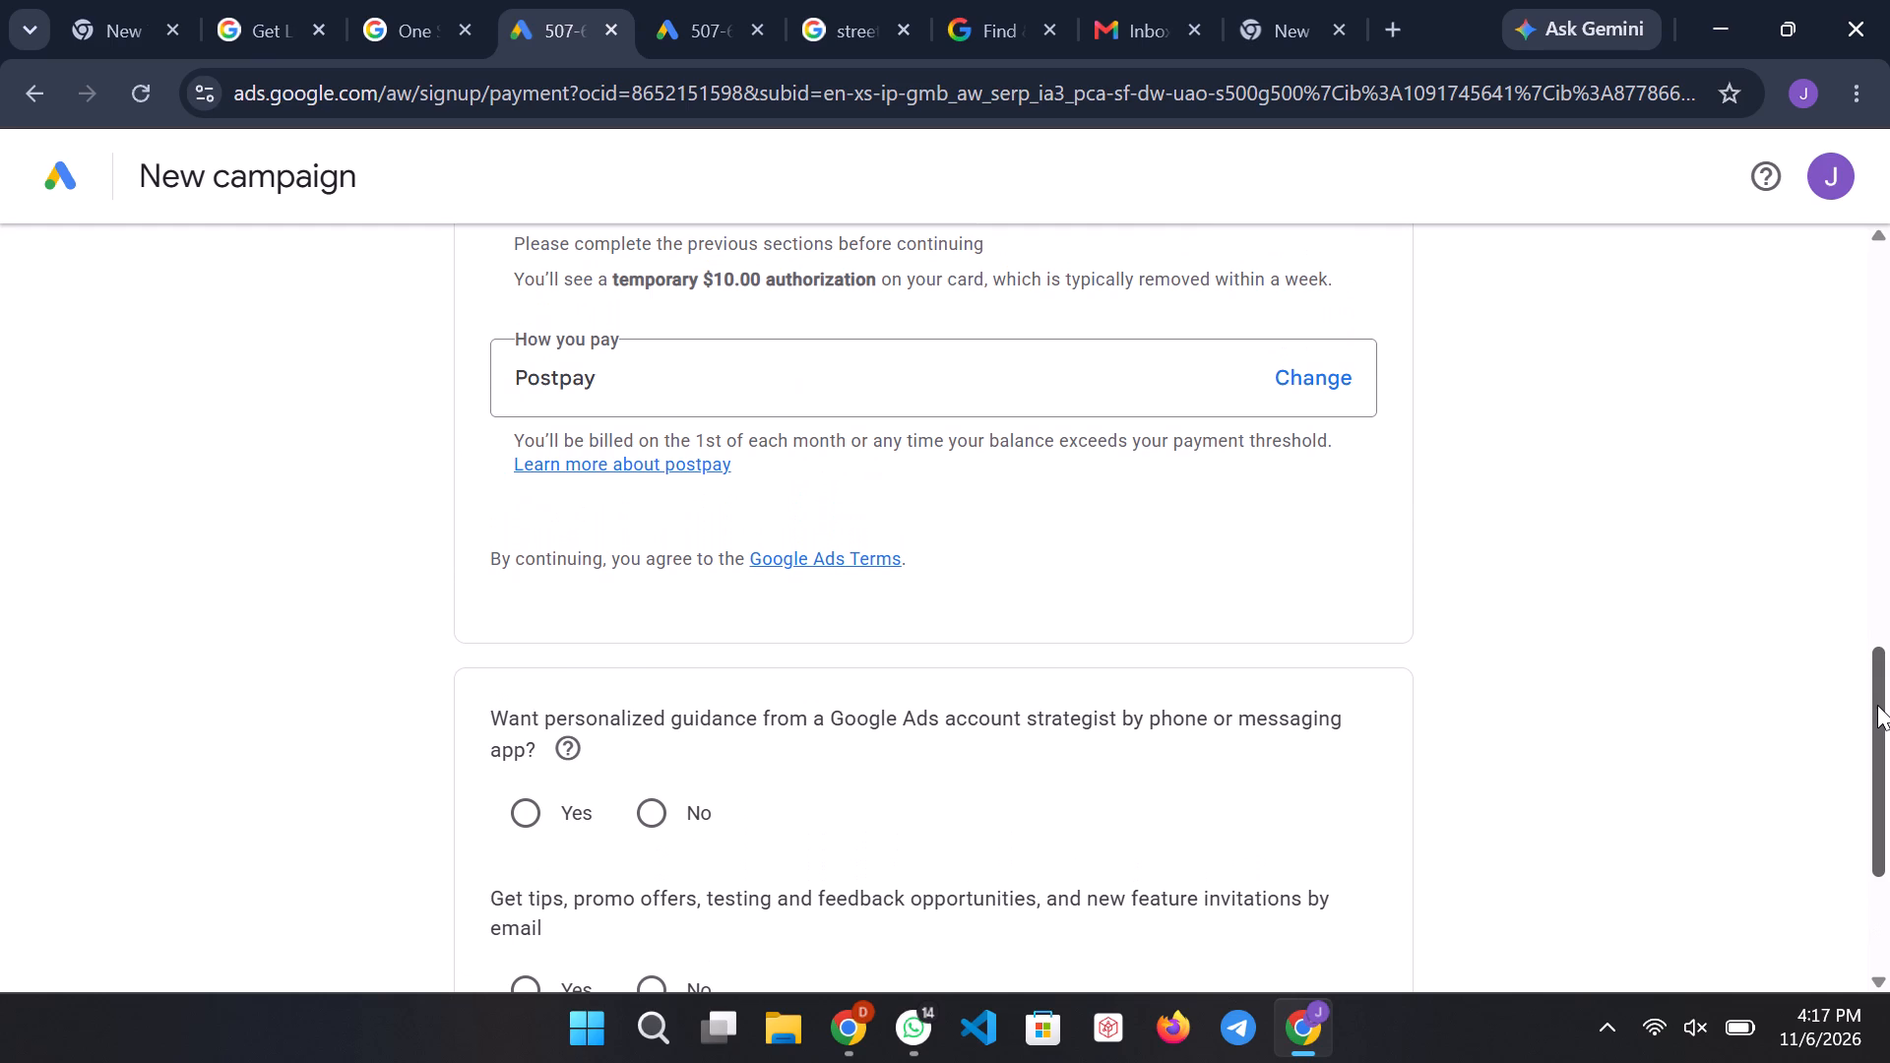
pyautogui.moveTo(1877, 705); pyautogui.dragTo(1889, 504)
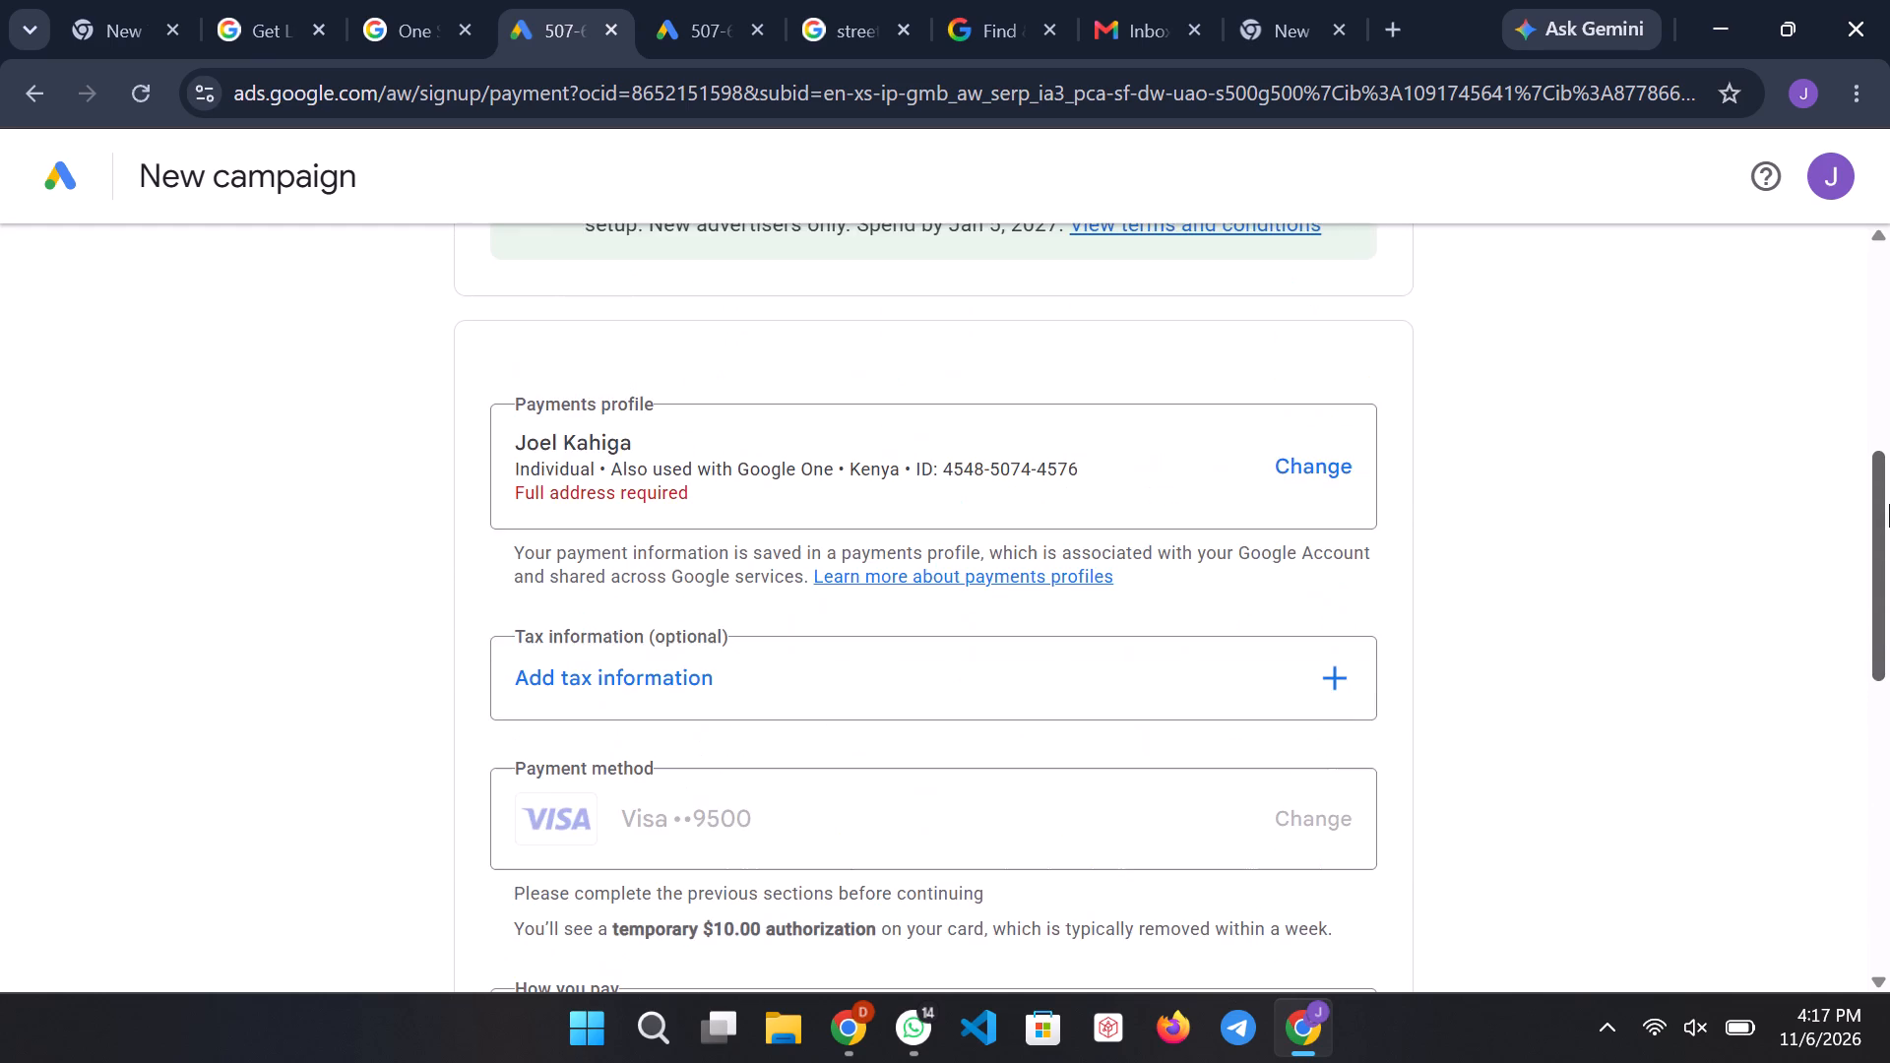
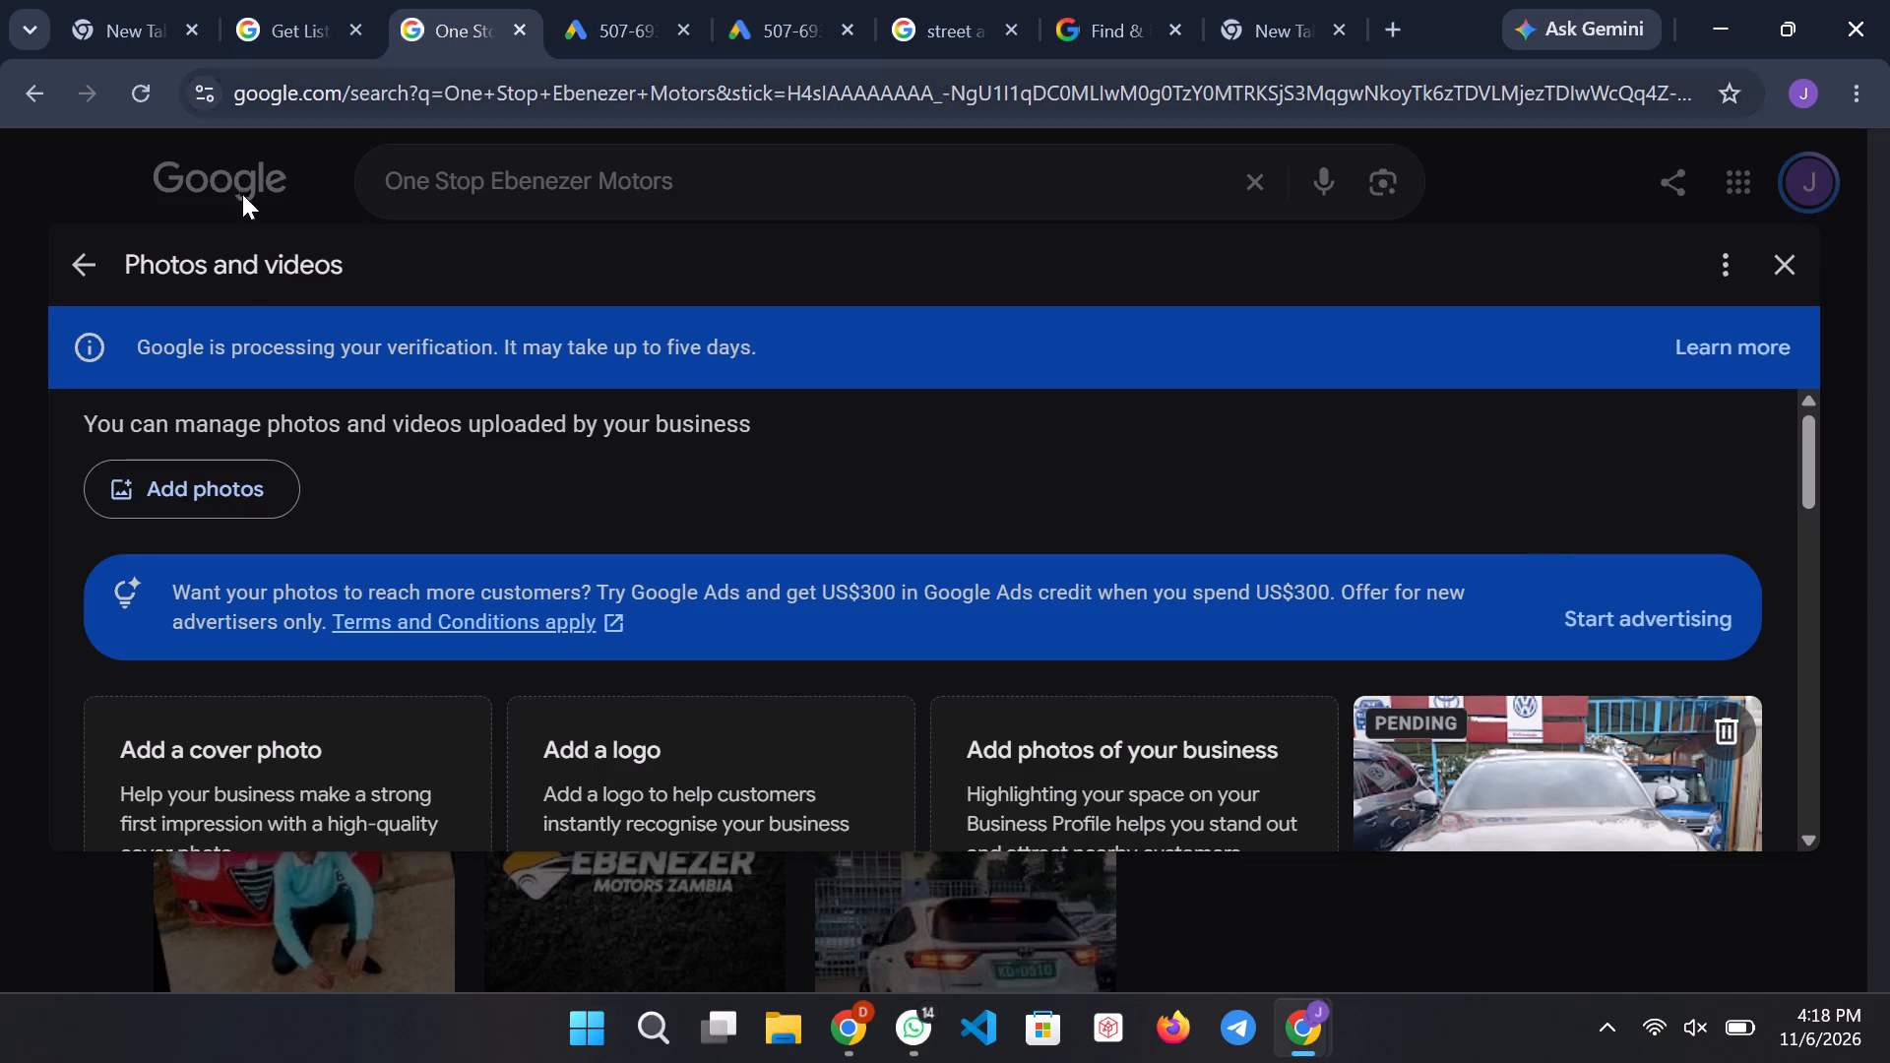
# Leave the profile's photos and videos view and reload the One Stop Ebenezer Motors results page to refresh the Business Profile.
pyautogui.click(88, 265)
pyautogui.scroll(2, 508, 405)
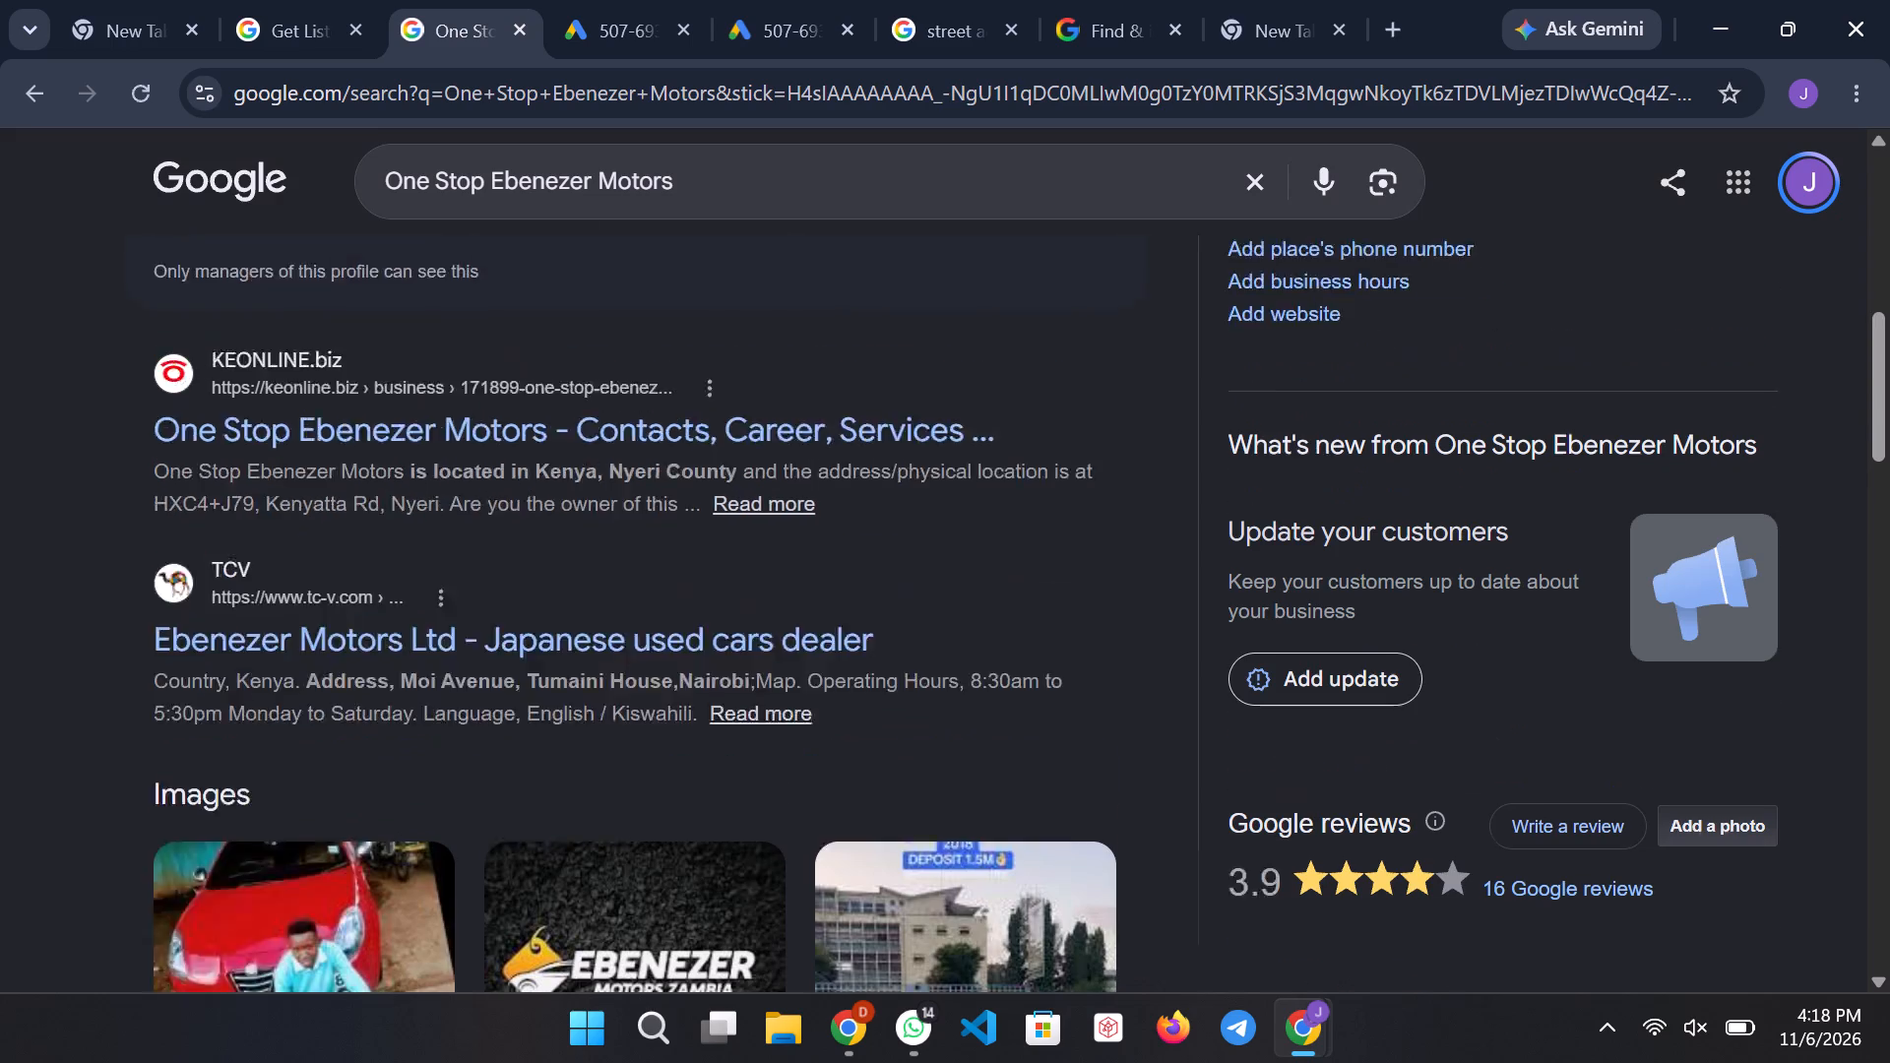
pyautogui.scroll(5, 508, 405)
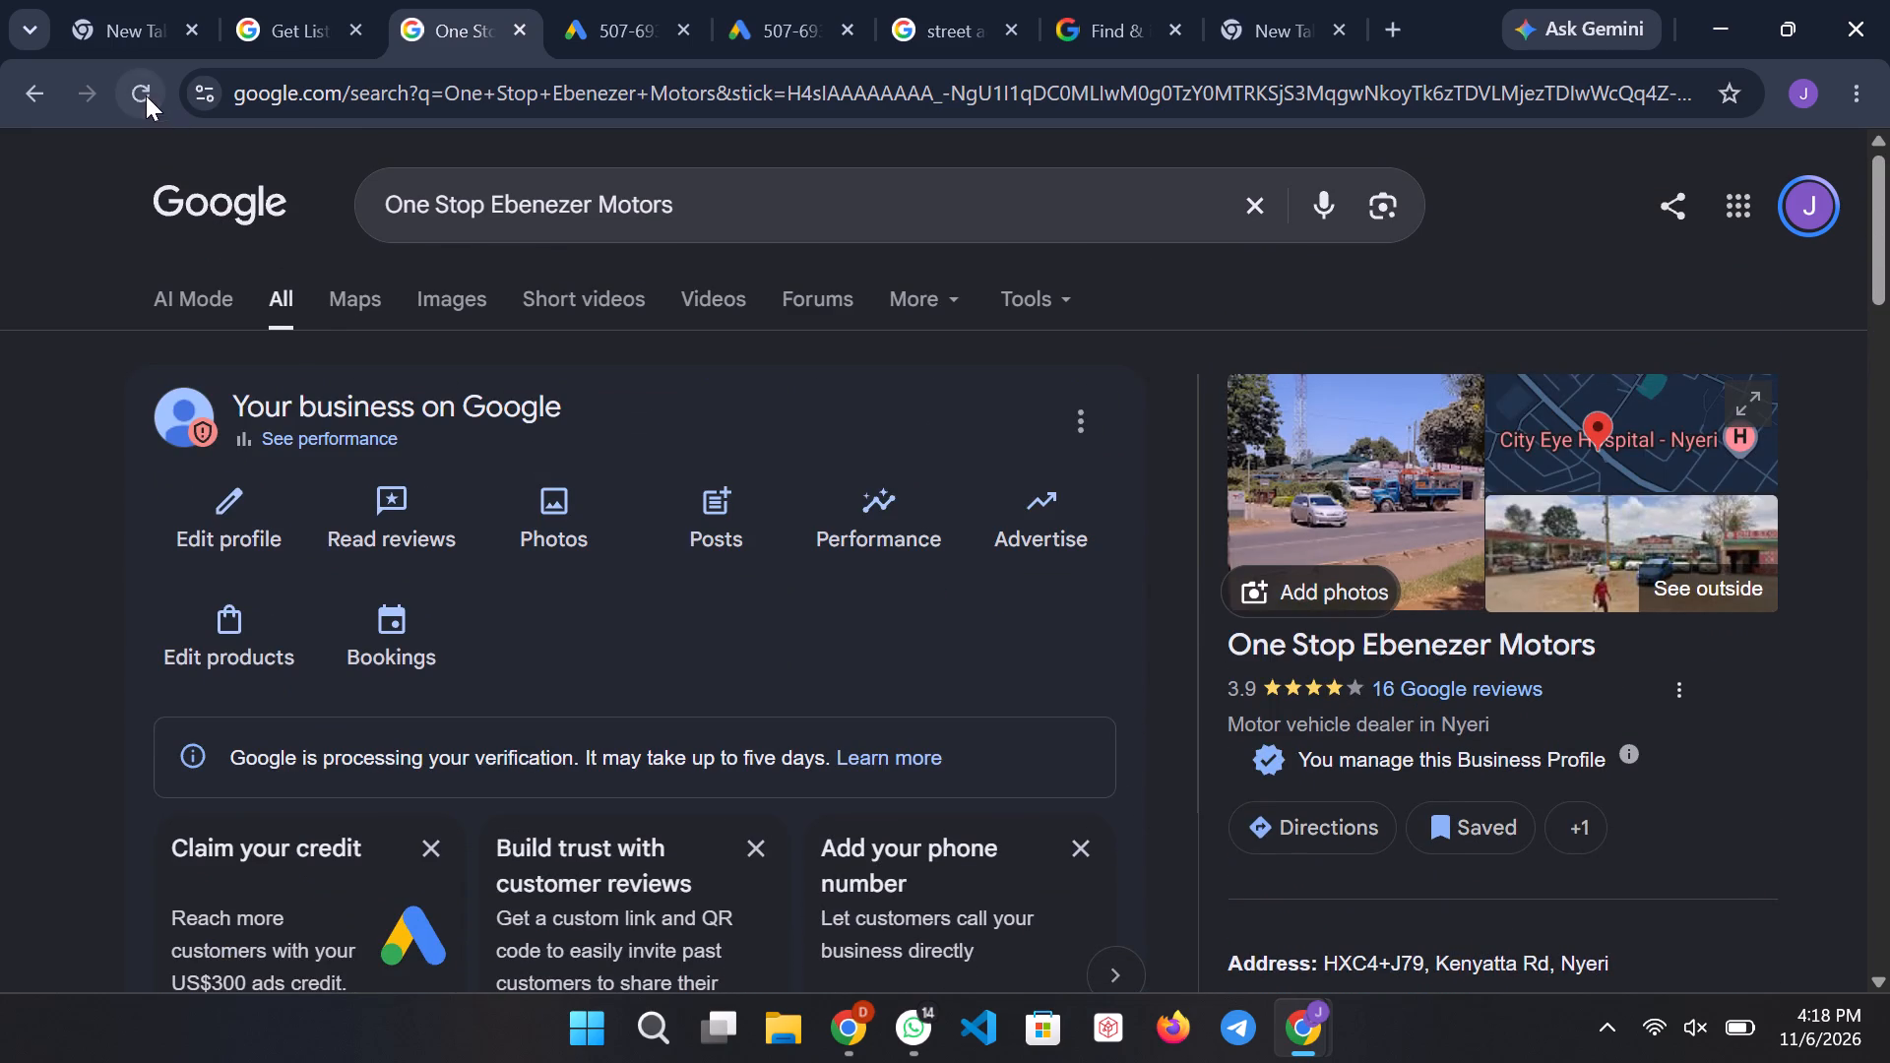
pyautogui.click(145, 94)
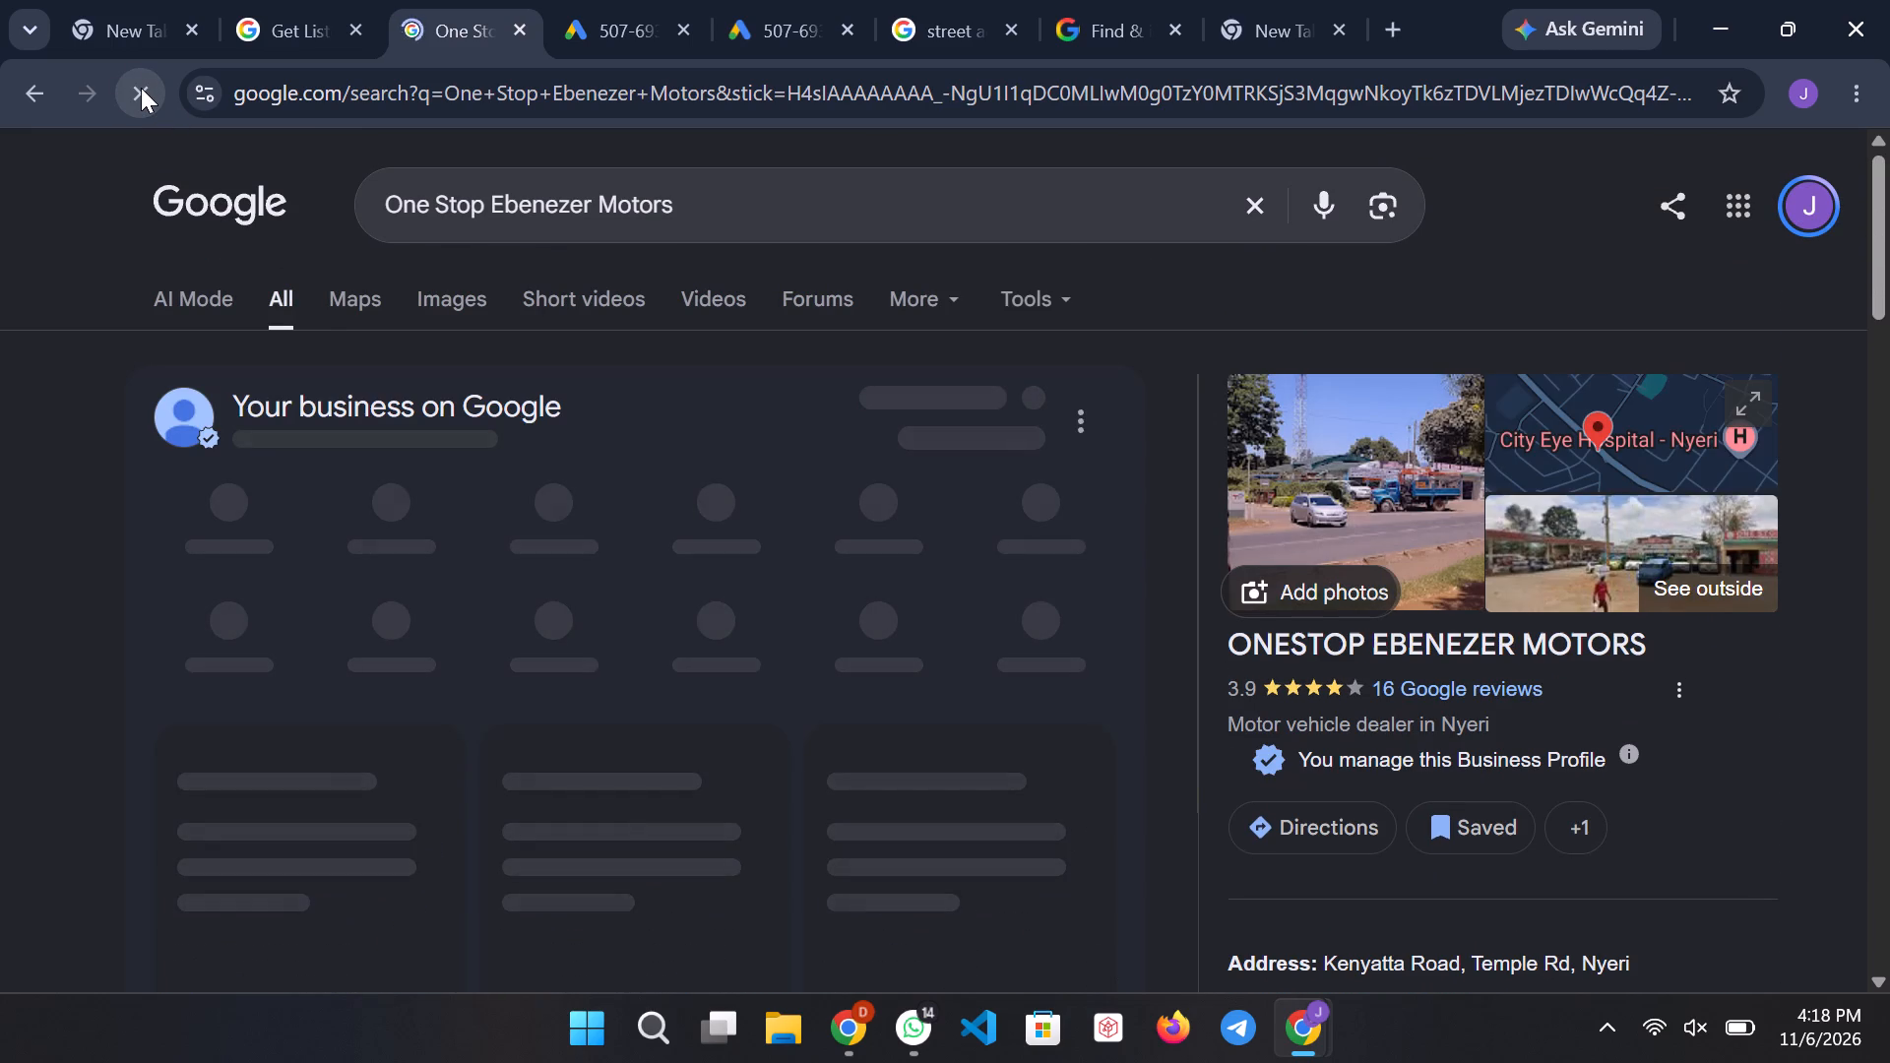
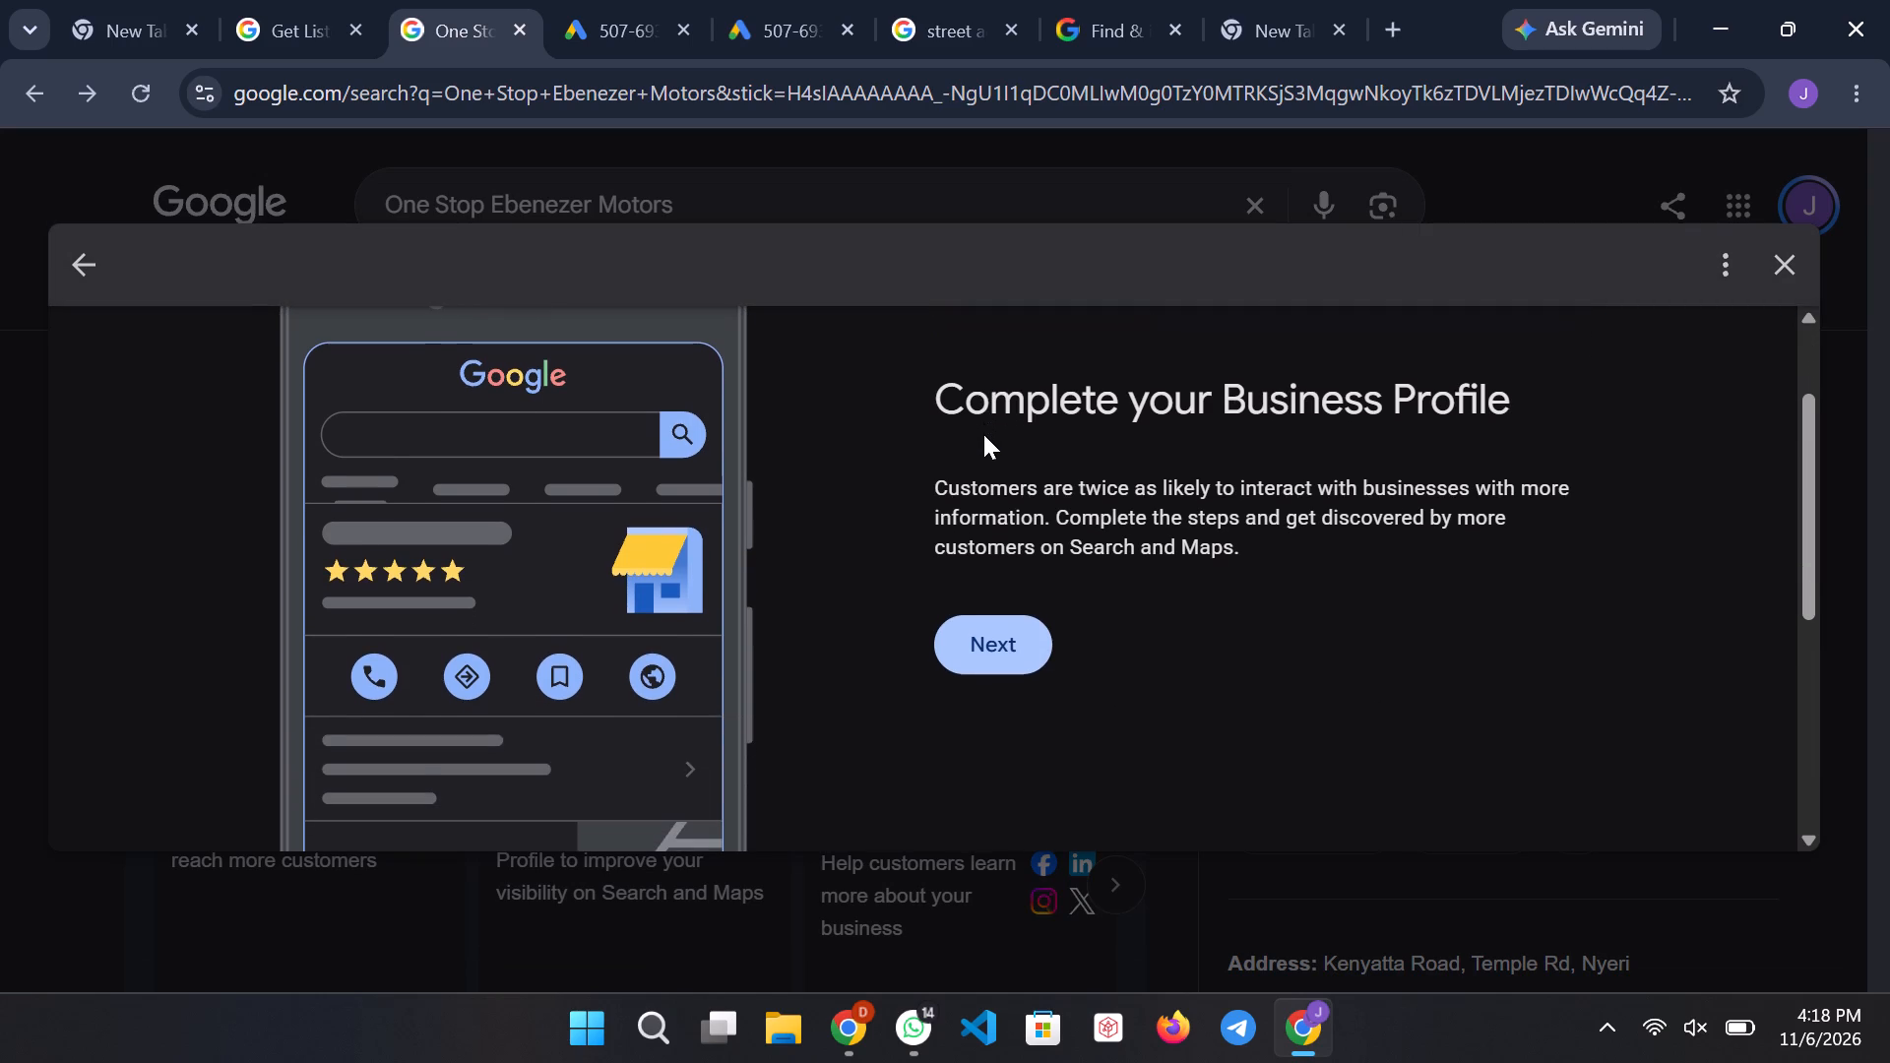
# Continue the Business Profile completion steps, skipping the custom domain and Google Workspace trial offer to reach the final page.
pyautogui.click(985, 609)
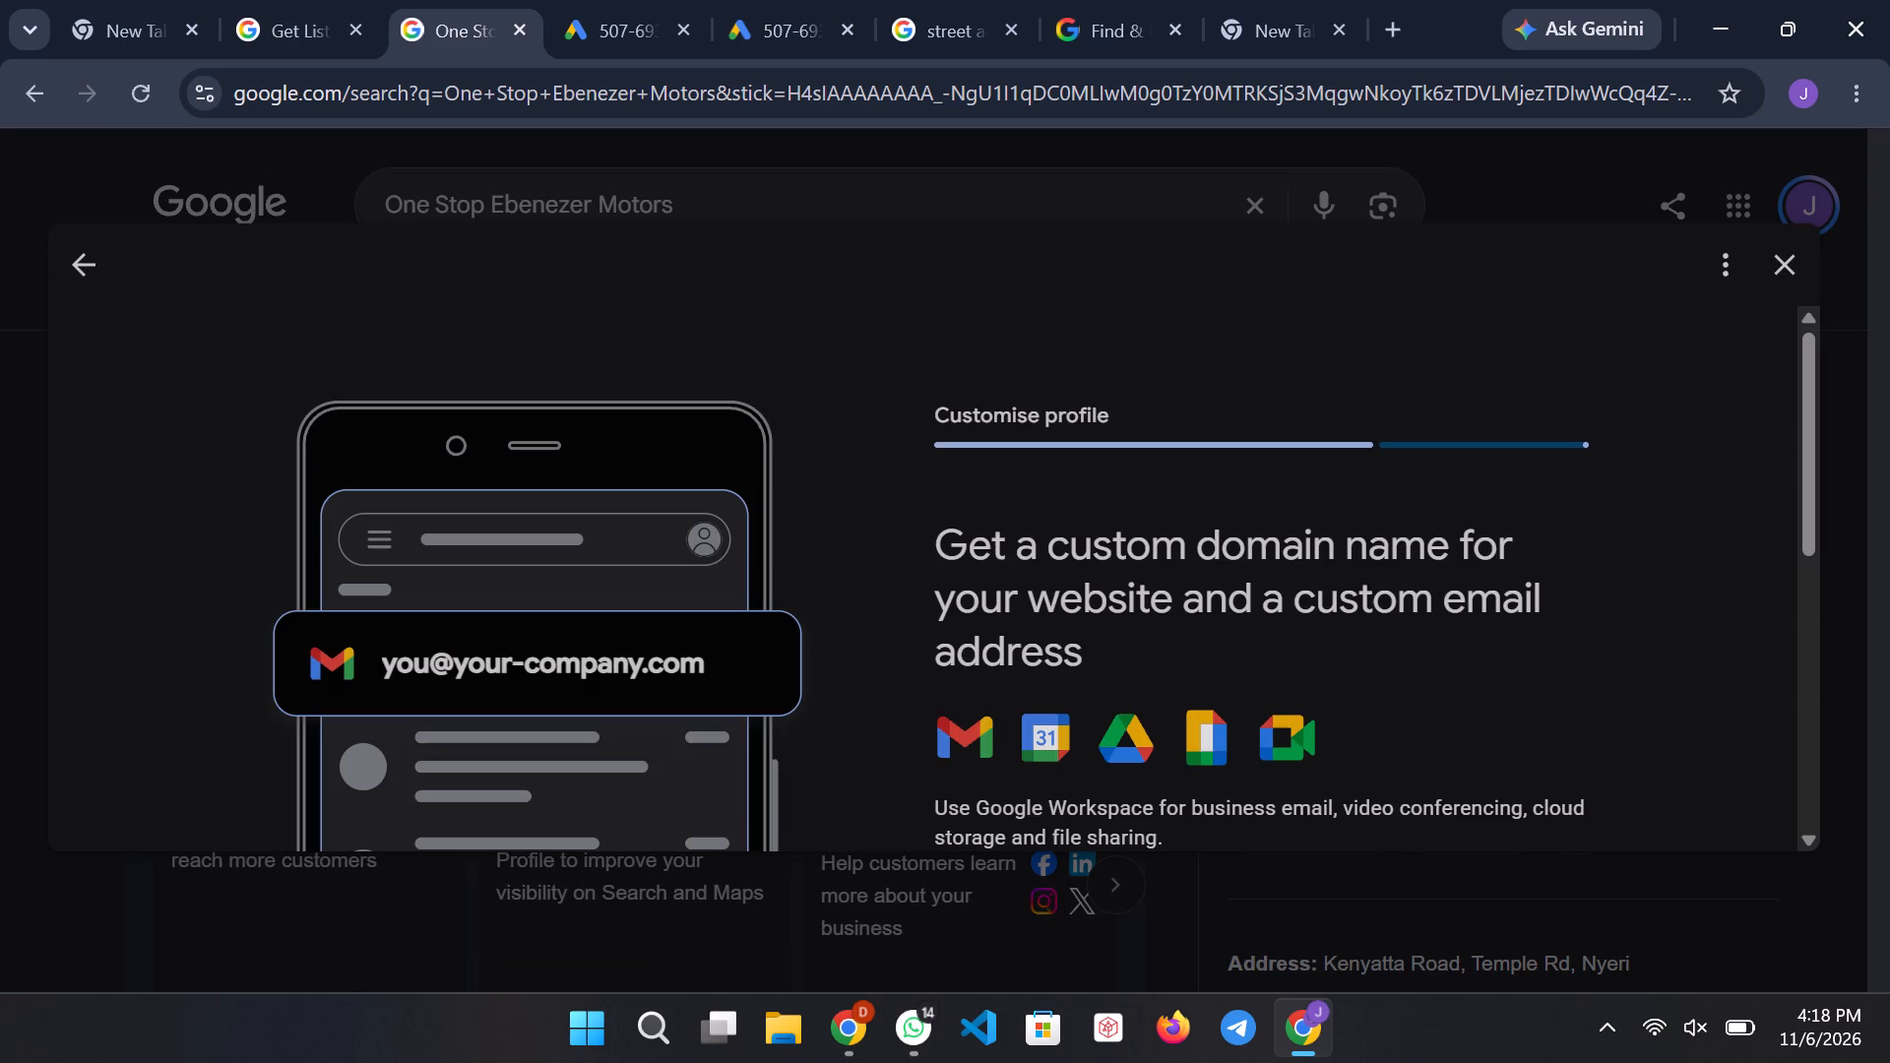
pyautogui.scroll(-3, 985, 604)
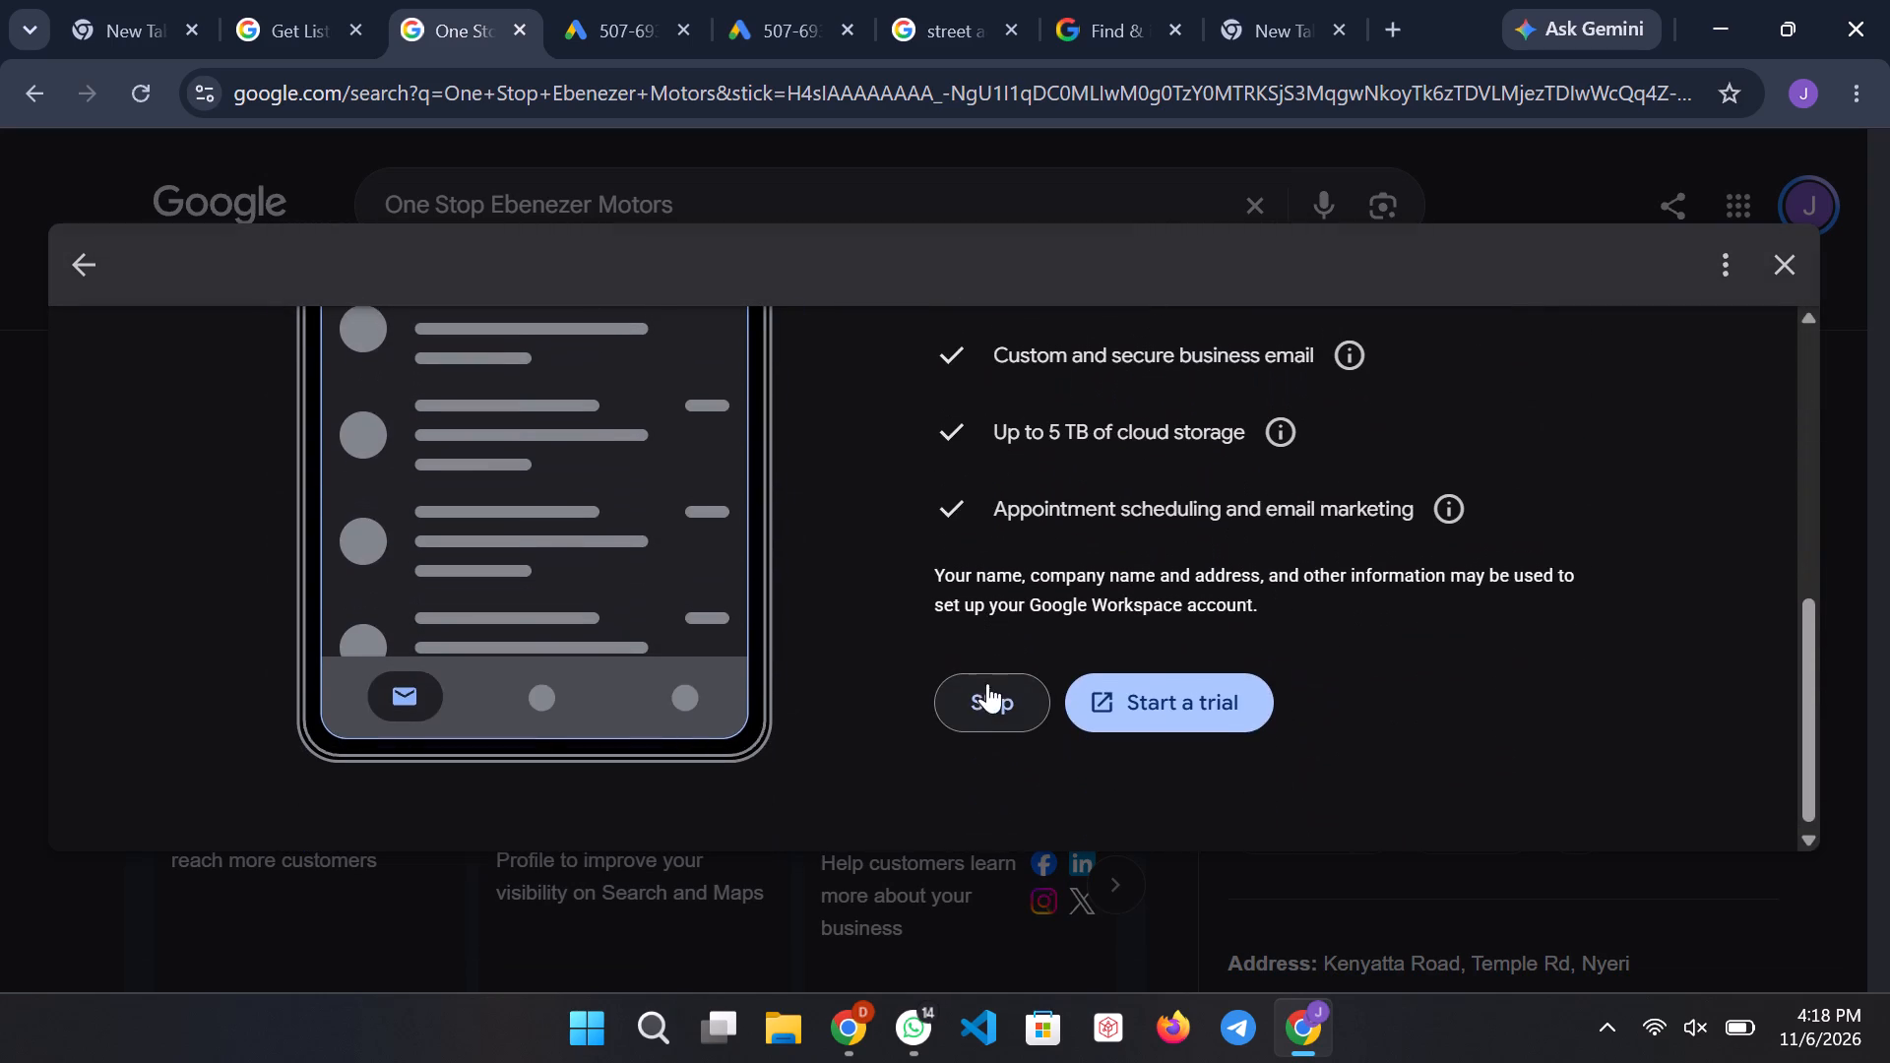
pyautogui.click(989, 699)
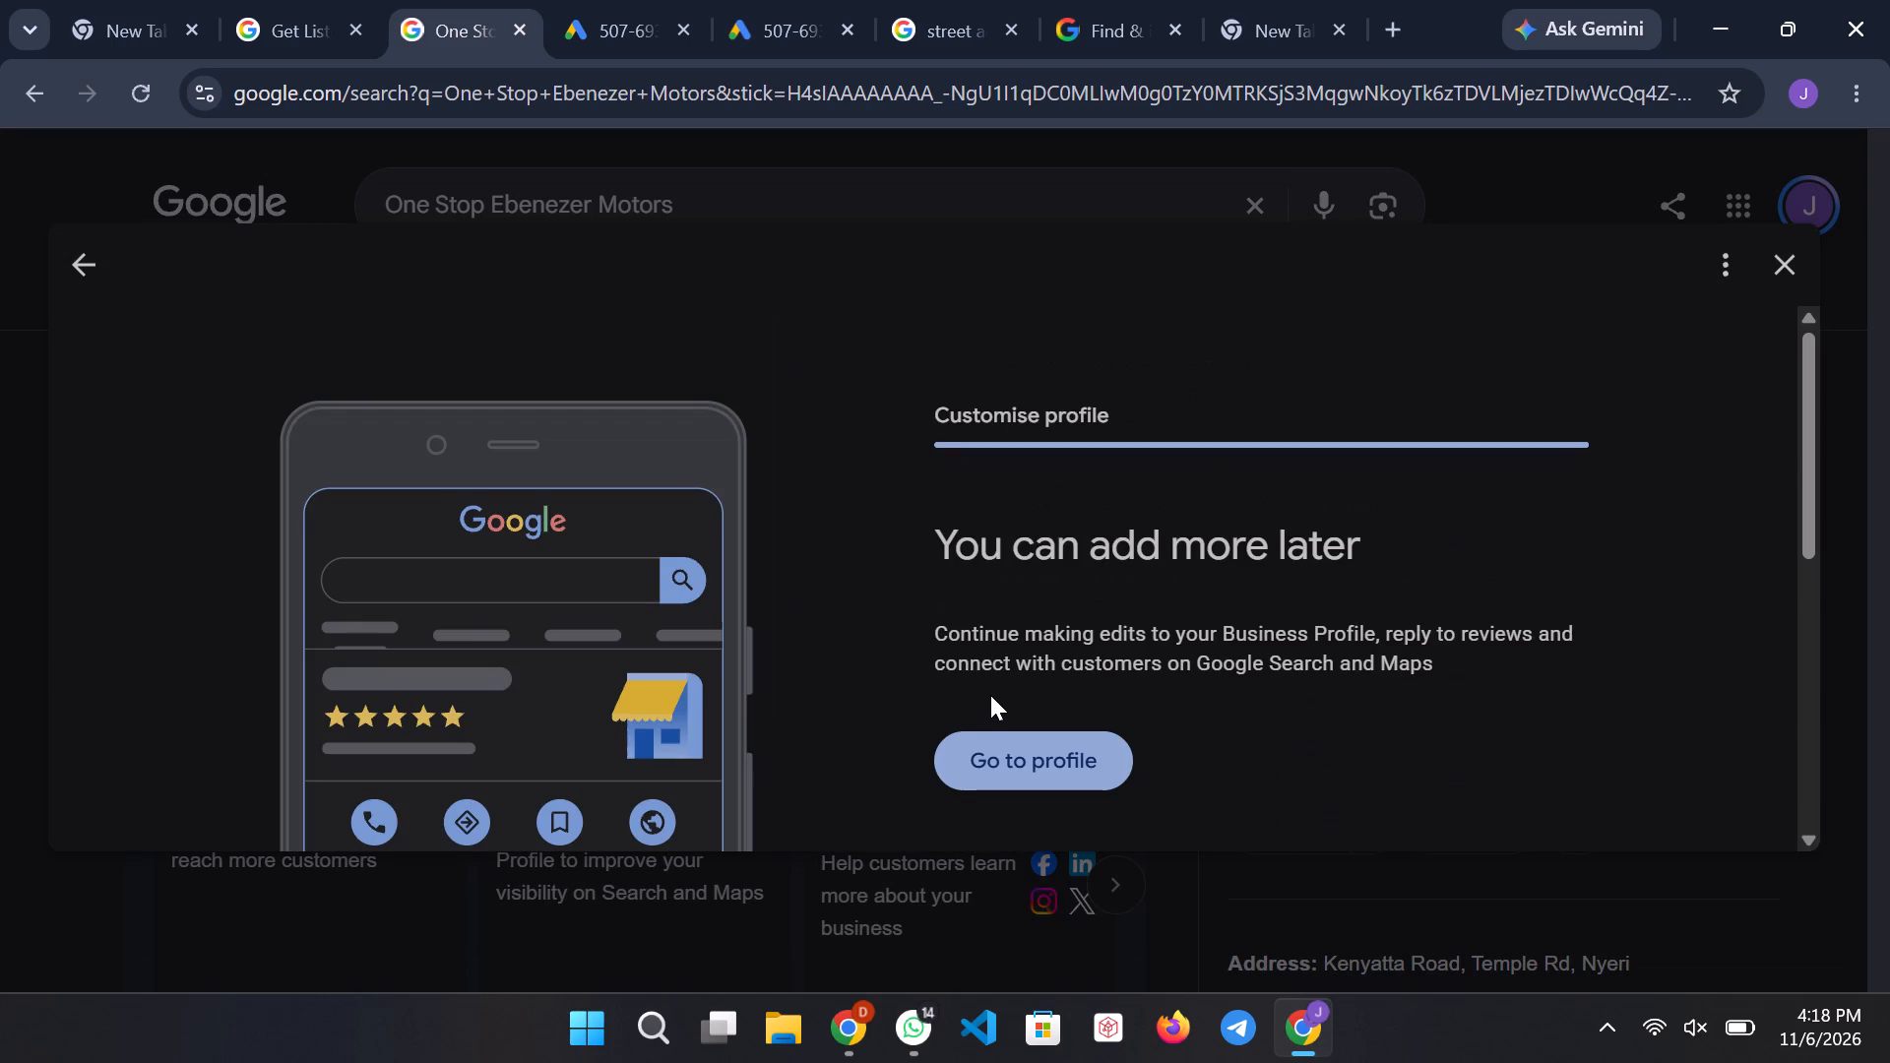
pyautogui.scroll(-1, 990, 695)
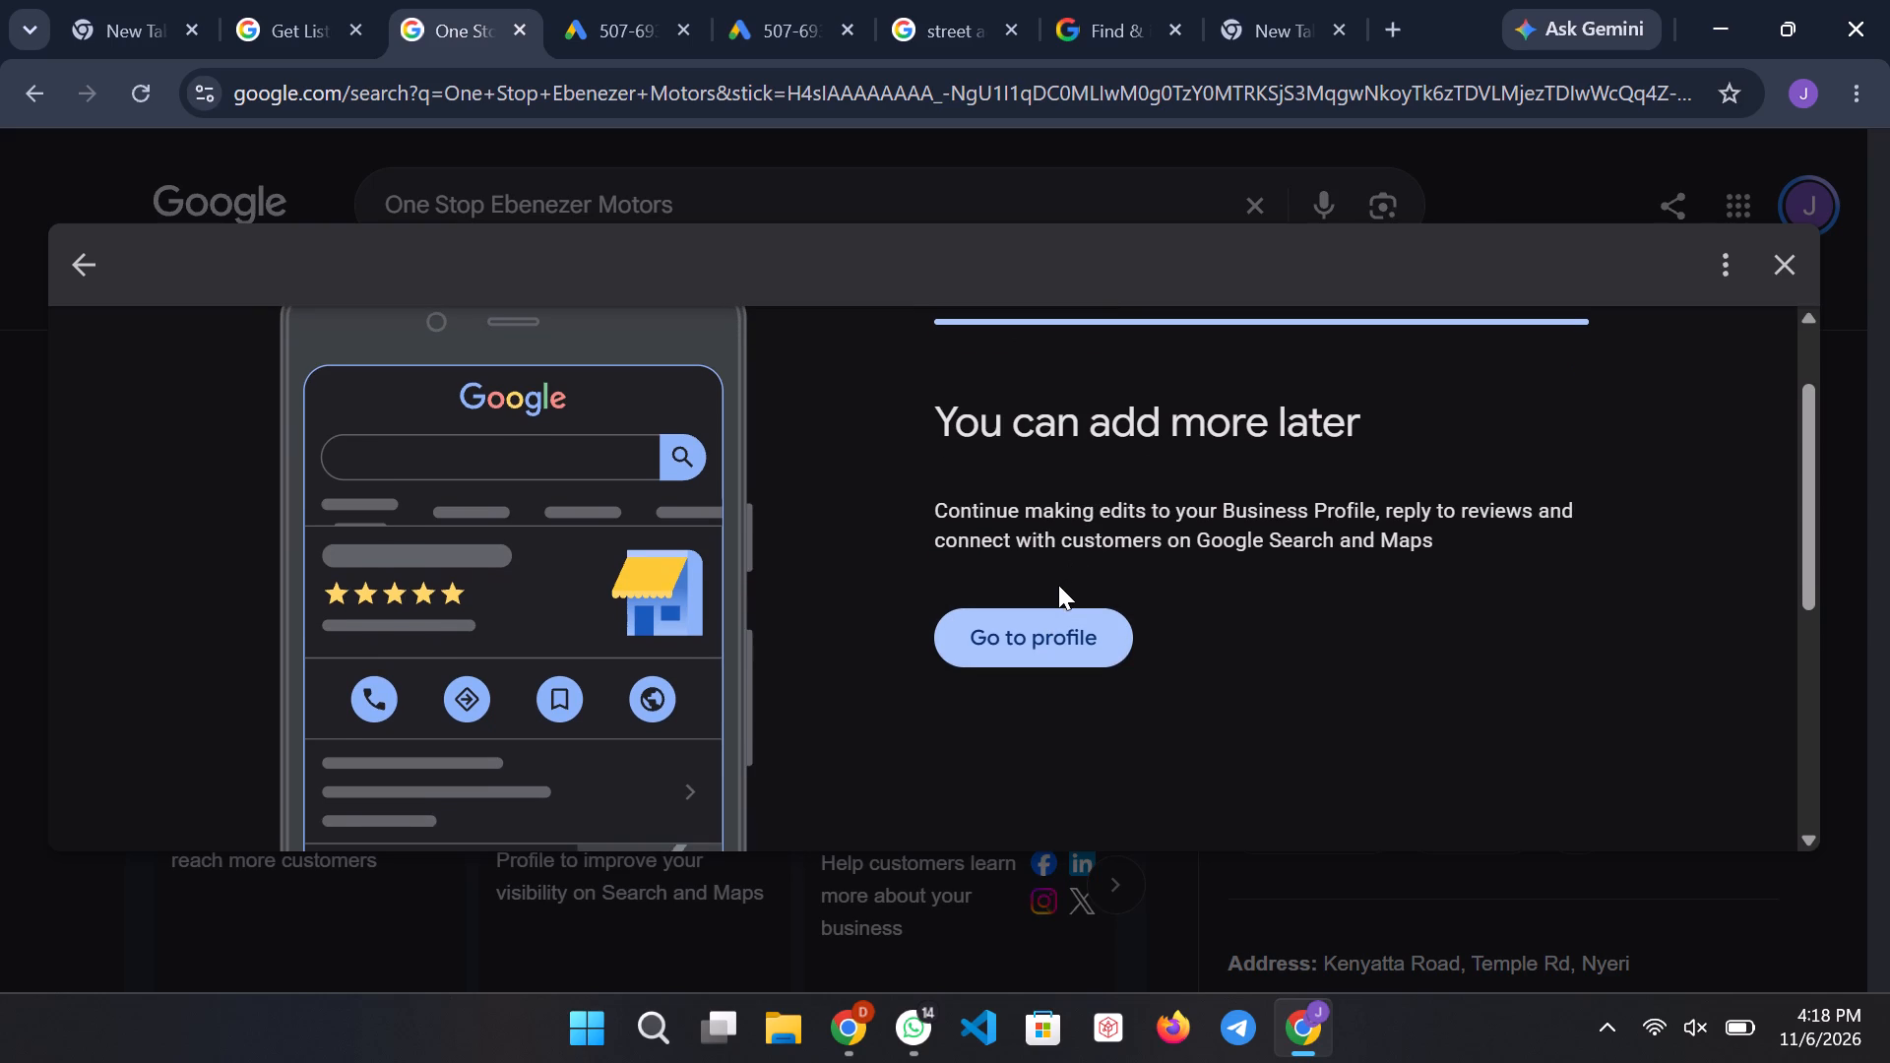
# Go to the Business Profile from the completed setup and look over its management options and listing details.
pyautogui.click(1046, 636)
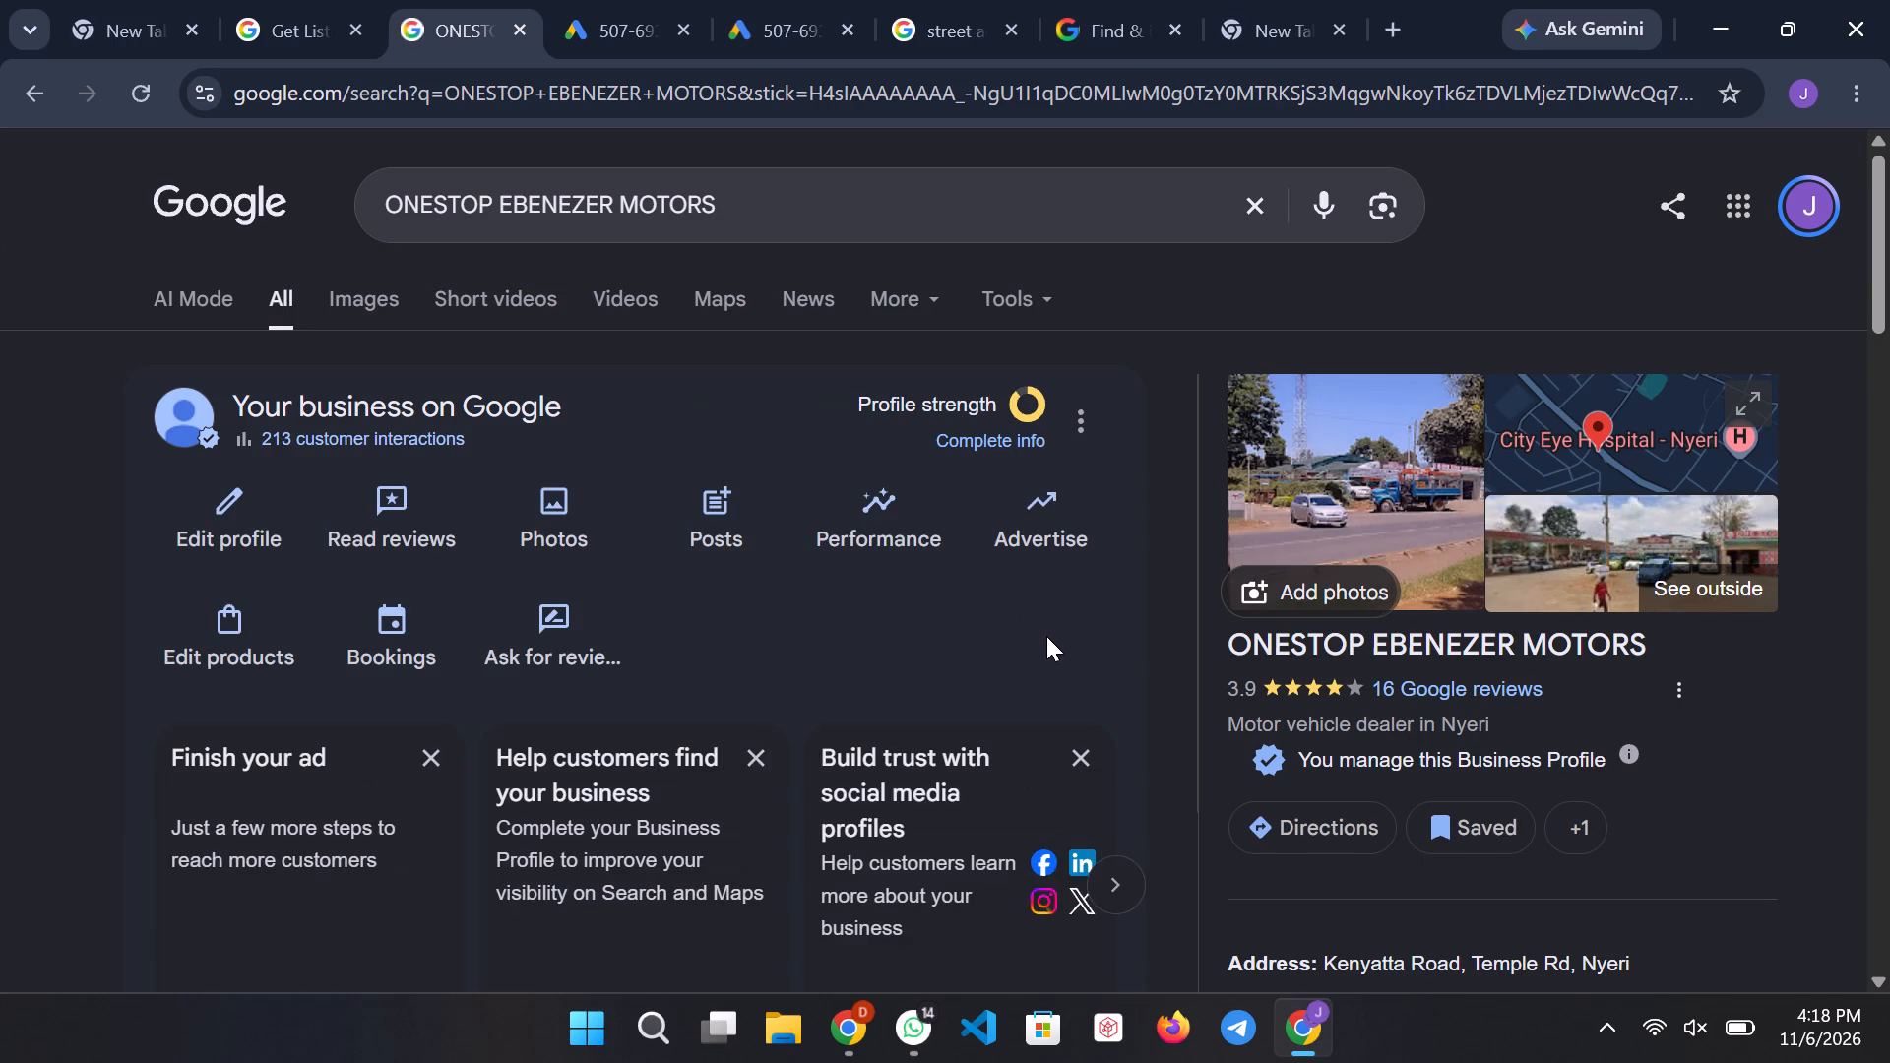
pyautogui.scroll(-2, 1046, 636)
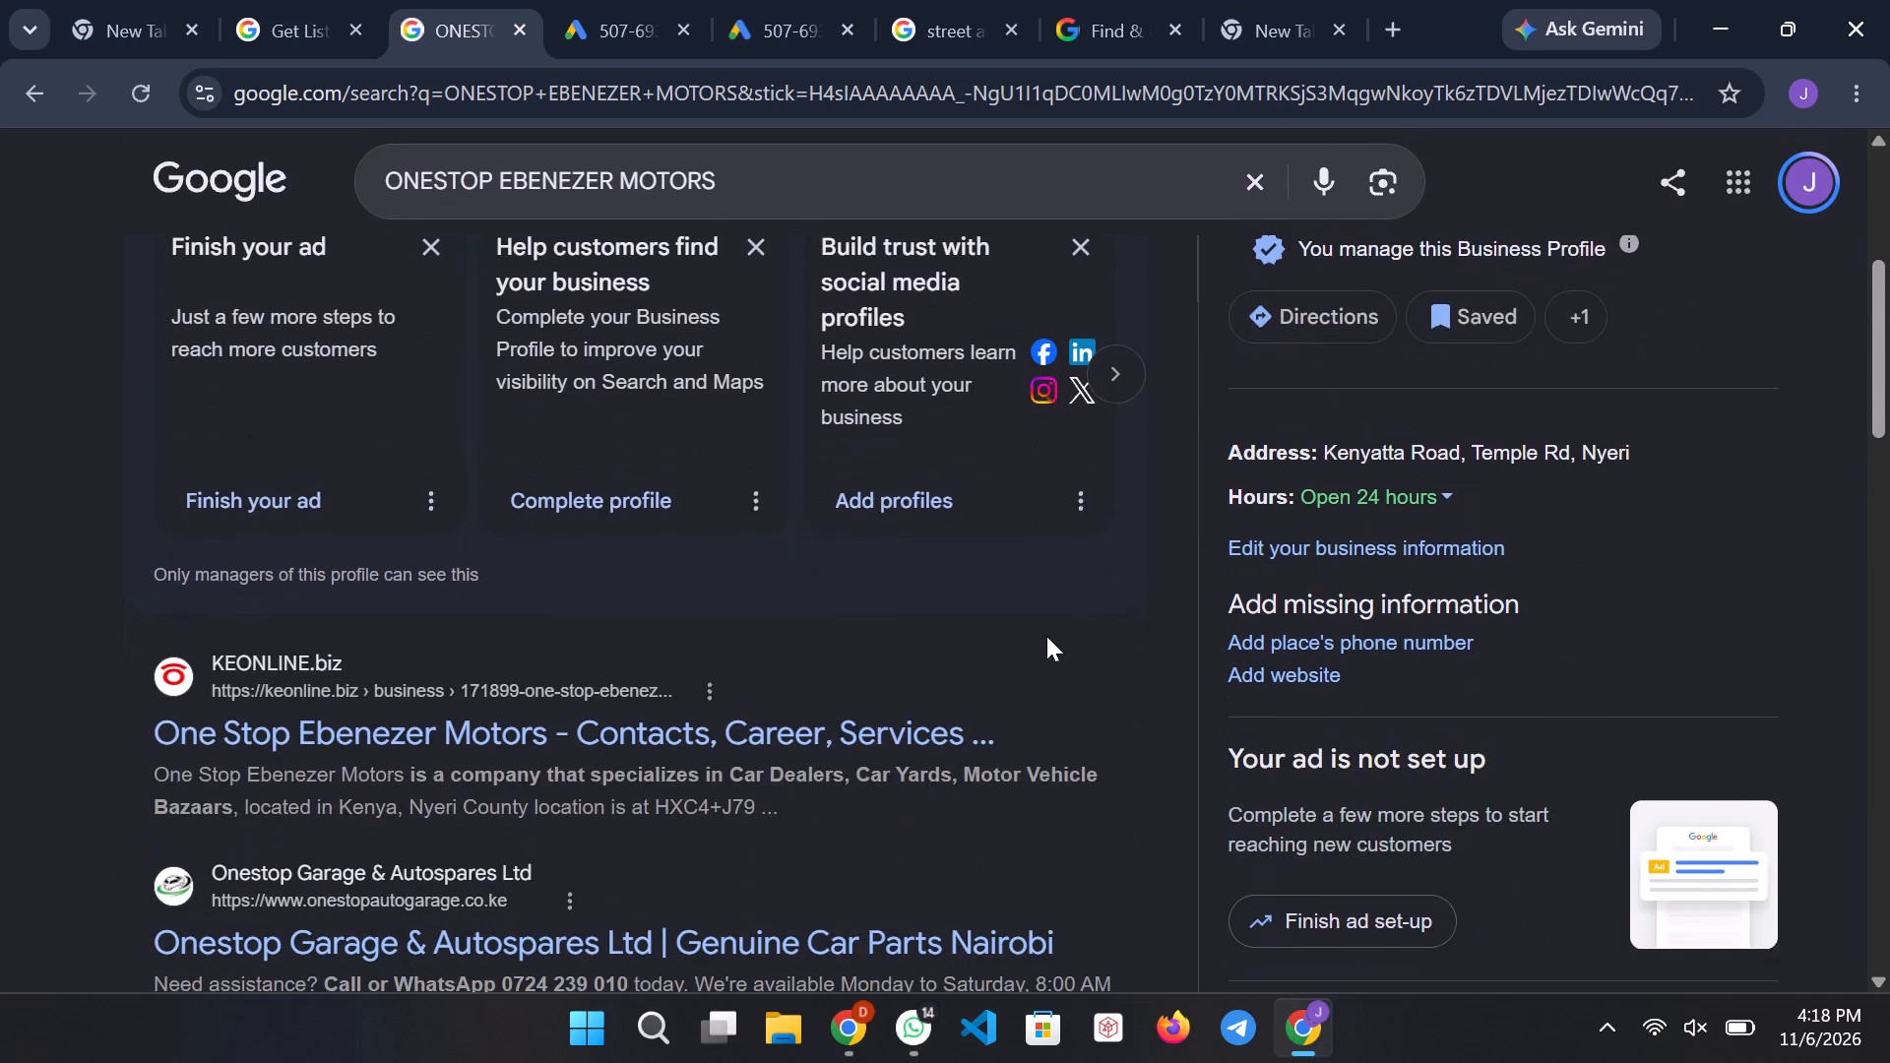
pyautogui.scroll(2, 1046, 636)
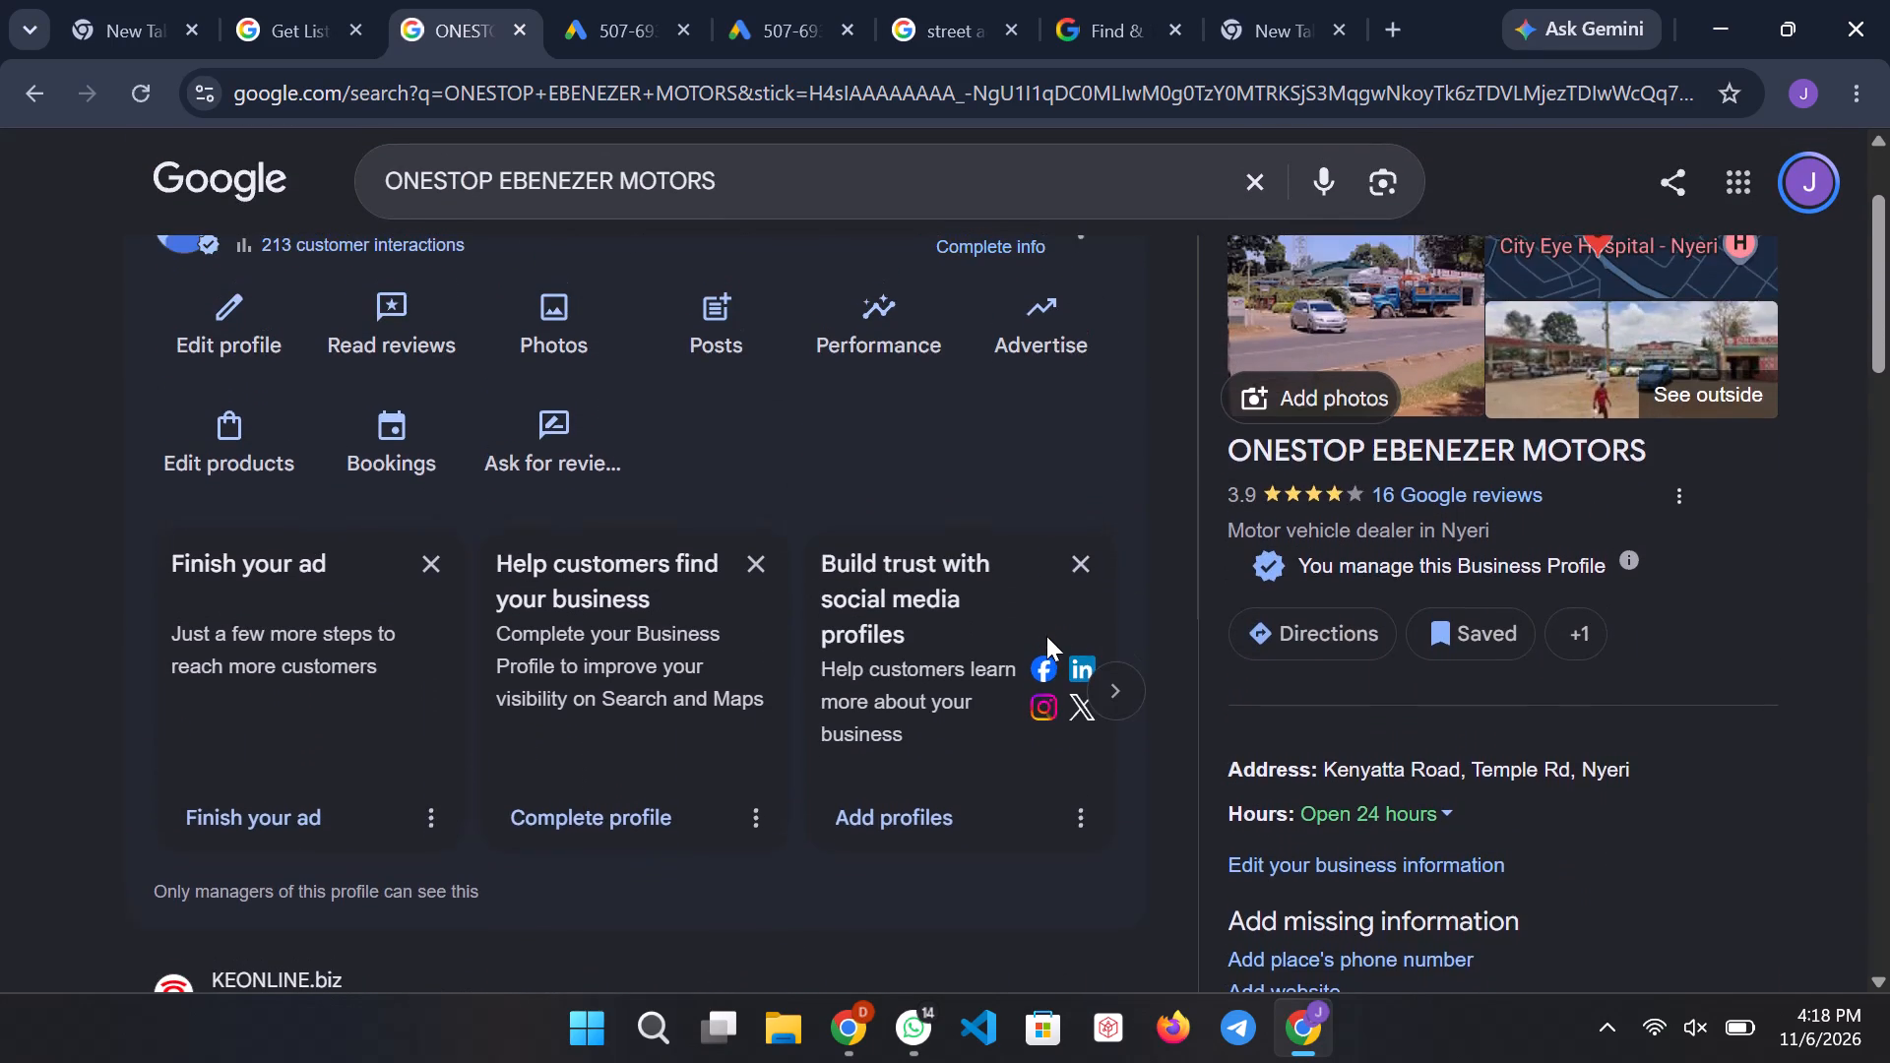
pyautogui.scroll(2, 1046, 636)
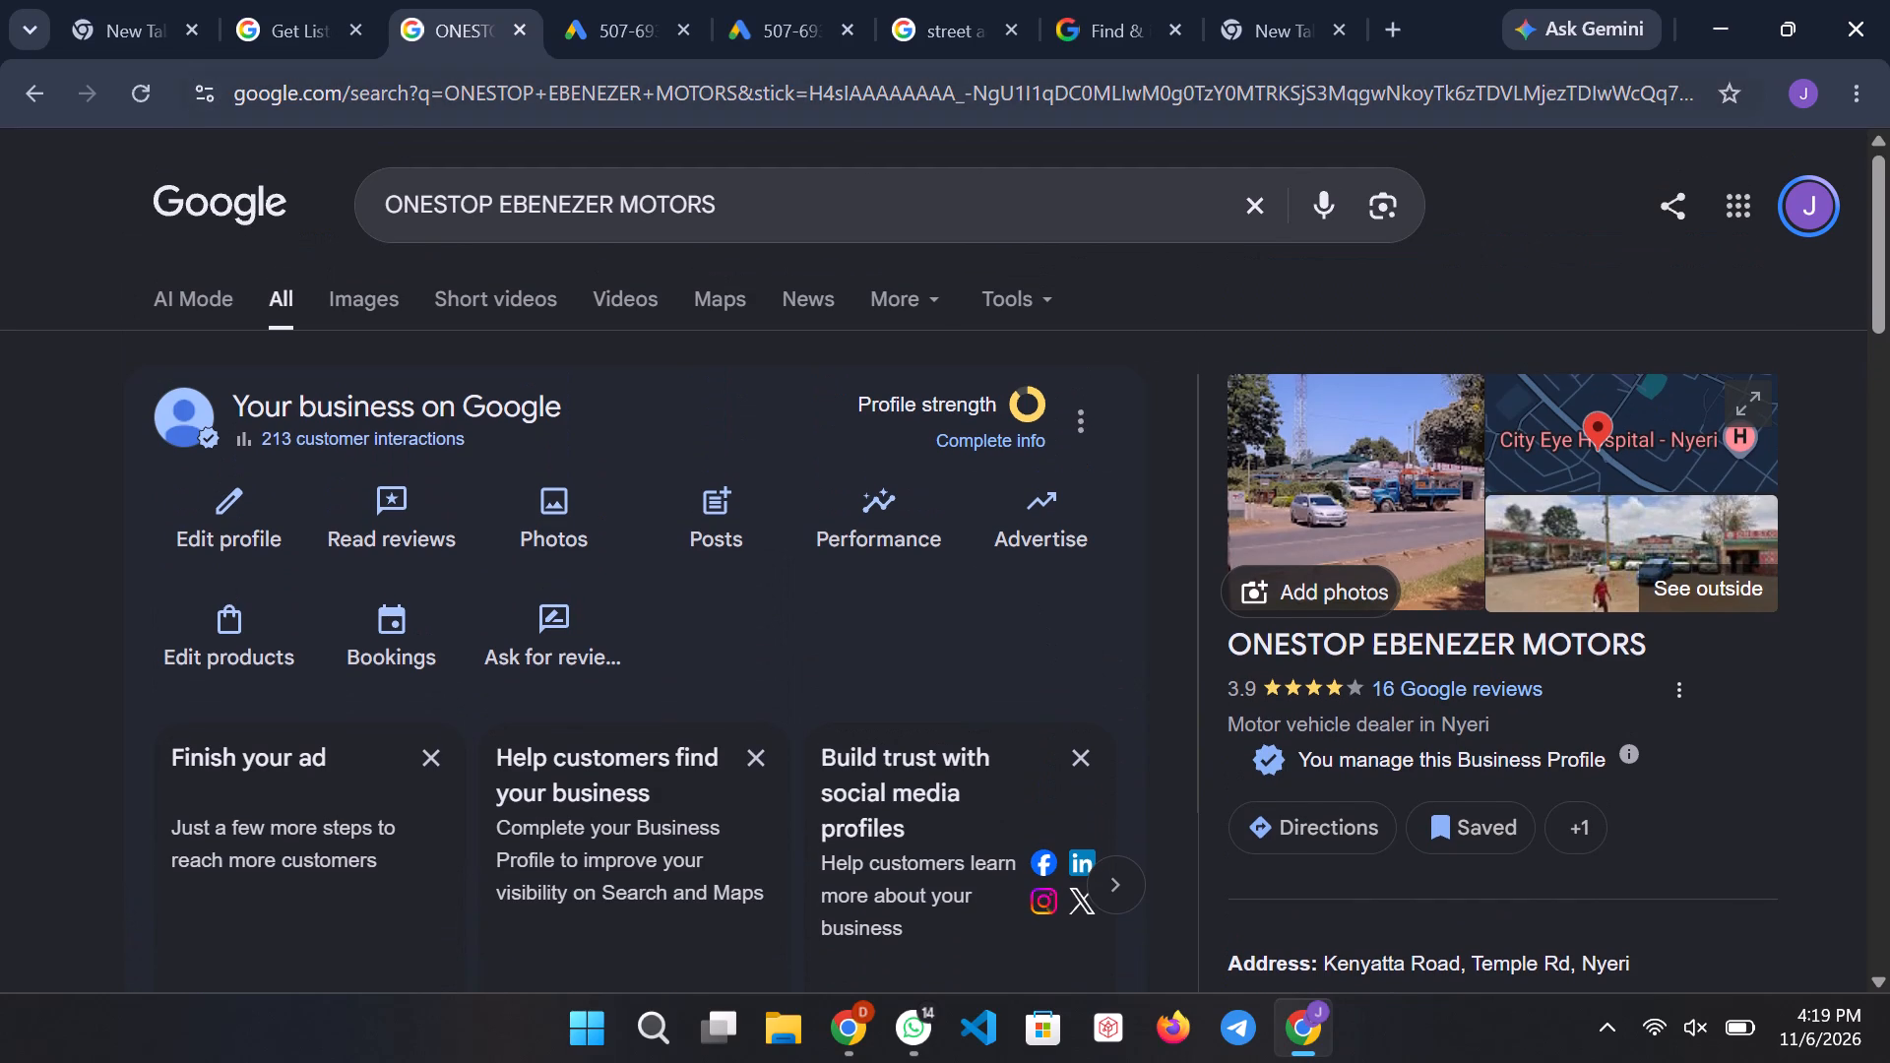
# Copy the business name ONESTOP EBENEZER MOTORS from the search and run a fresh Google search for it in the blank tab.
pyautogui.click(807, 211)
pyautogui.hotkey('ctrl', 'c')
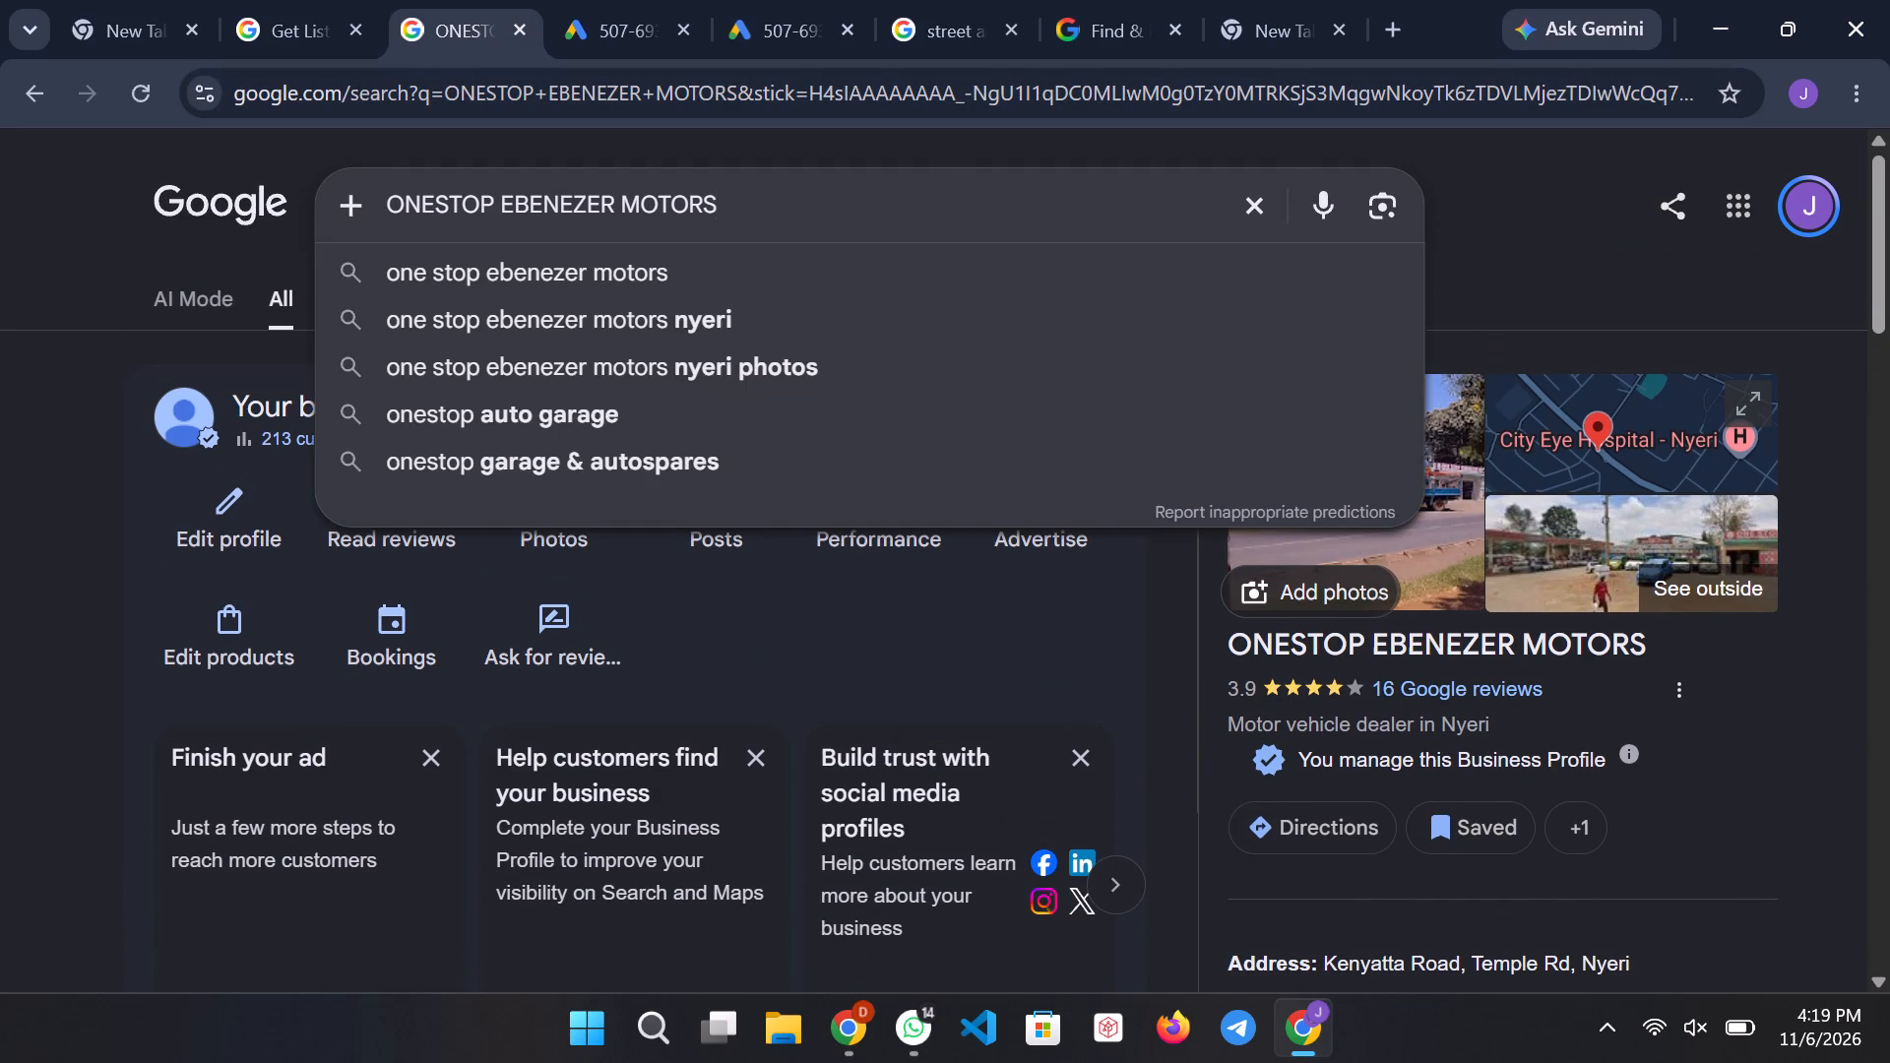
pyautogui.hotkey('ctrl', 'a')
pyautogui.hotkey('ctrl', 'c')
pyautogui.hotkey('ctrl', 'c')
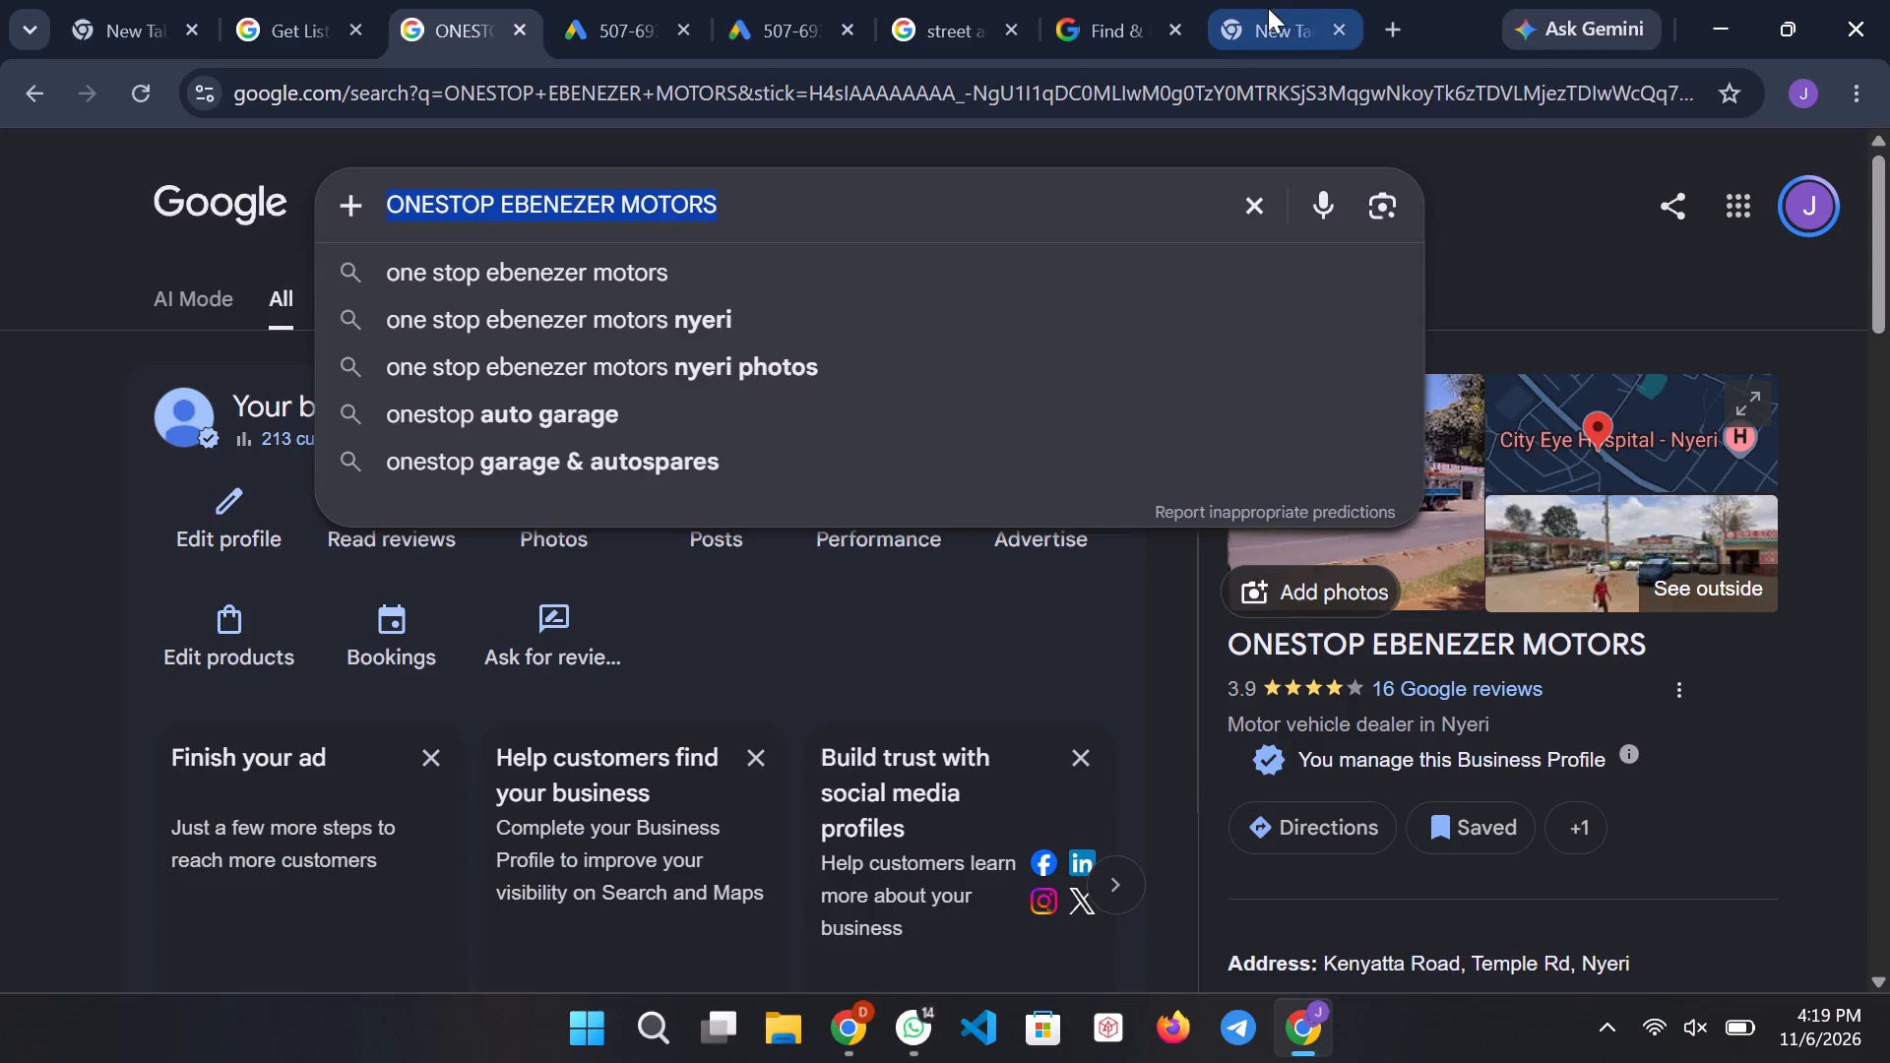
pyautogui.click(1242, 43)
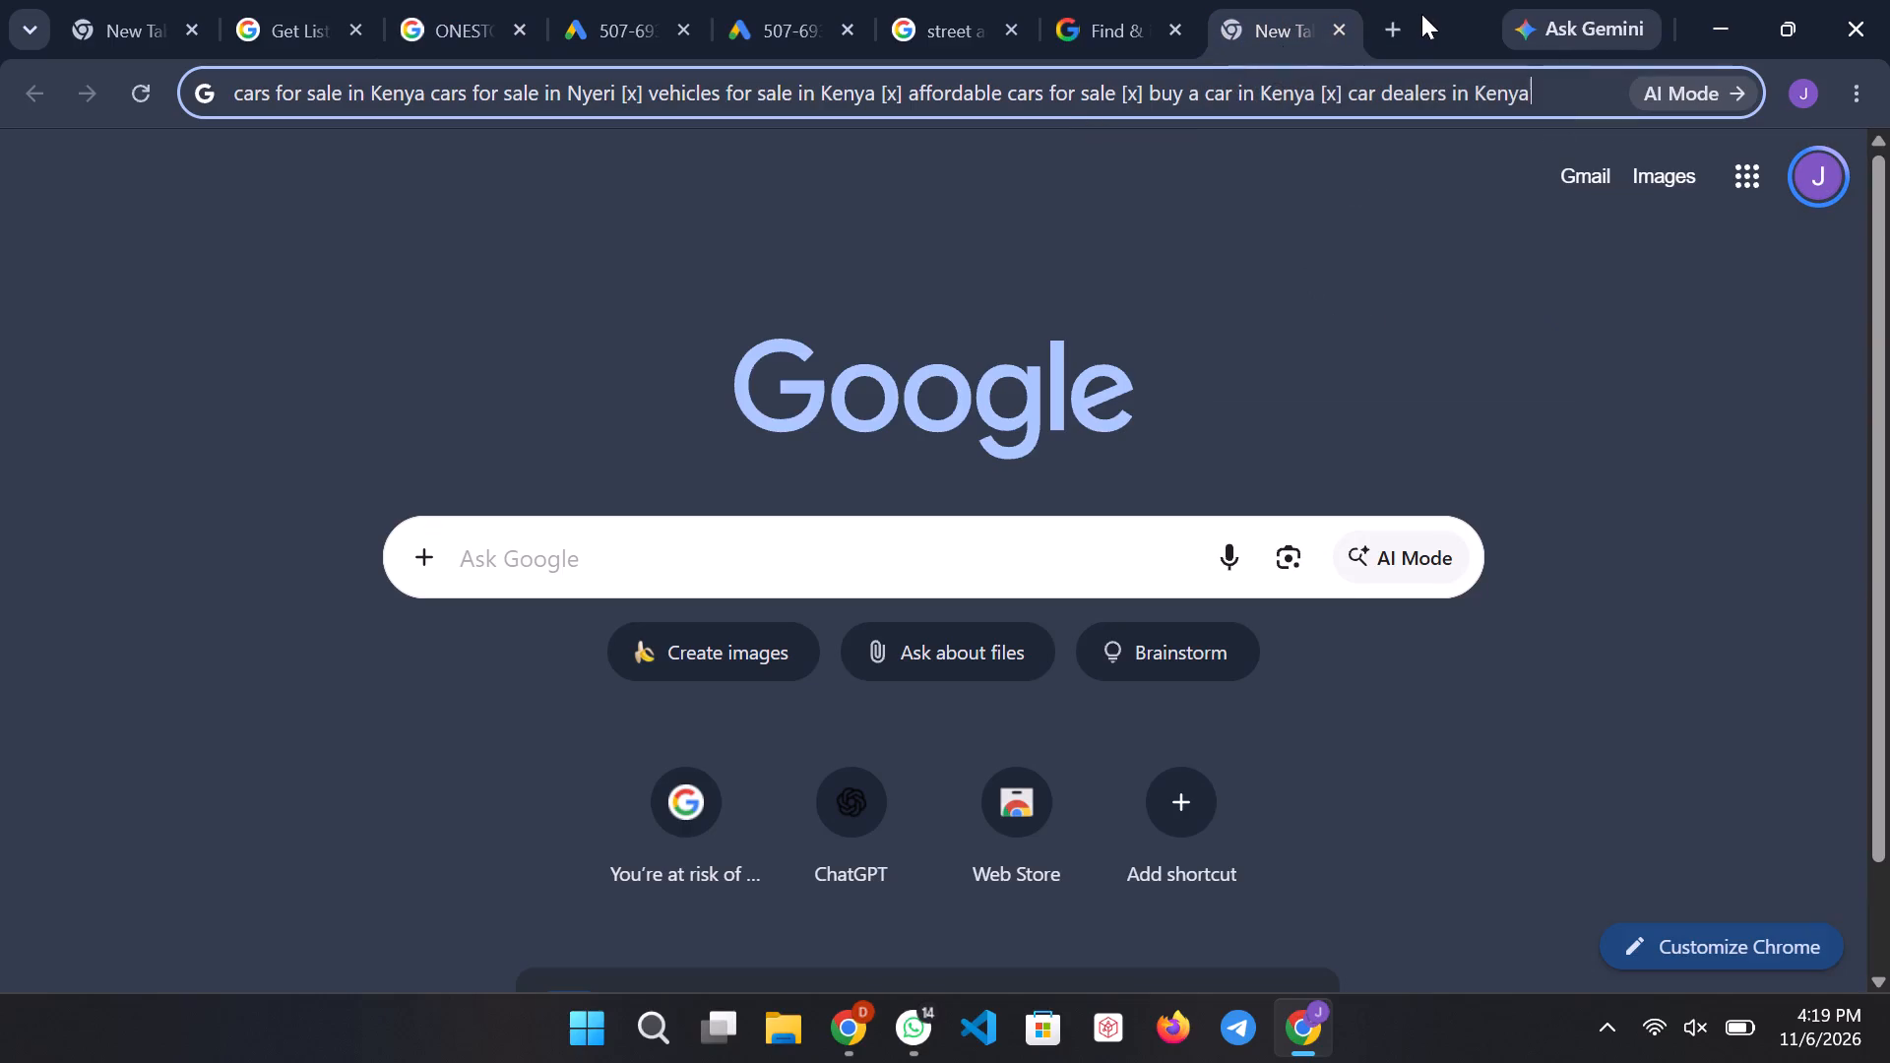
pyautogui.hotkey('ctrl', 'a')
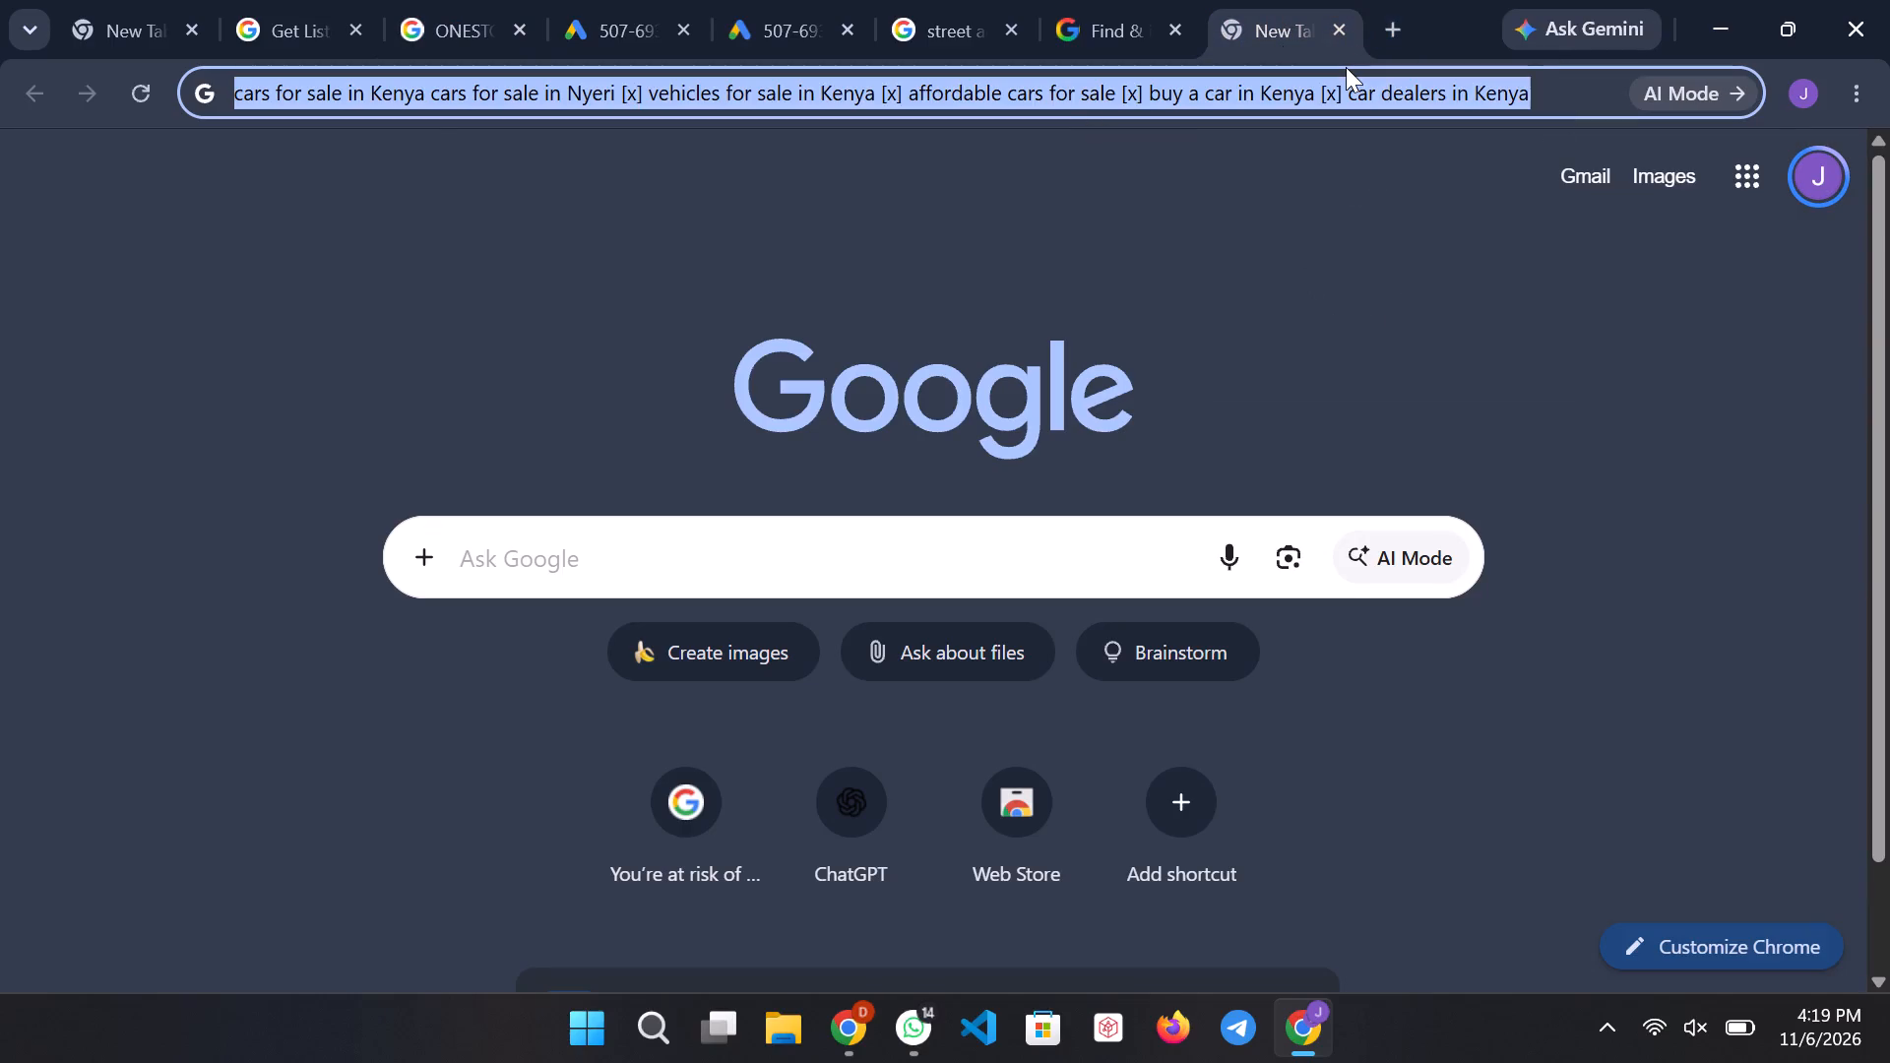
pyautogui.hotkey('ctrl', 'v')
pyautogui.press('Return')
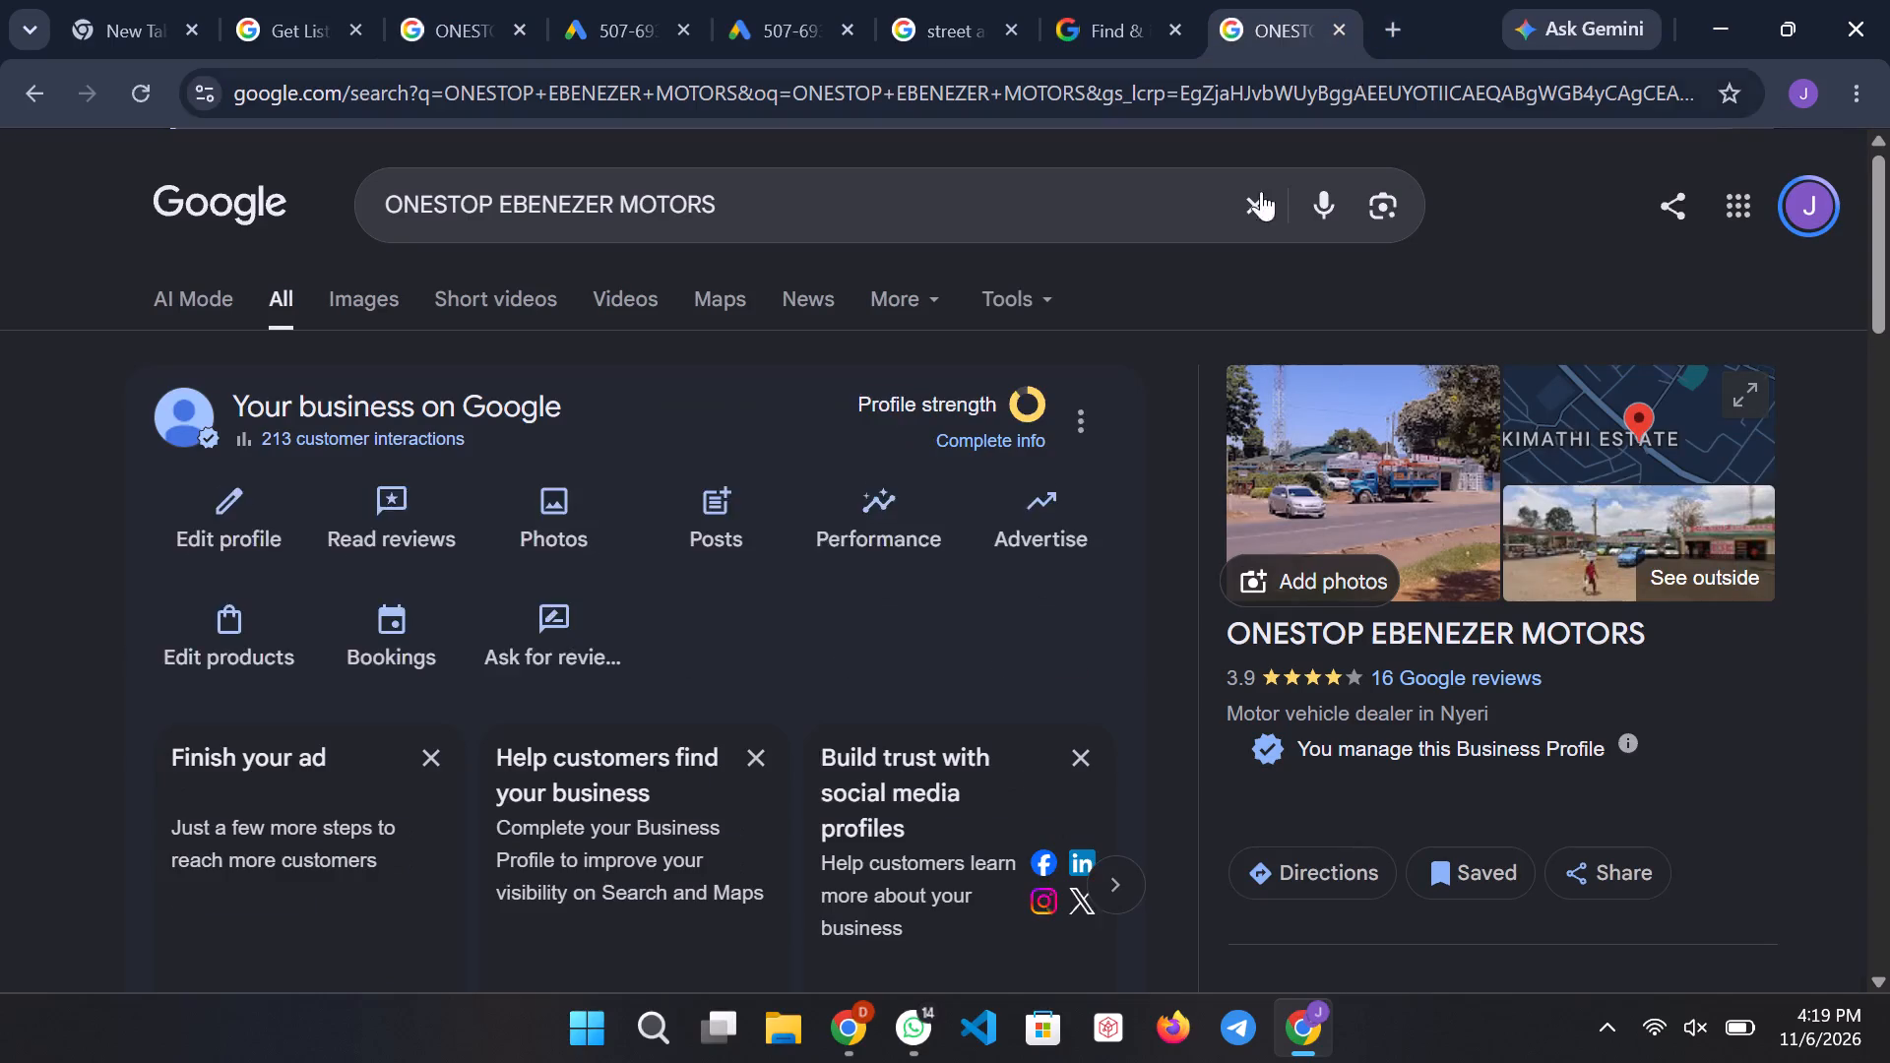
# Switch to the other Chrome profile's window and search Google for ONESTOP EBENEZER MOTORS in a new tab.
pyautogui.click(831, 1030)
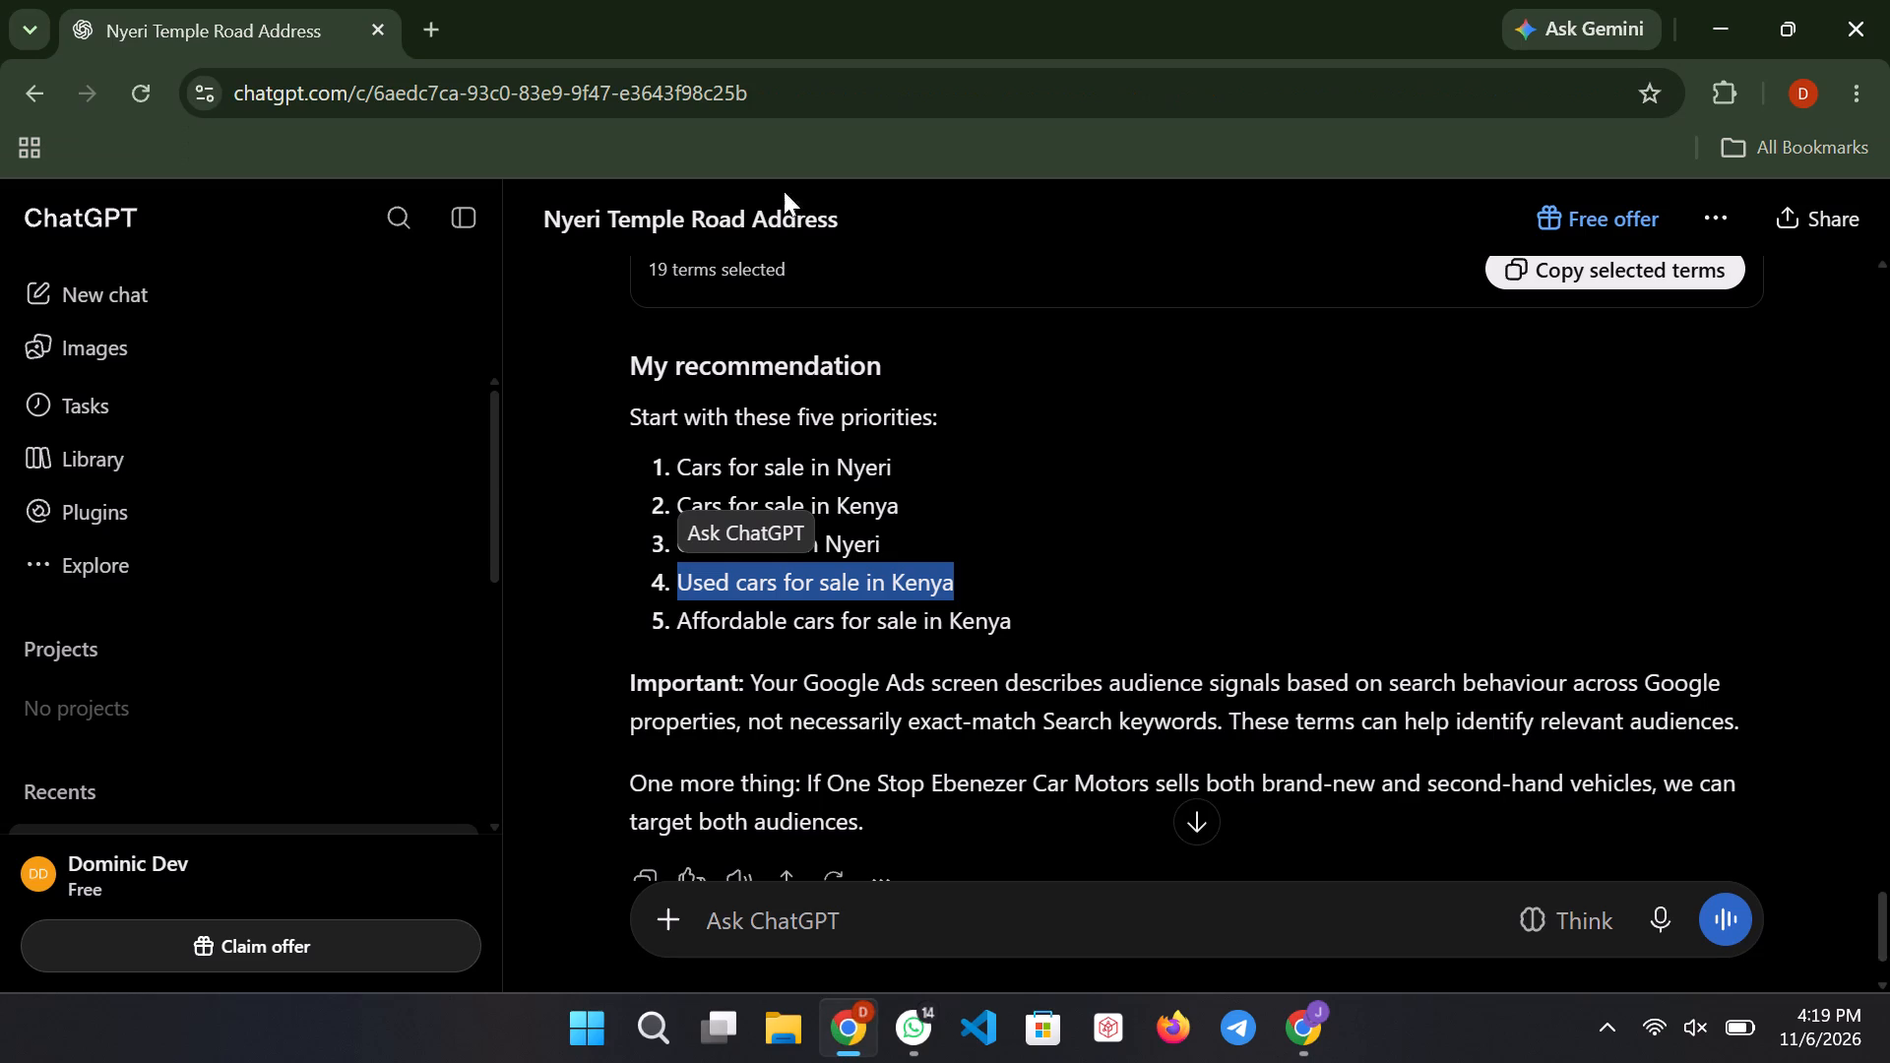
pyautogui.click(426, 14)
pyautogui.hotkey('ctrl', 'v')
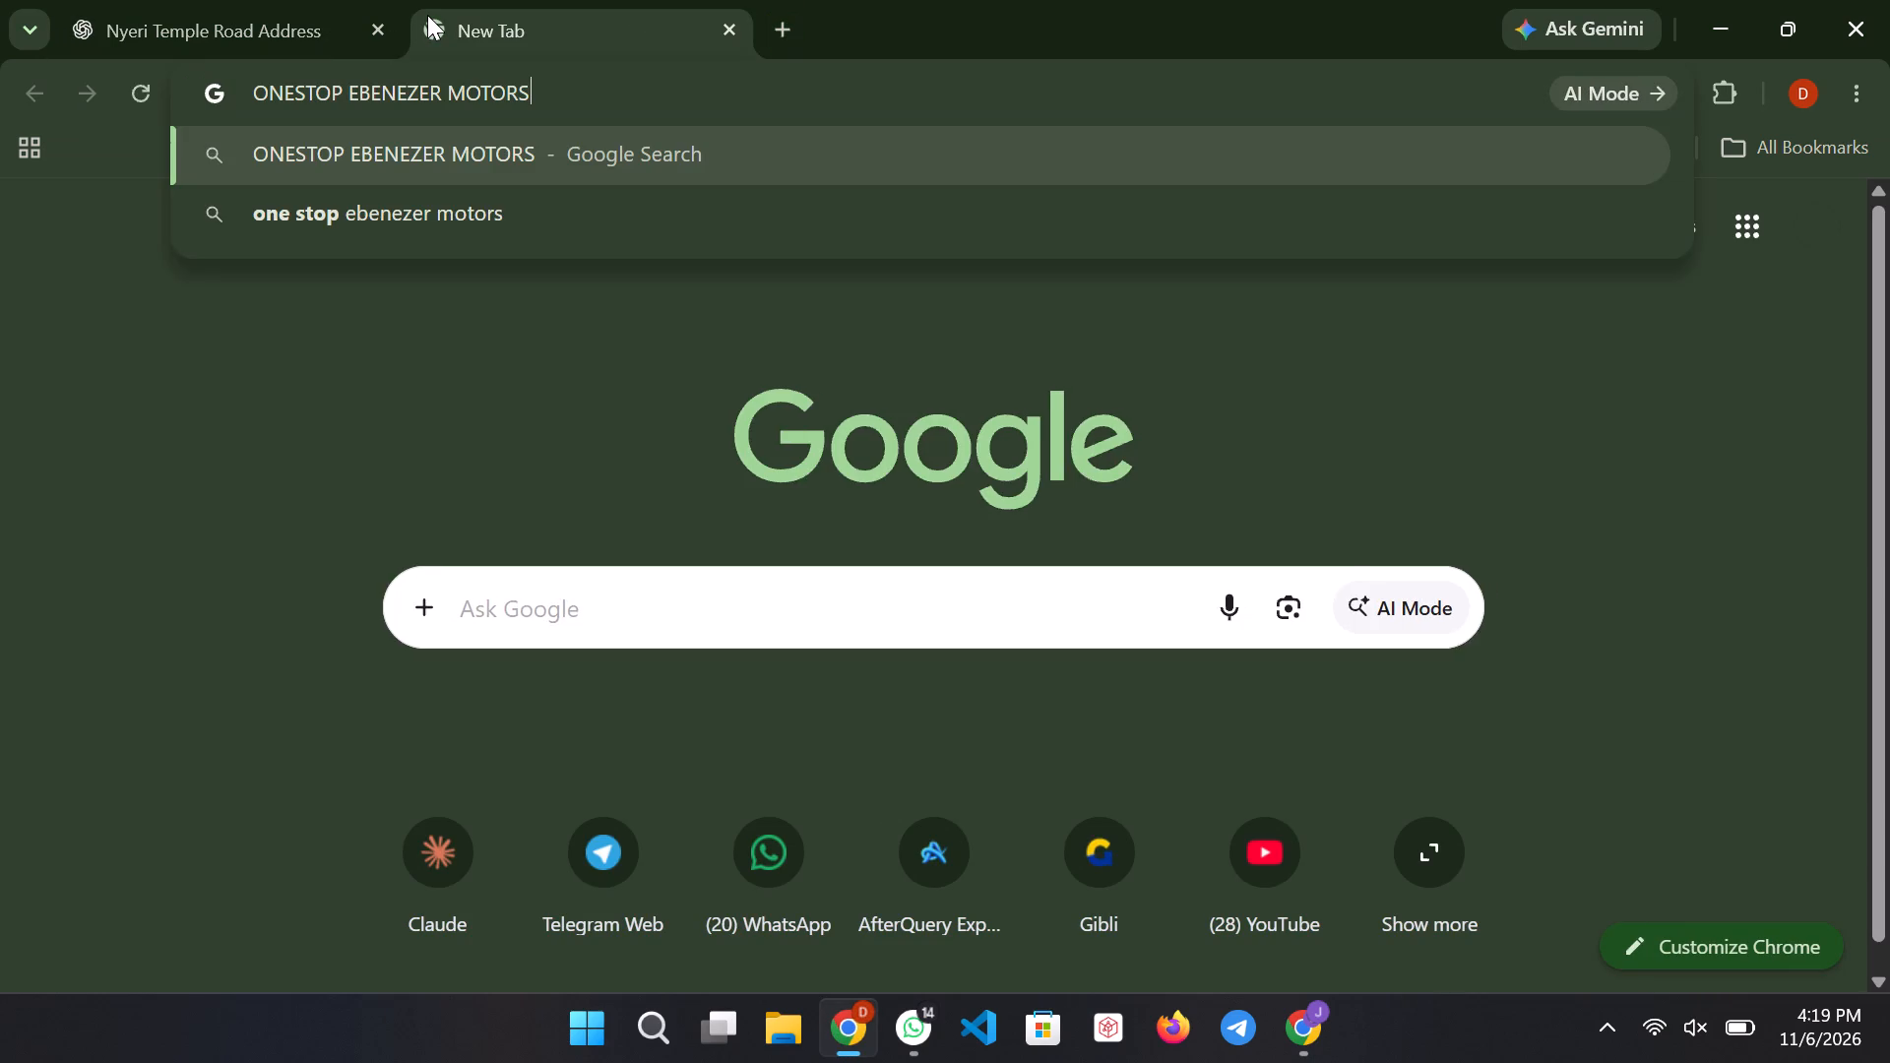
pyautogui.press('Return')
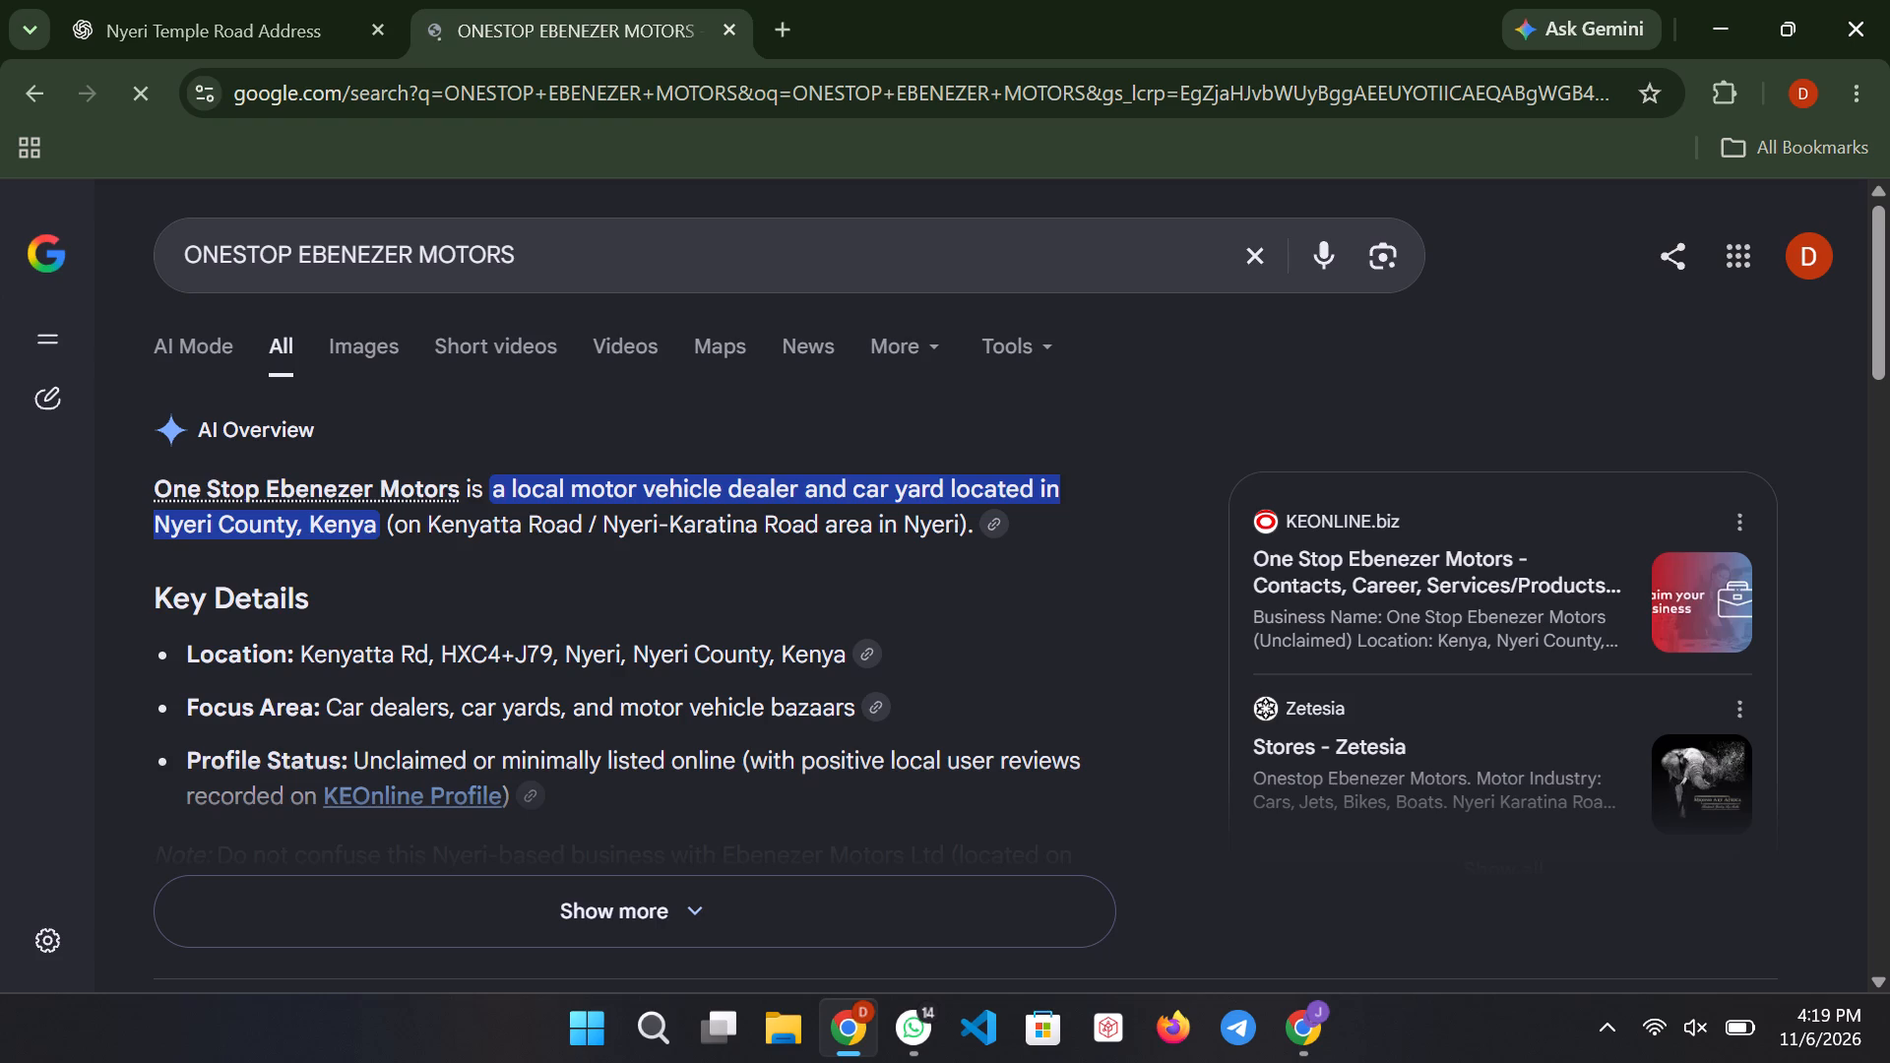
# Examine the expanded AI Overview, the web results and the business listing shown for the ONESTOP EBENEZER MOTORS search.
pyautogui.scroll(-1, 607, 625)
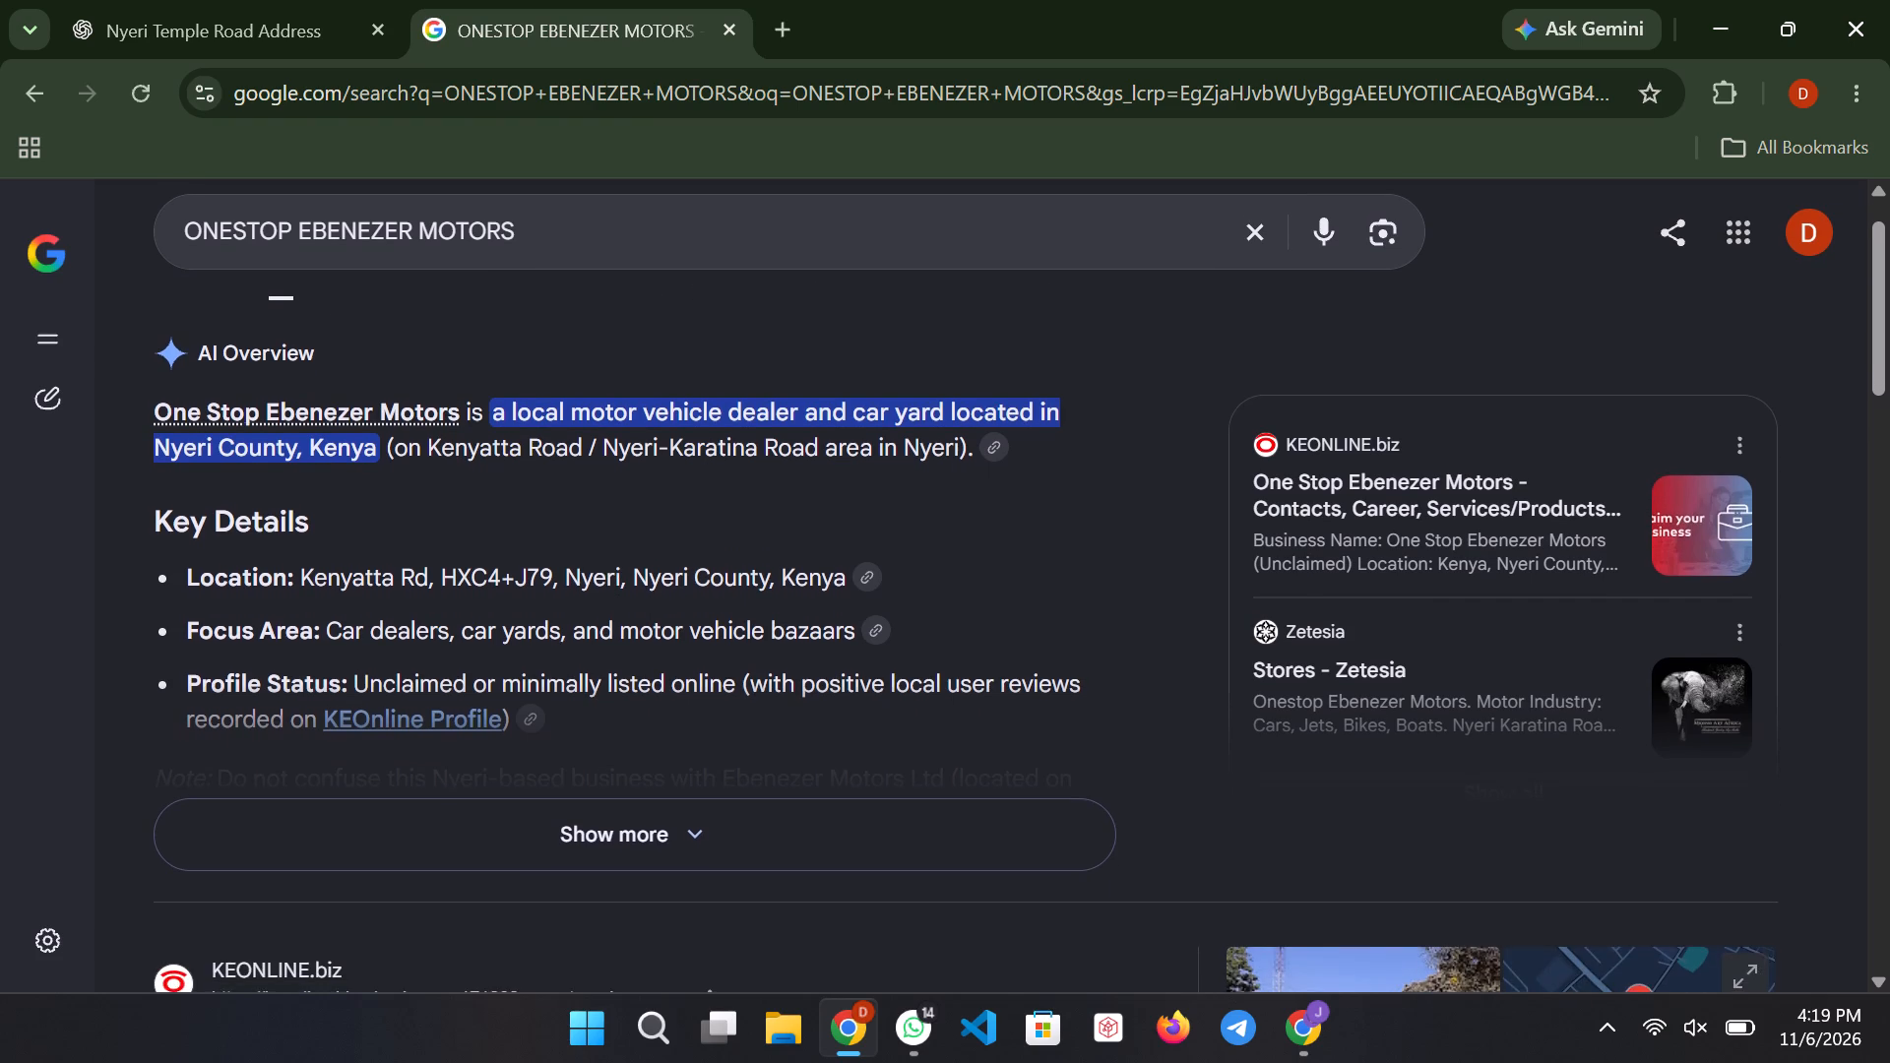
pyautogui.scroll(-1, 607, 625)
pyautogui.scroll(1, 607, 625)
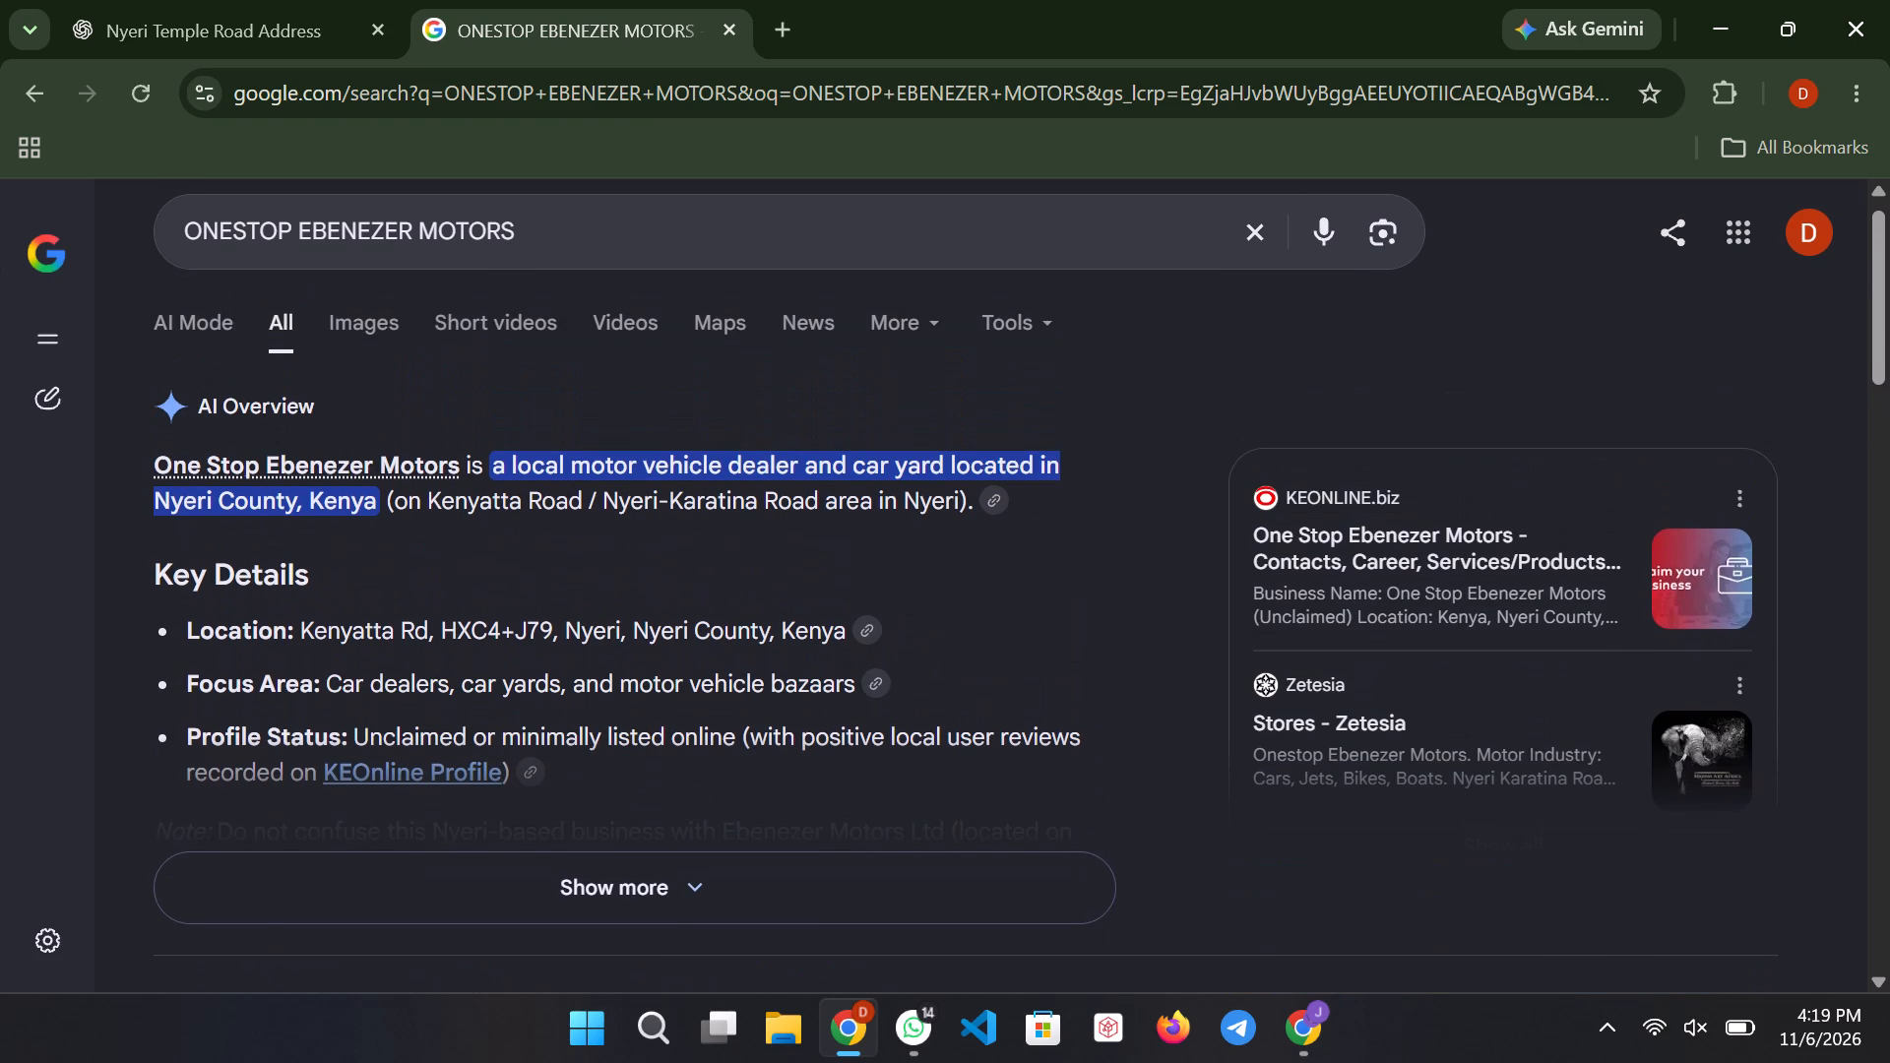
pyautogui.click(551, 879)
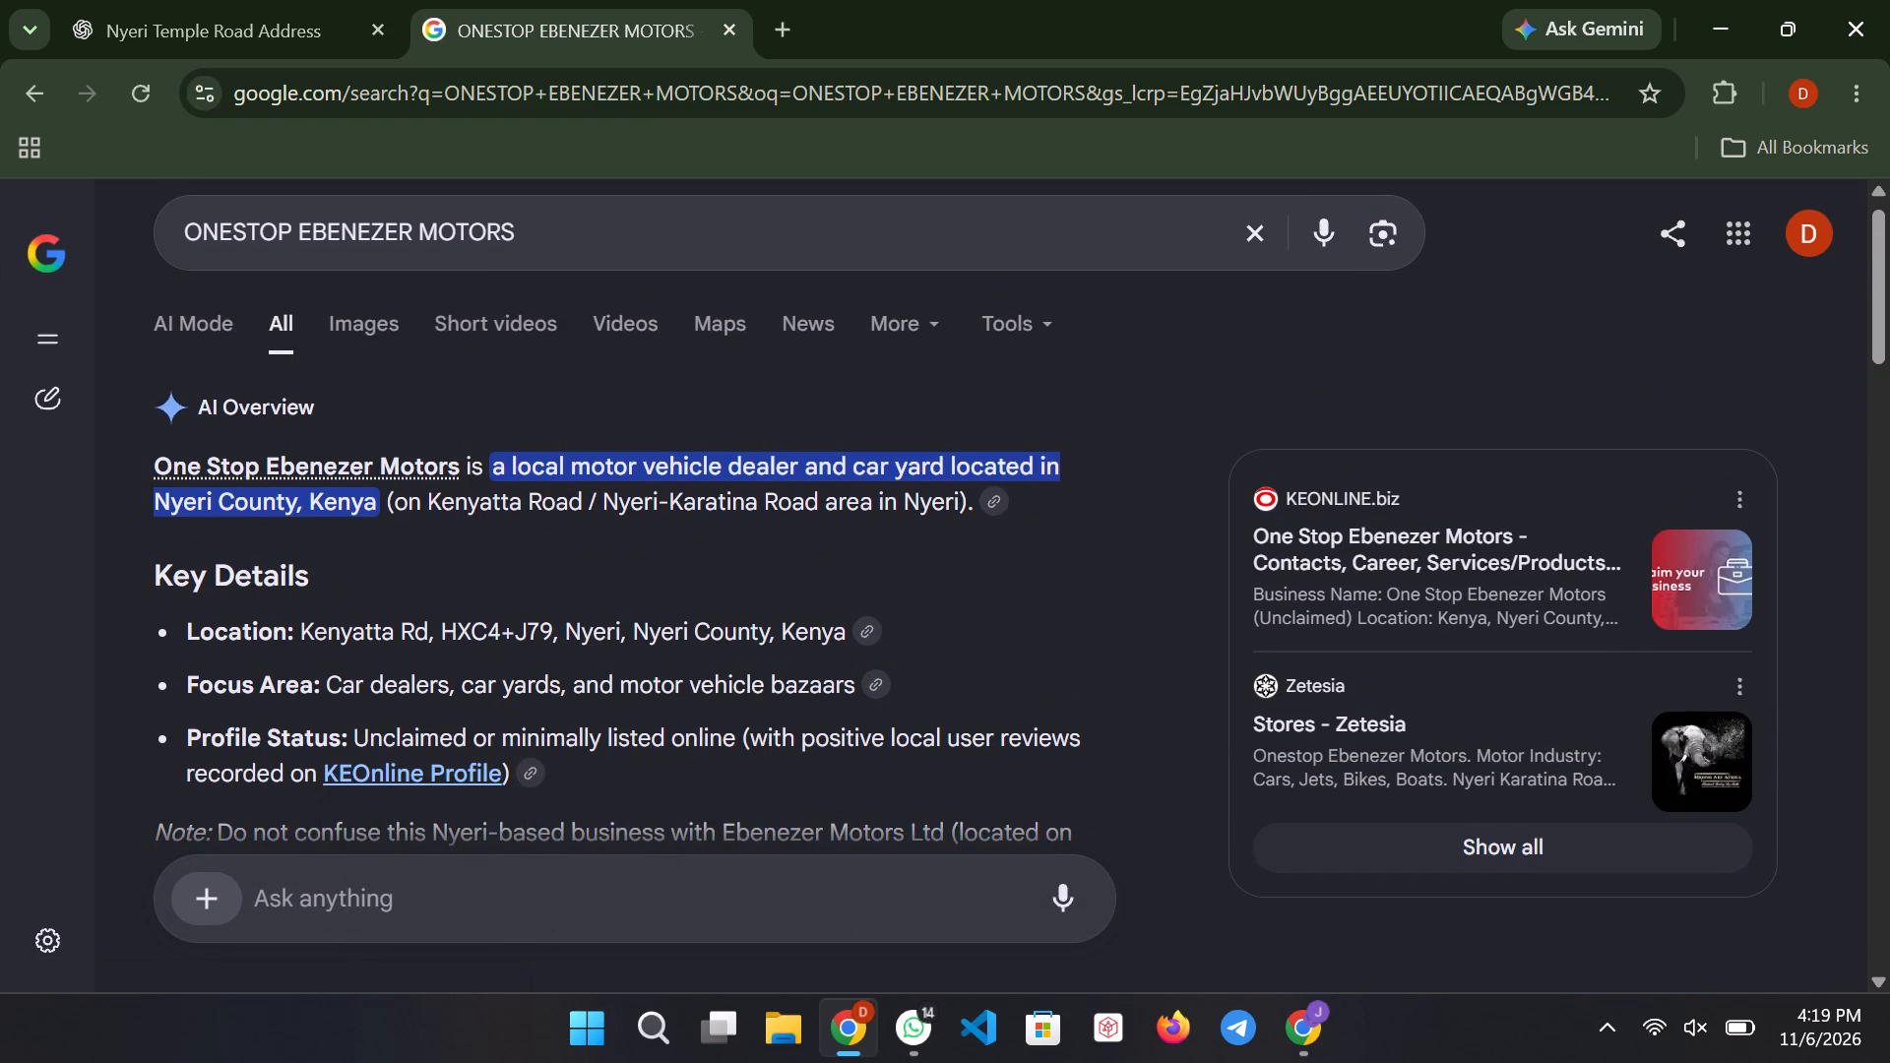
pyautogui.scroll(-2, 552, 752)
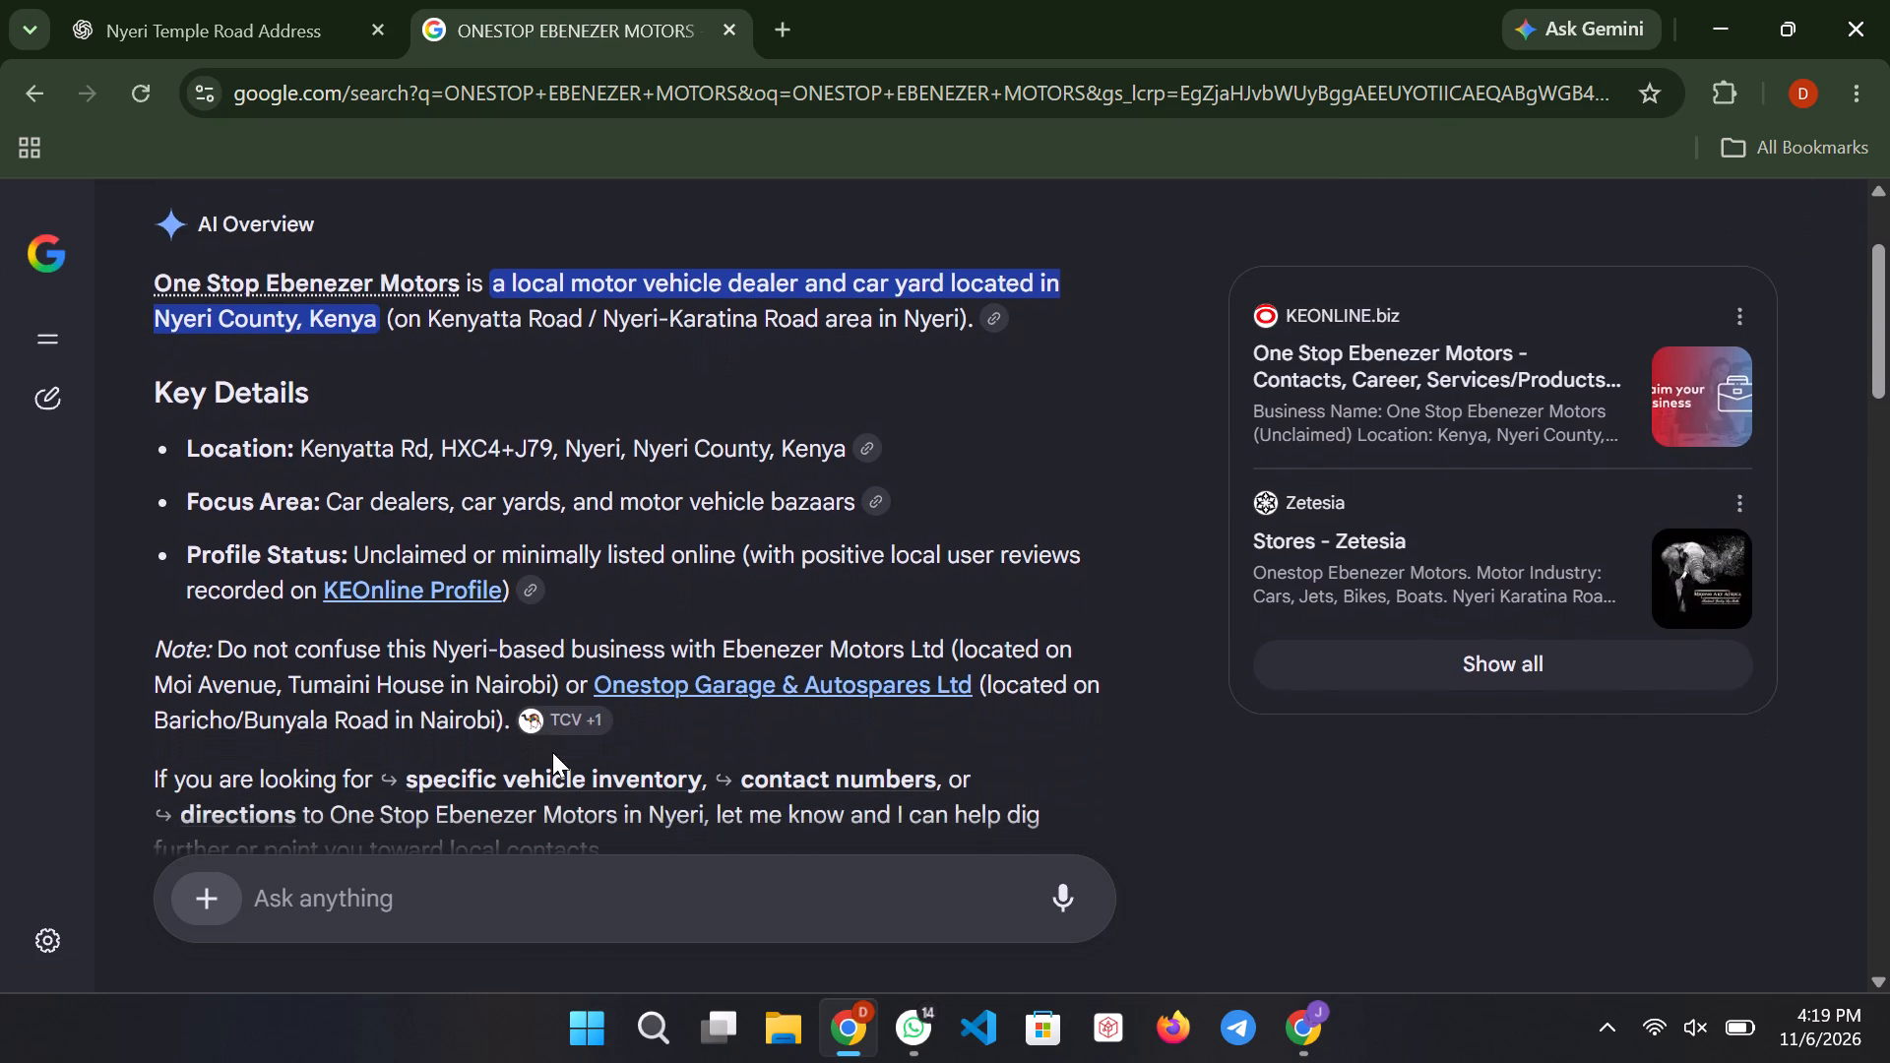
pyautogui.scroll(-2, 552, 752)
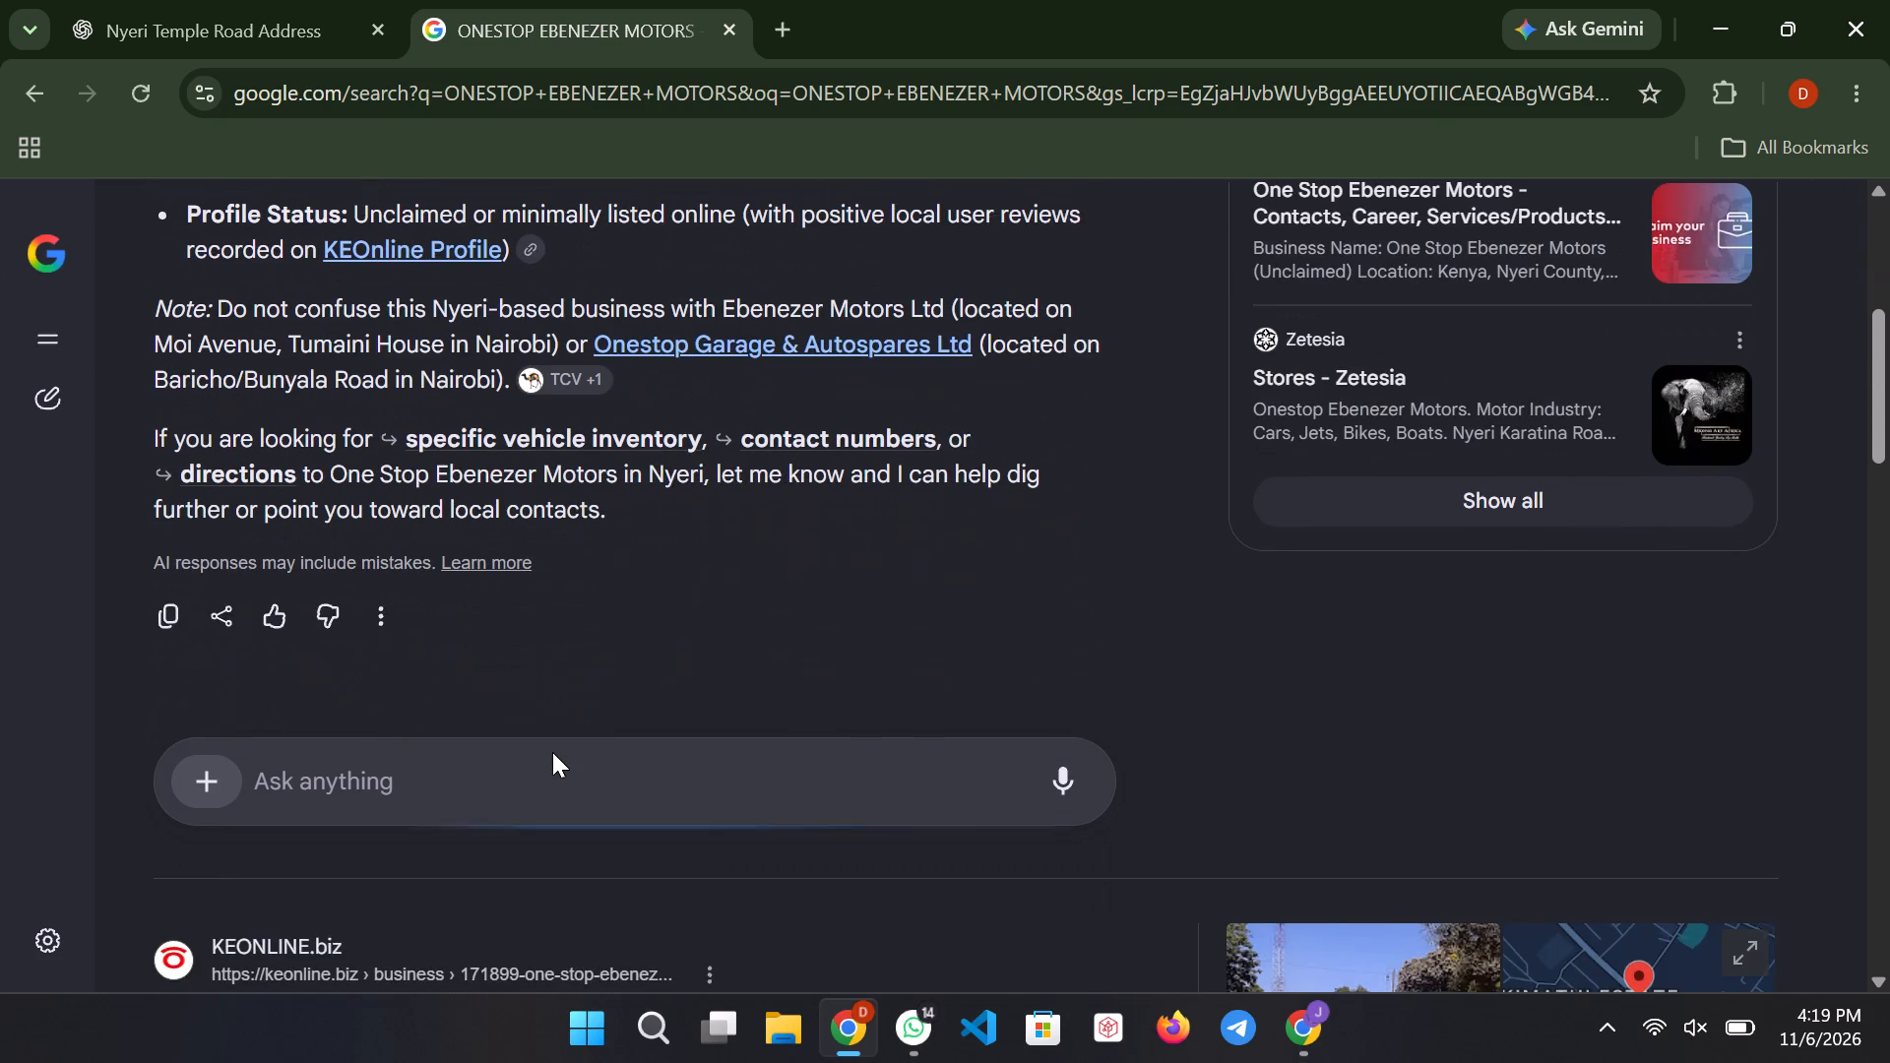
pyautogui.scroll(-3, 552, 752)
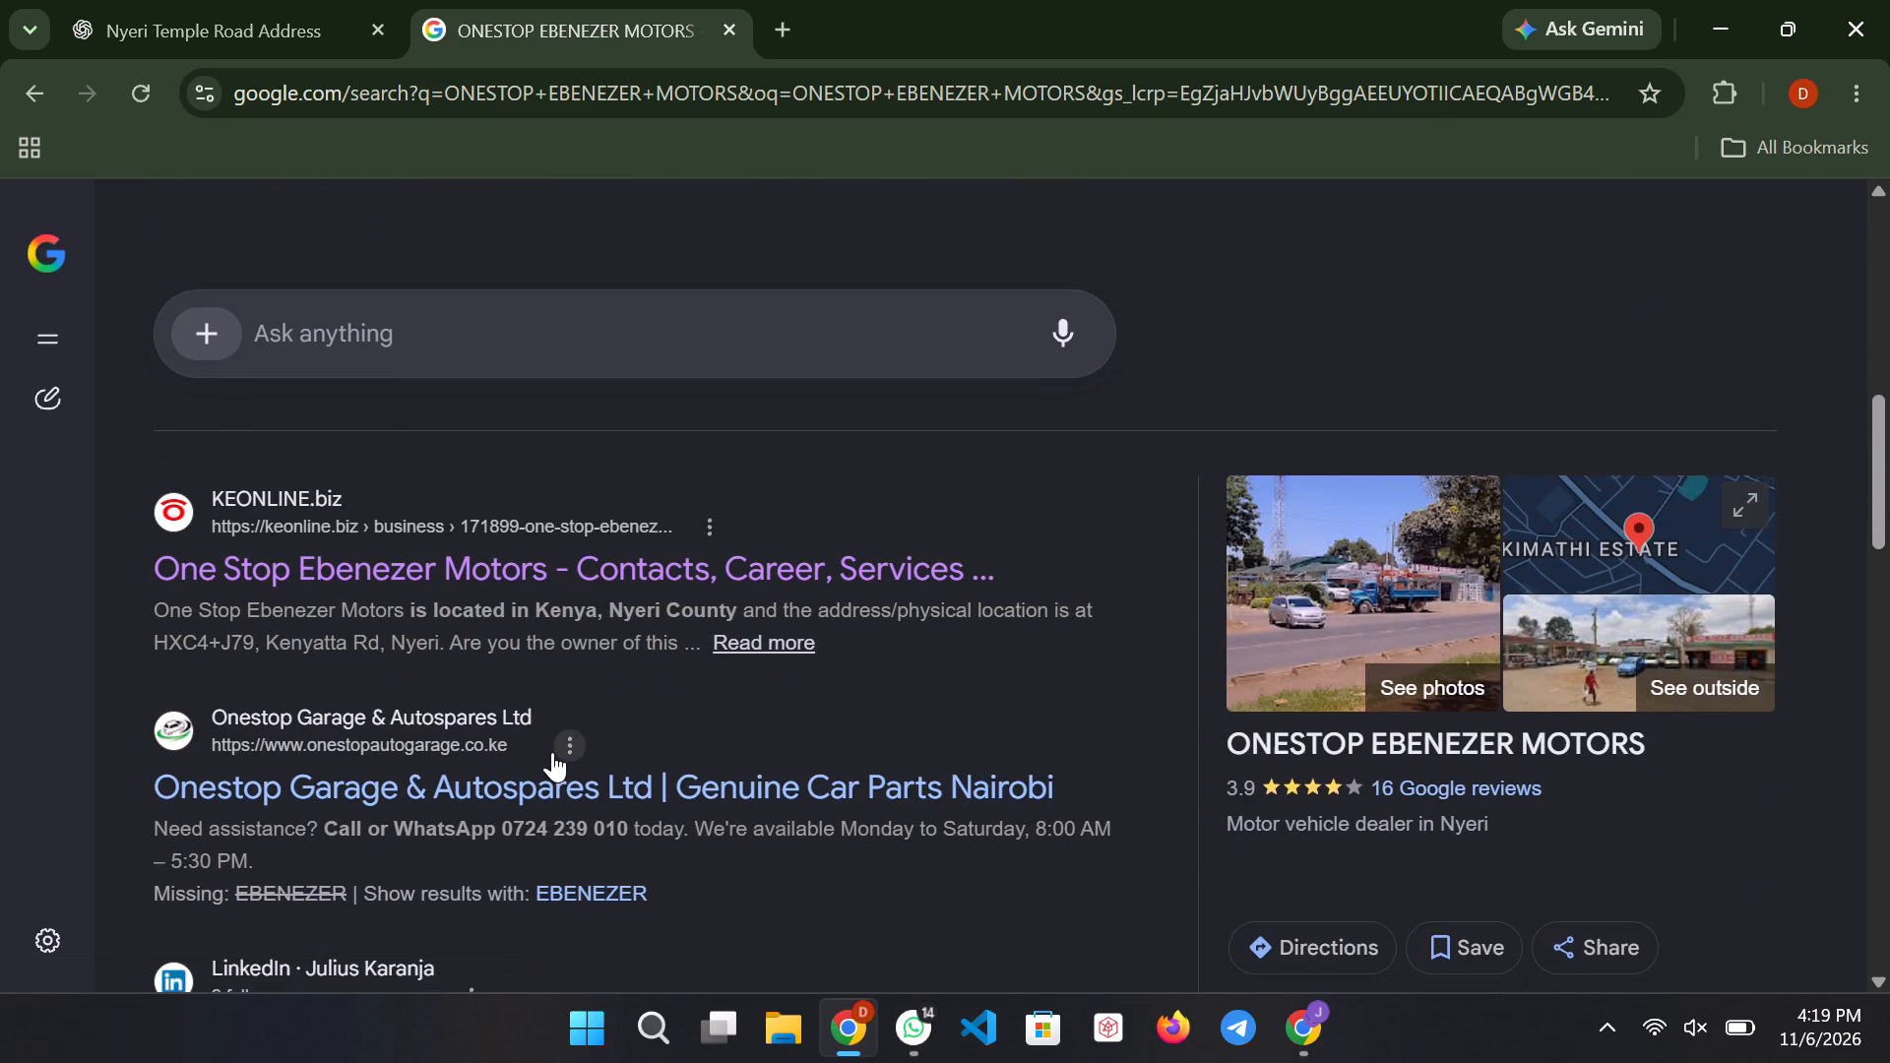
pyautogui.scroll(-3, 552, 752)
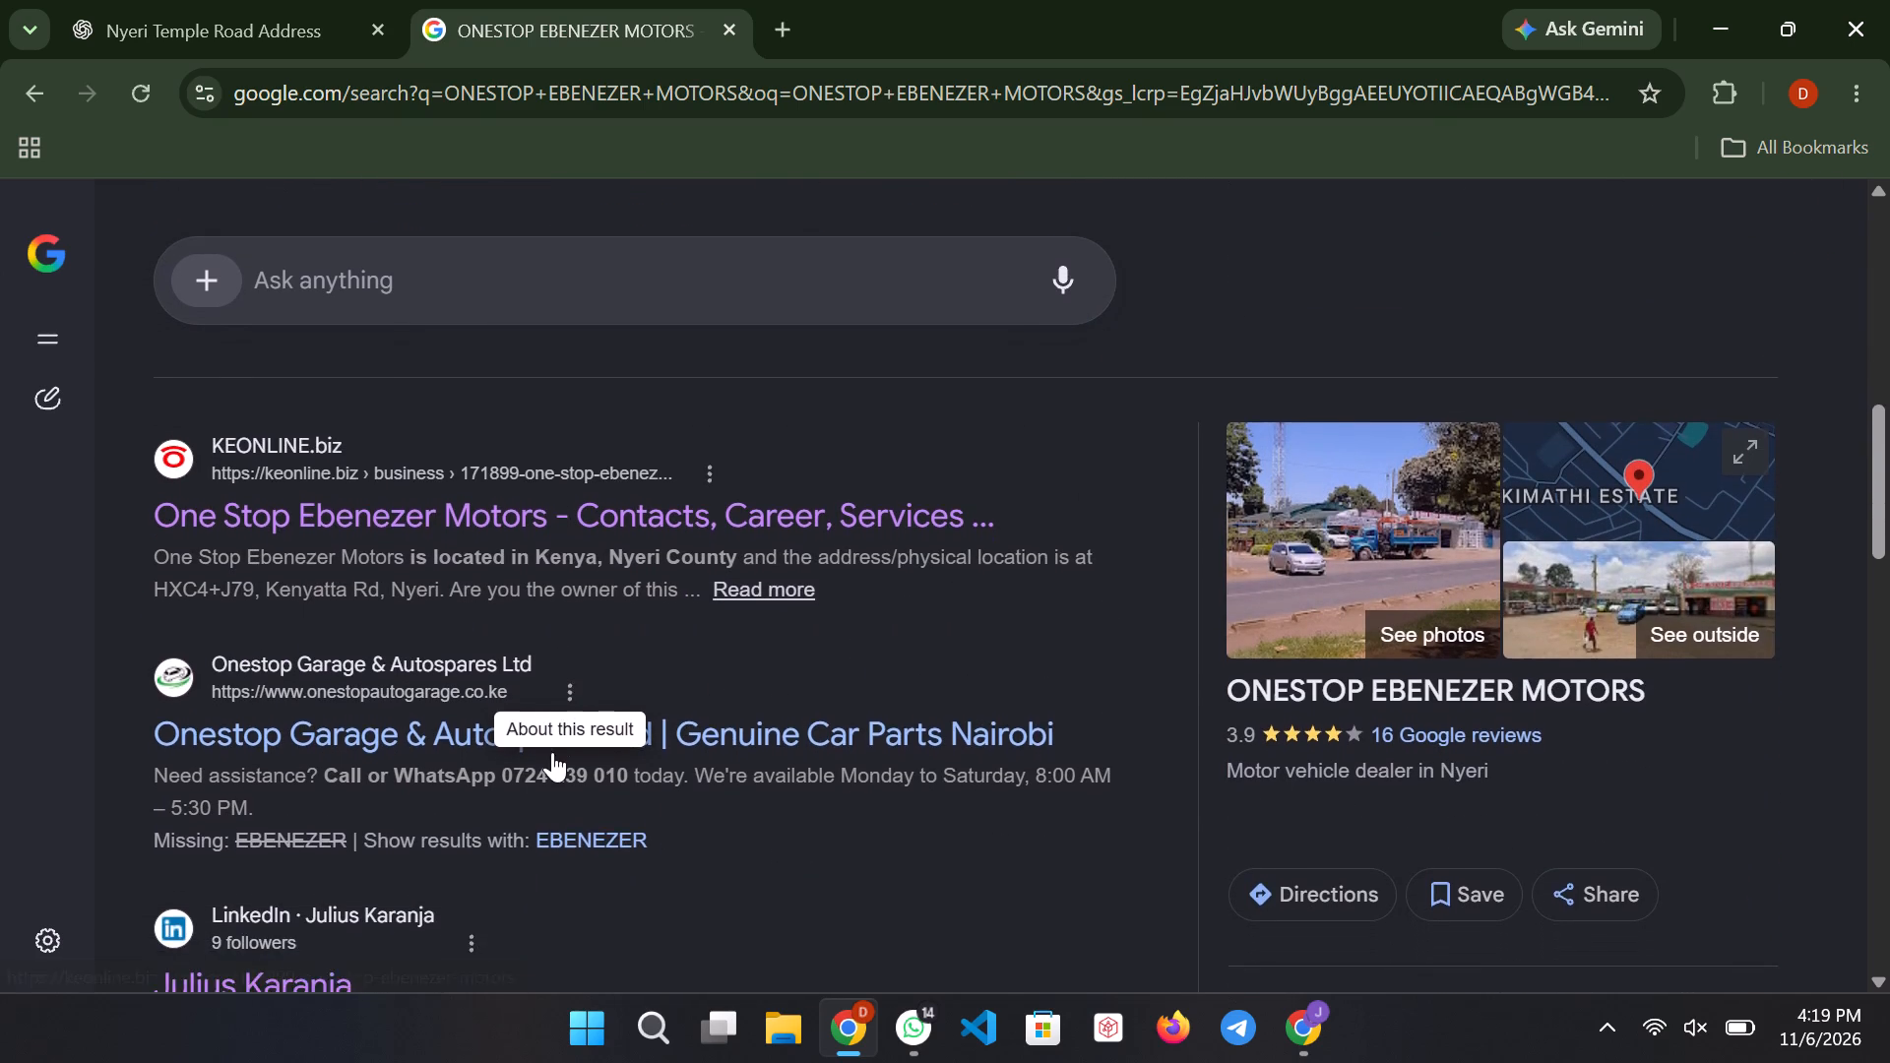
pyautogui.scroll(-2, 552, 752)
pyautogui.scroll(2, 552, 752)
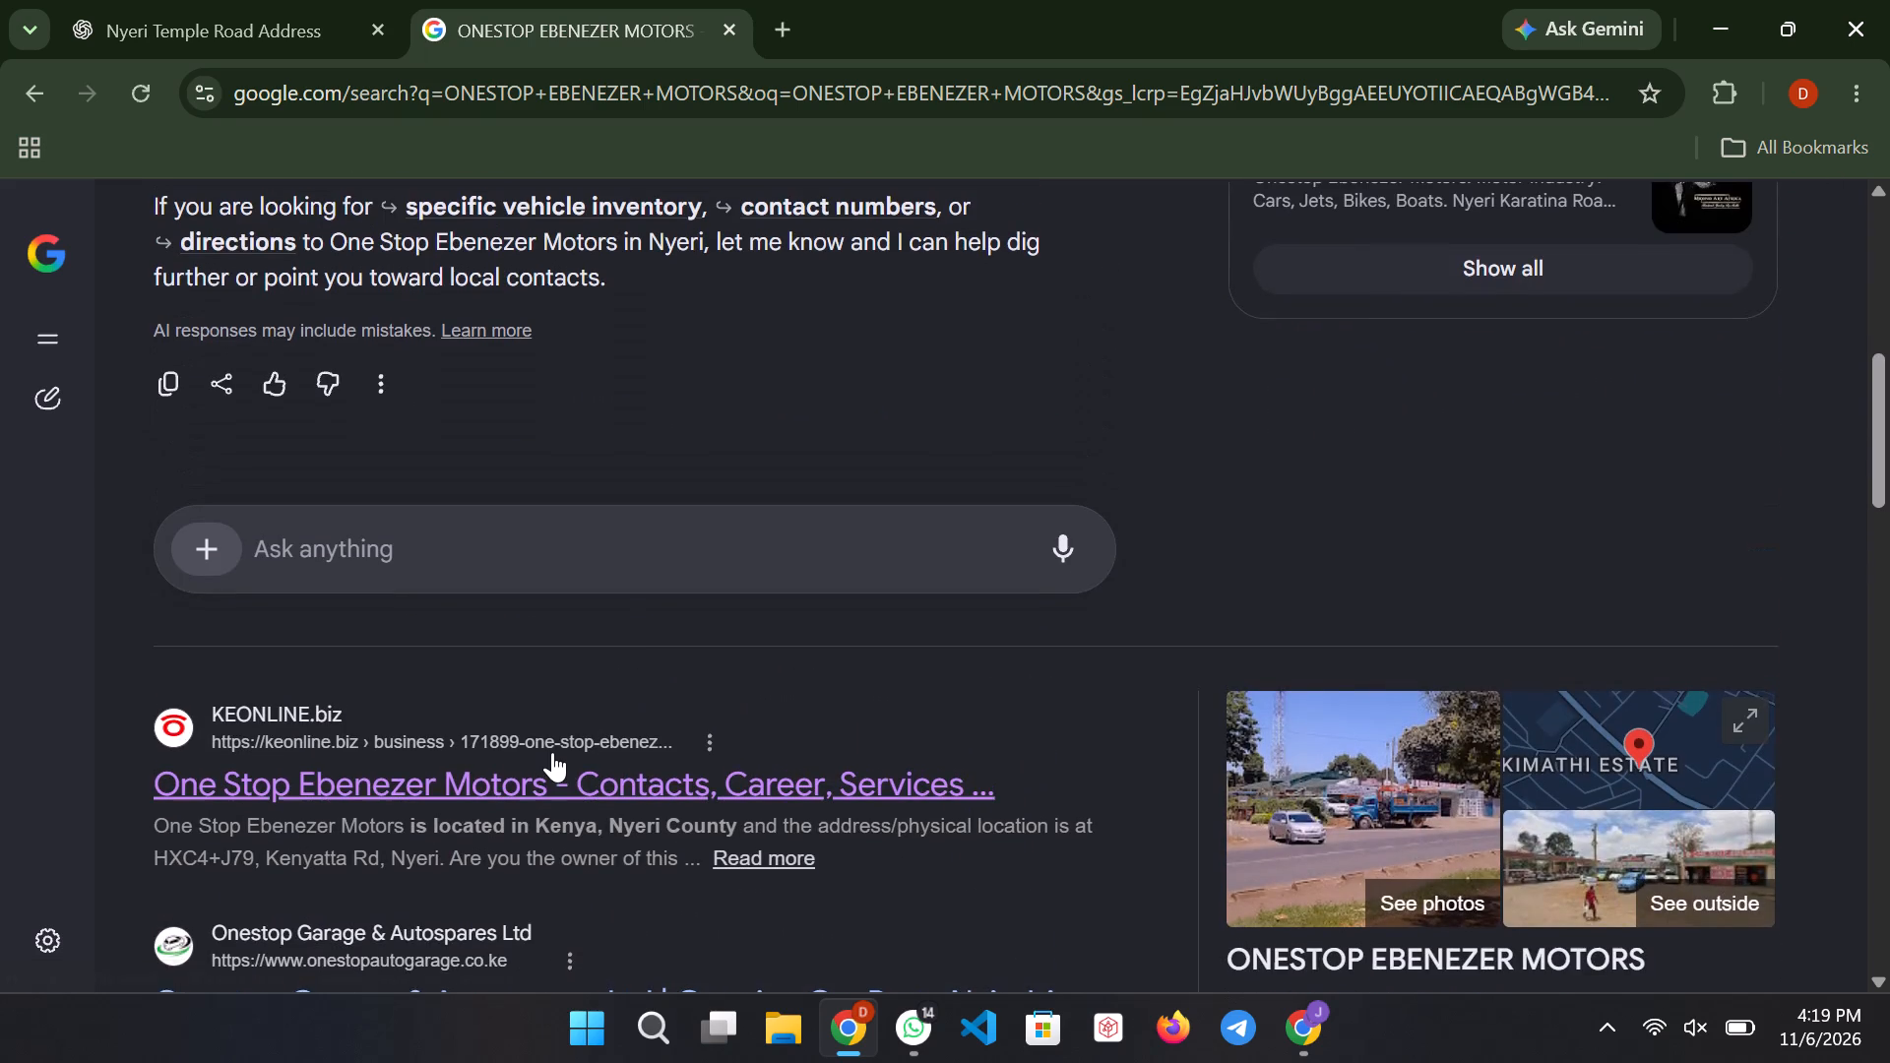
pyautogui.scroll(1, 552, 752)
pyautogui.scroll(-2, 552, 752)
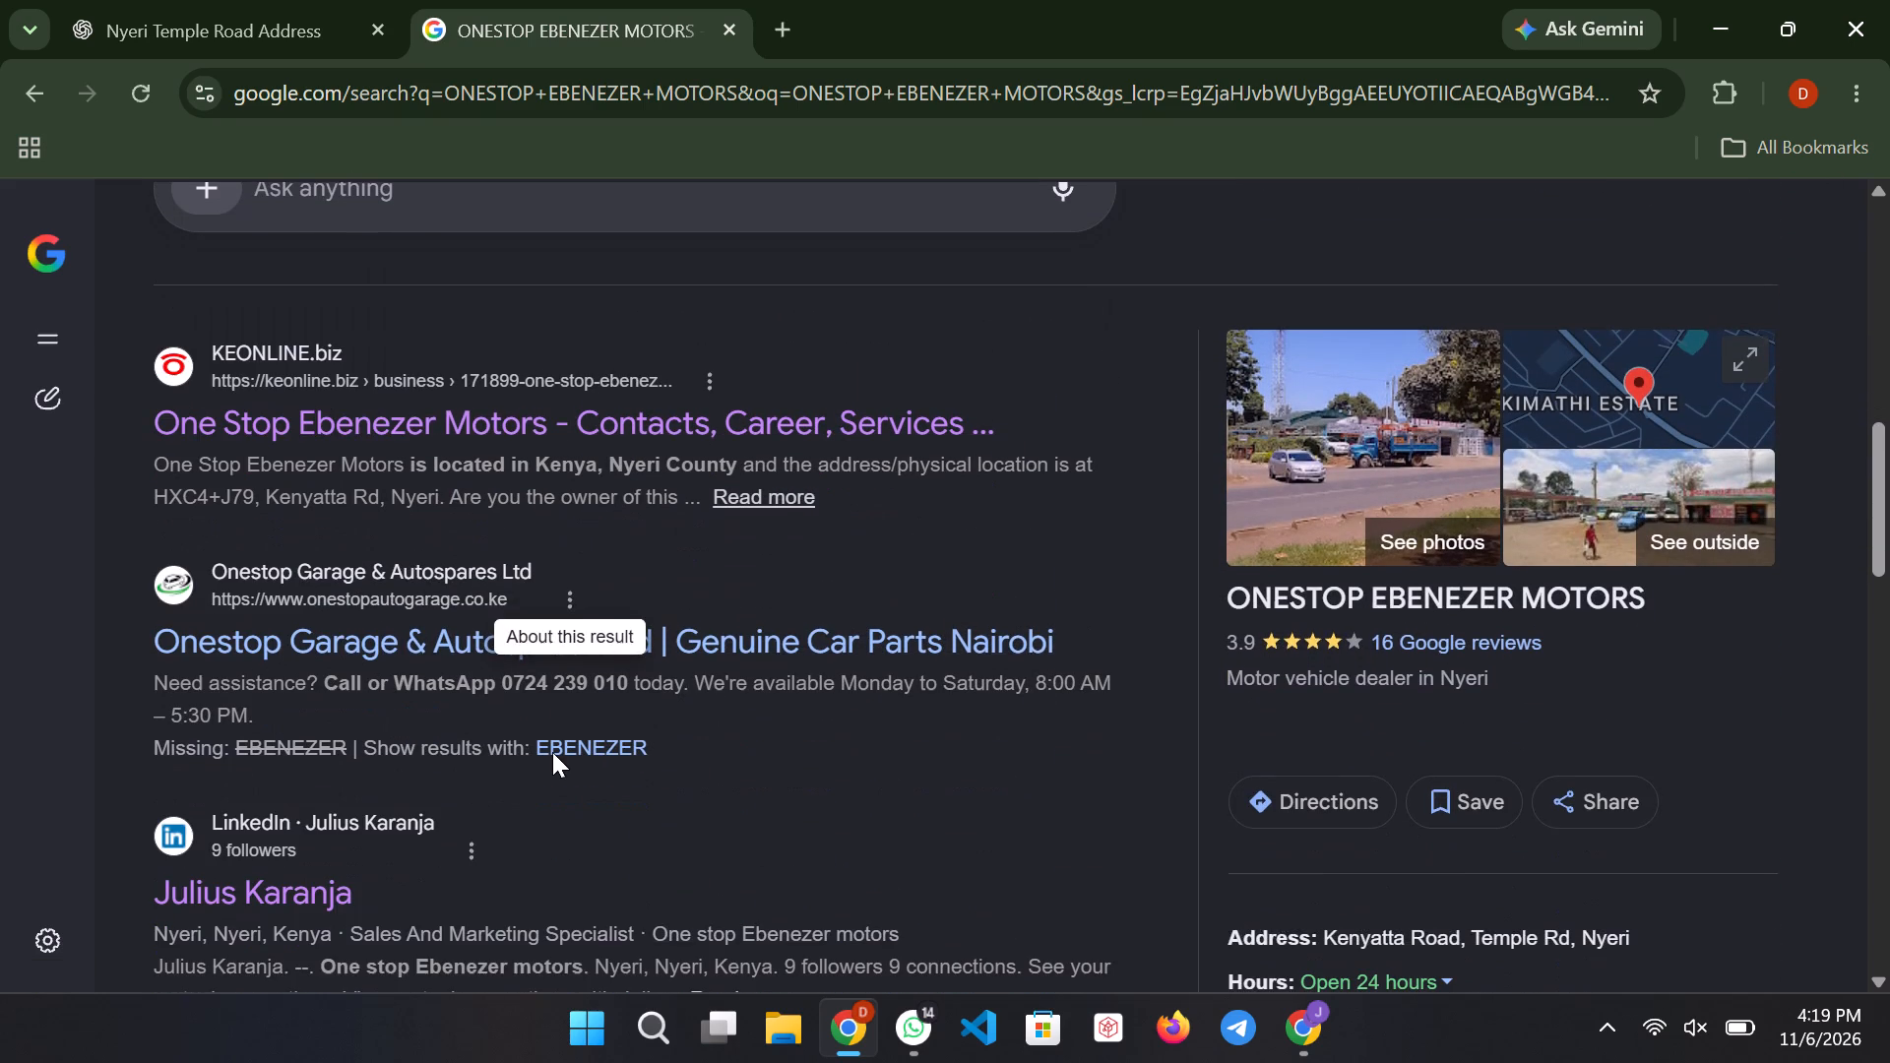
pyautogui.scroll(-1, 552, 752)
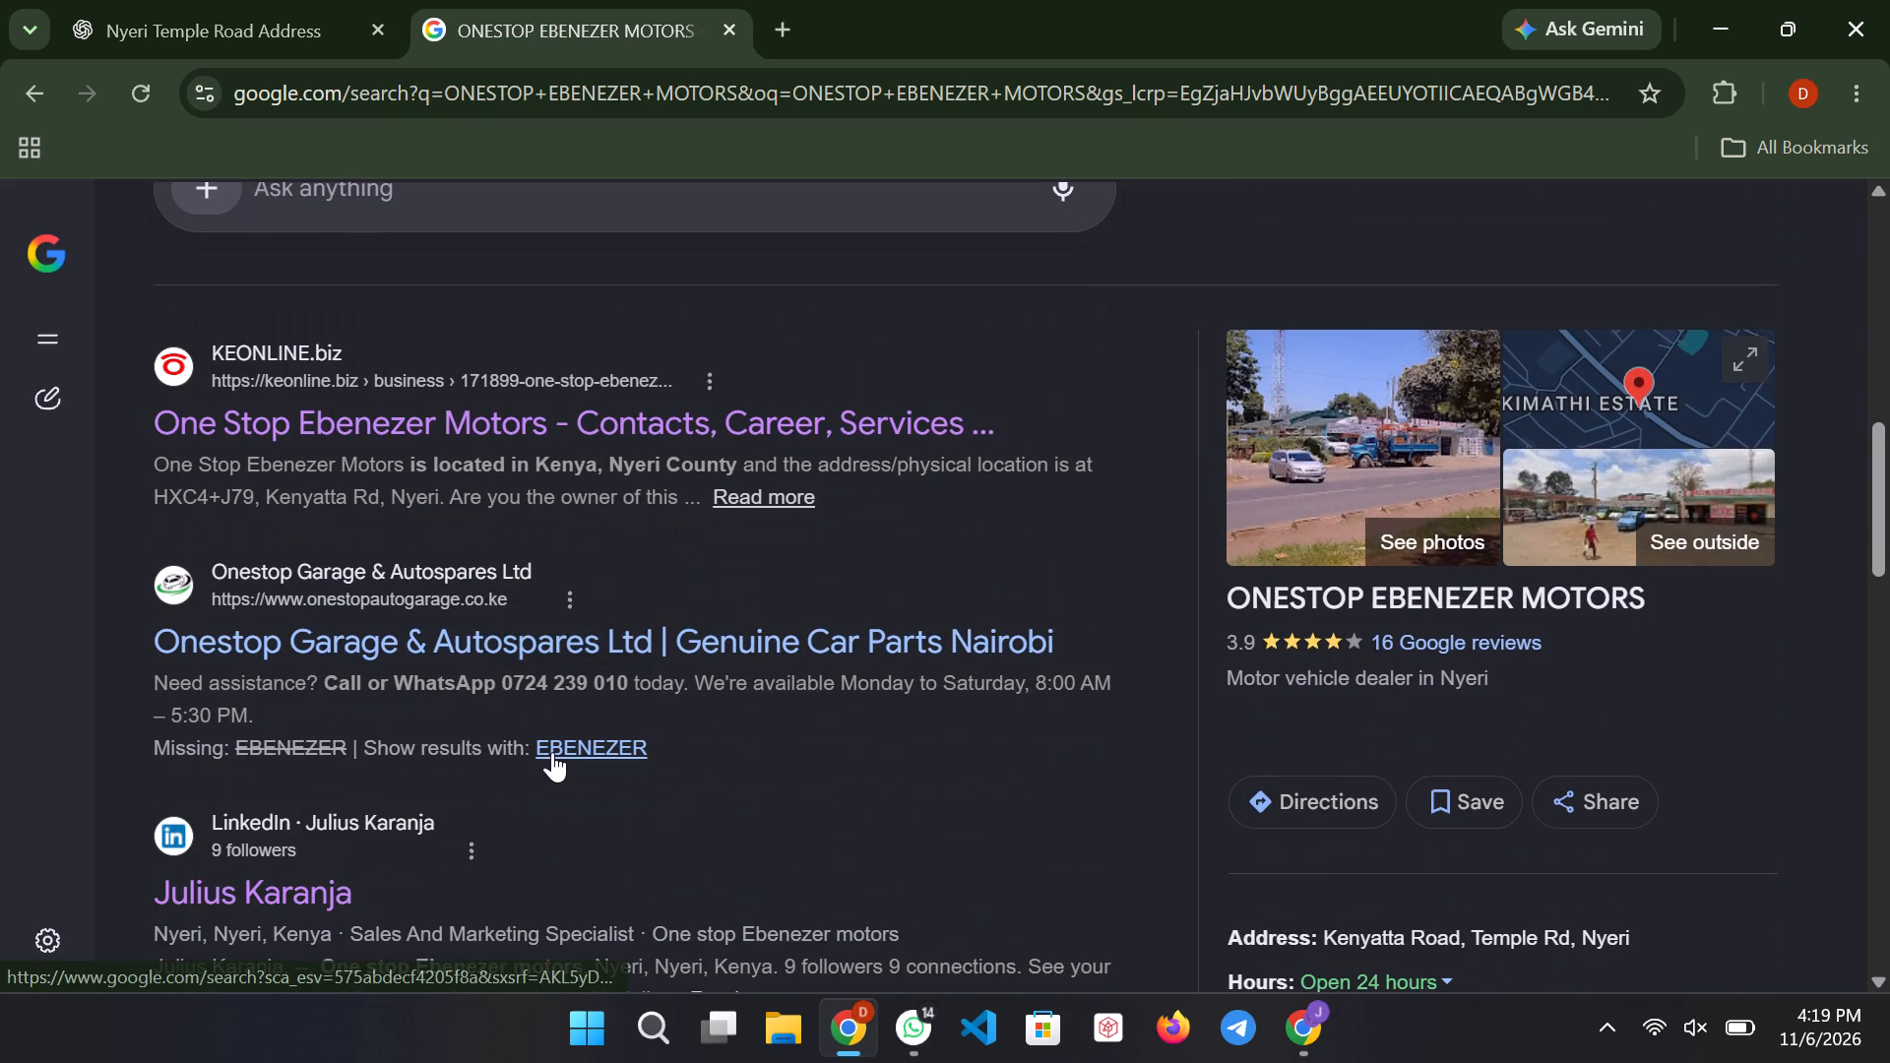
pyautogui.scroll(4, 552, 752)
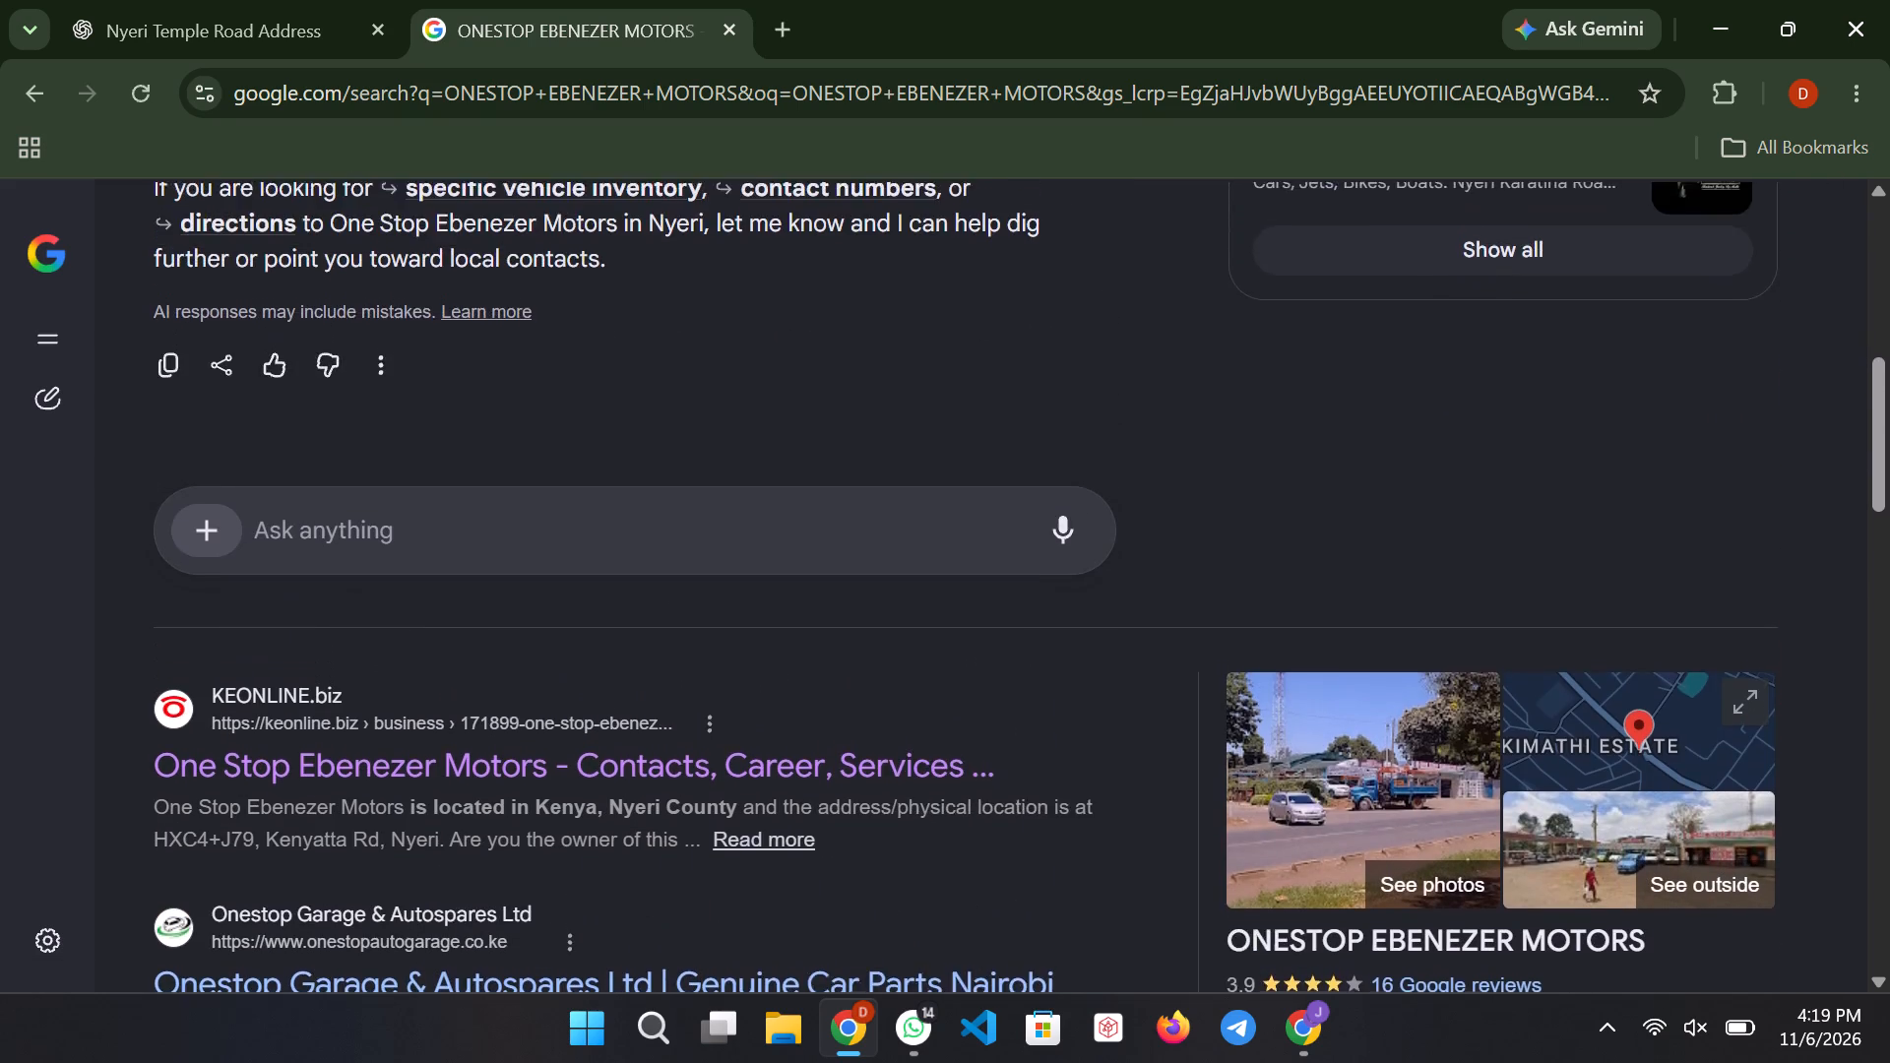
pyautogui.scroll(4, 552, 752)
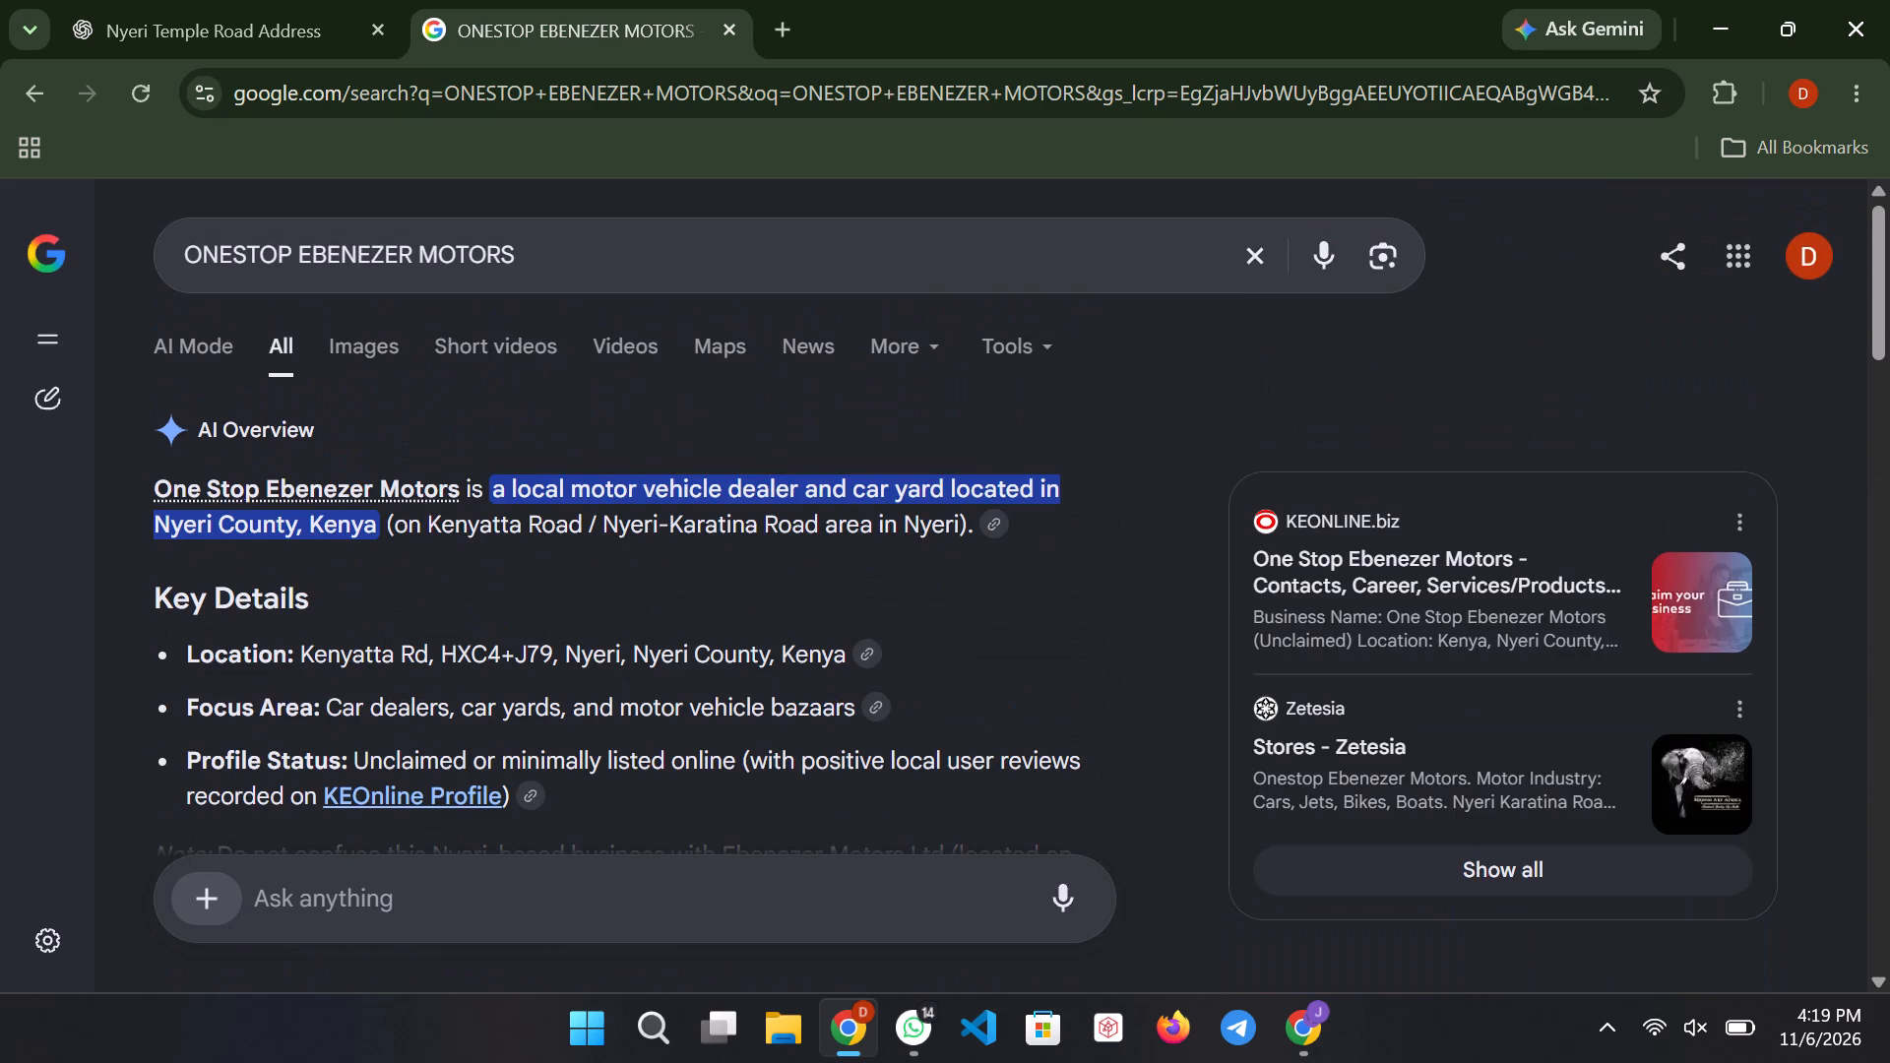
pyautogui.scroll(1, 552, 752)
# Open the business's details from its name in the AI Overview and examine the listing's overview and available options.
pyautogui.click(269, 491)
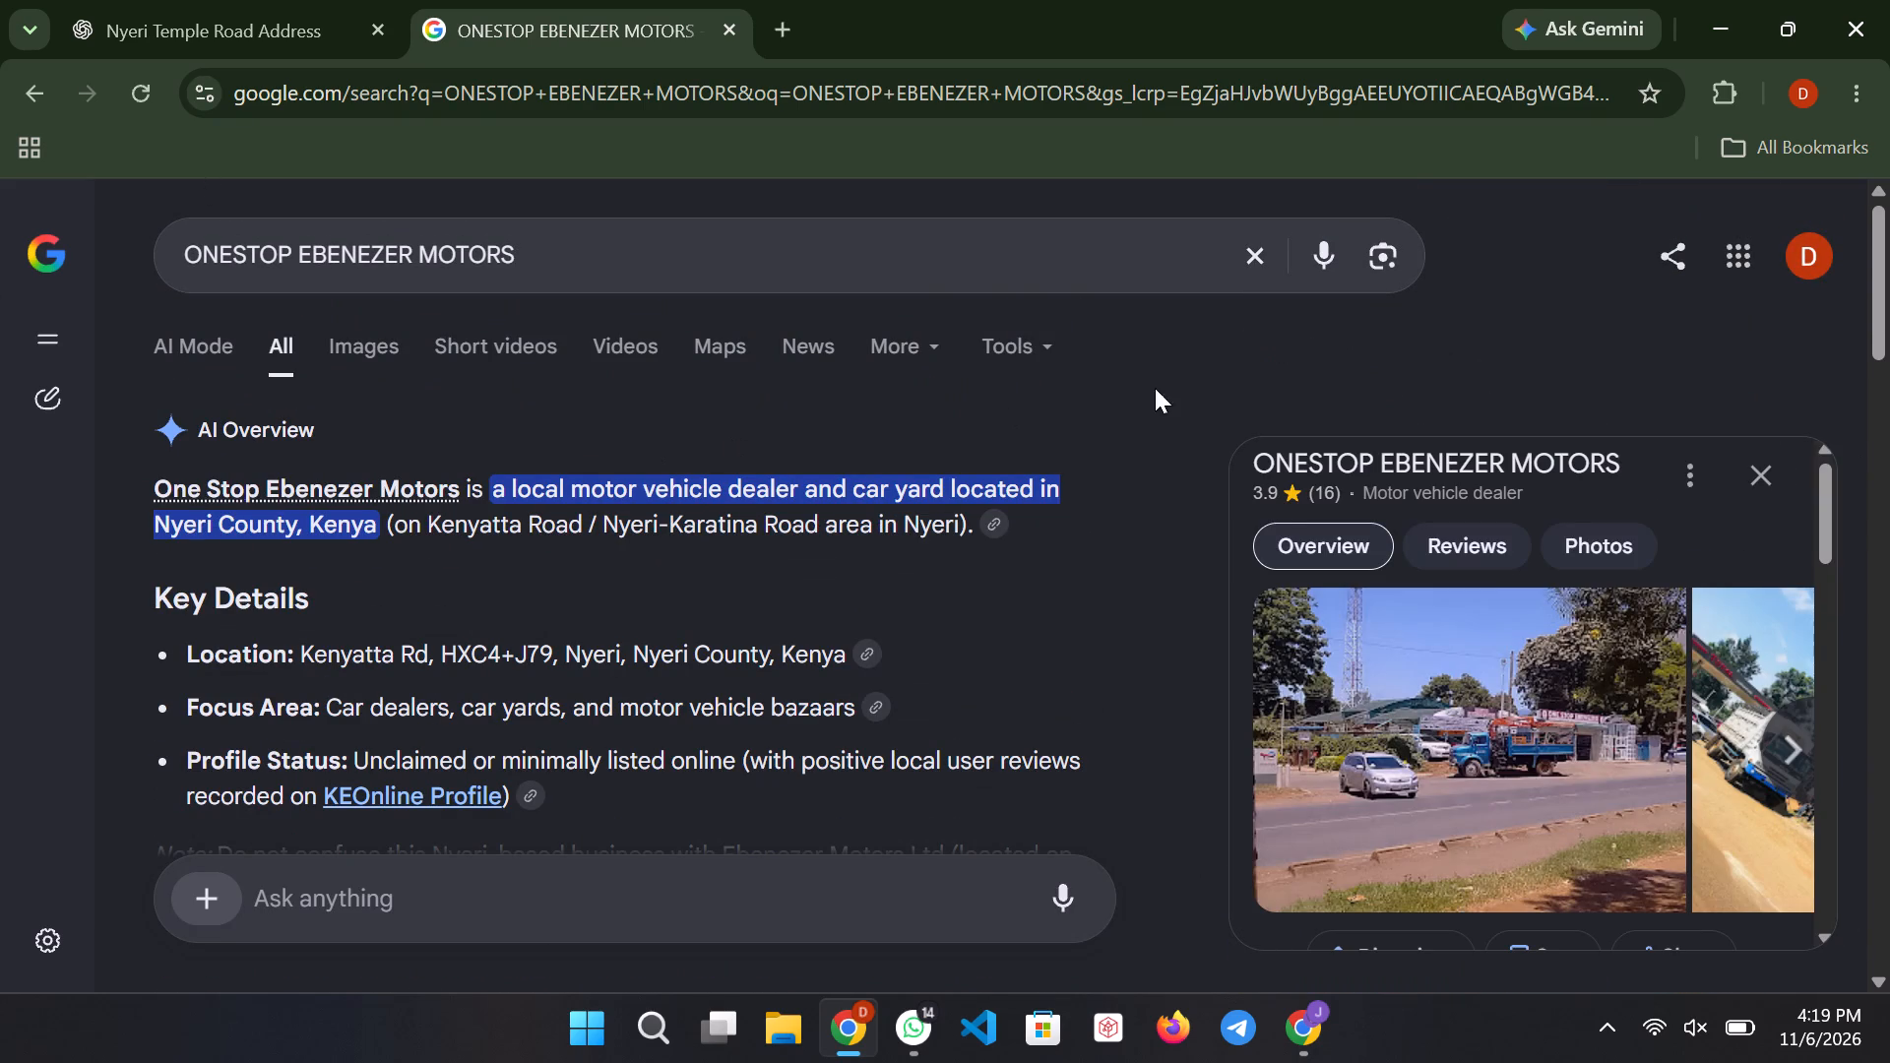
pyautogui.click(1699, 461)
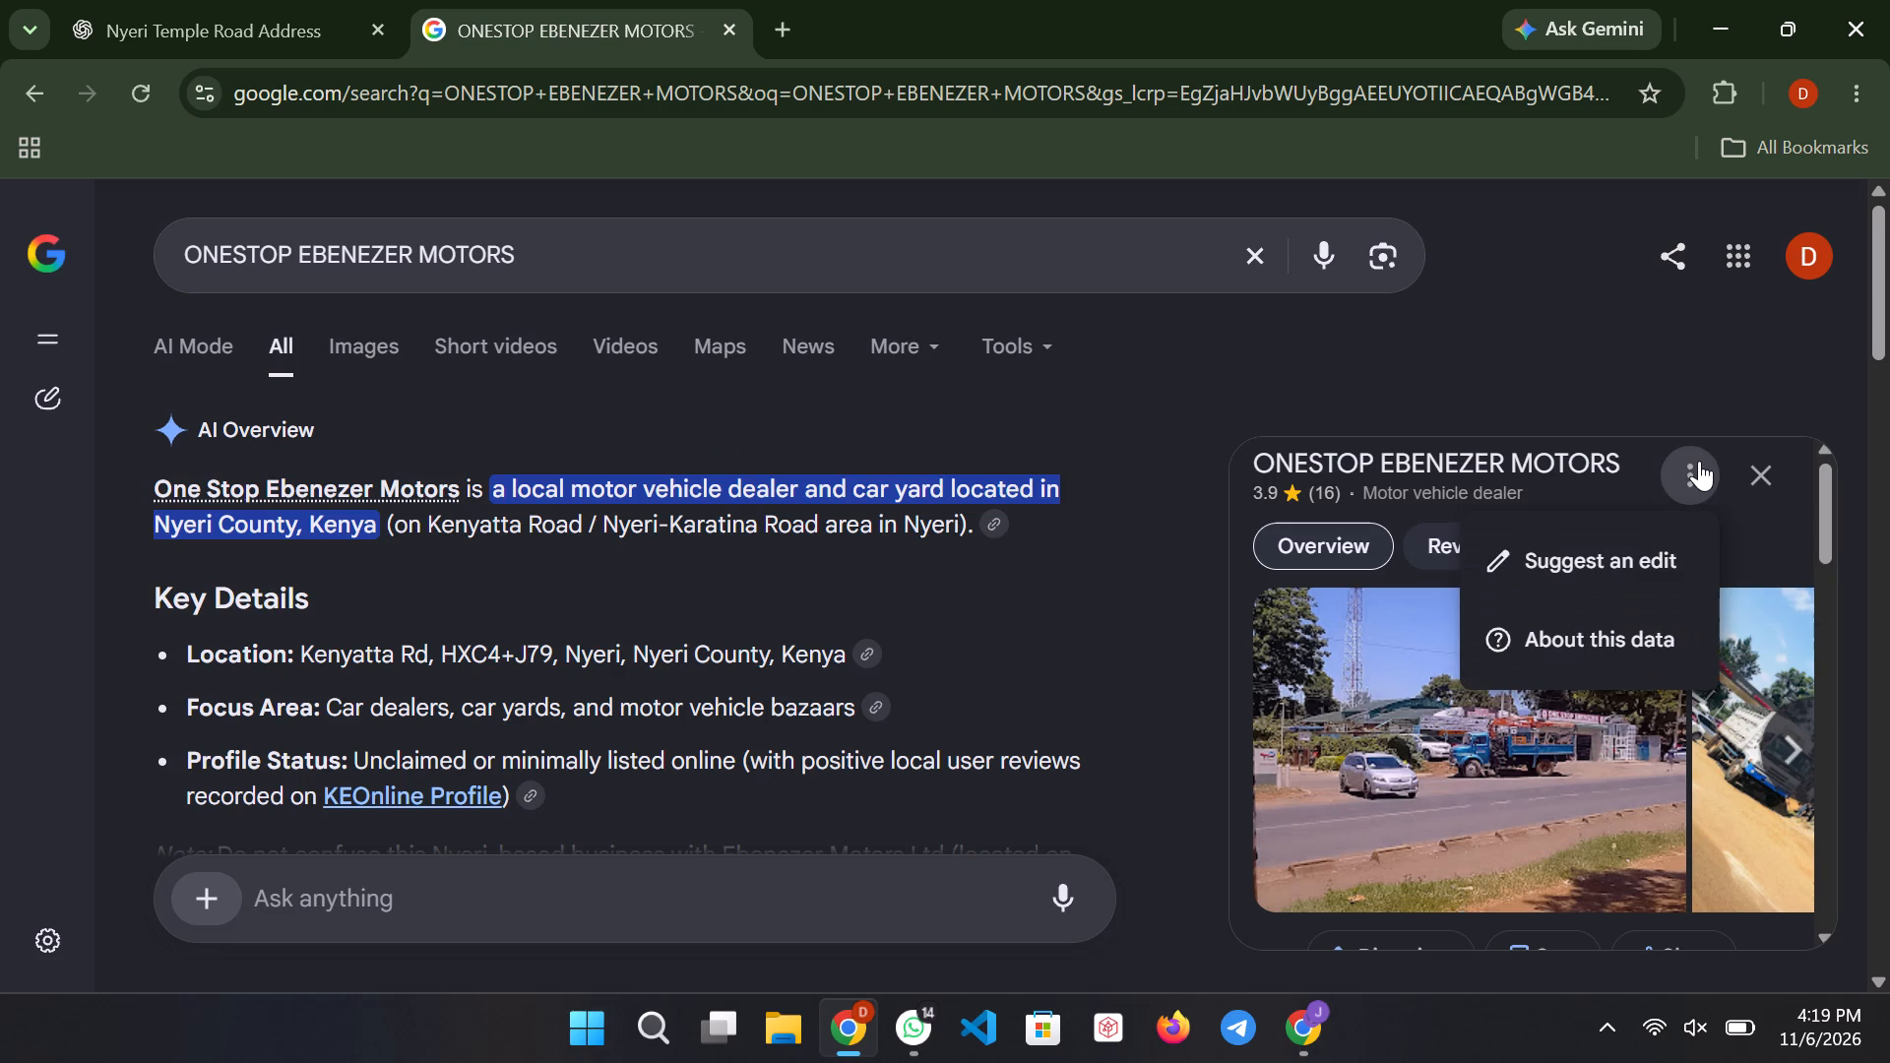
pyautogui.click(1411, 499)
pyautogui.scroll(-1, 1411, 498)
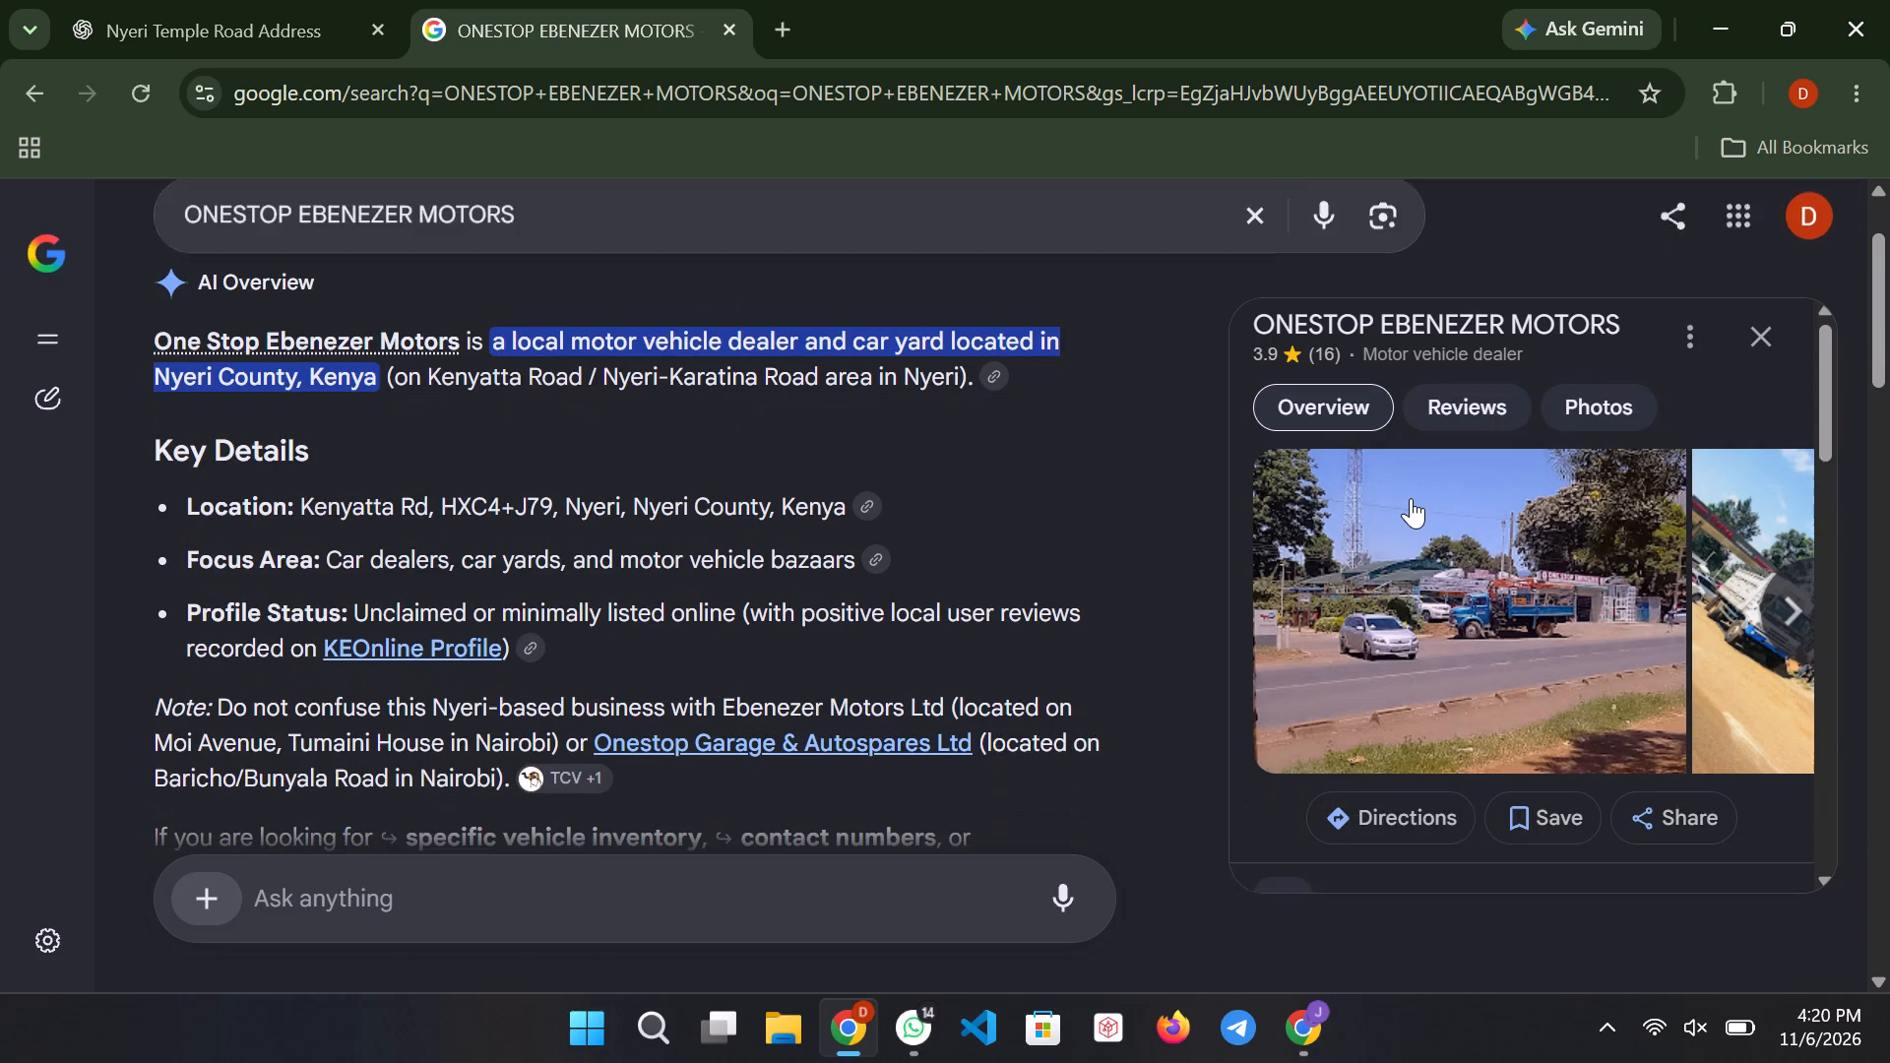
pyautogui.scroll(-1, 1411, 498)
pyautogui.scroll(2, 1411, 498)
pyautogui.scroll(1, 1557, 434)
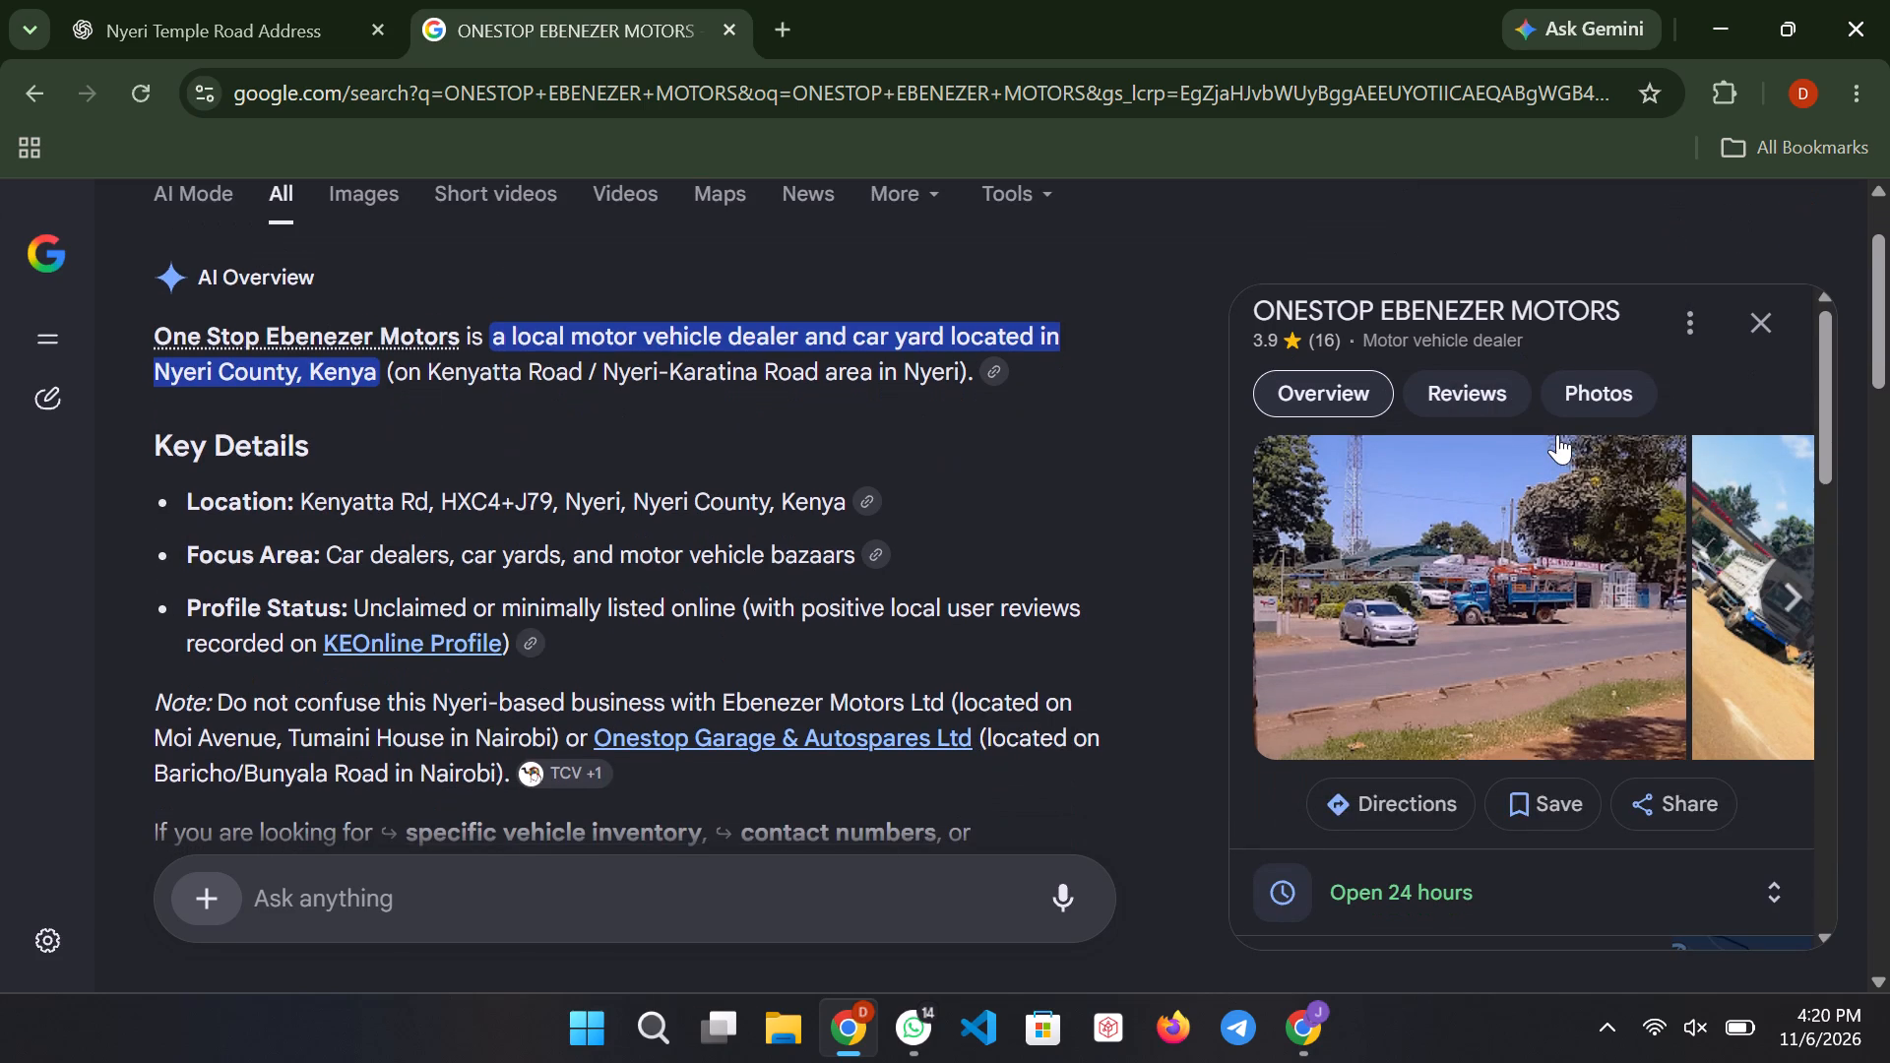
pyautogui.scroll(1, 1557, 434)
# Open the Suggest an edit form for the ONESTOP EBENEZER MOTORS listing.
pyautogui.click(1698, 322)
pyautogui.click(1608, 406)
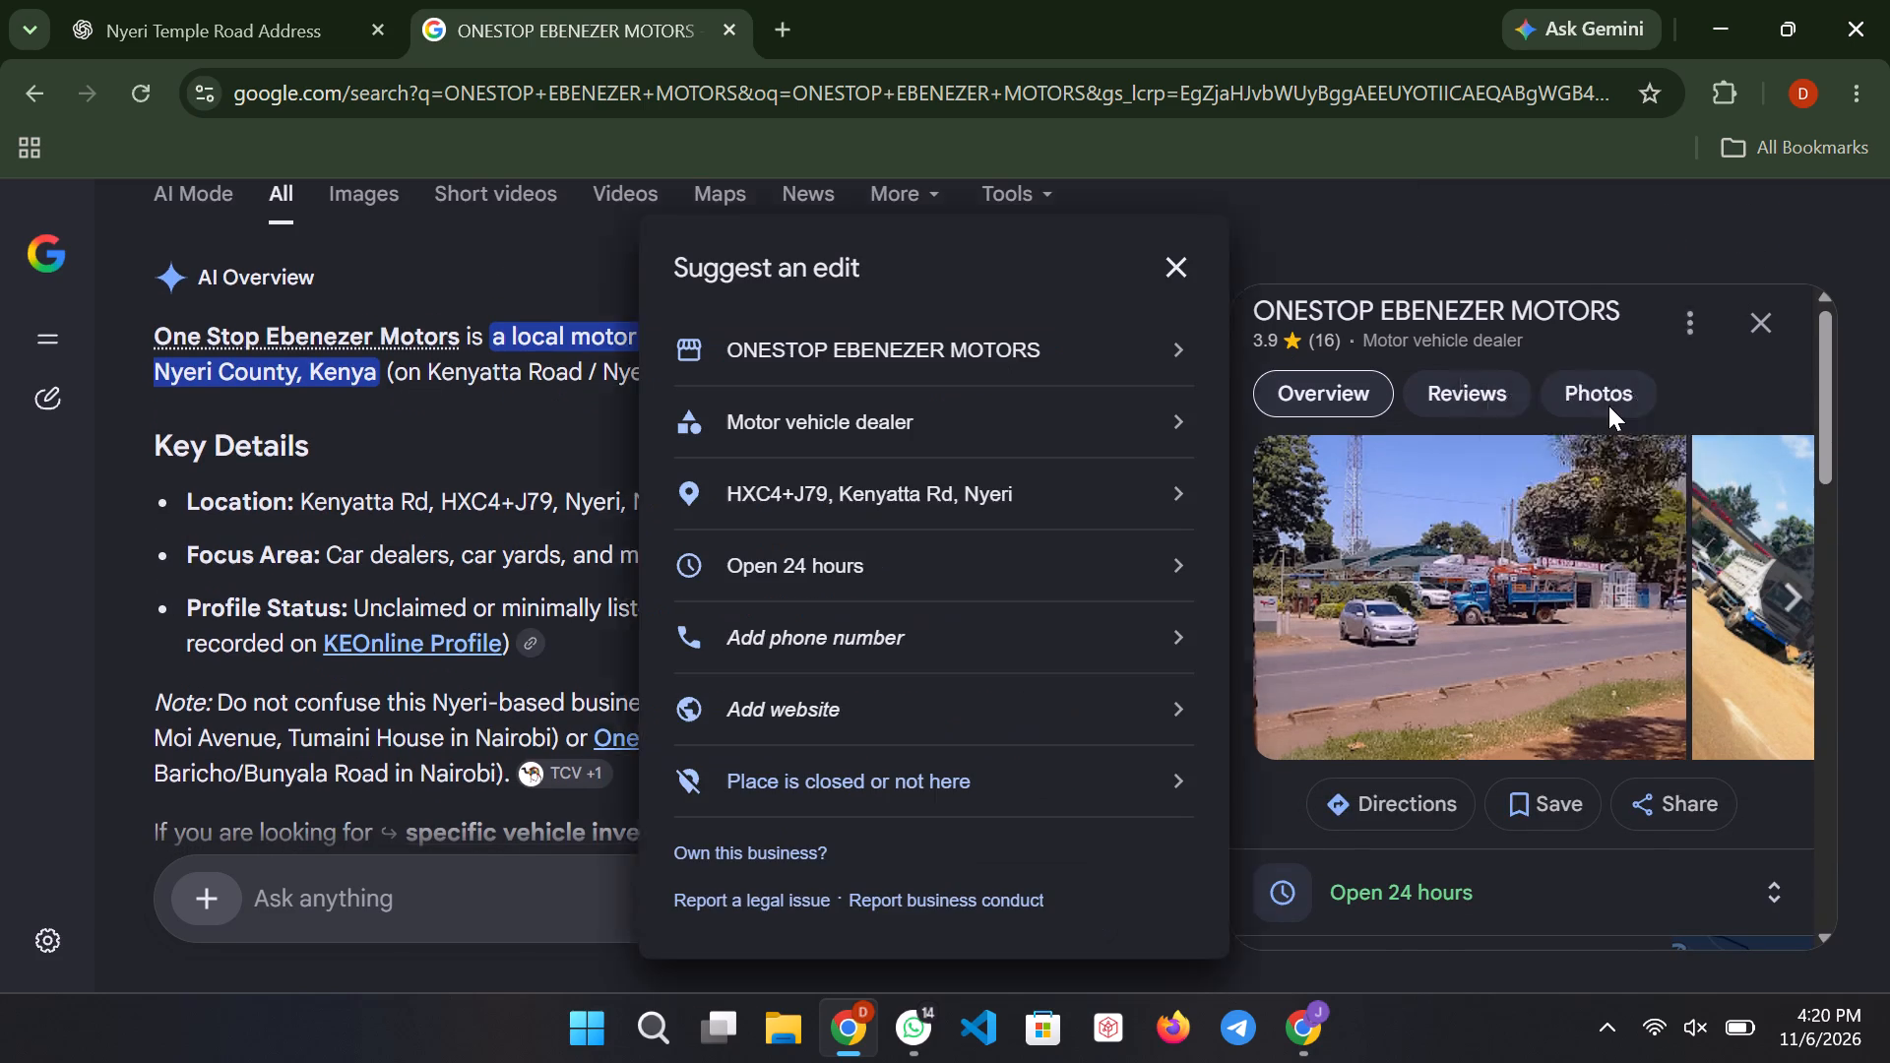